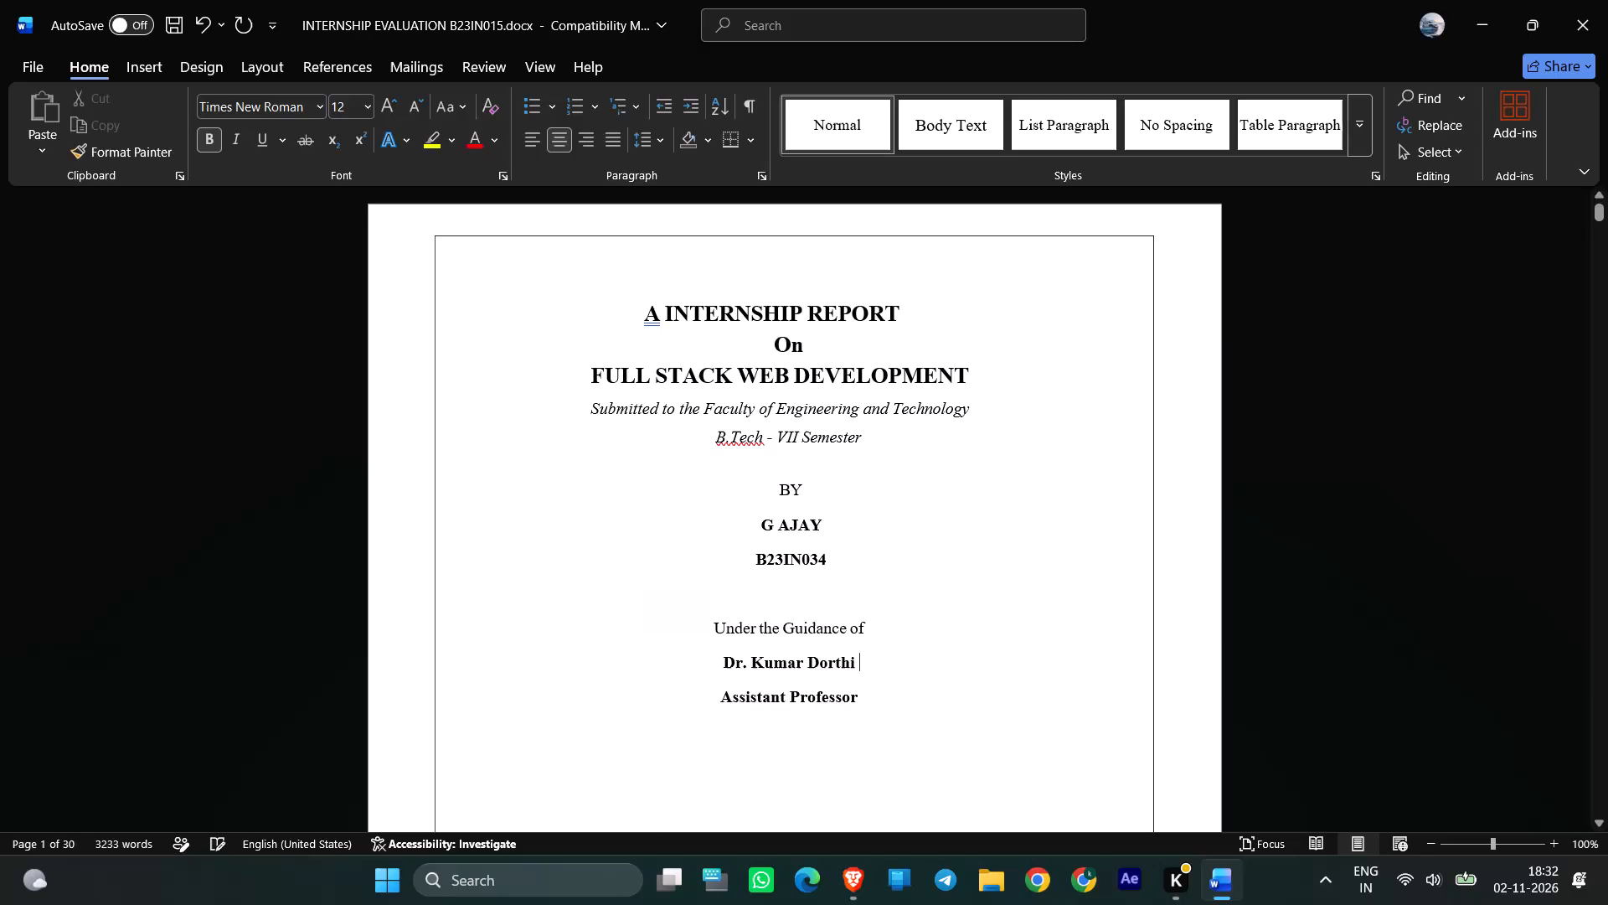
Replace the guide's name after "Dr." on the cover page with the new guide's name, keeping "Assistant Professor" on its own line.
key(BackSpace)
key(BackSpace)
key(BackSpace)
key(BackSpace)
key(BackSpace)
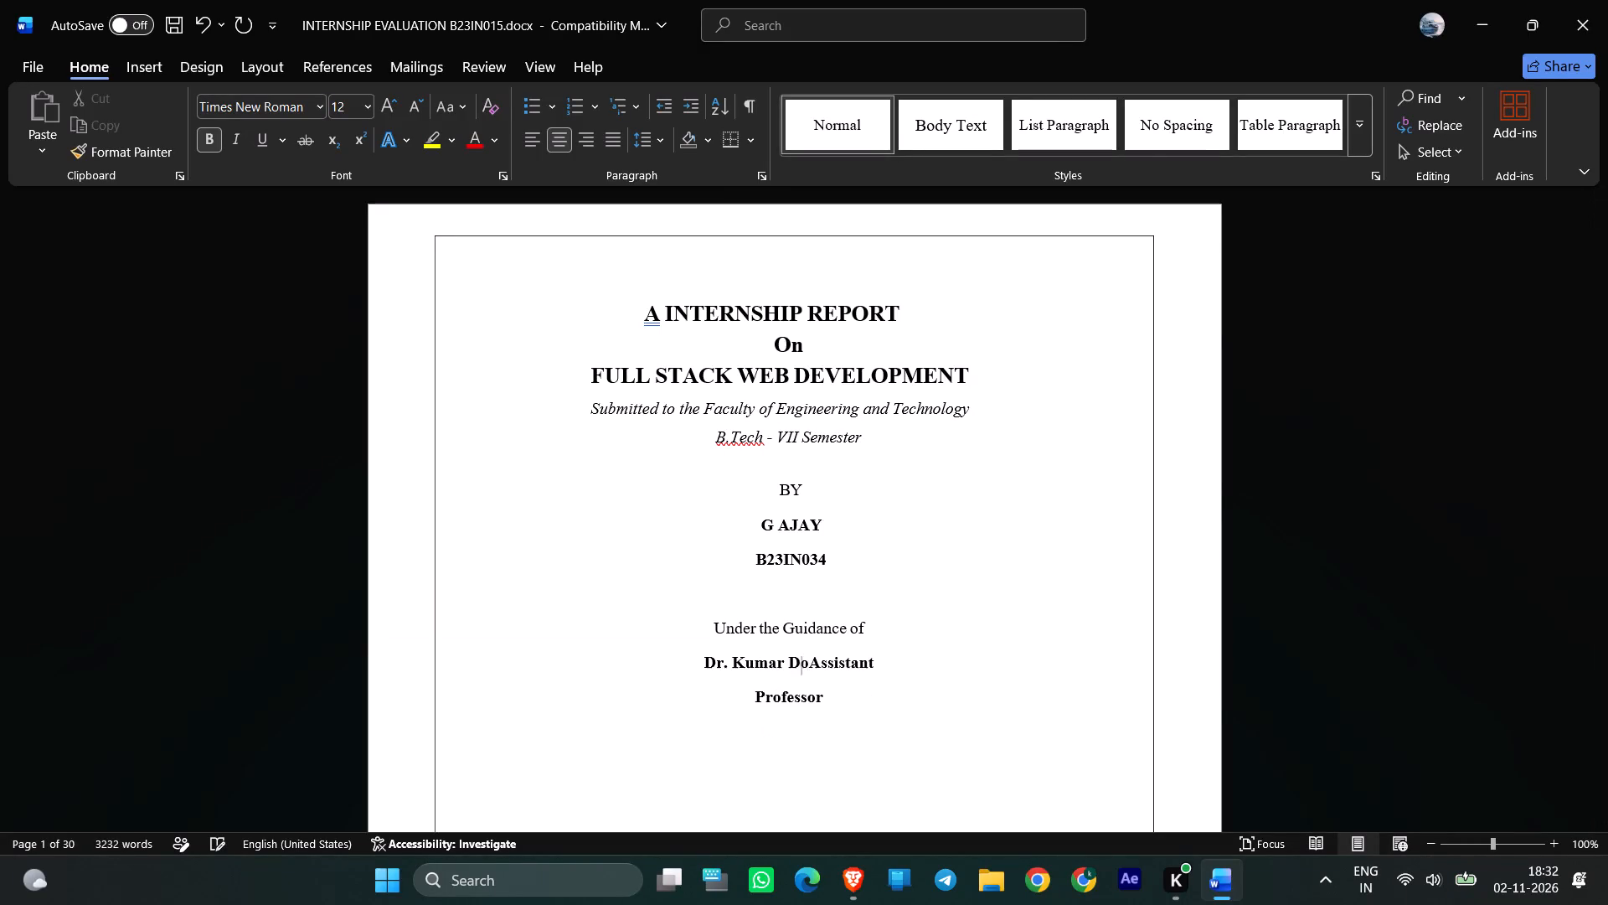
key(BackSpace)
key(BackSpace)
key(BackSpace)
key(BackSpace)
key(BackSpace)
key(BackSpace)
key(BackSpace)
key(BackSpace)
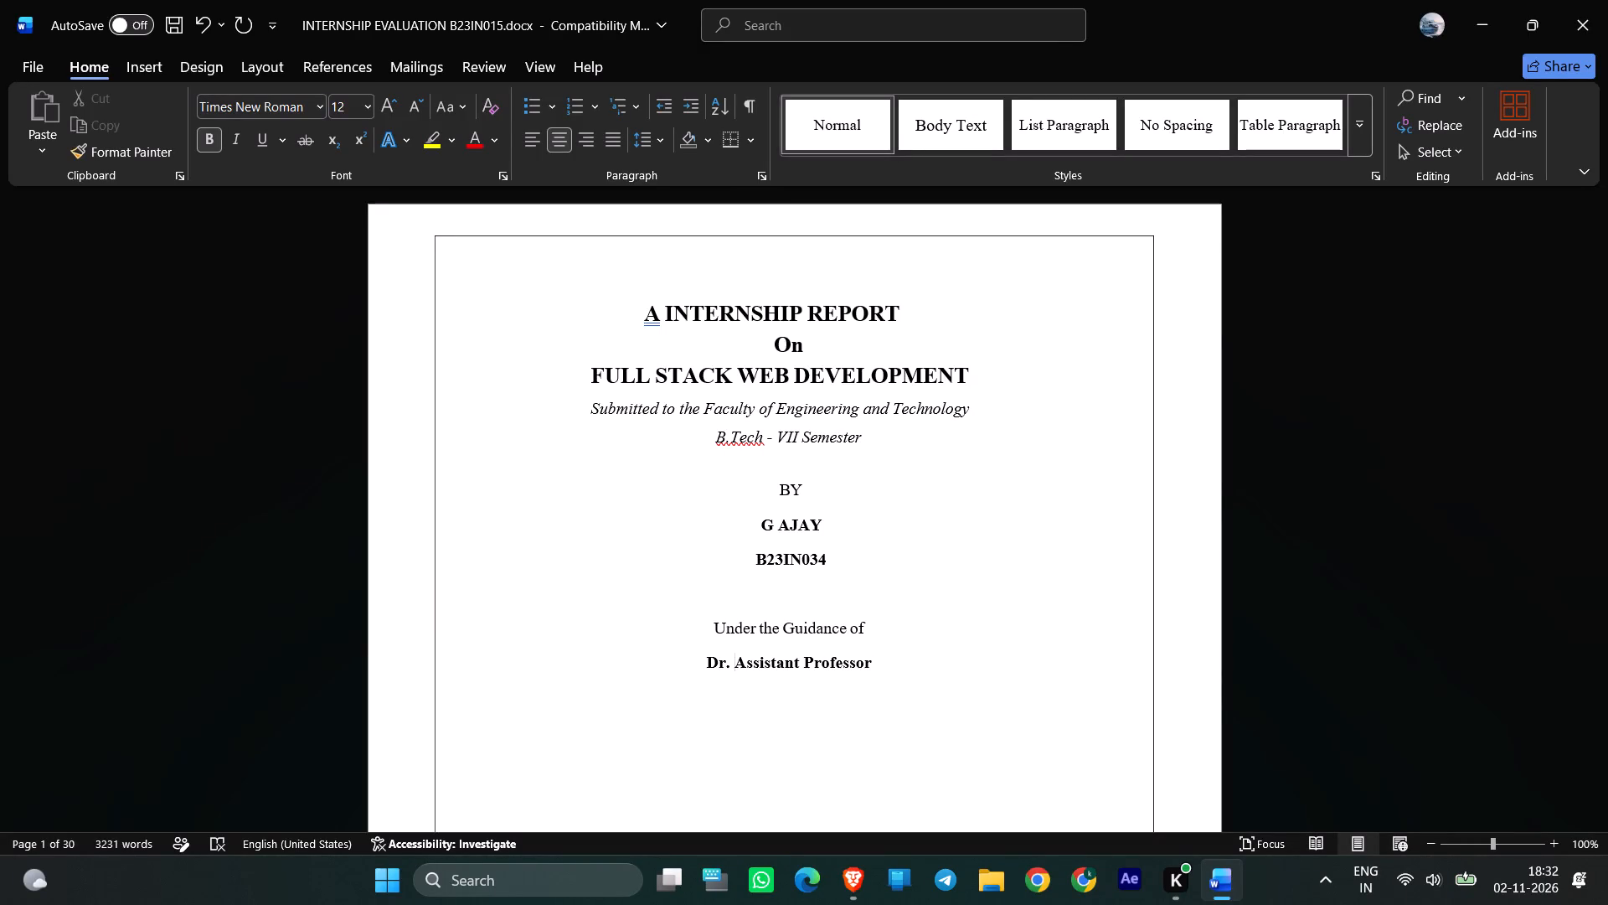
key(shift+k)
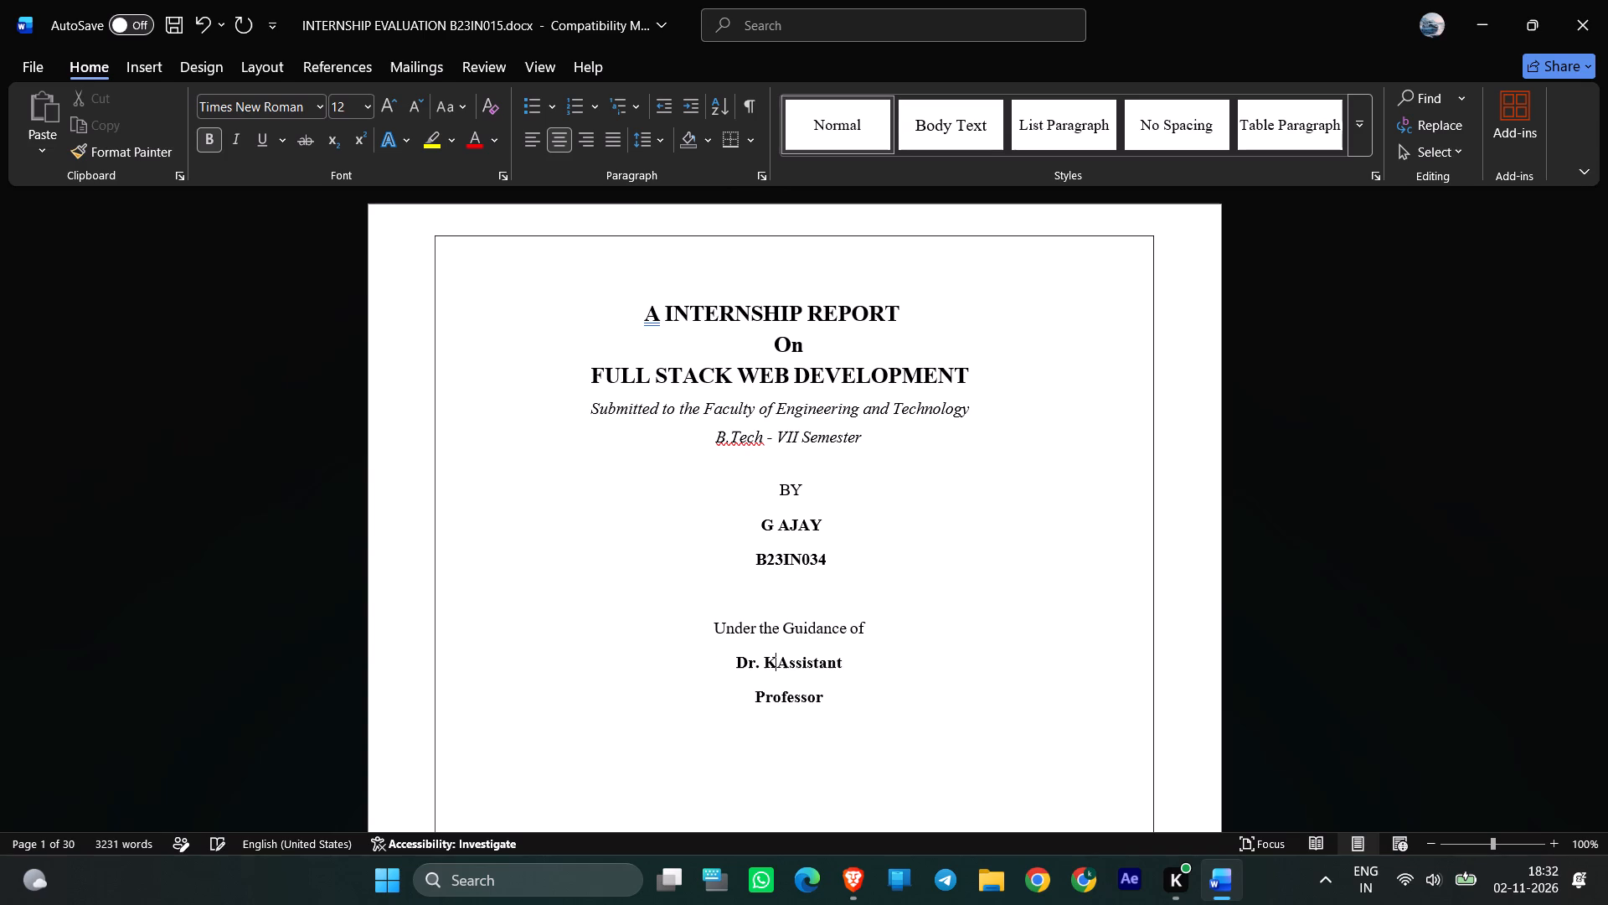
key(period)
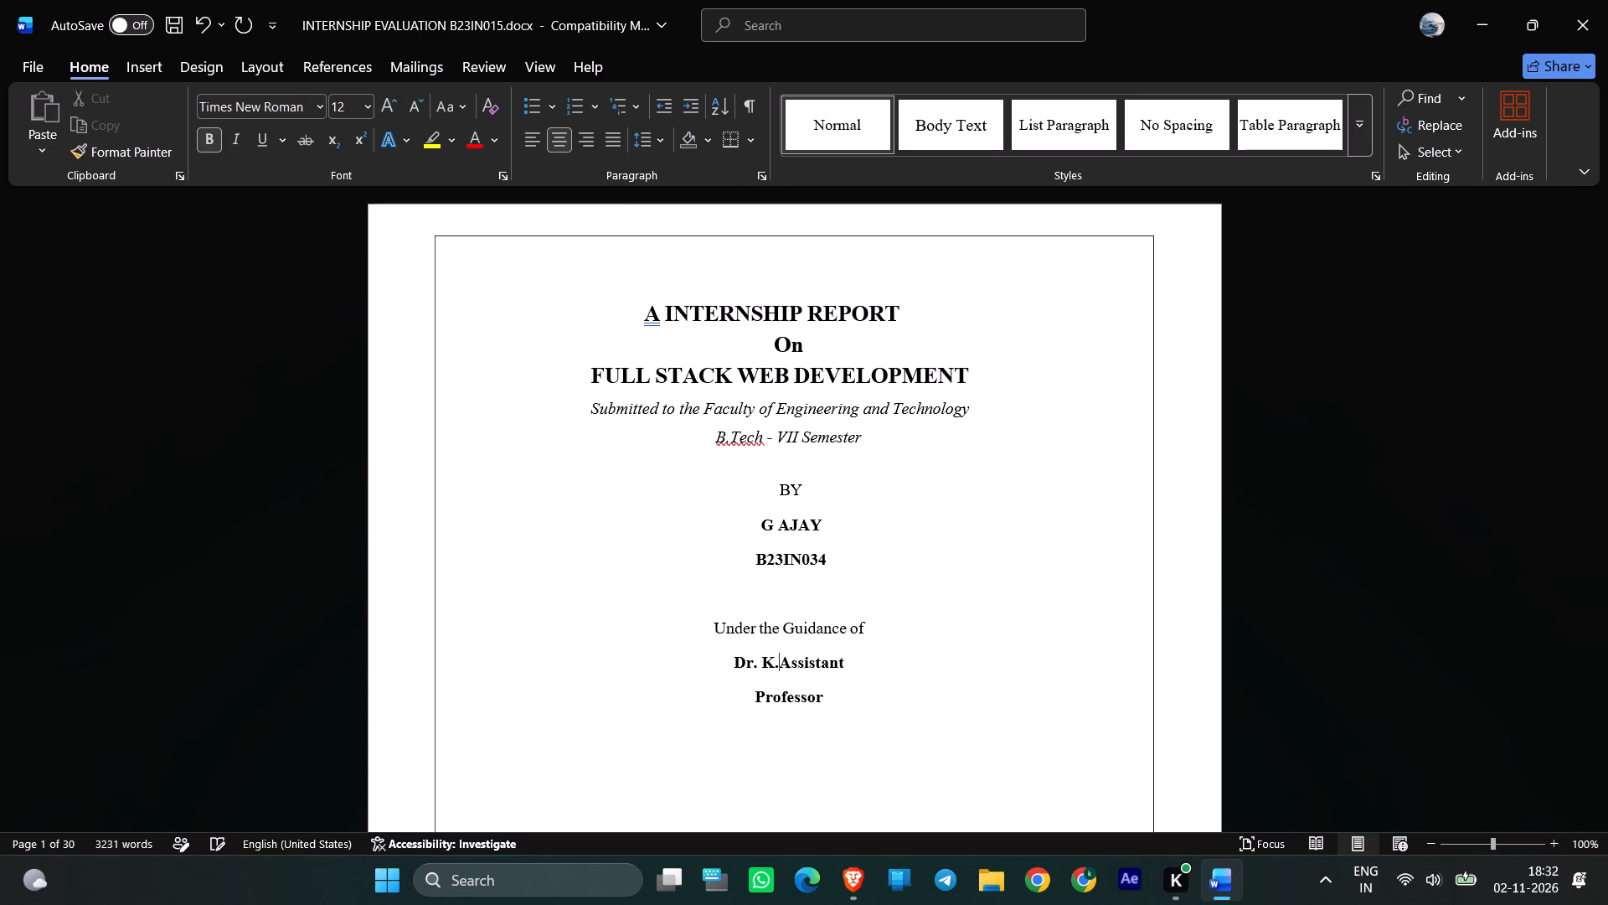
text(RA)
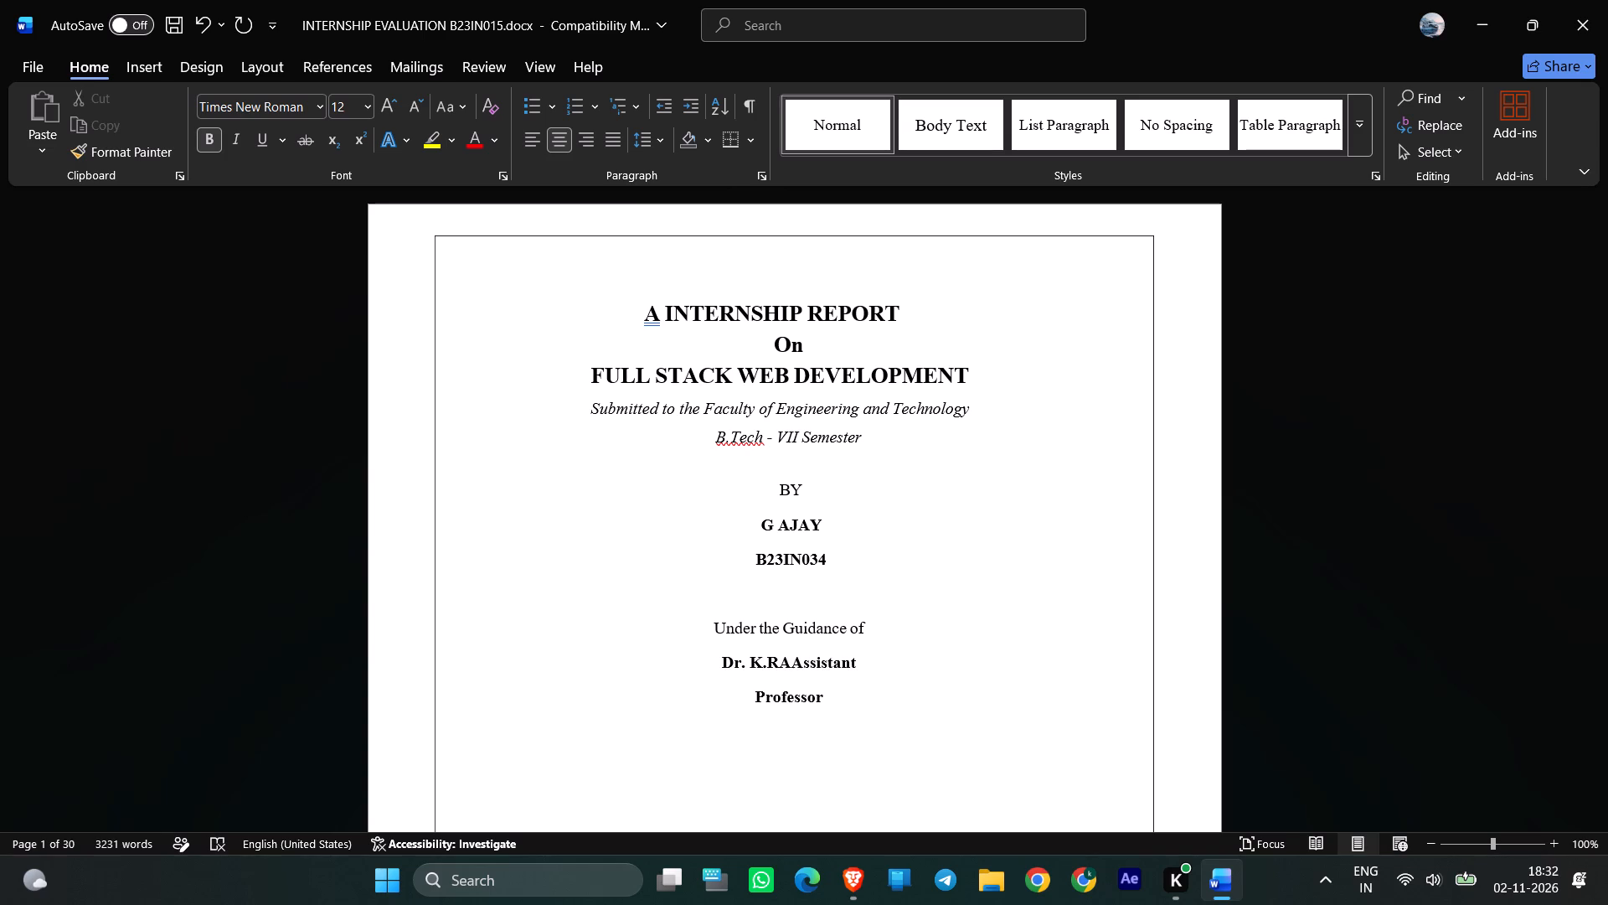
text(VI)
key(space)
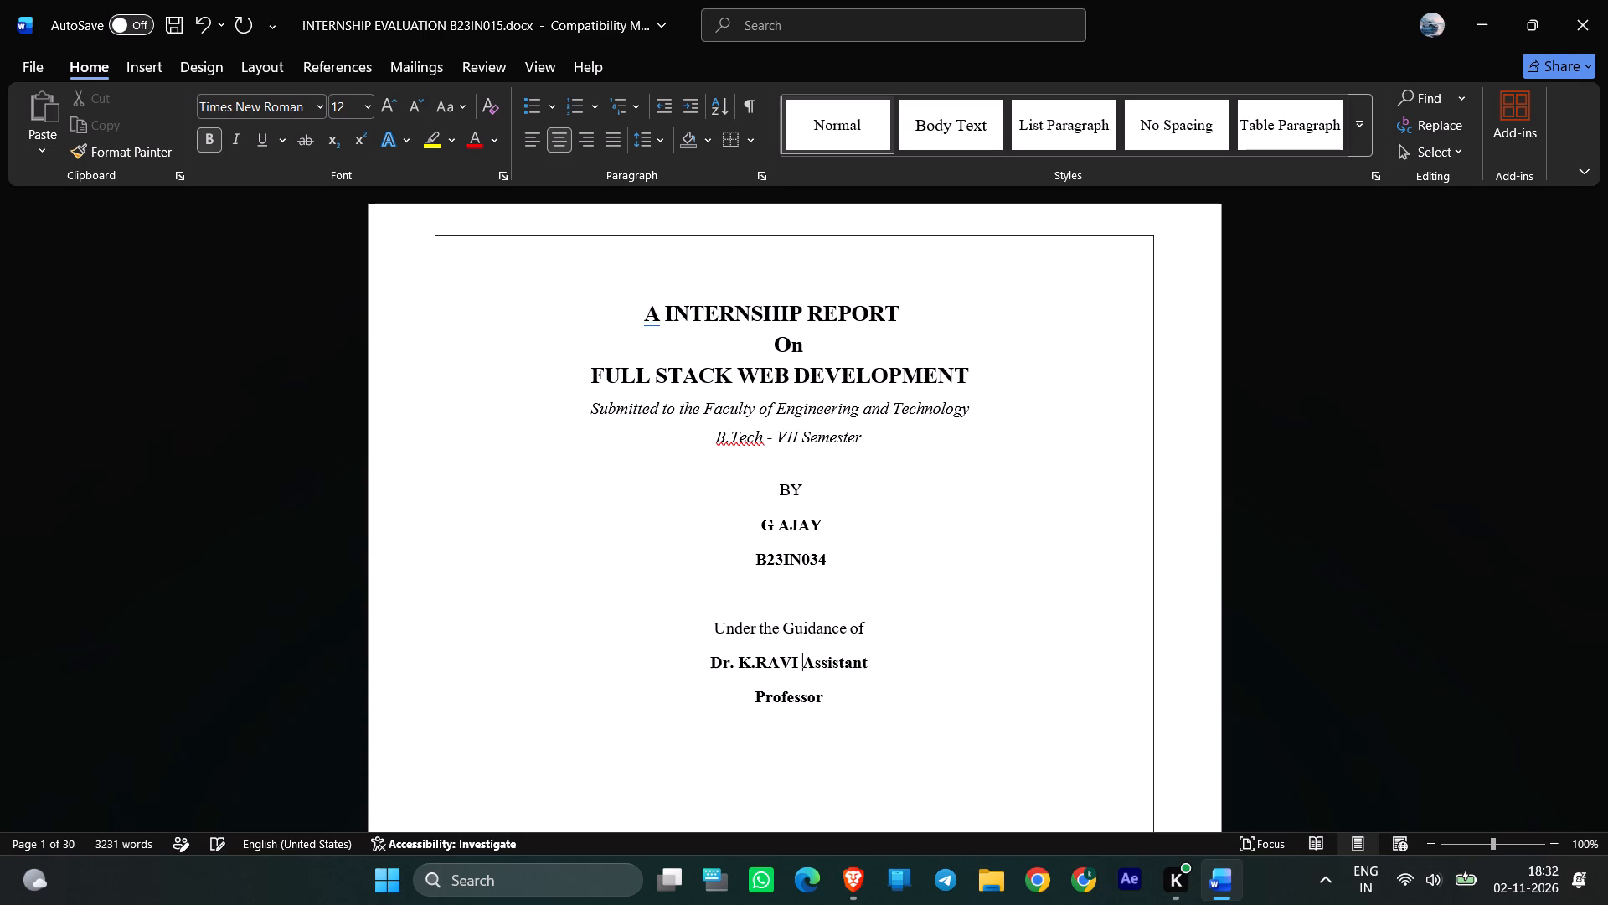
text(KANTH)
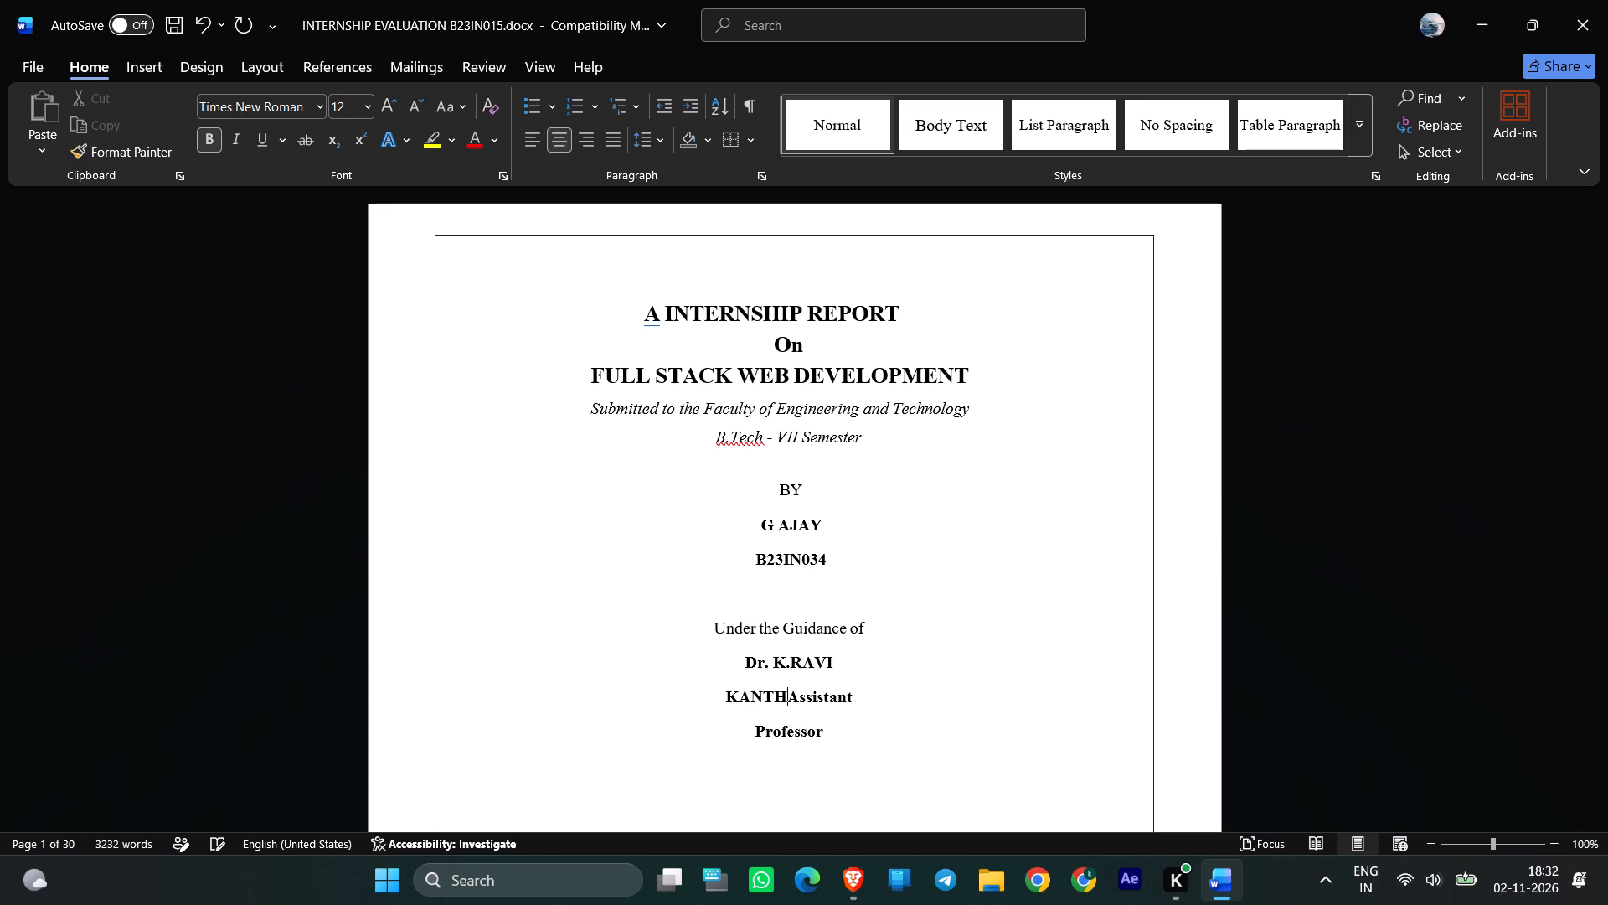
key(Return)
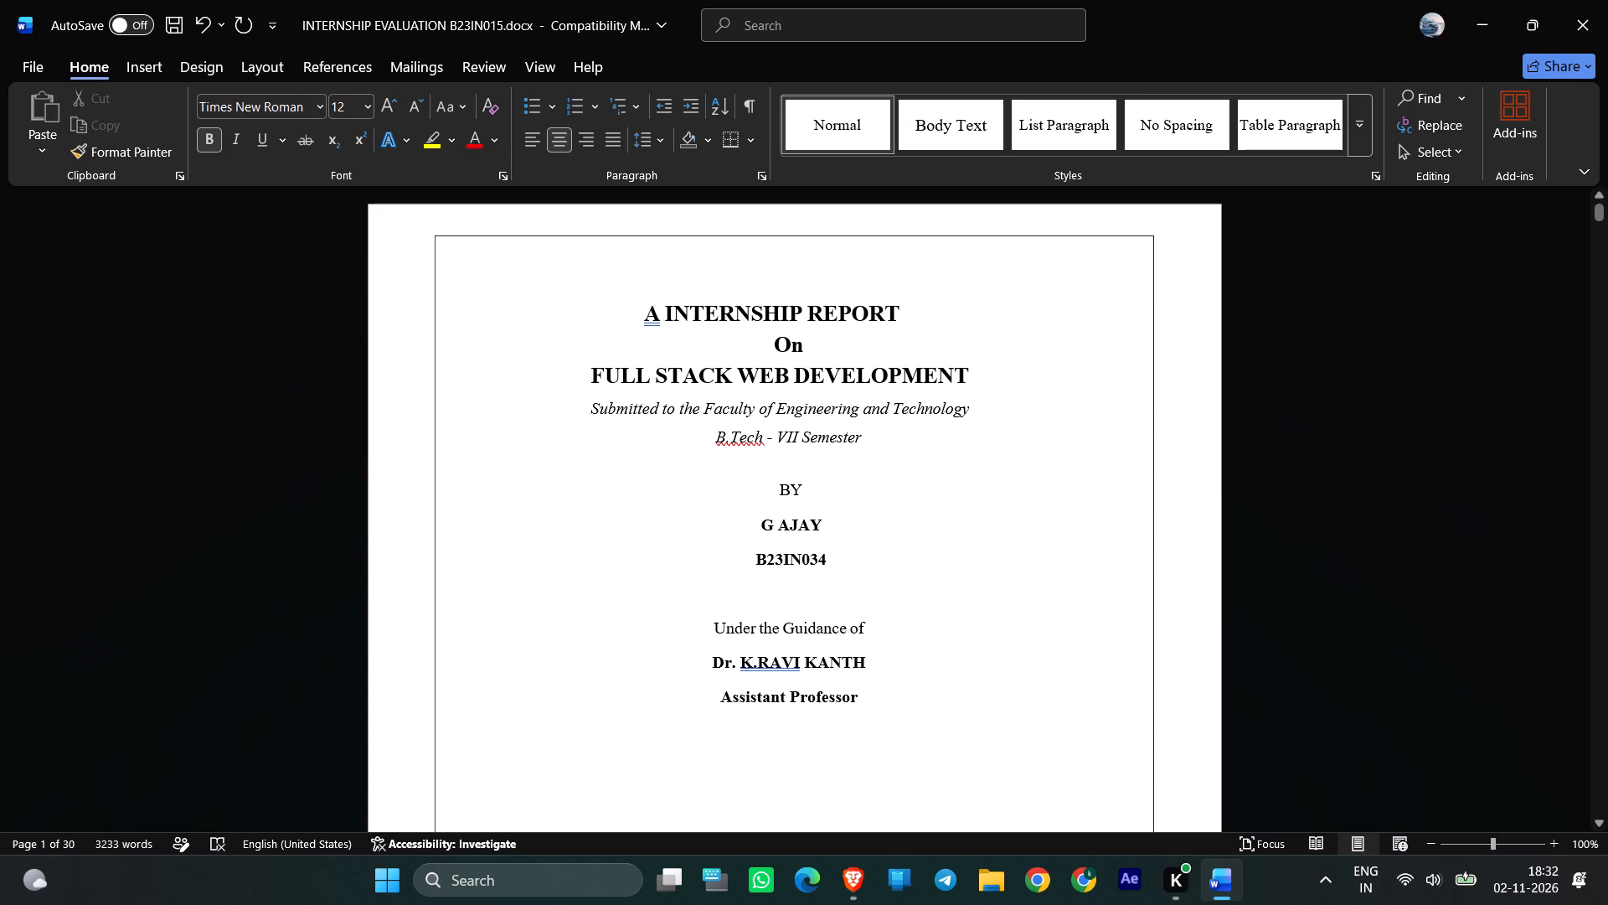
click(759, 664)
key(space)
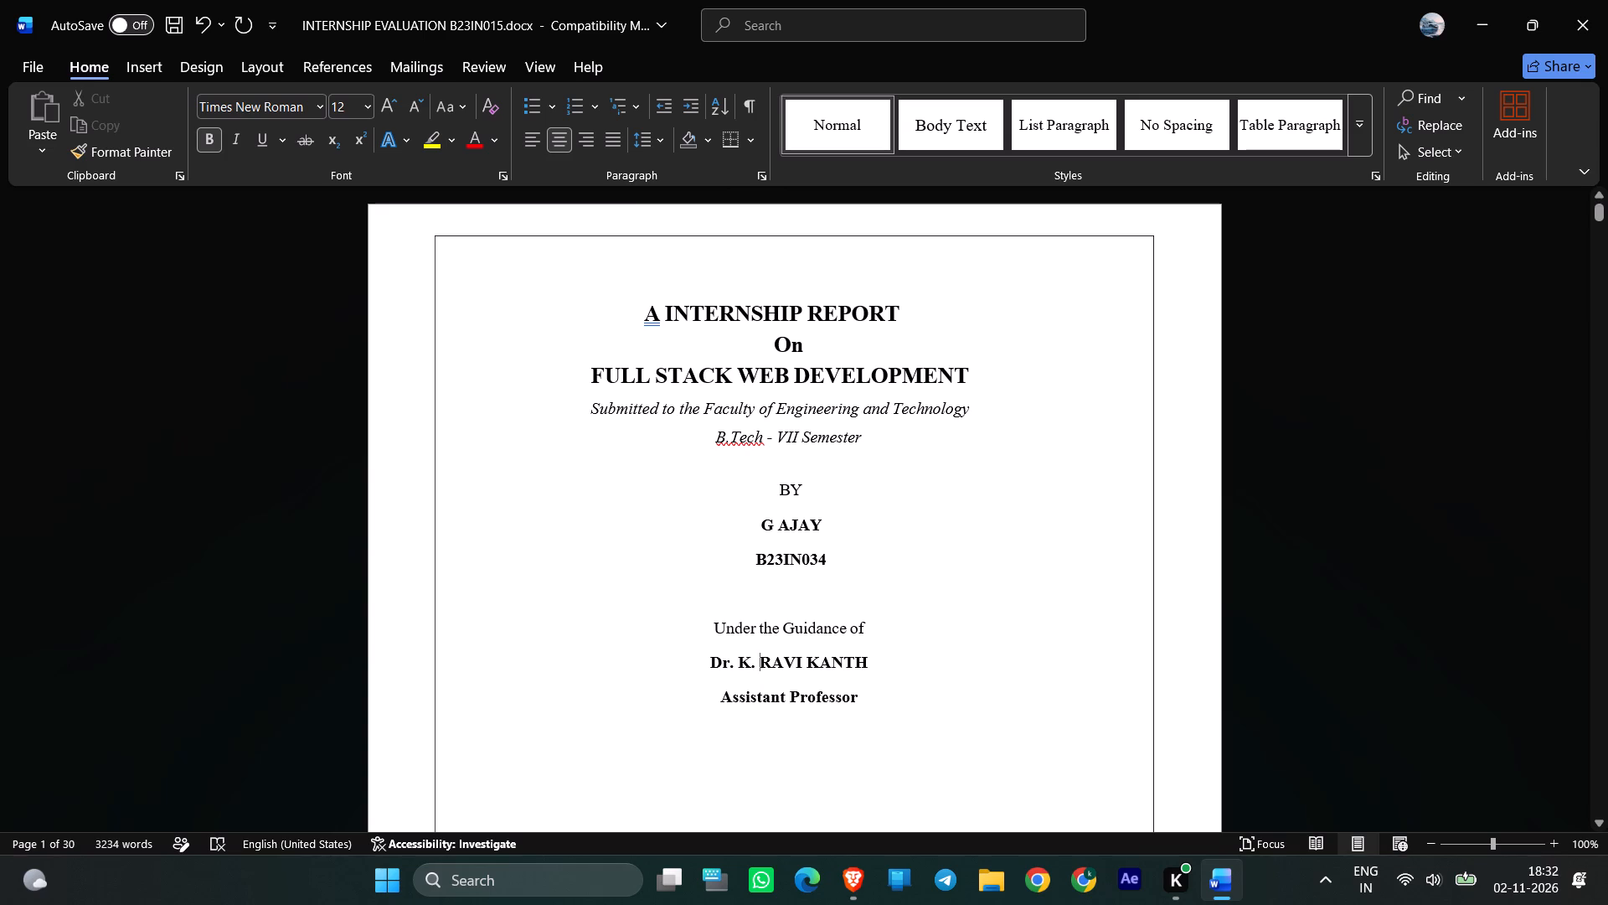
Move the institute logo on the cover page up into the blank space, centred clear of the department heading.
scroll(830, 672, down, 2)
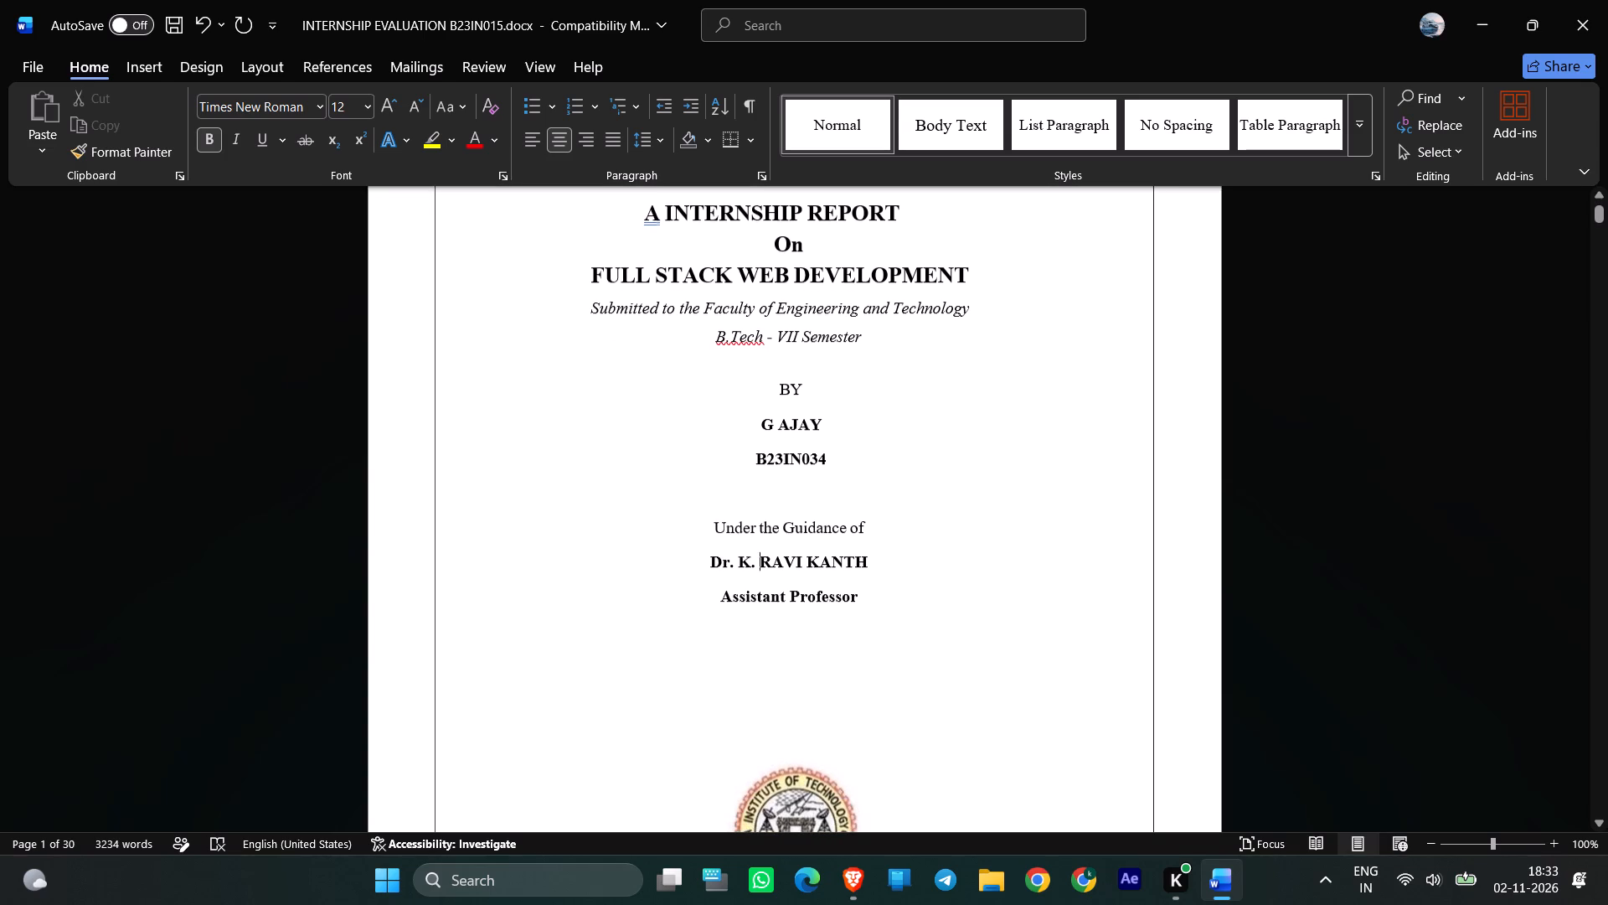
scroll(807, 658, down, 5)
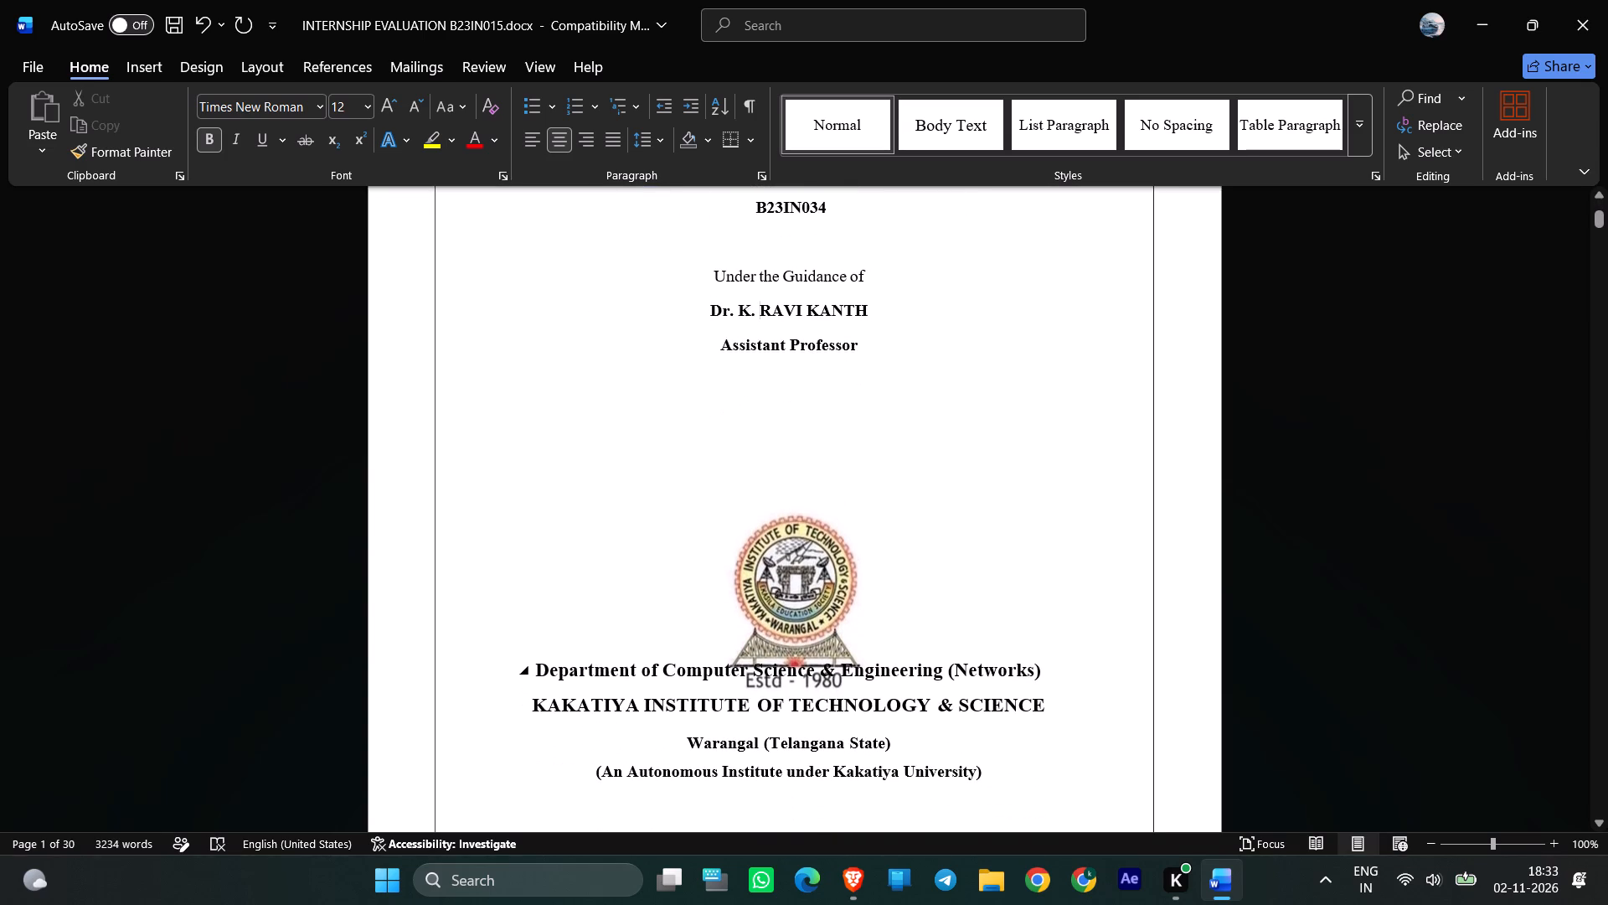
scroll(807, 658, down, 3)
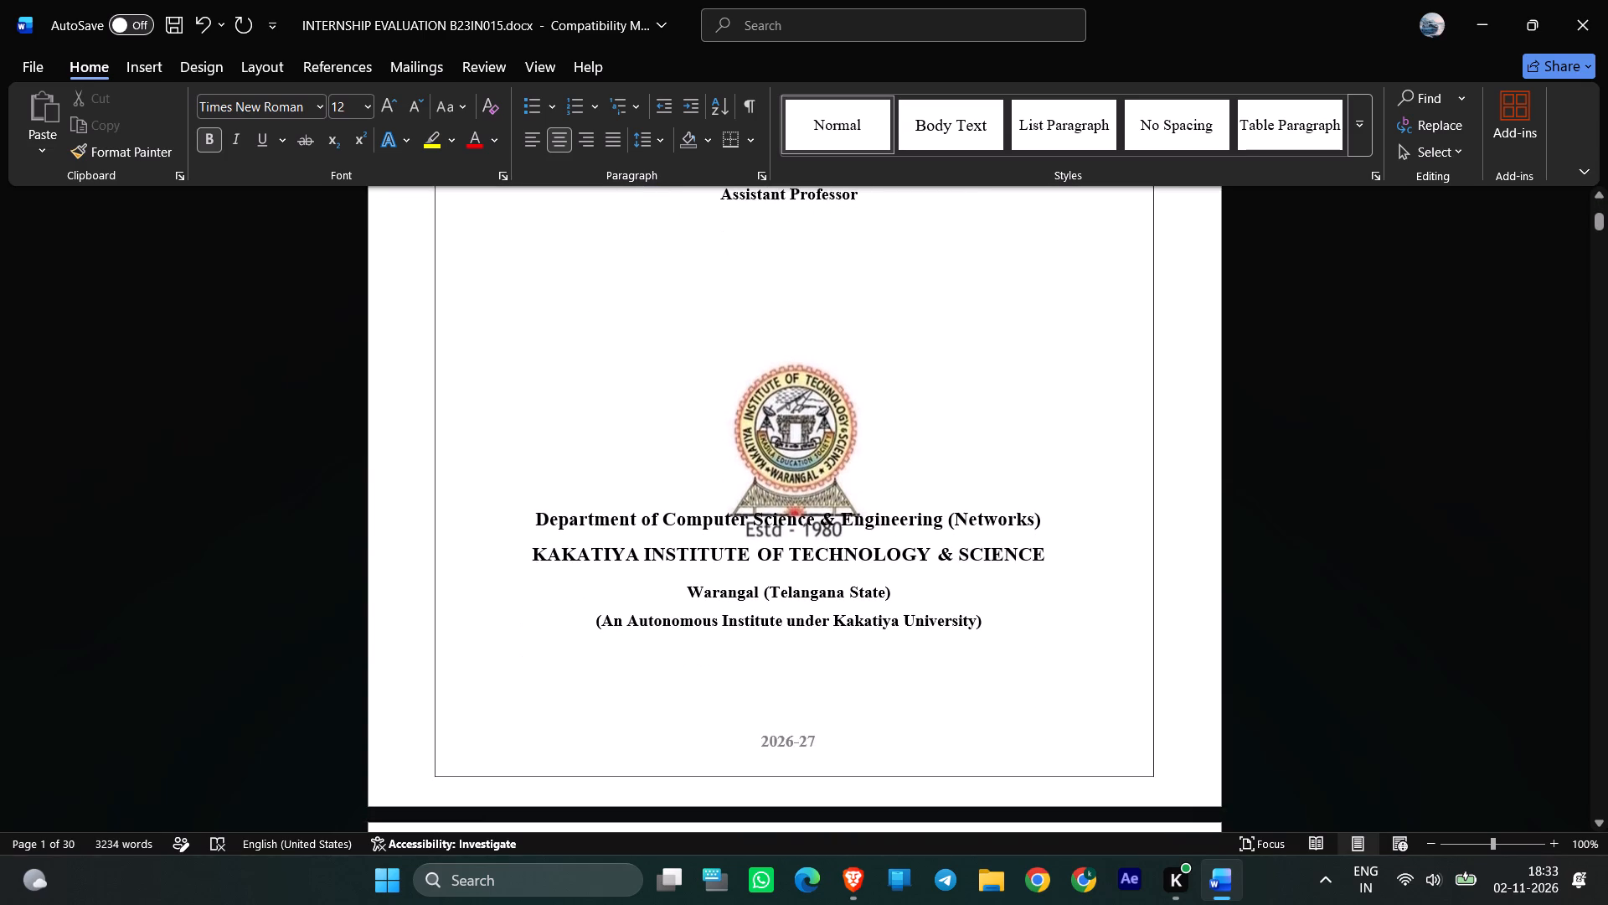
scroll(786, 615, down, 1)
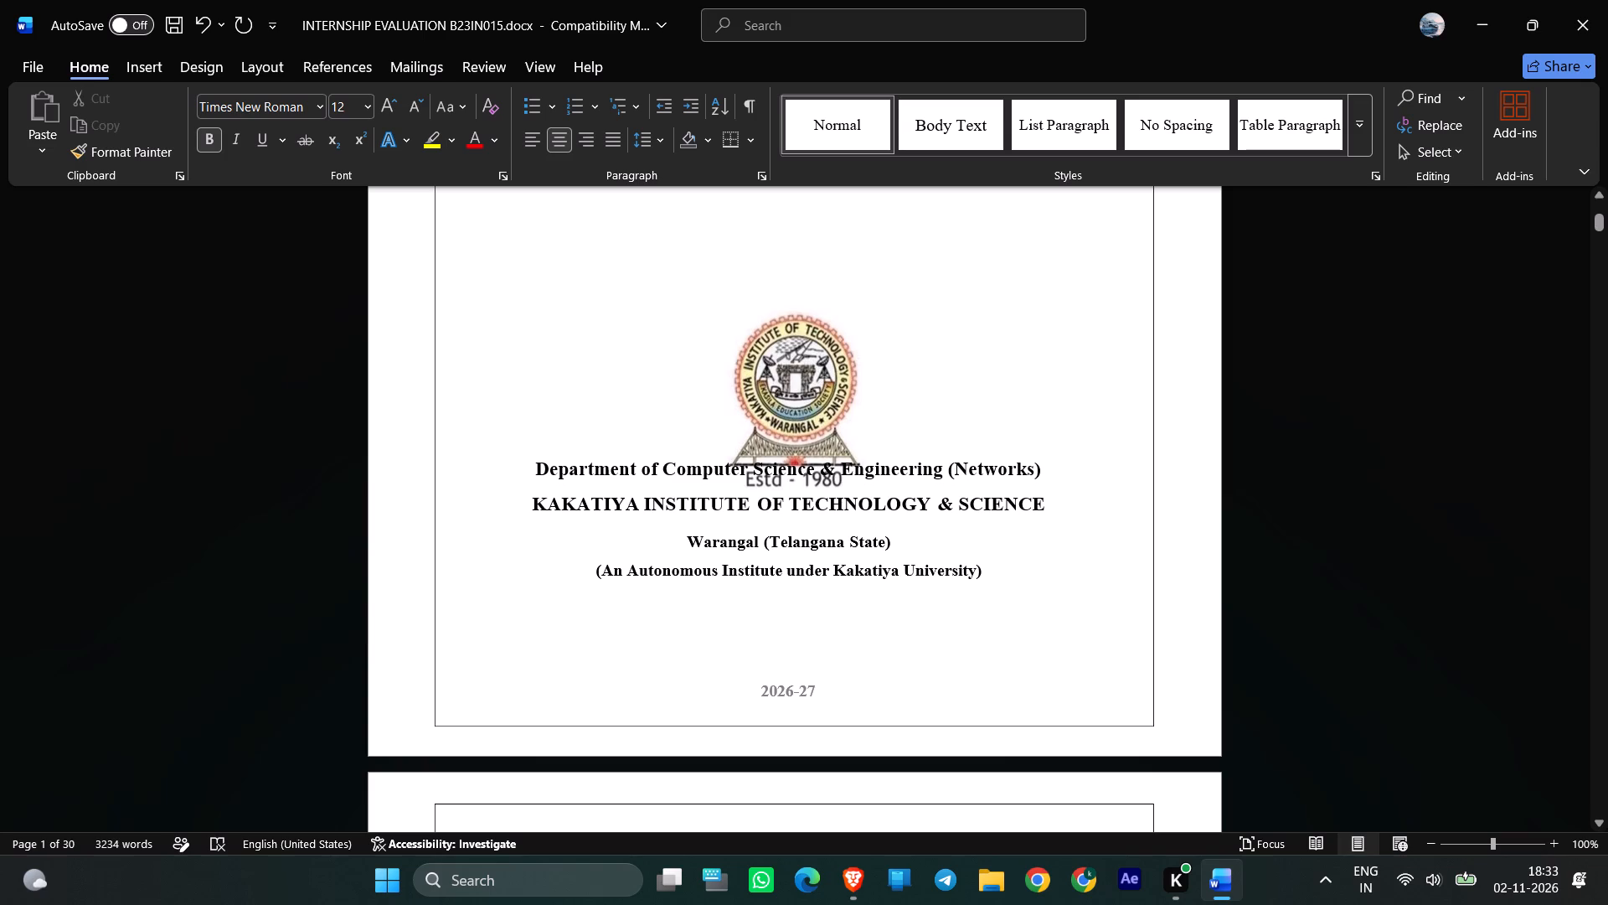
scroll(761, 455, up, 3)
click(773, 555)
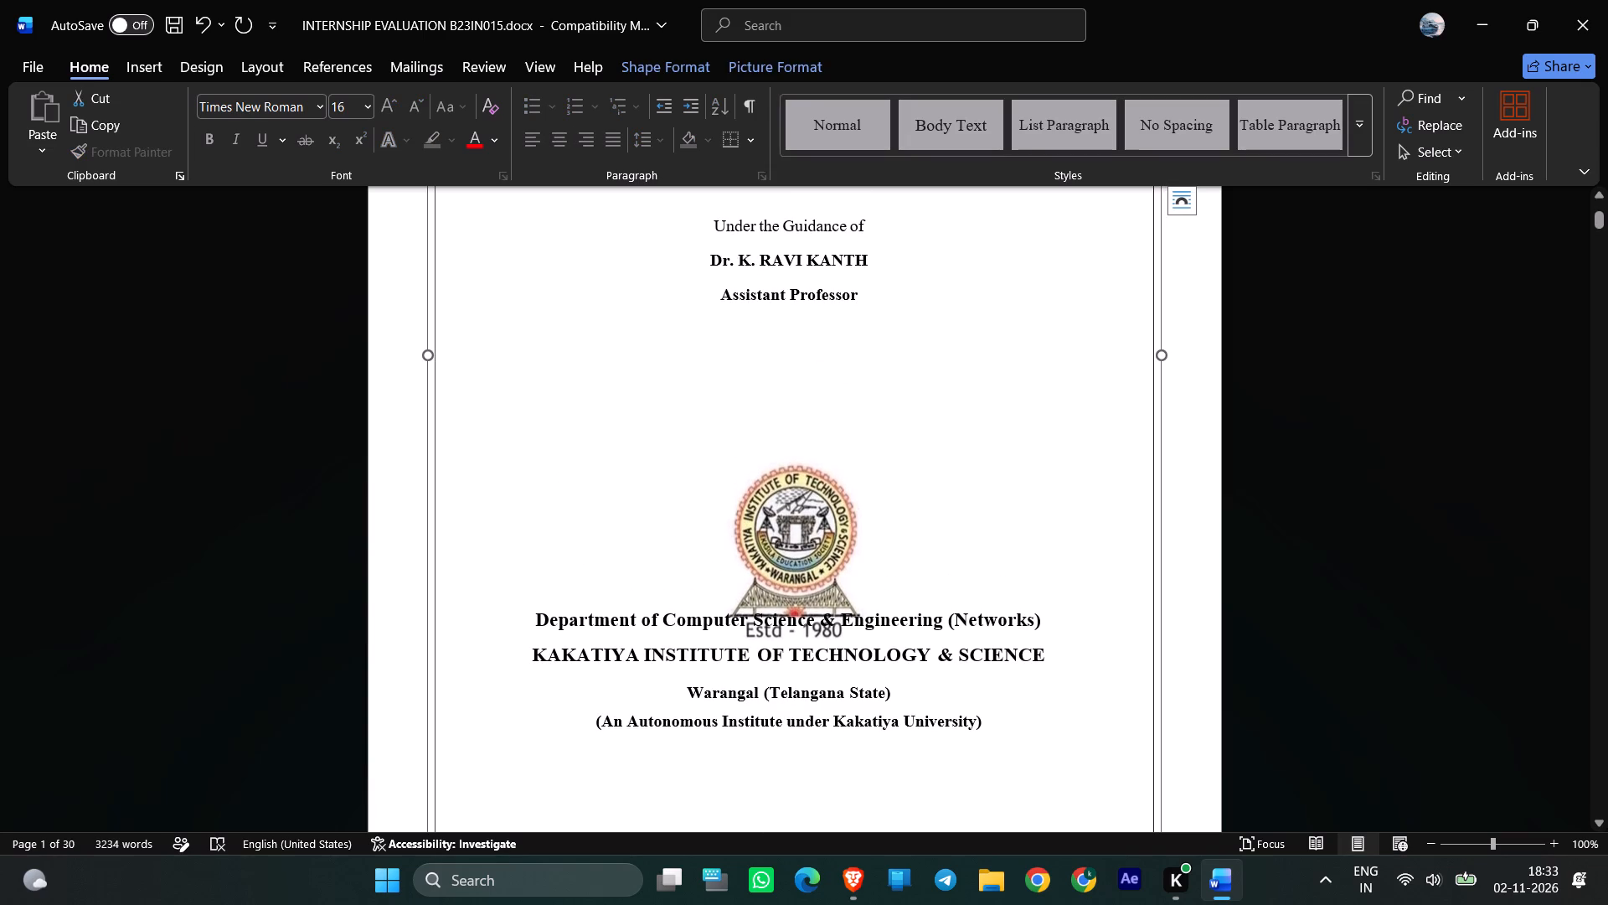
click(786, 537)
drag(786, 537, 785, 454)
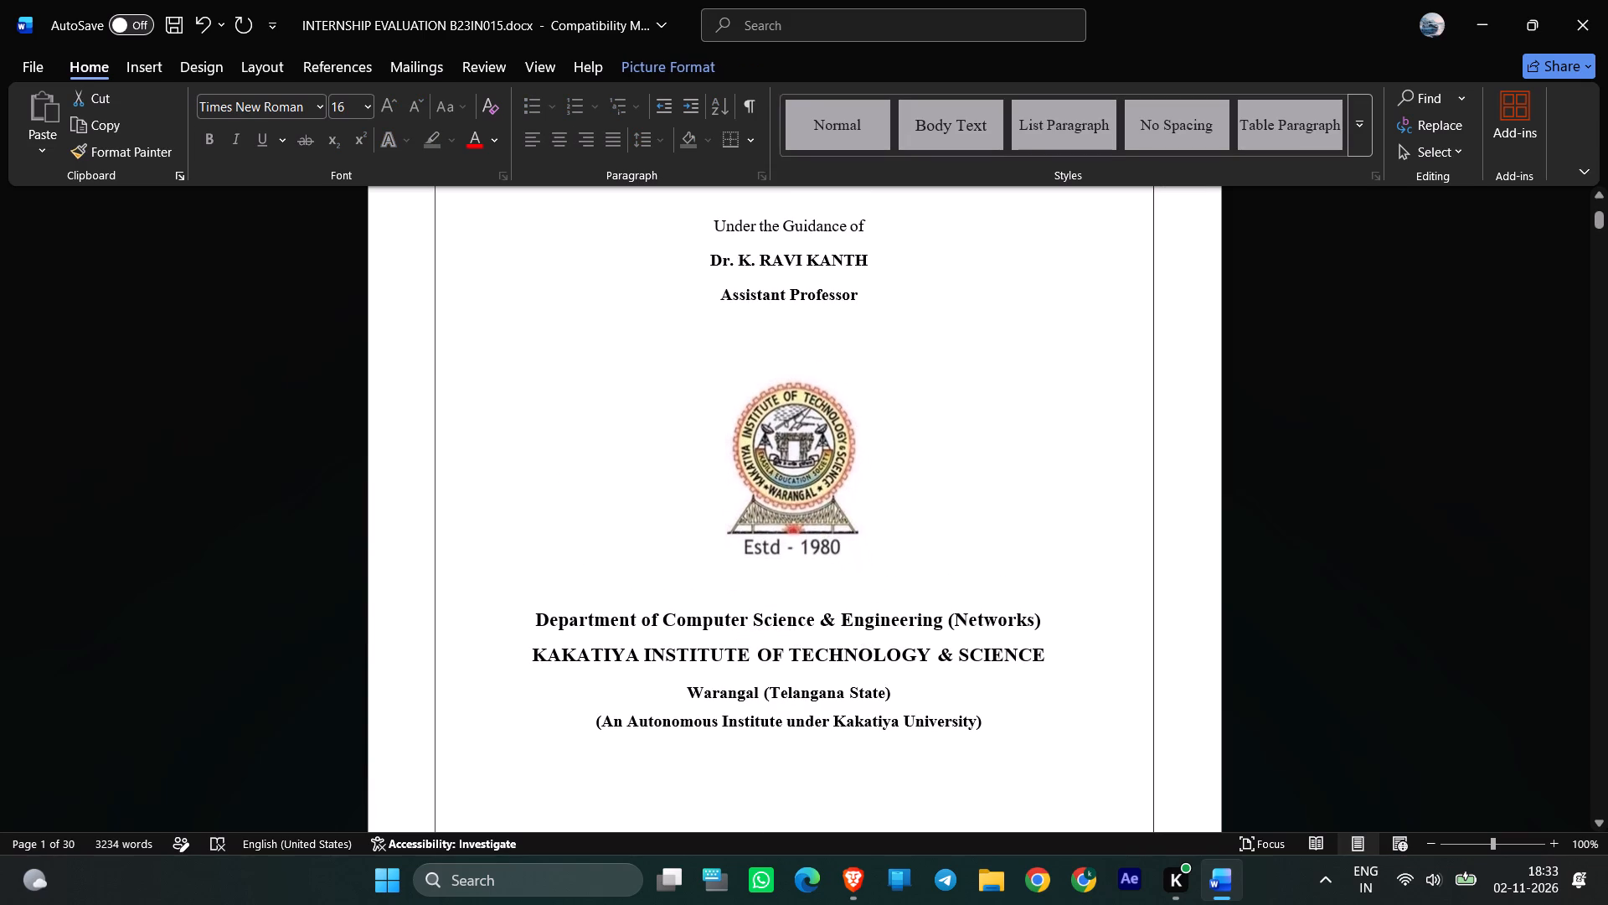
drag(785, 454, 781, 445)
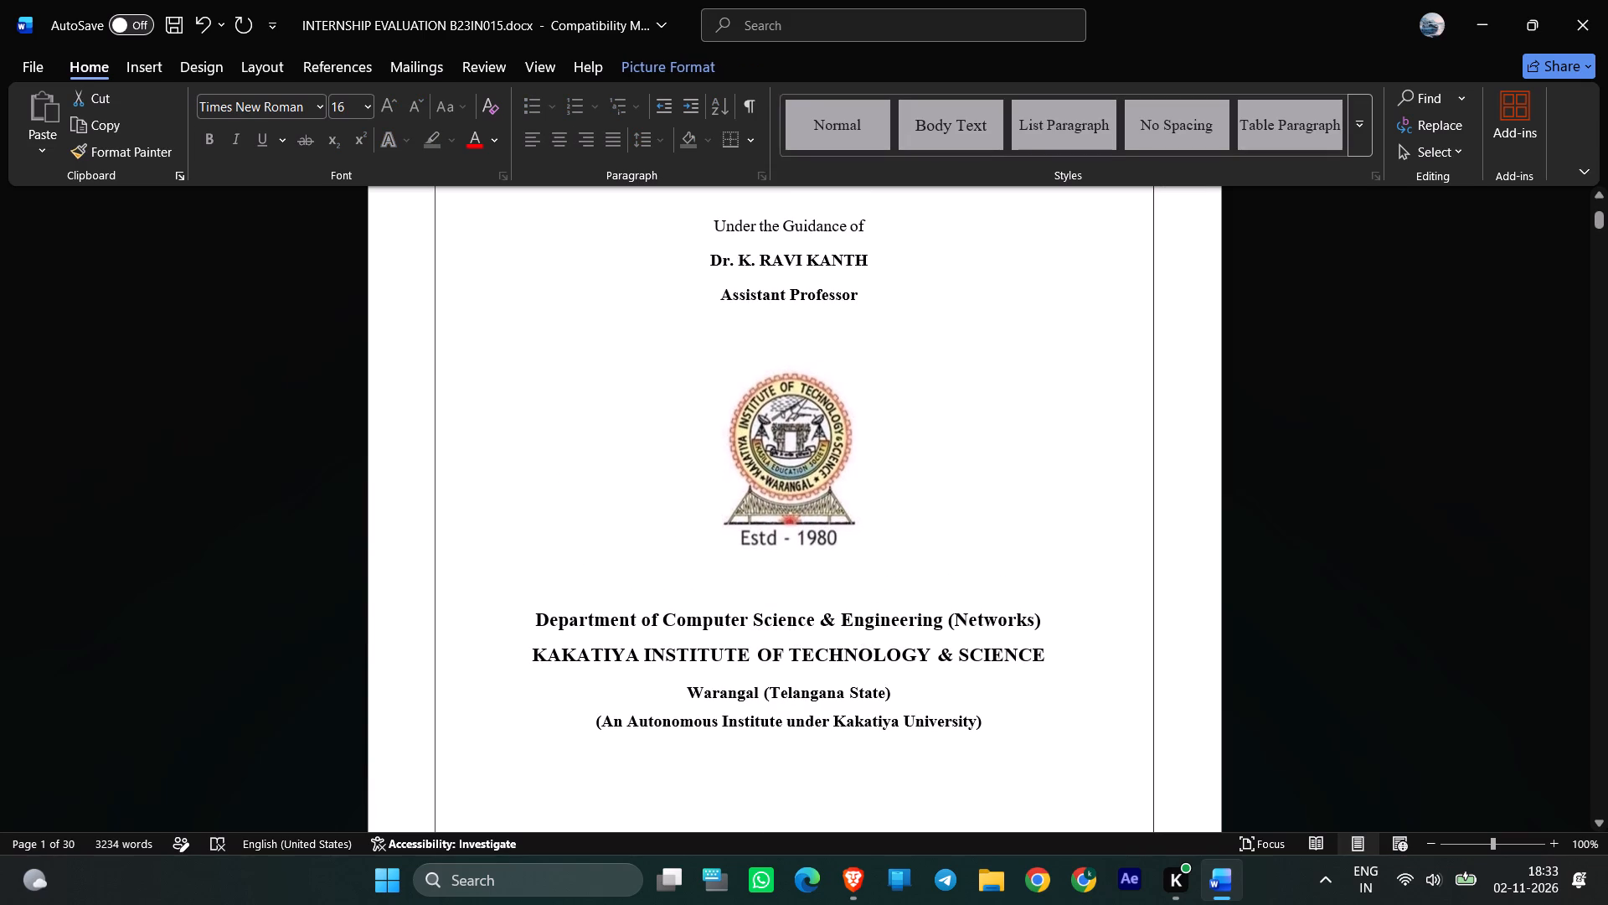
drag(781, 445, 781, 447)
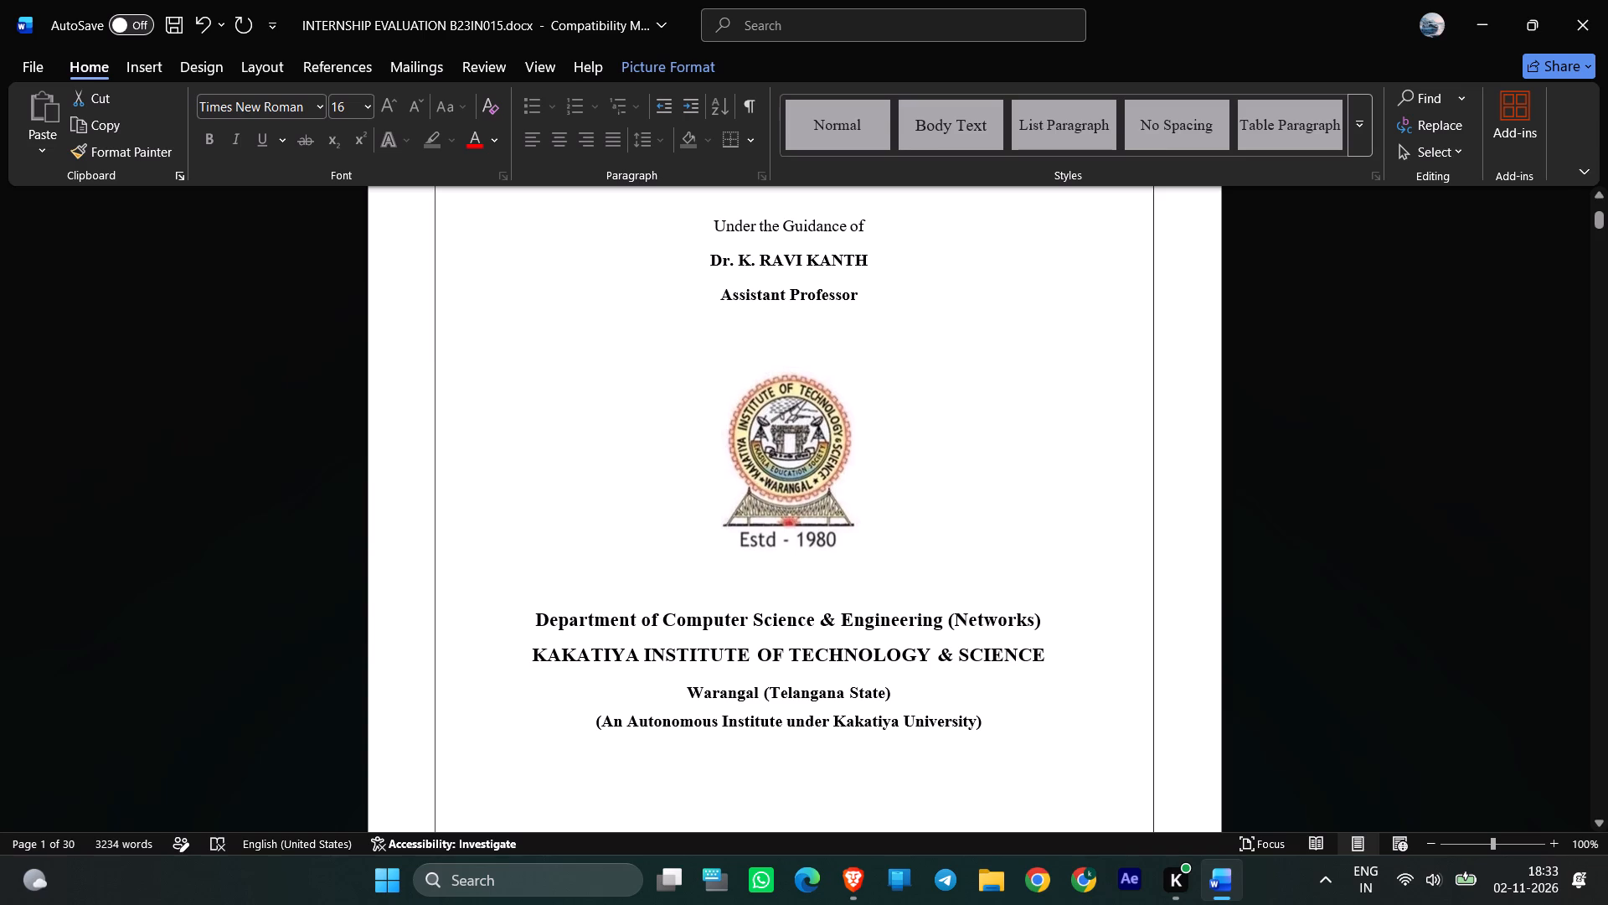
drag(781, 447, 780, 444)
click(612, 448)
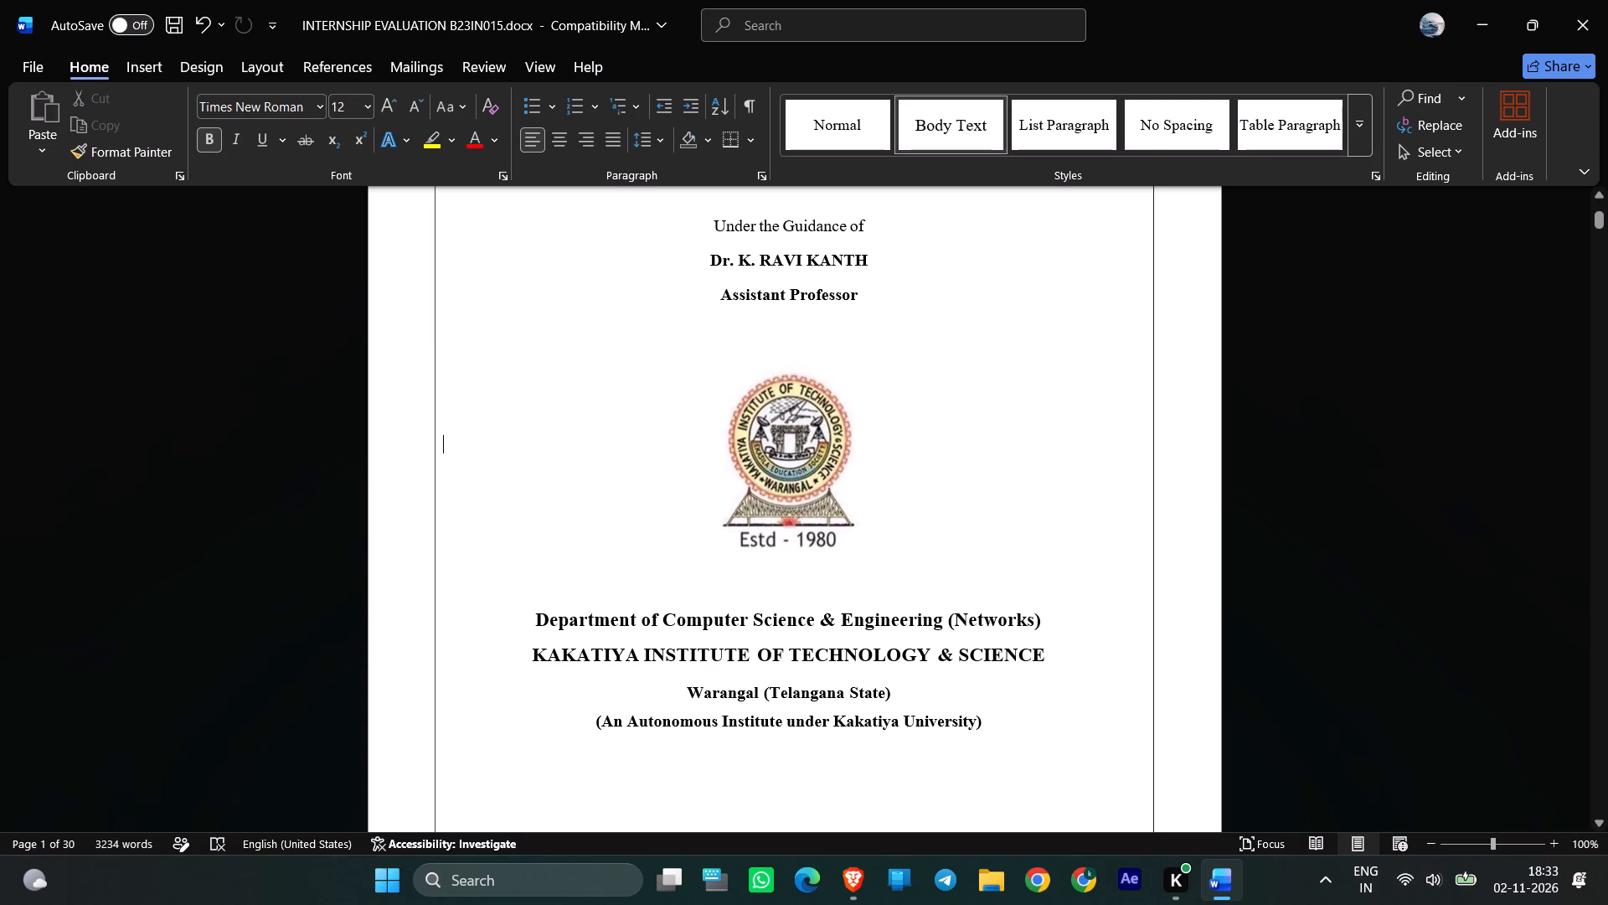
Replace the student's name in the certificate paragraph with the student's name from the cover page.
scroll(652, 467, down, 6)
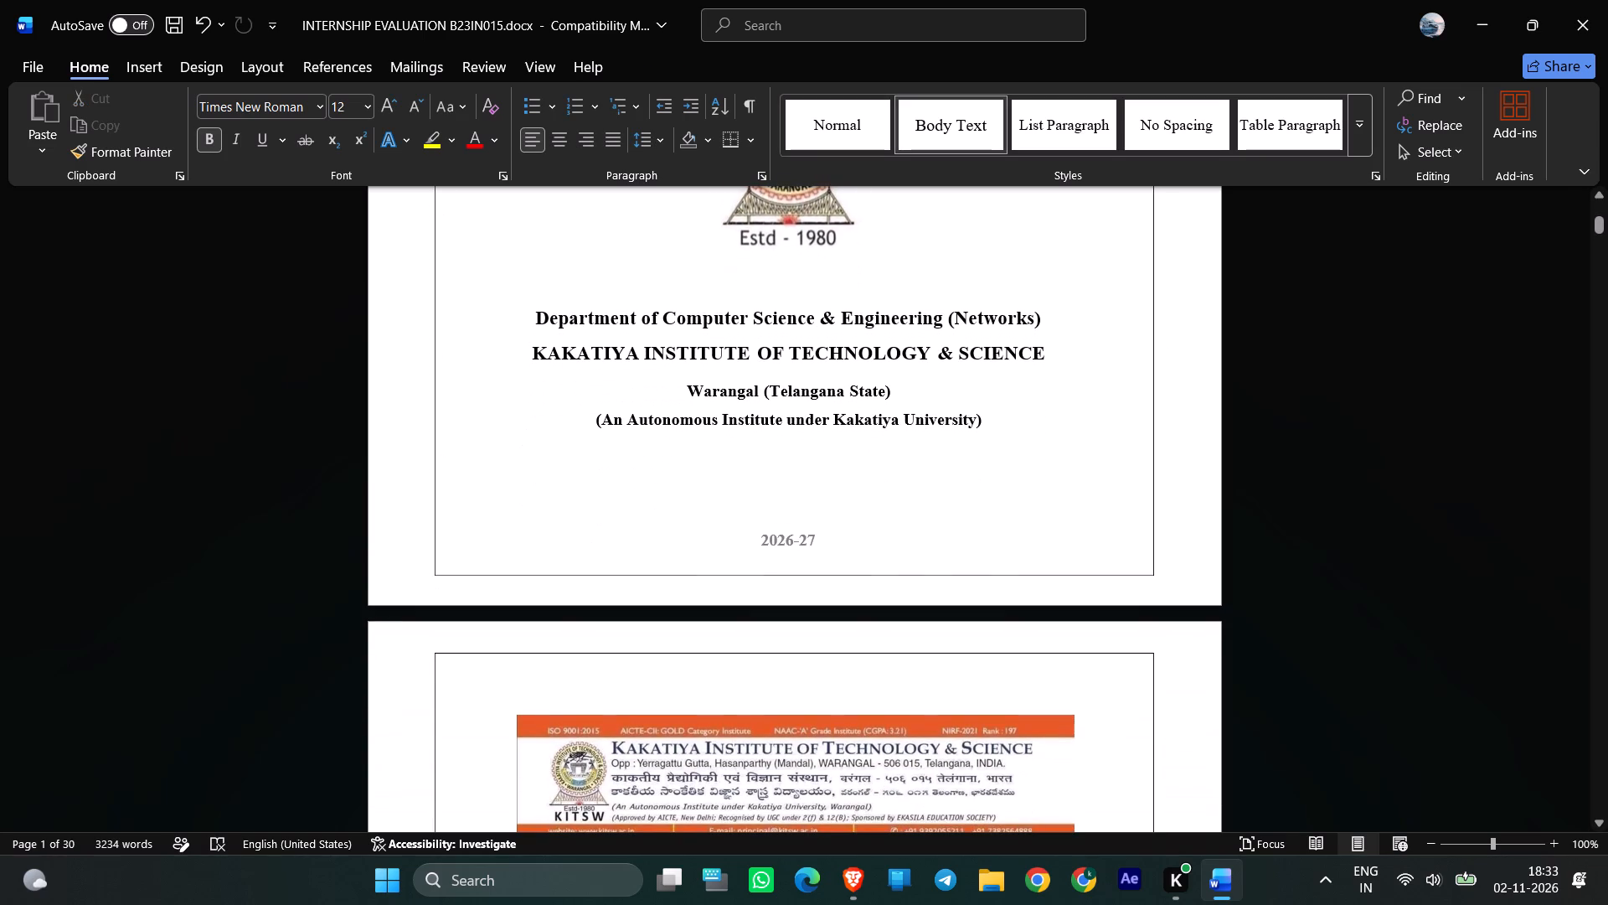
scroll(653, 467, down, 7)
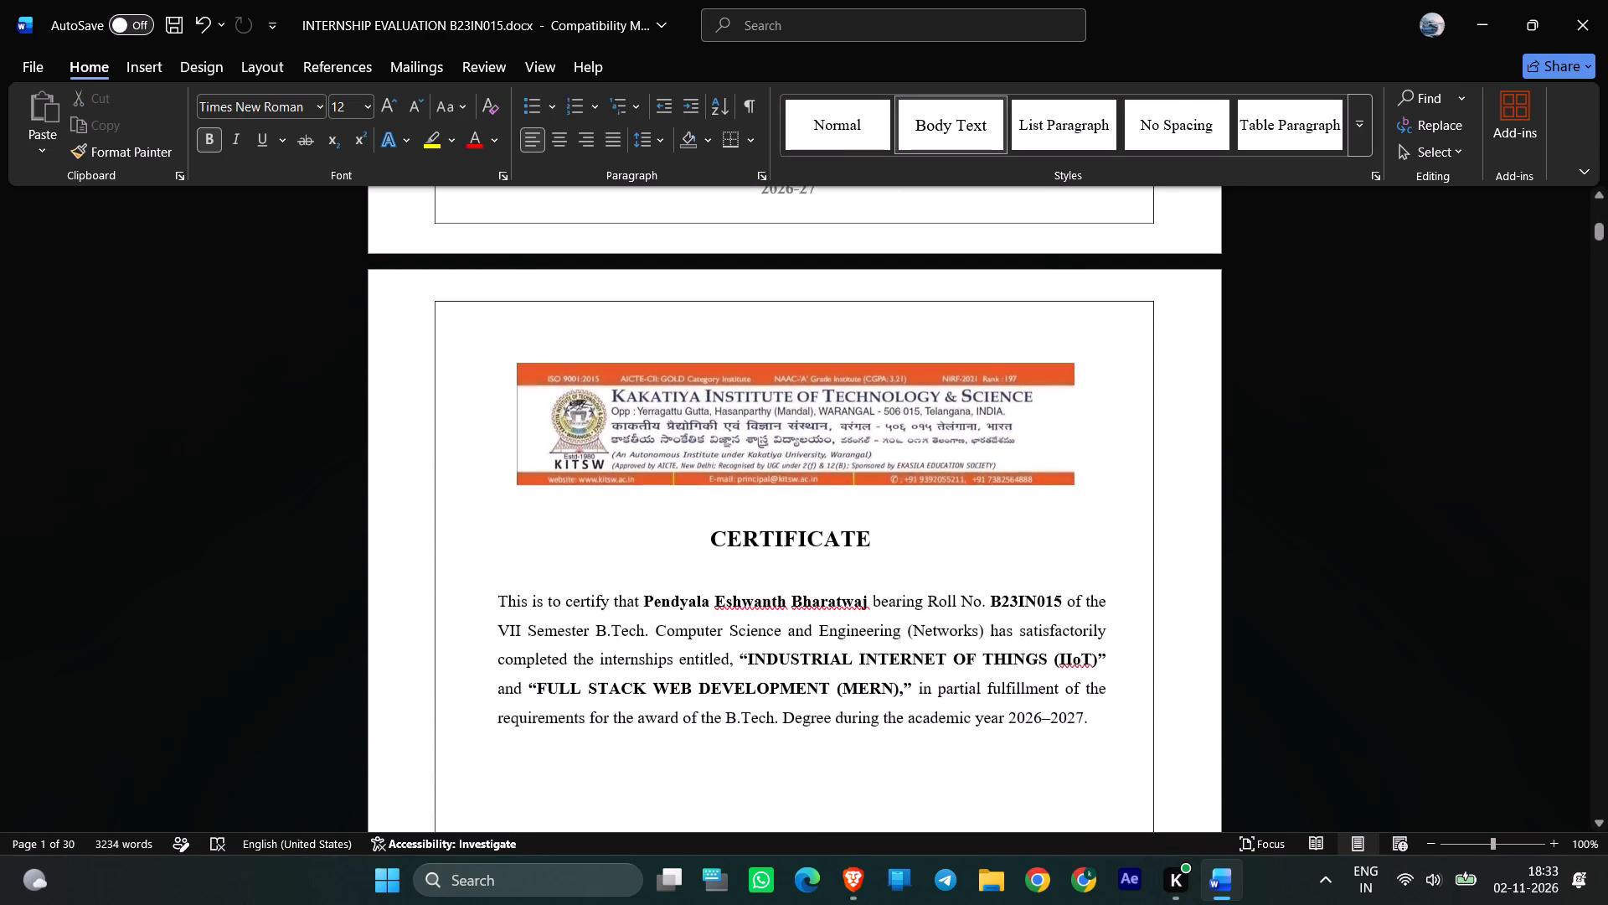
scroll(653, 467, down, 2)
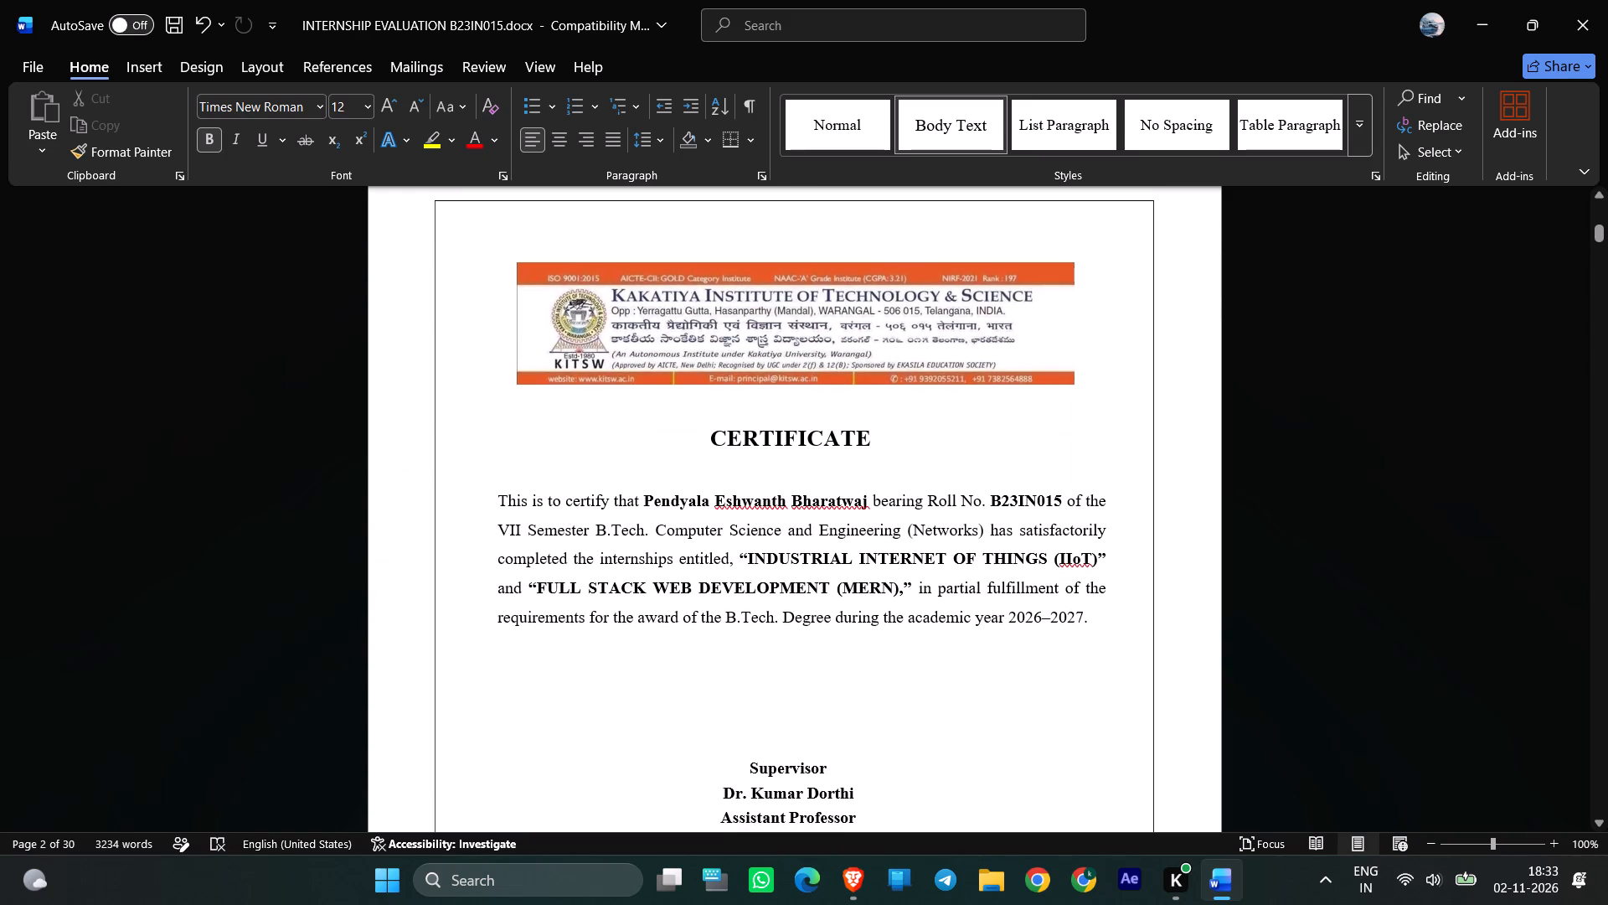
click(865, 502)
key(BackSpace)
key(BackSpace)
key(BackSpace)
key(BackSpace)
key(BackSpace)
key(BackSpace)
key(BackSpace)
key(BackSpace)
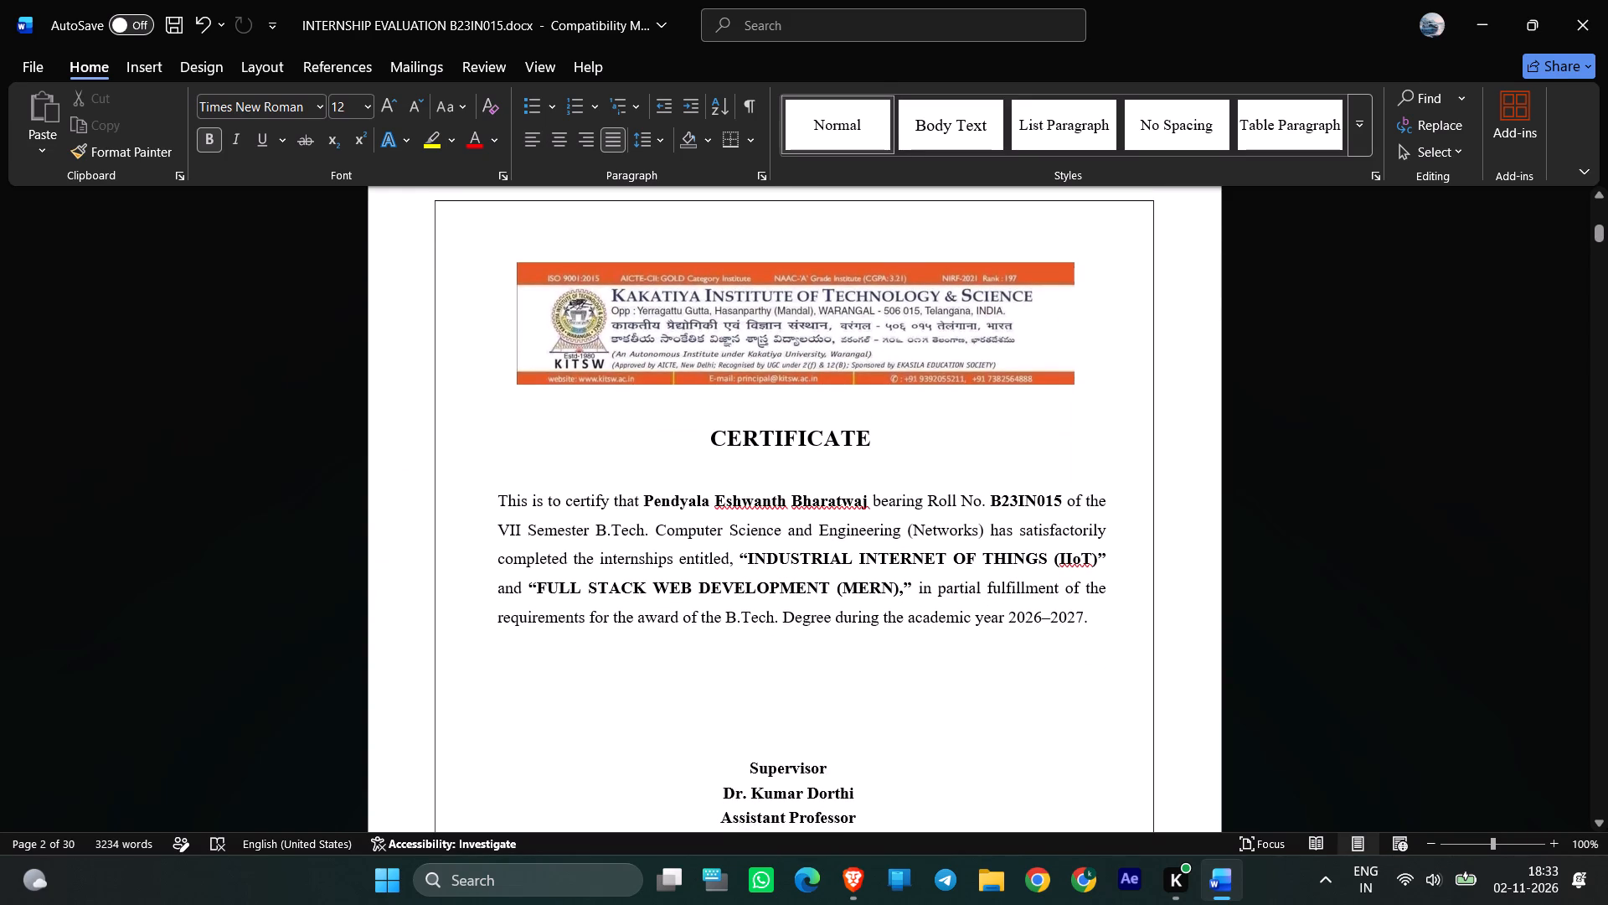
key(BackSpace)
key(BackSpace)
key(BackSpace)
key(BackSpace)
key(BackSpace)
key(BackSpace)
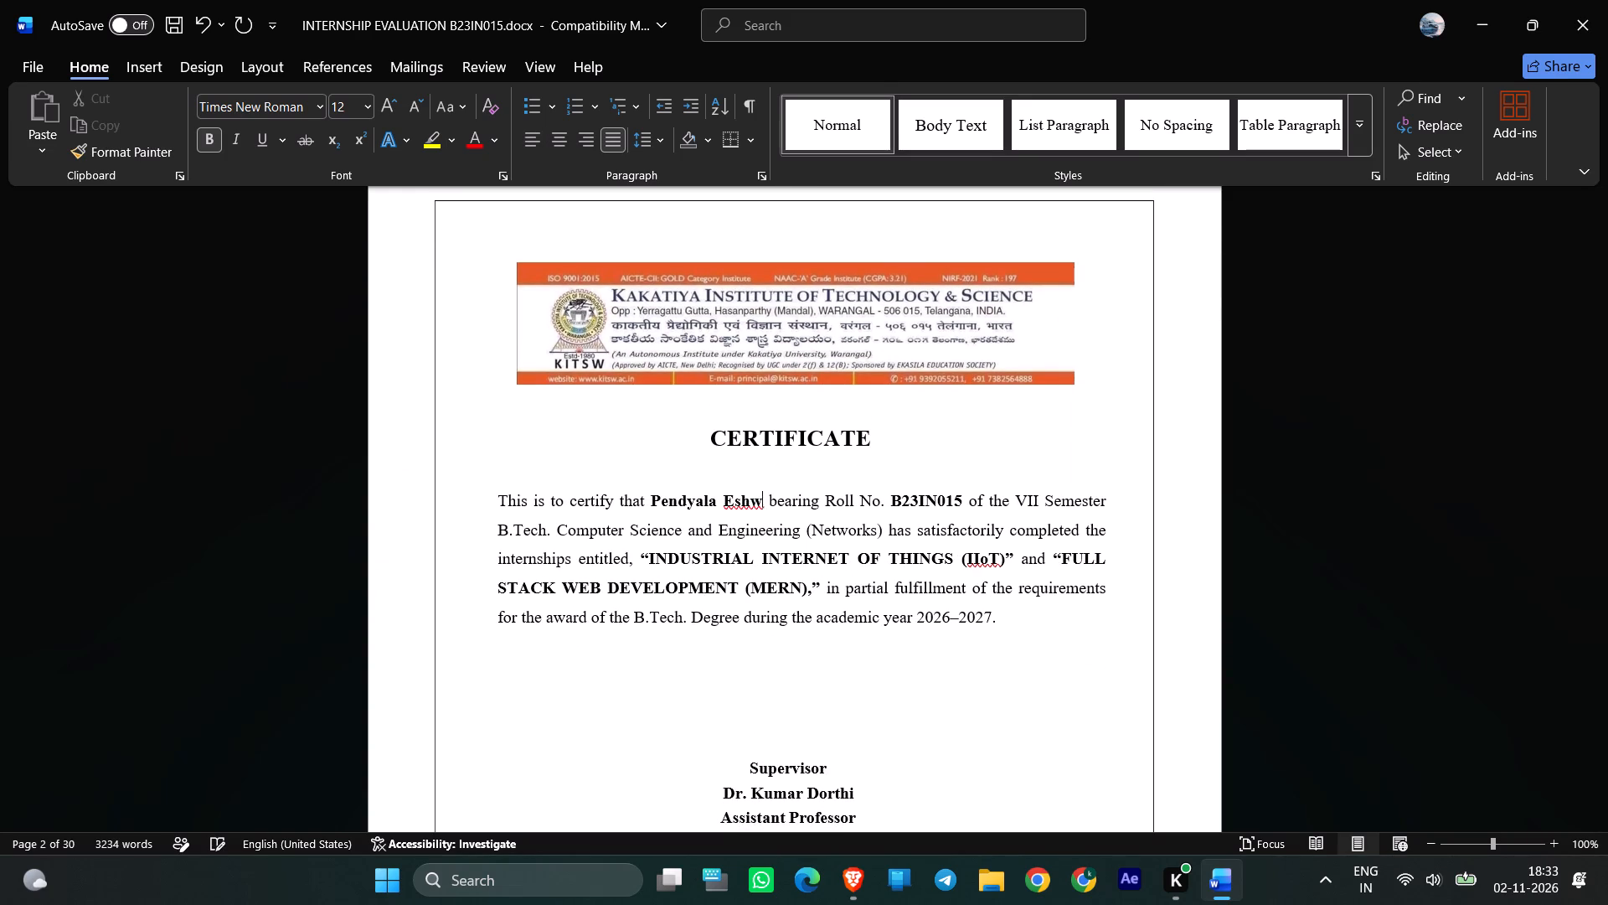
key(BackSpace)
key(BackSpace)
key(BackSpace)
key(BackSpace)
key(BackSpace)
key(BackSpace)
key(BackSpace)
key(BackSpace)
key(BackSpace)
key(BackSpace)
key(BackSpace)
key(BackSpace)
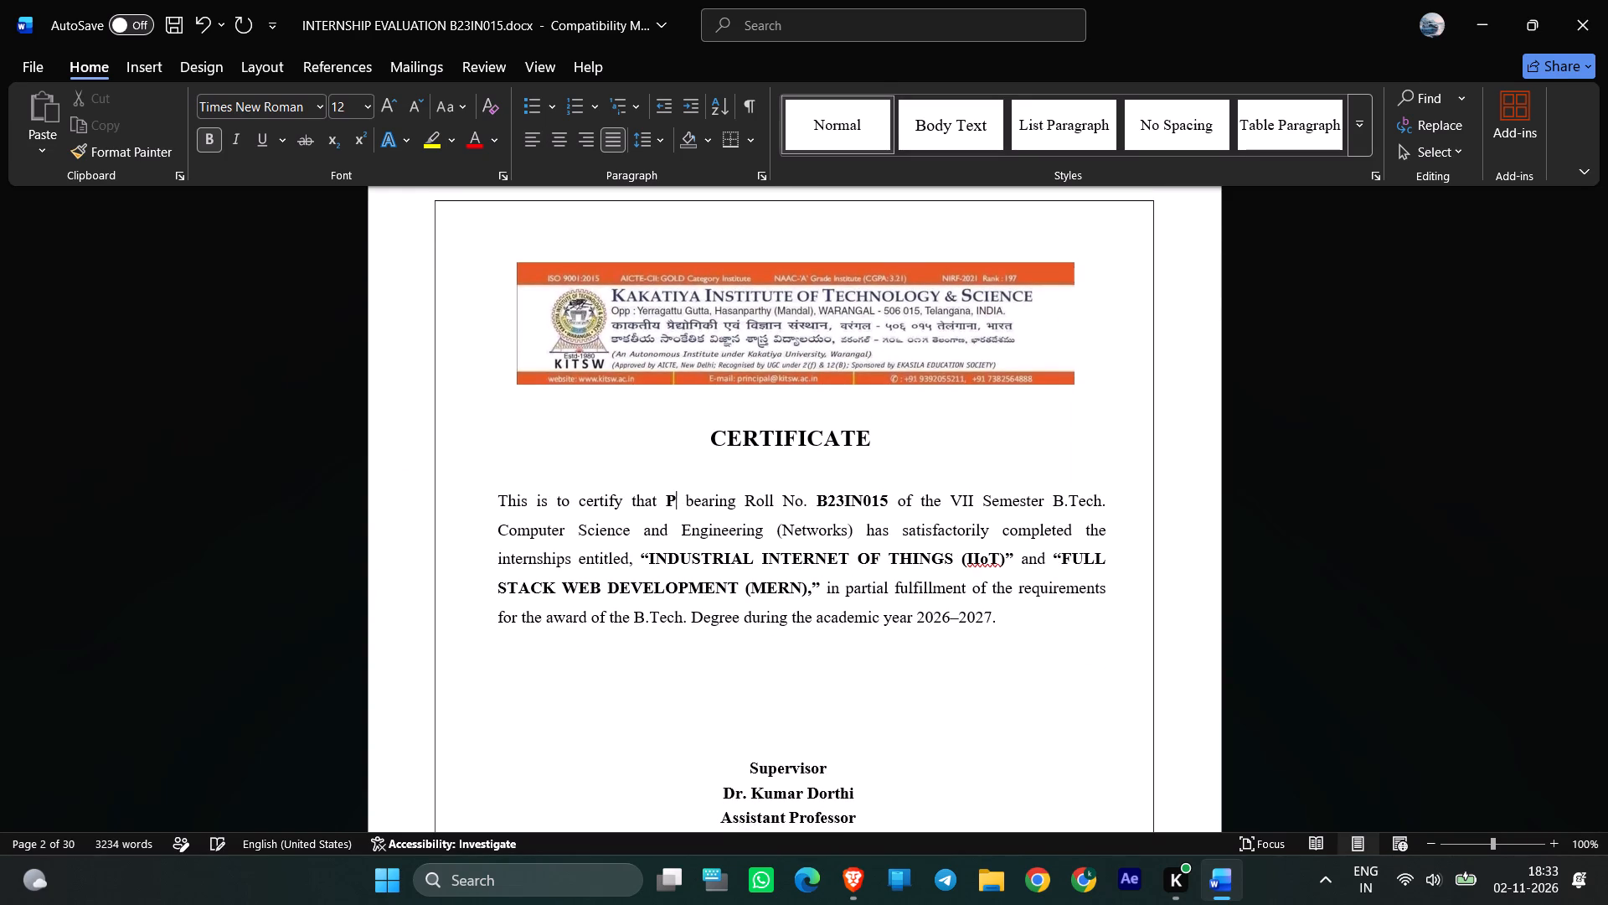
key(BackSpace)
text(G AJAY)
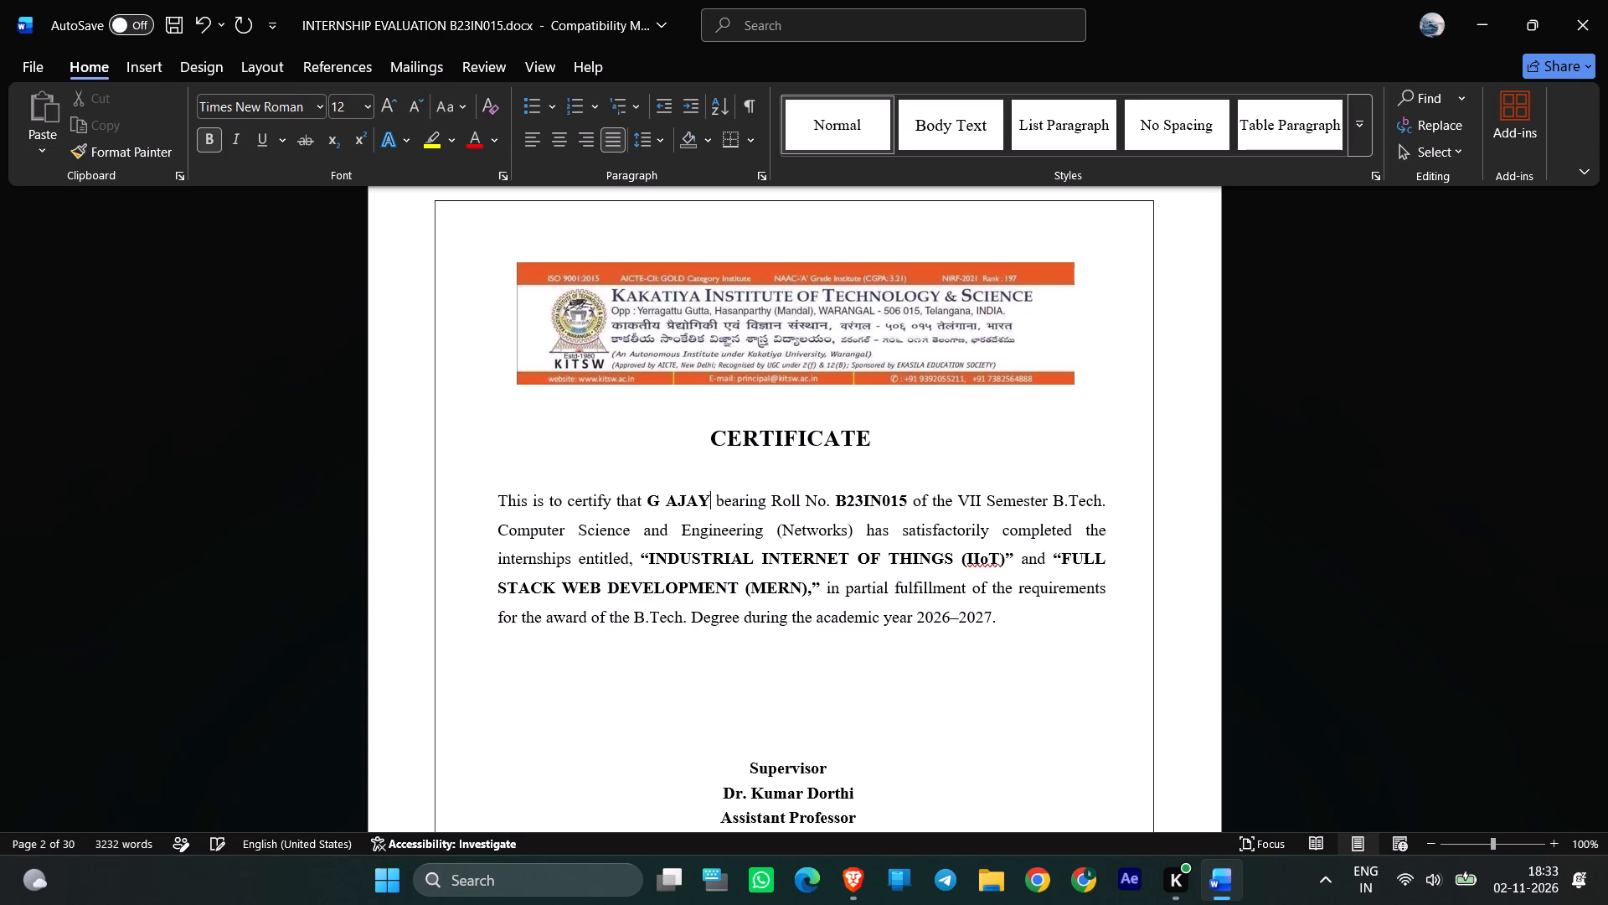
Change the last two digits of the certificate's roll number to match the cover page.
click(906, 499)
key(BackSpace)
key(BackSpace)
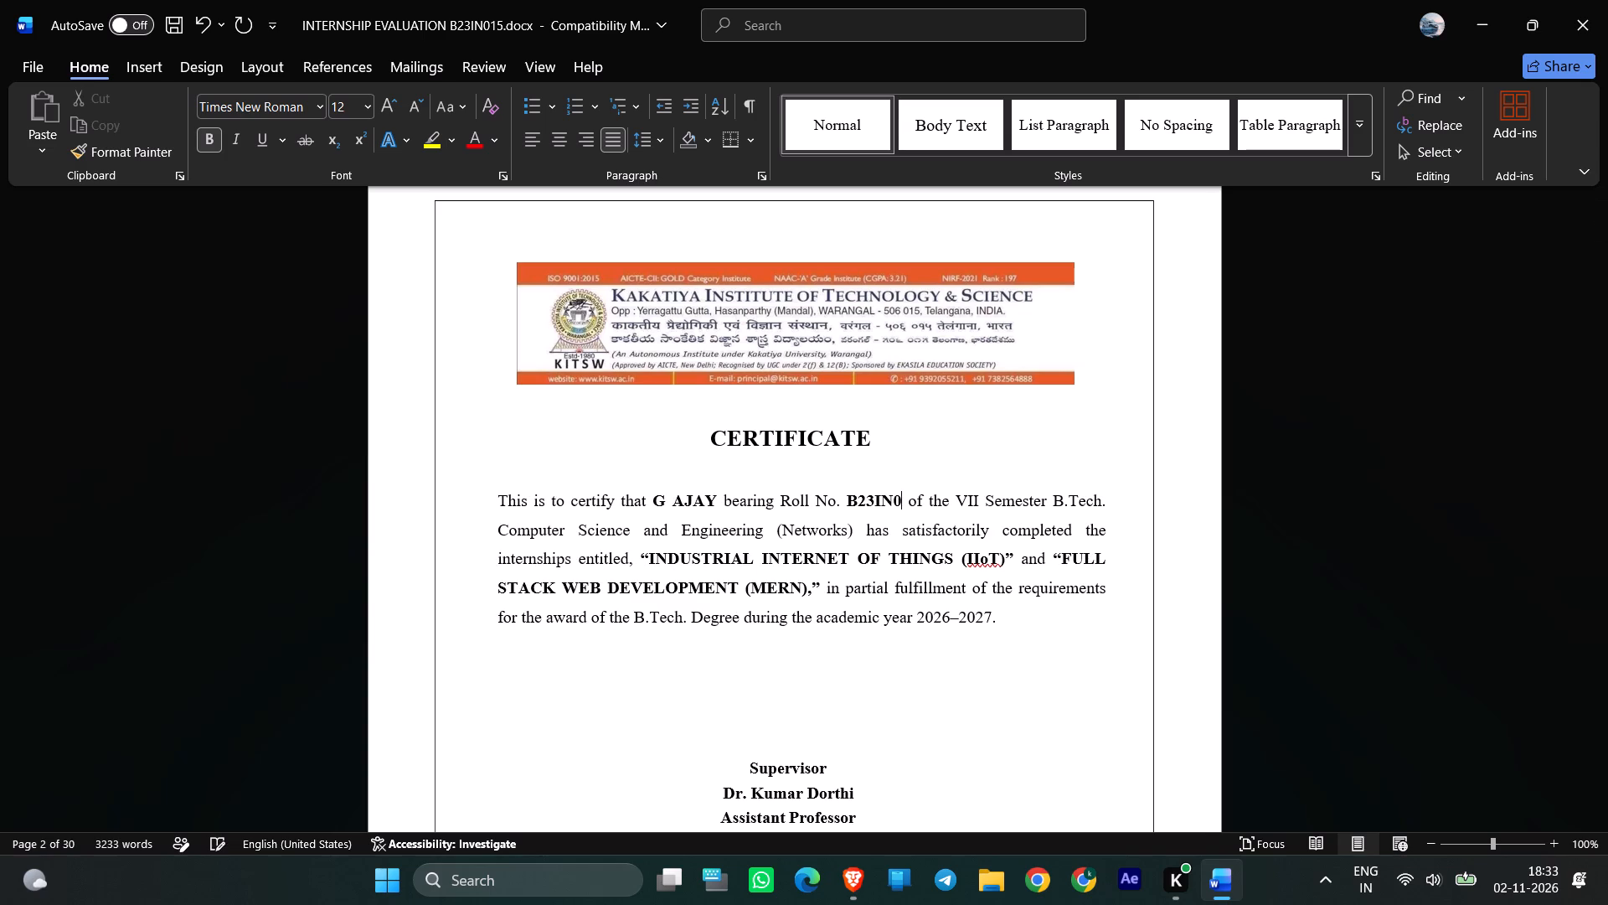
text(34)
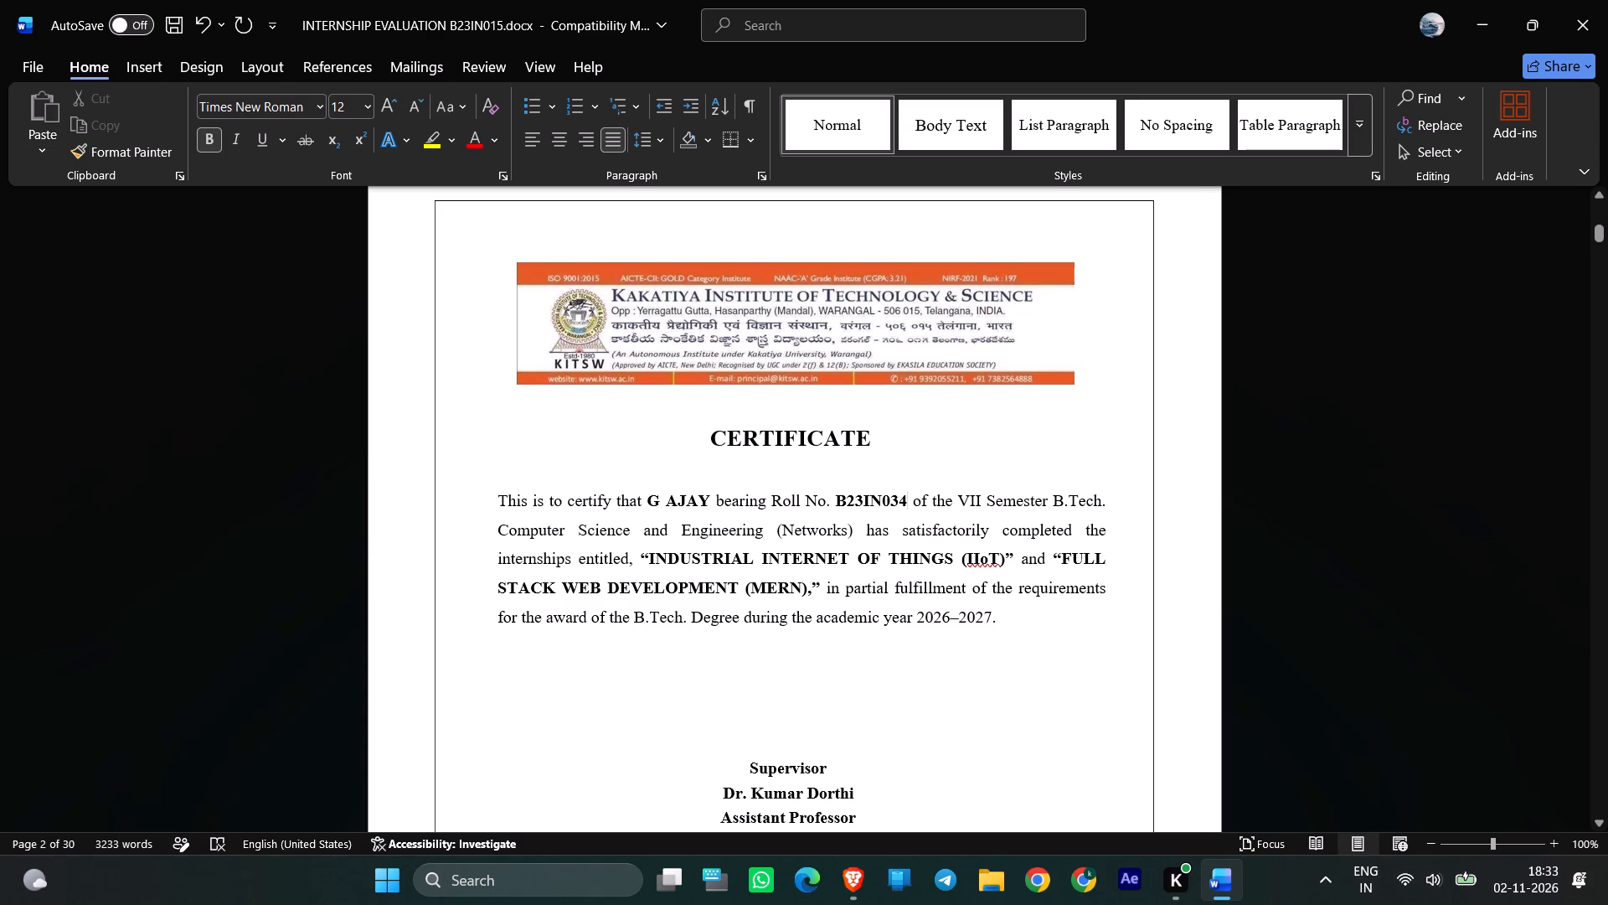
Remove "(MERN)," and the space before it from the "FULL STACK WEB DEVELOPMENT" title in the certificate paragraph.
click(807, 585)
key(BackSpace)
key(BackSpace)
key(BackSpace)
key(BackSpace)
key(BackSpace)
key(BackSpace)
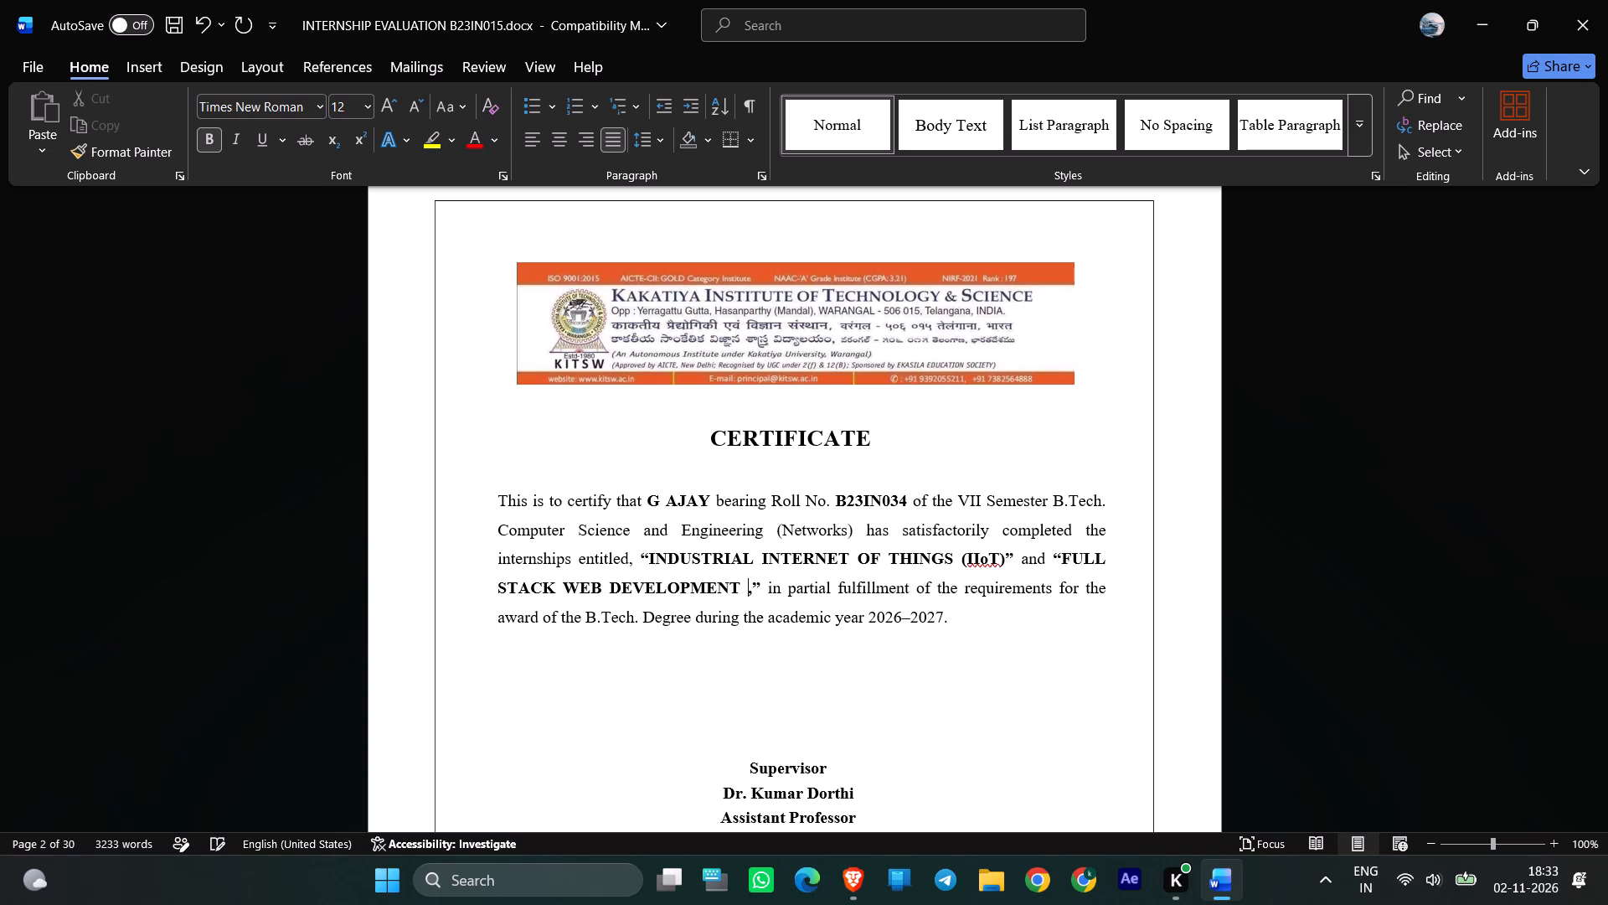
click(753, 589)
key(BackSpace)
key(BackSpace)
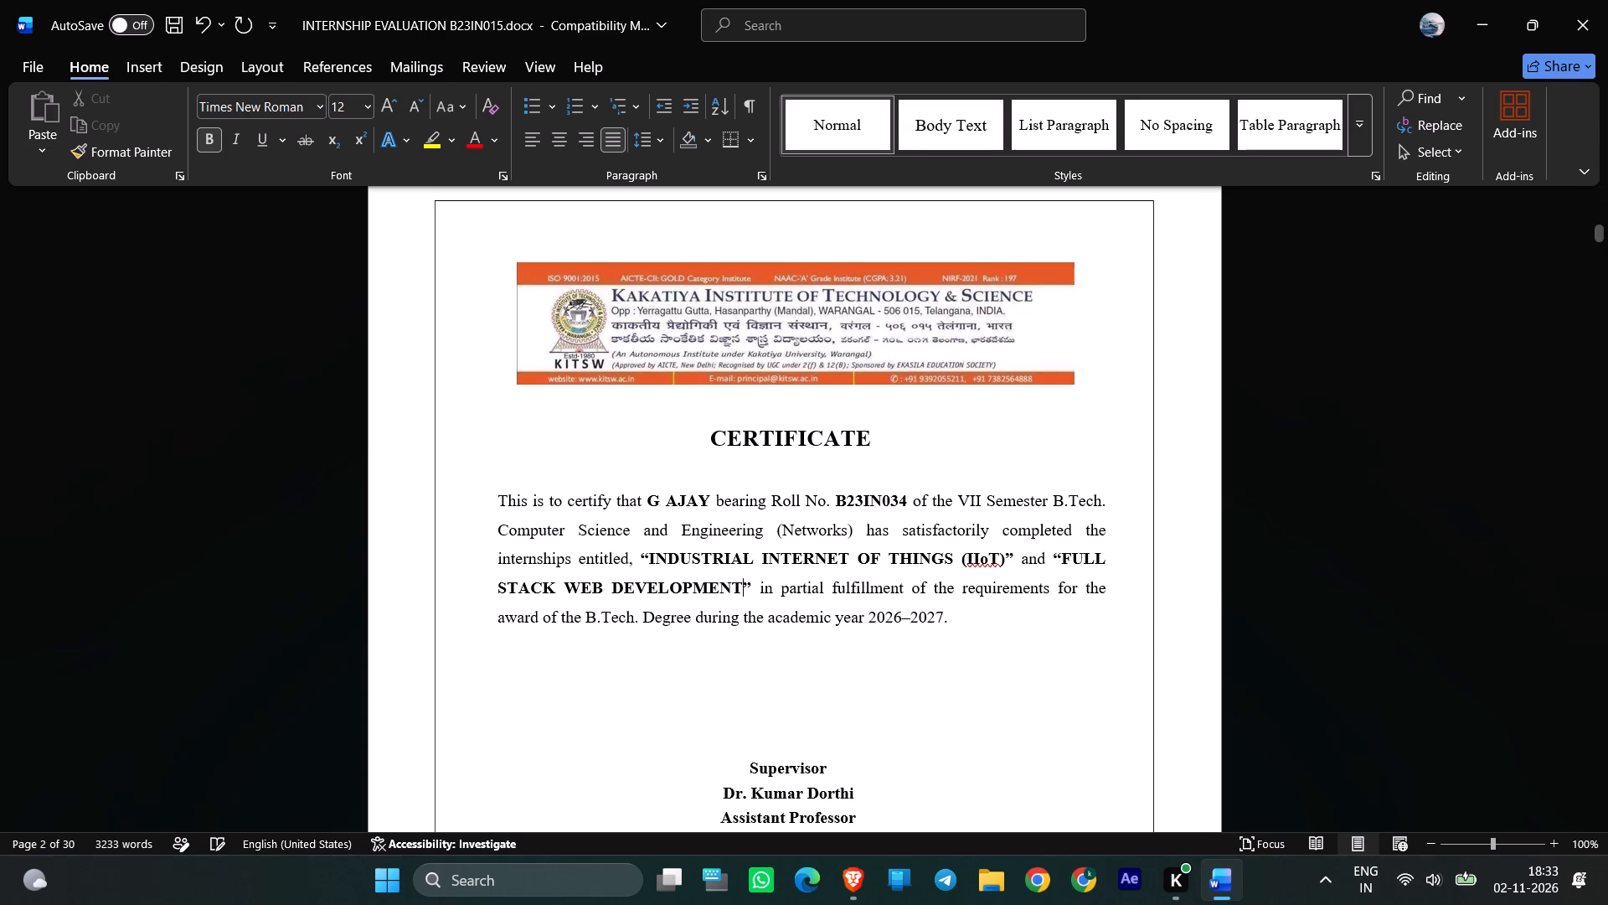
Delete the “INDUSTRIAL INTERNET OF THINGS (IIoT)” title and the following "and" from the certificate paragraph, keeping one space after "entitled,".
click(1049, 557)
click(1054, 560)
key(BackSpace)
key(BackSpace)
key(BackSpace)
key(BackSpace)
key(BackSpace)
key(BackSpace)
key(BackSpace)
key(BackSpace)
key(BackSpace)
key(BackSpace)
key(BackSpace)
key(BackSpace)
key(BackSpace)
key(BackSpace)
key(BackSpace)
key(BackSpace)
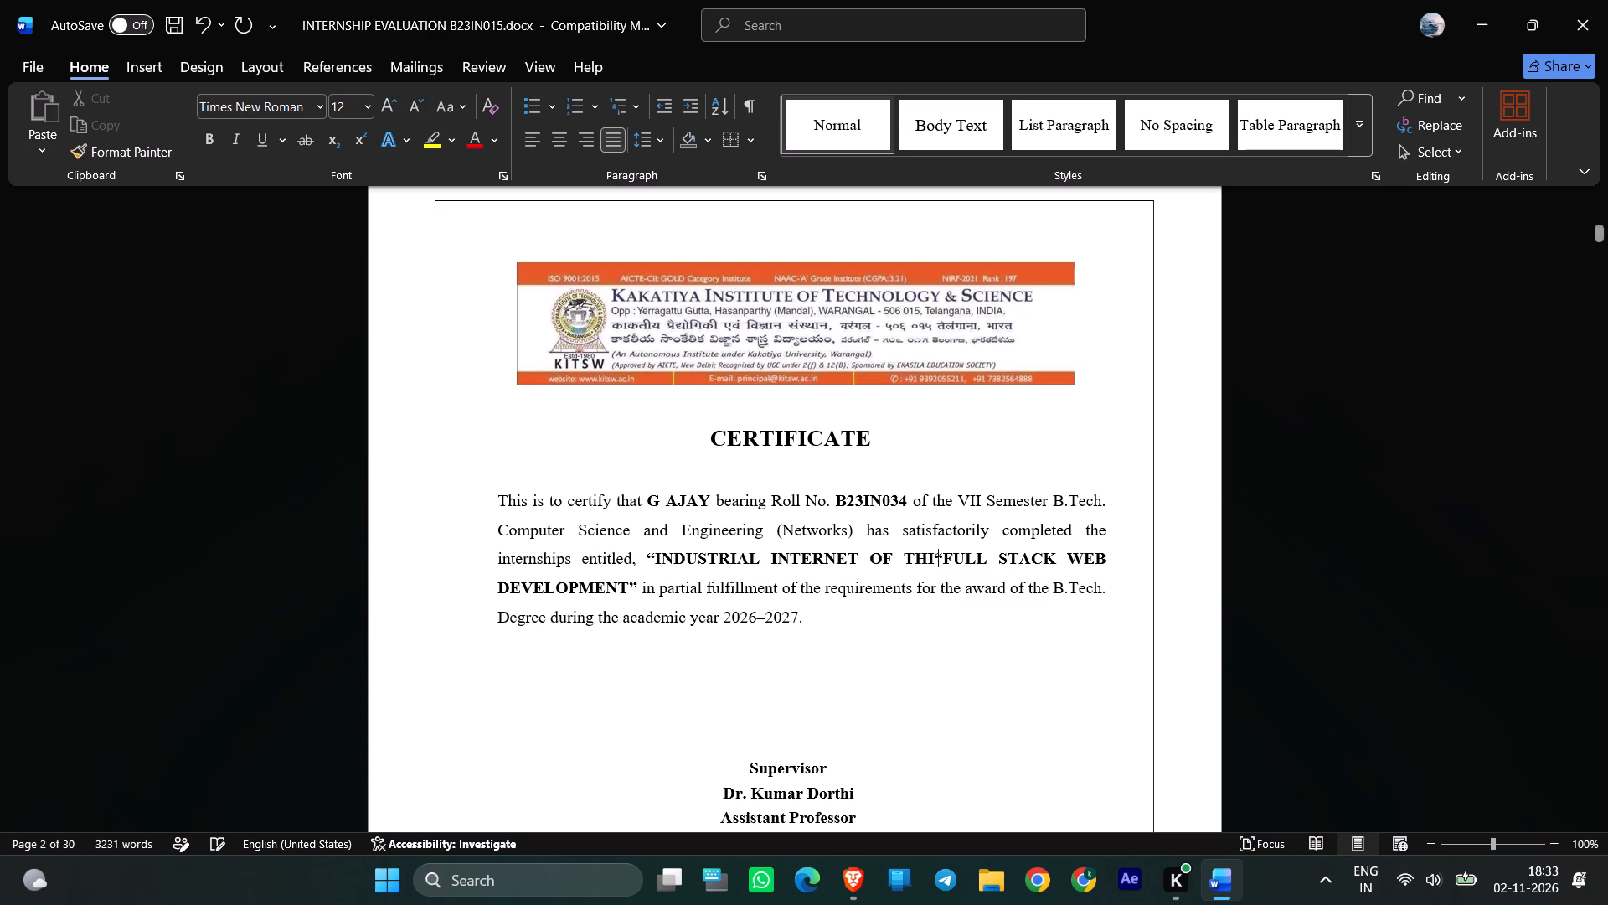
key(BackSpace)
key(BackSpace)
key(BackSpace)
key(BackSpace)
key(BackSpace)
key(BackSpace)
key(BackSpace)
key(BackSpace)
key(BackSpace)
key(BackSpace)
key(BackSpace)
key(BackSpace)
key(BackSpace)
key(BackSpace)
key(BackSpace)
key(BackSpace)
key(BackSpace)
key(BackSpace)
key(BackSpace)
key(BackSpace)
key(BackSpace)
key(BackSpace)
key(BackSpace)
key(BackSpace)
key(BackSpace)
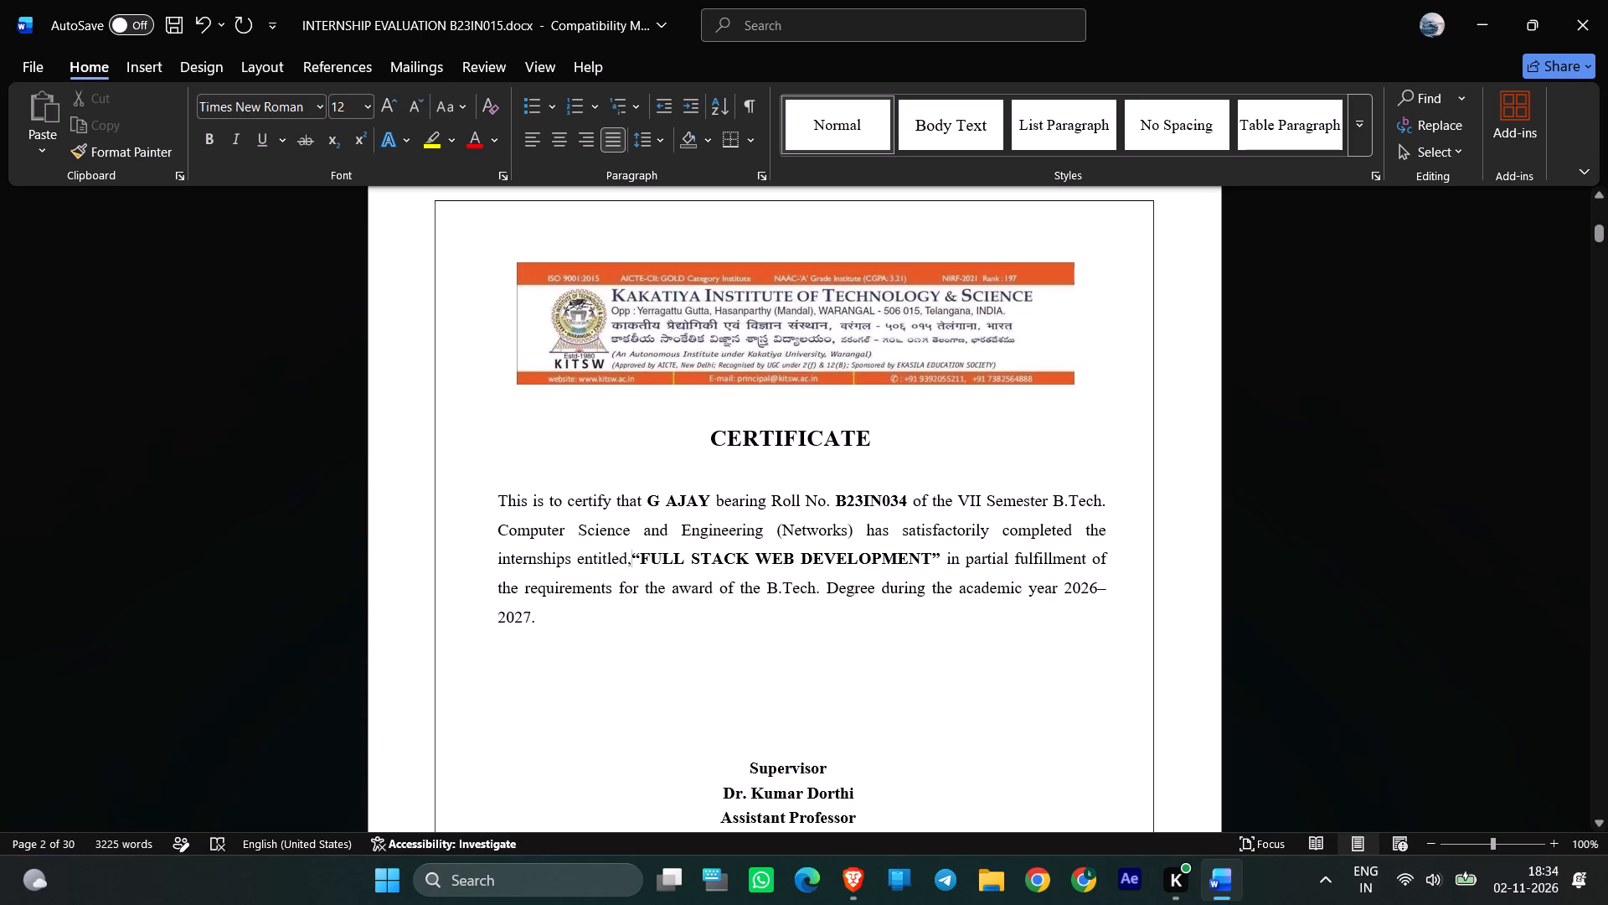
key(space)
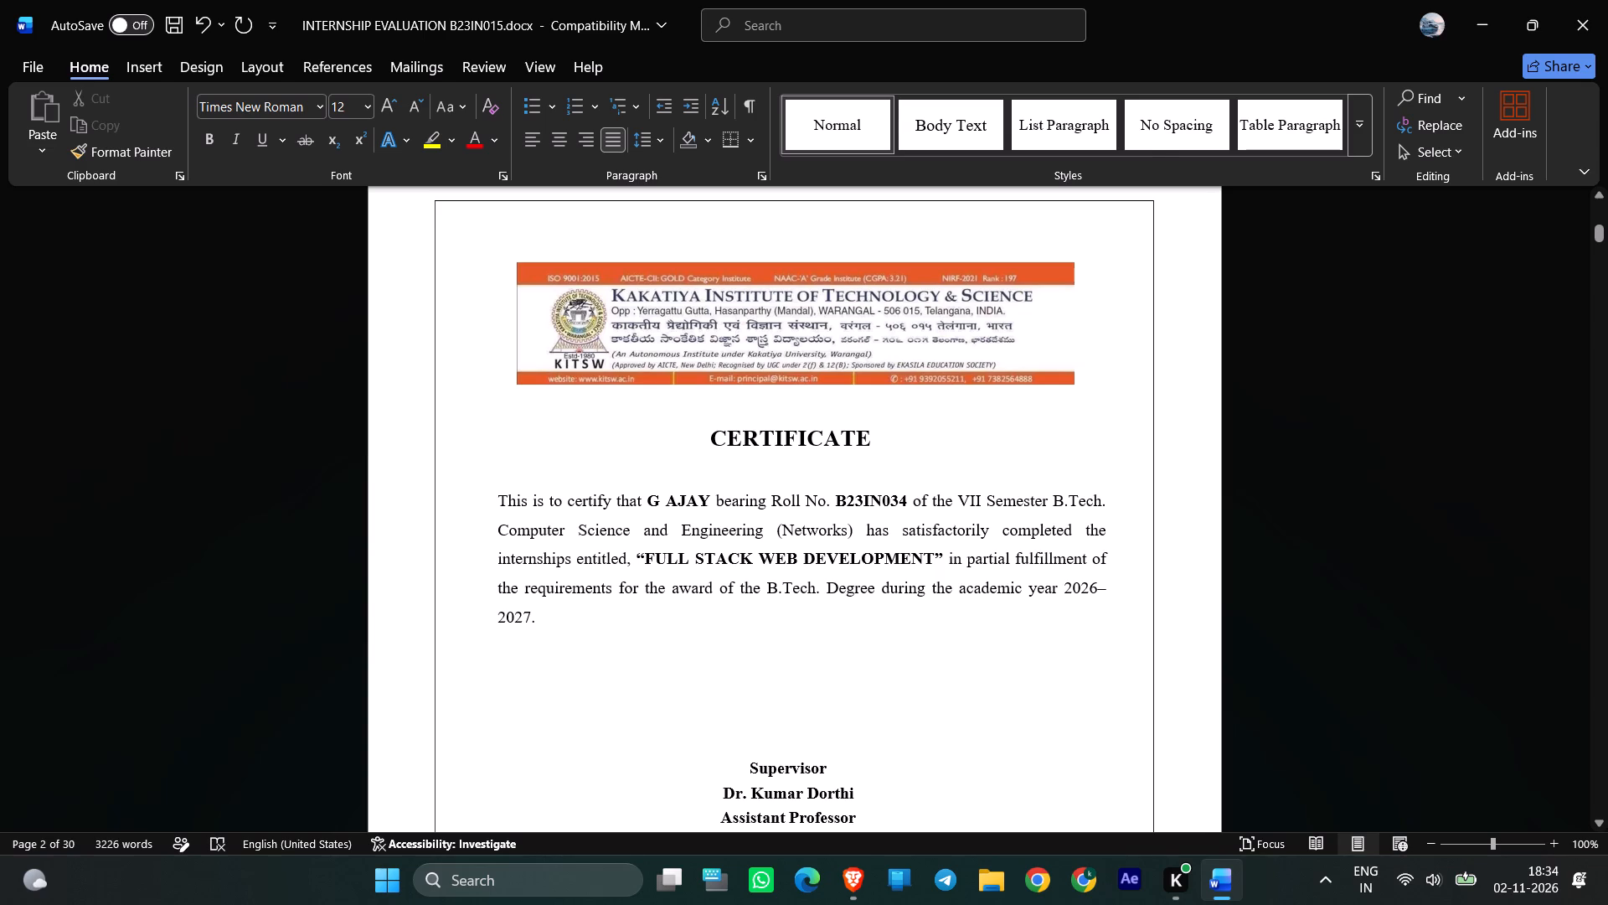
Replace the supervisor's name after "Dr." on the certificate with the new supervisor's initial and capitalised name, written without a space inside the name.
scroll(842, 632, down, 3)
drag(855, 641, 812, 644)
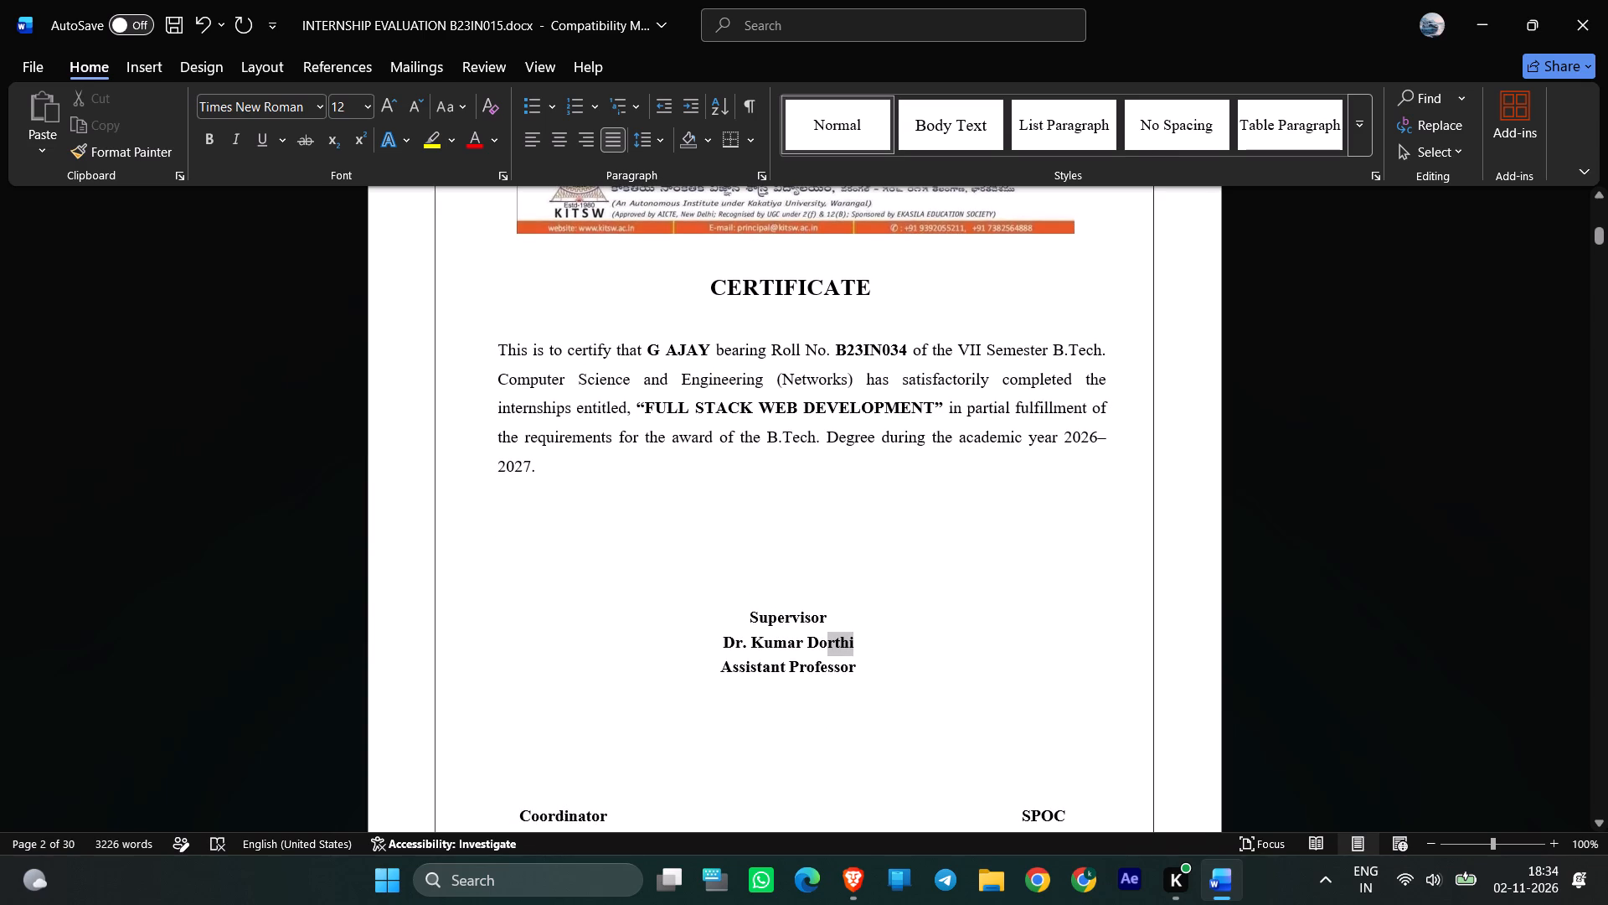
drag(812, 644, 772, 644)
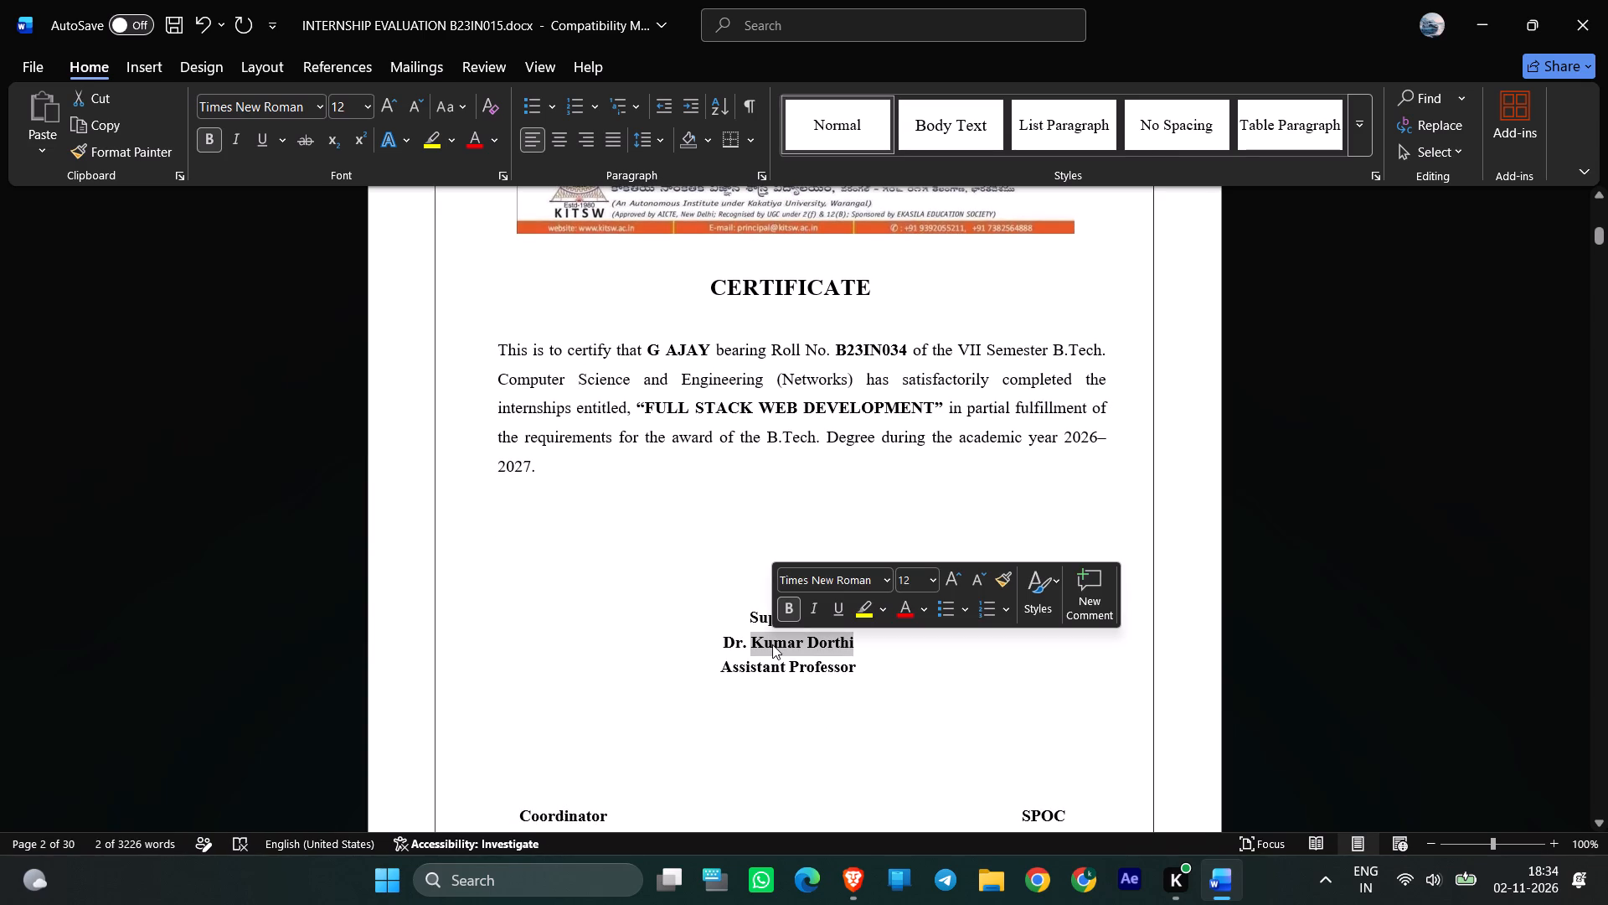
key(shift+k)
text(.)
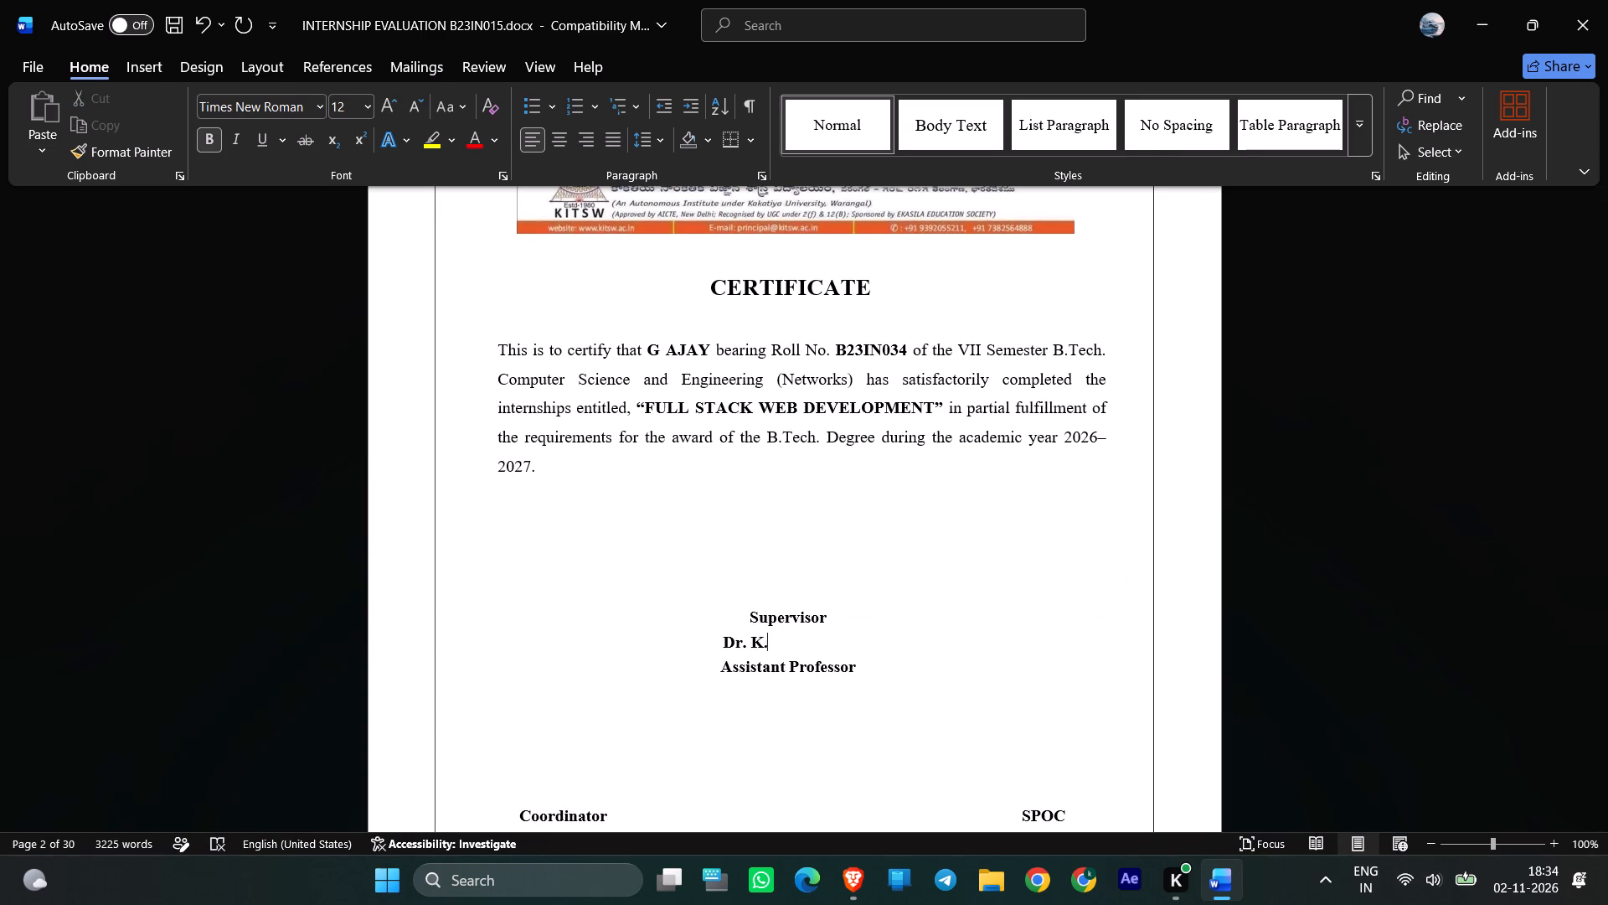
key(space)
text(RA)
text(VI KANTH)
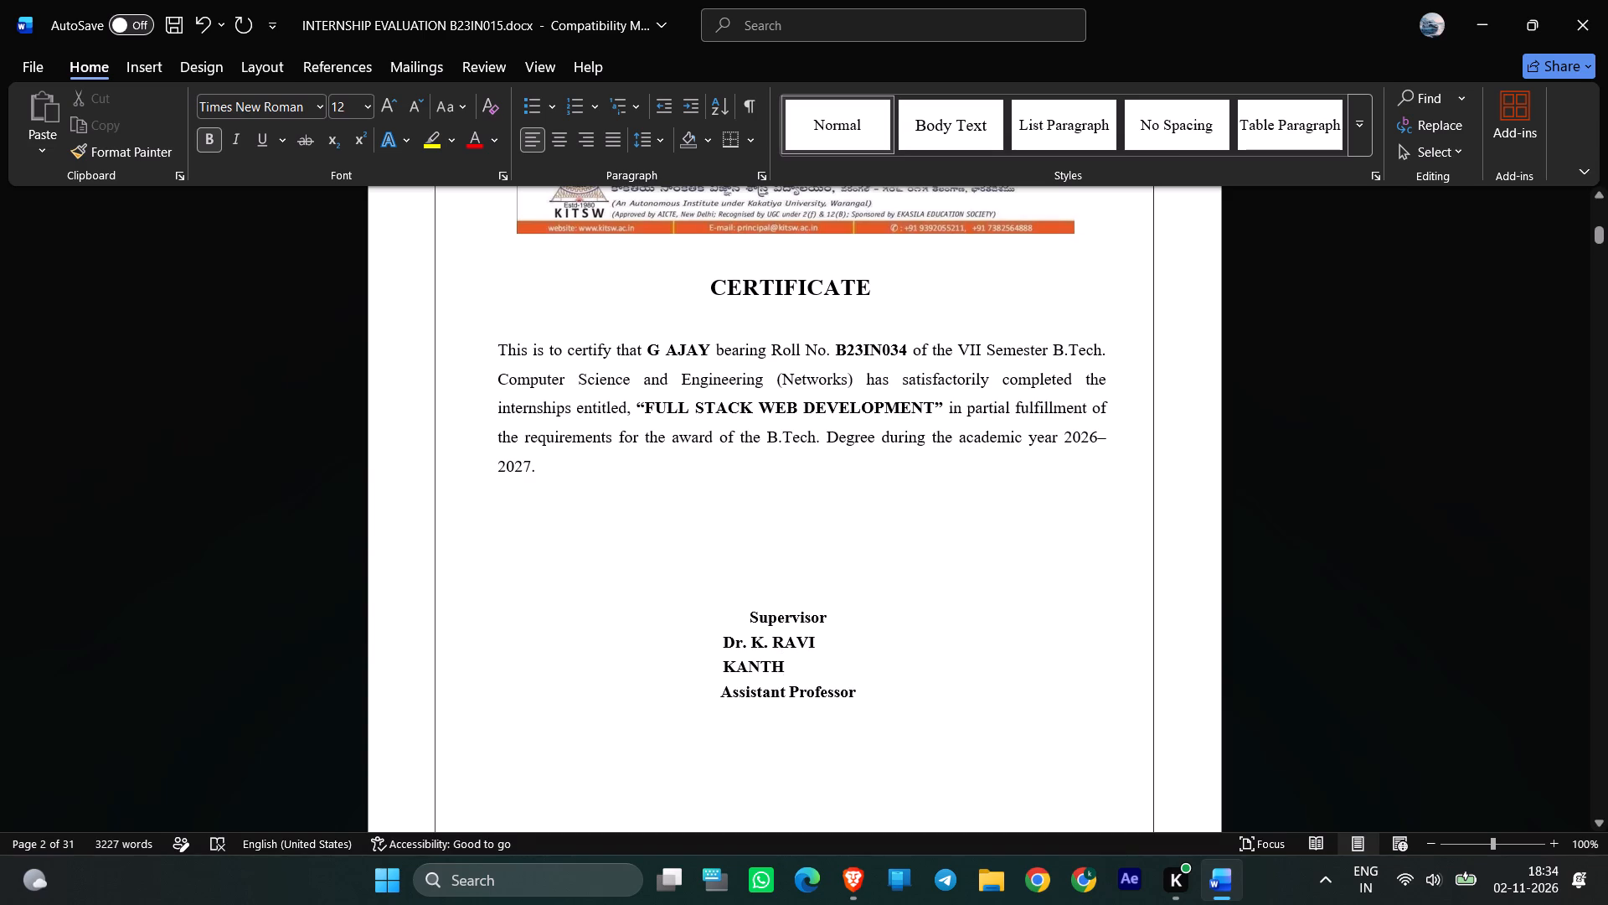
click(720, 666)
key(BackSpace)
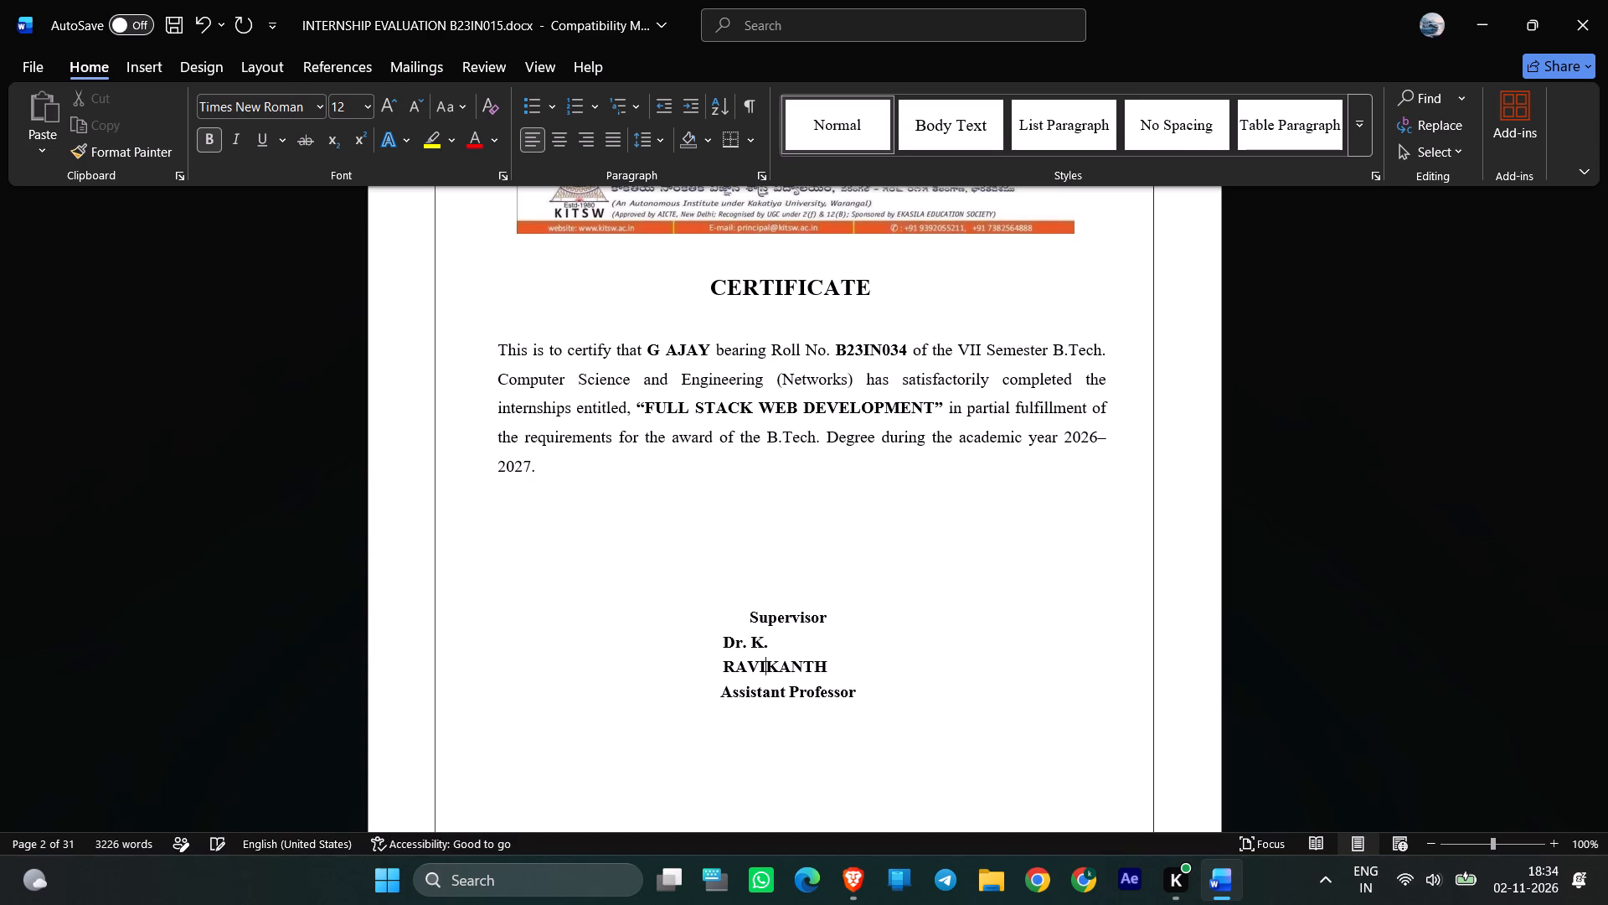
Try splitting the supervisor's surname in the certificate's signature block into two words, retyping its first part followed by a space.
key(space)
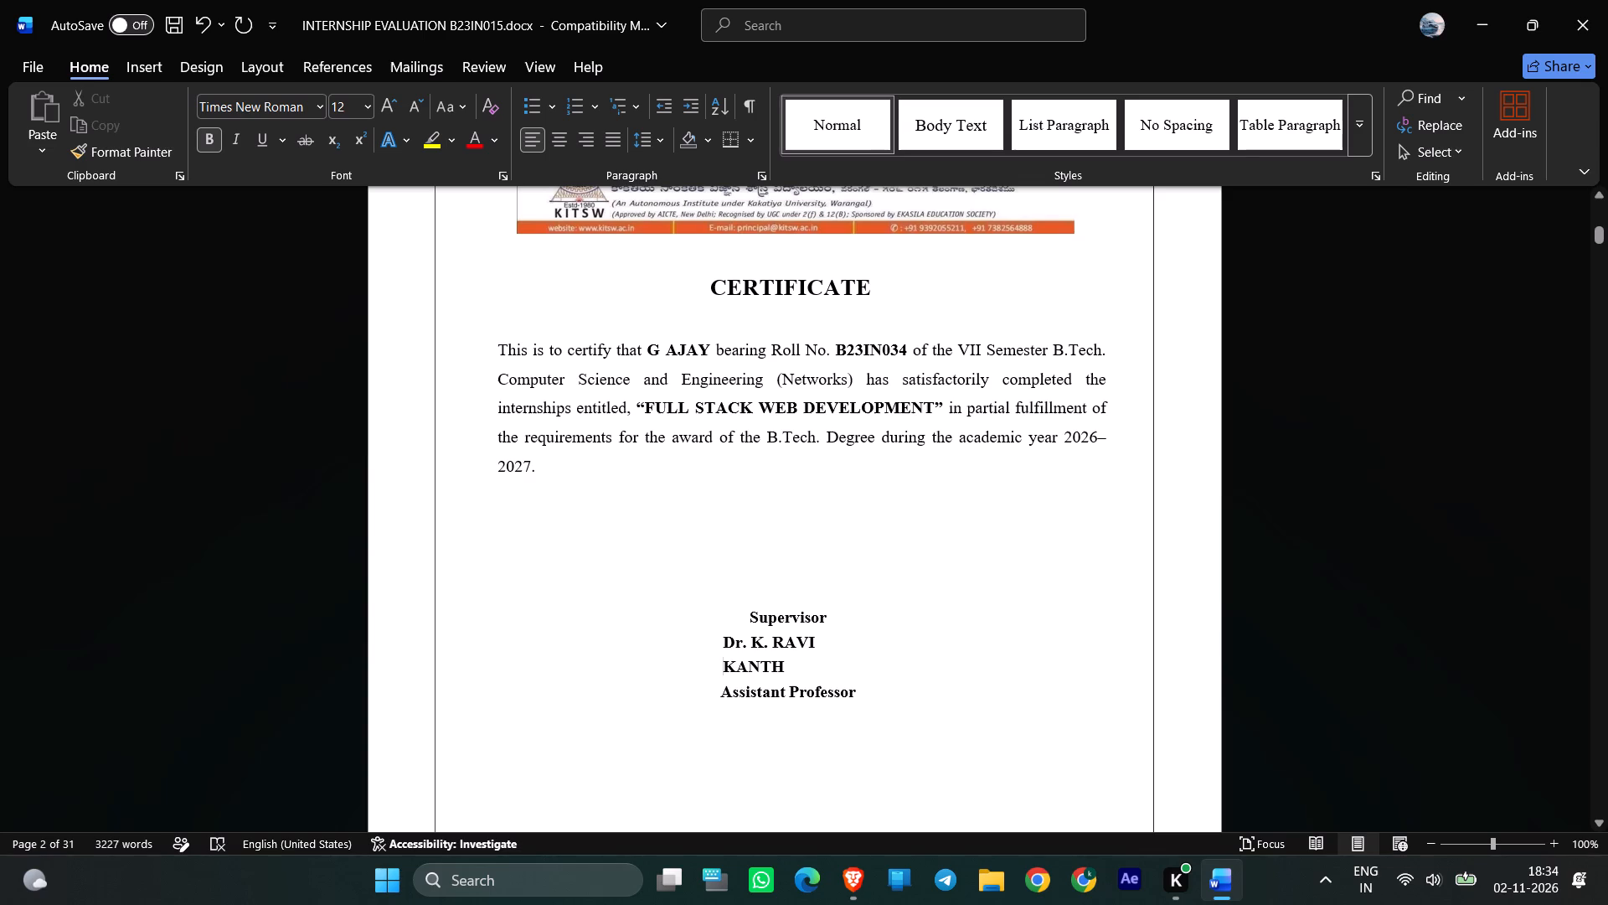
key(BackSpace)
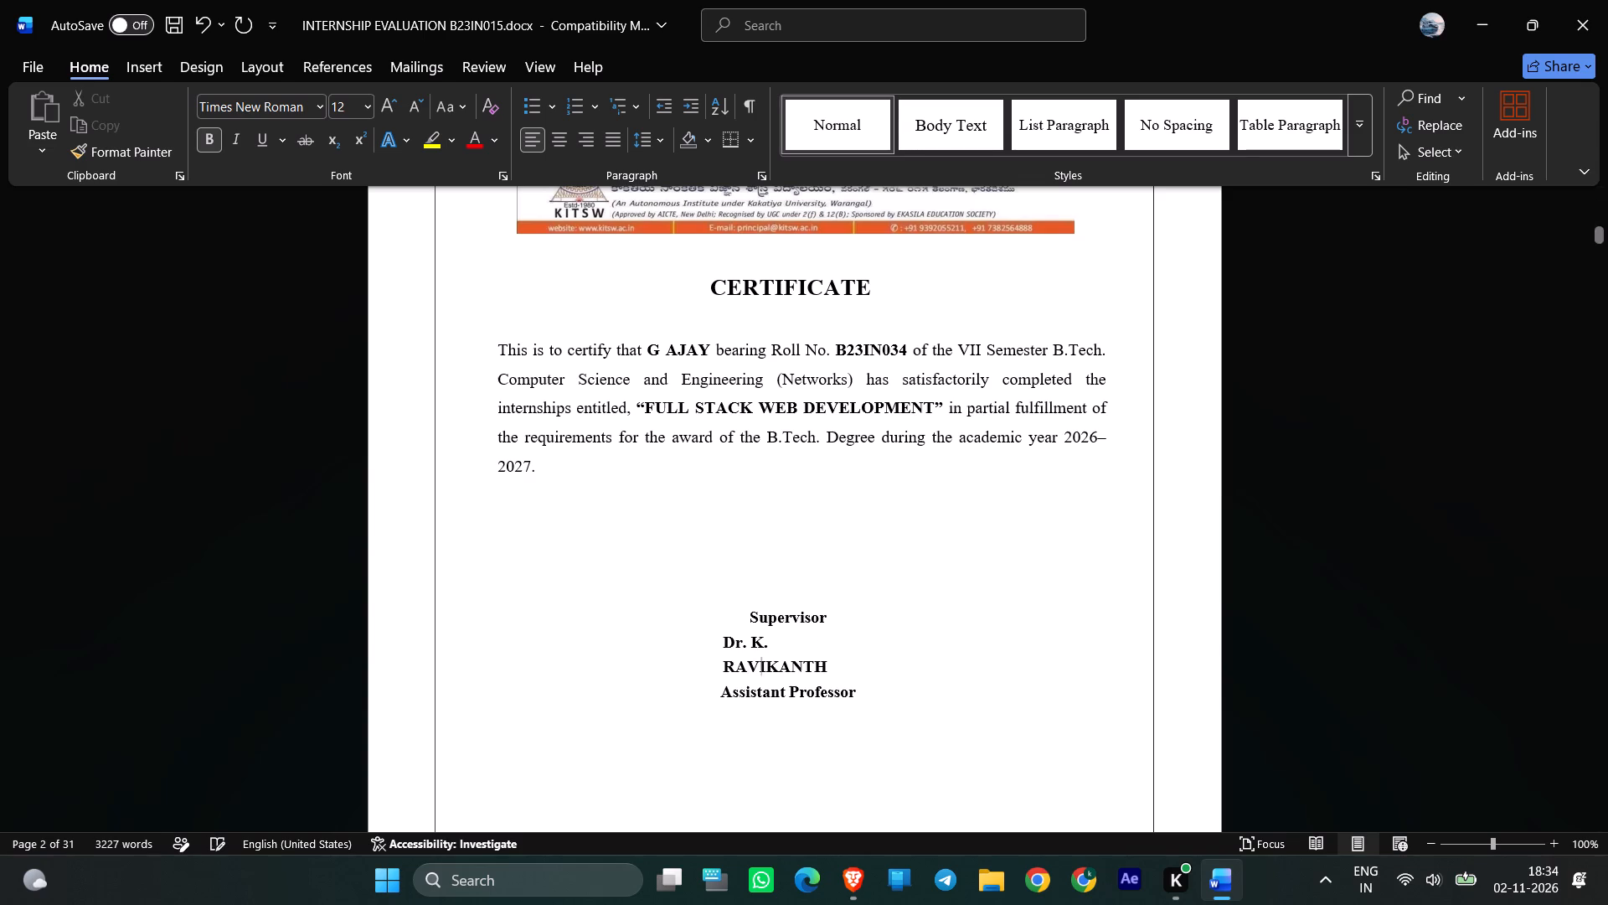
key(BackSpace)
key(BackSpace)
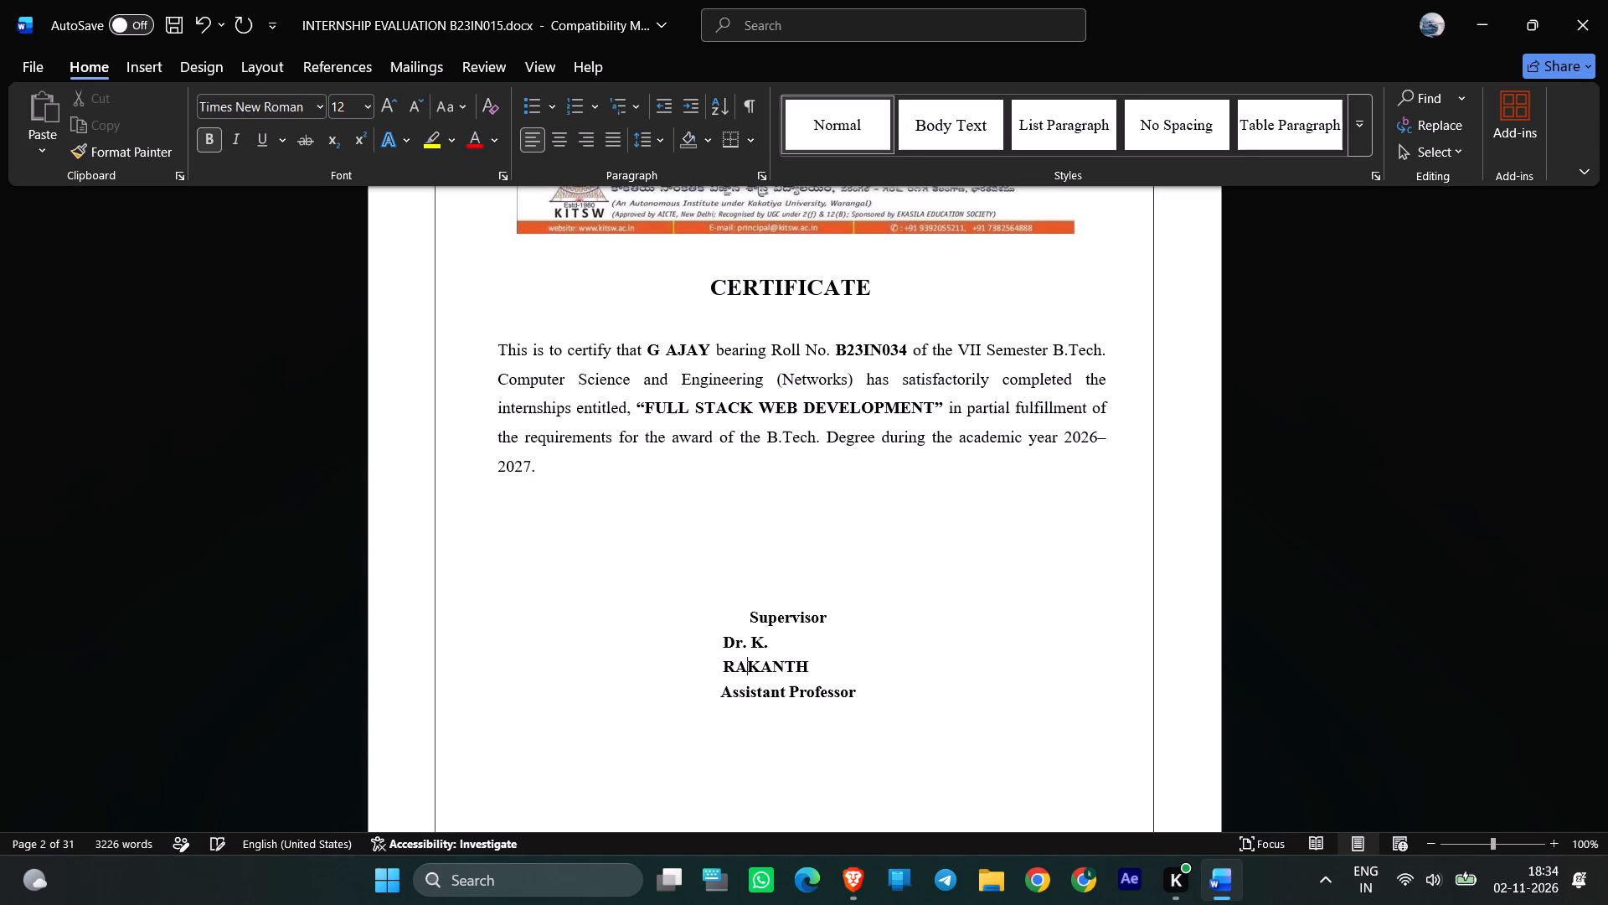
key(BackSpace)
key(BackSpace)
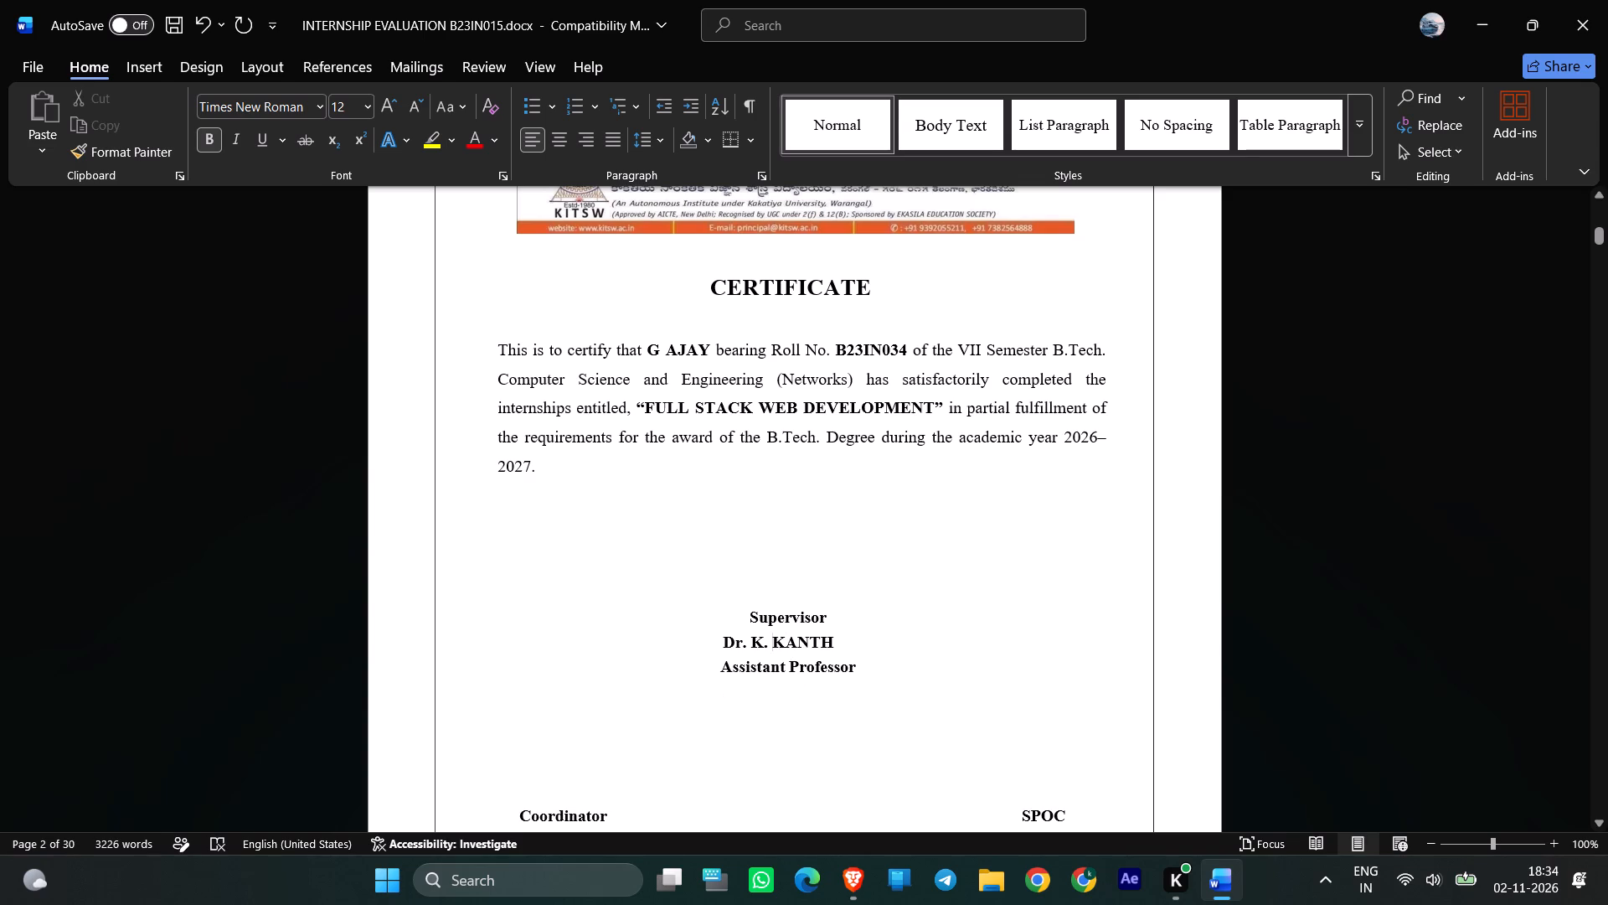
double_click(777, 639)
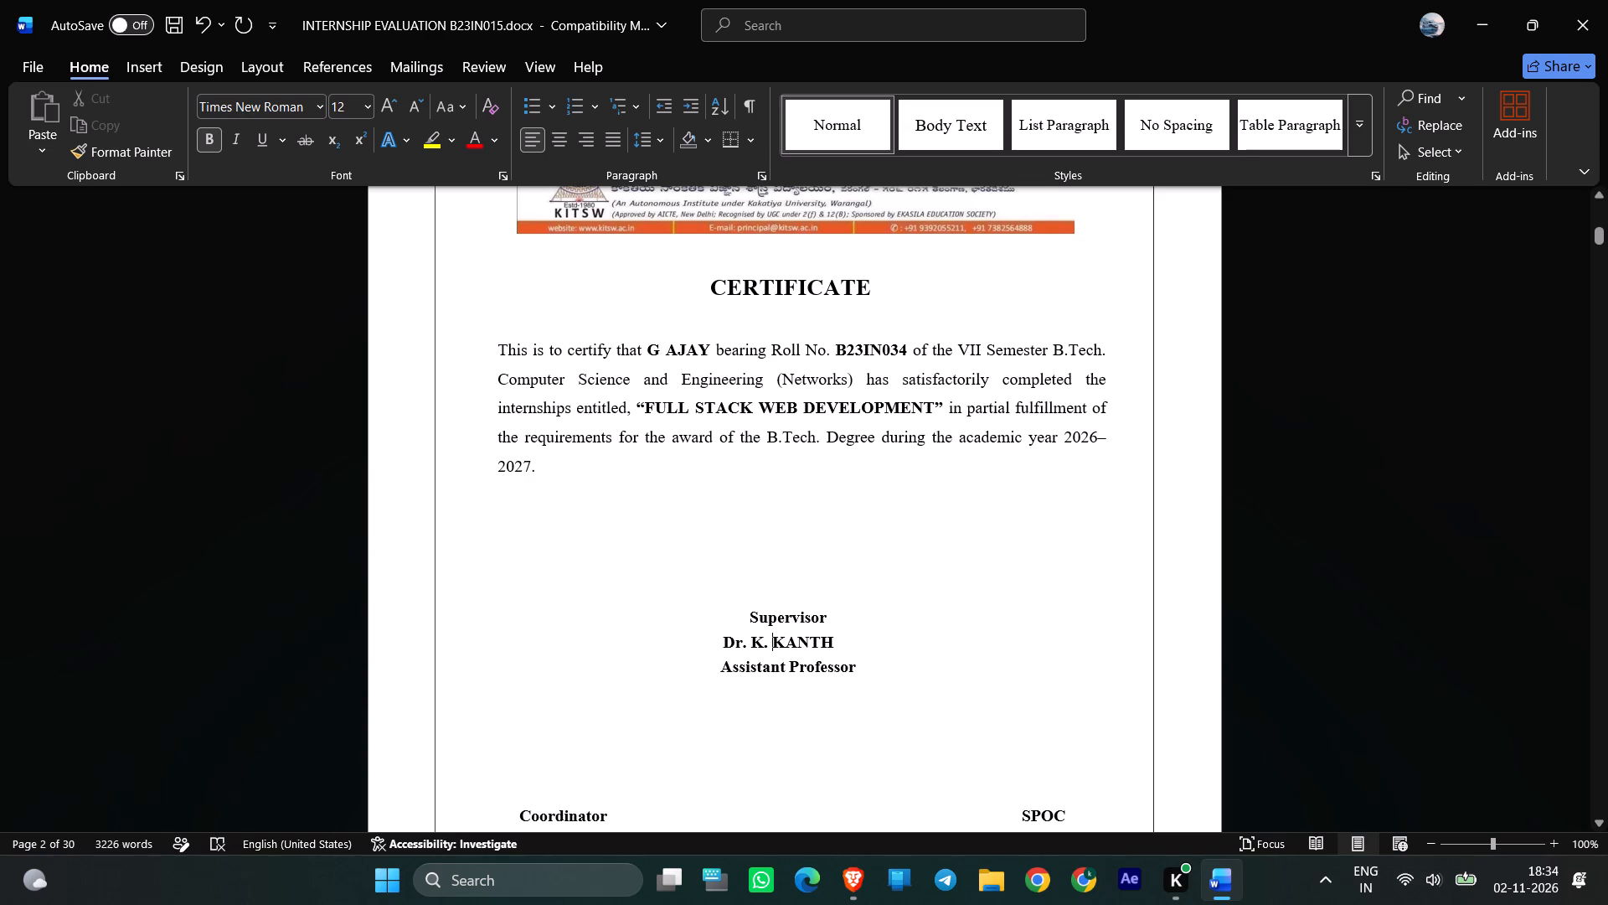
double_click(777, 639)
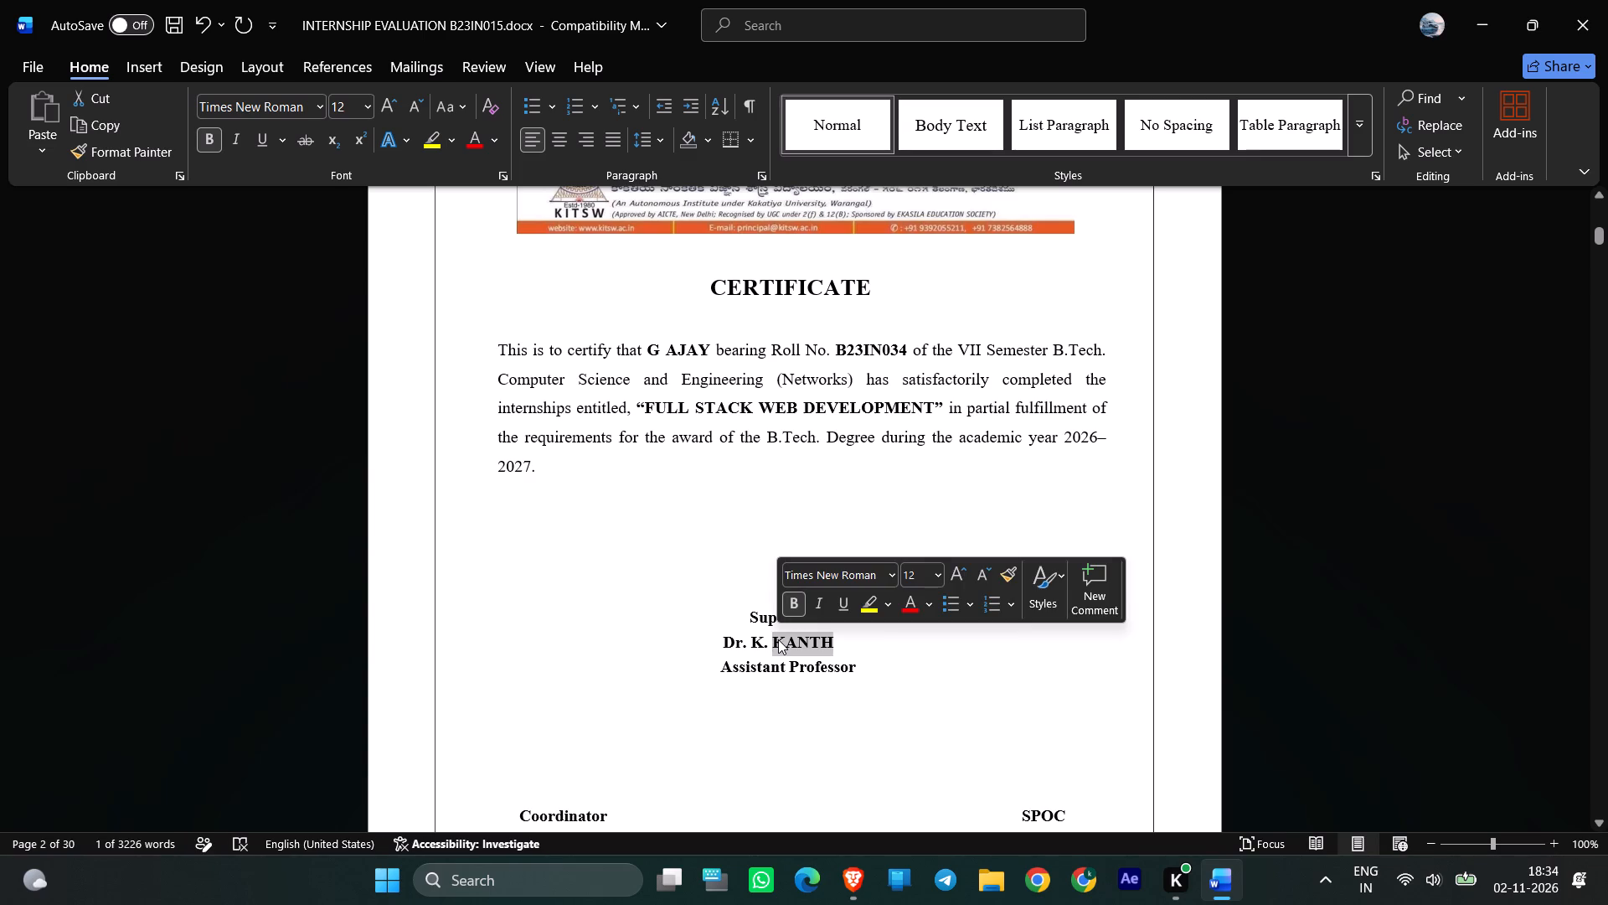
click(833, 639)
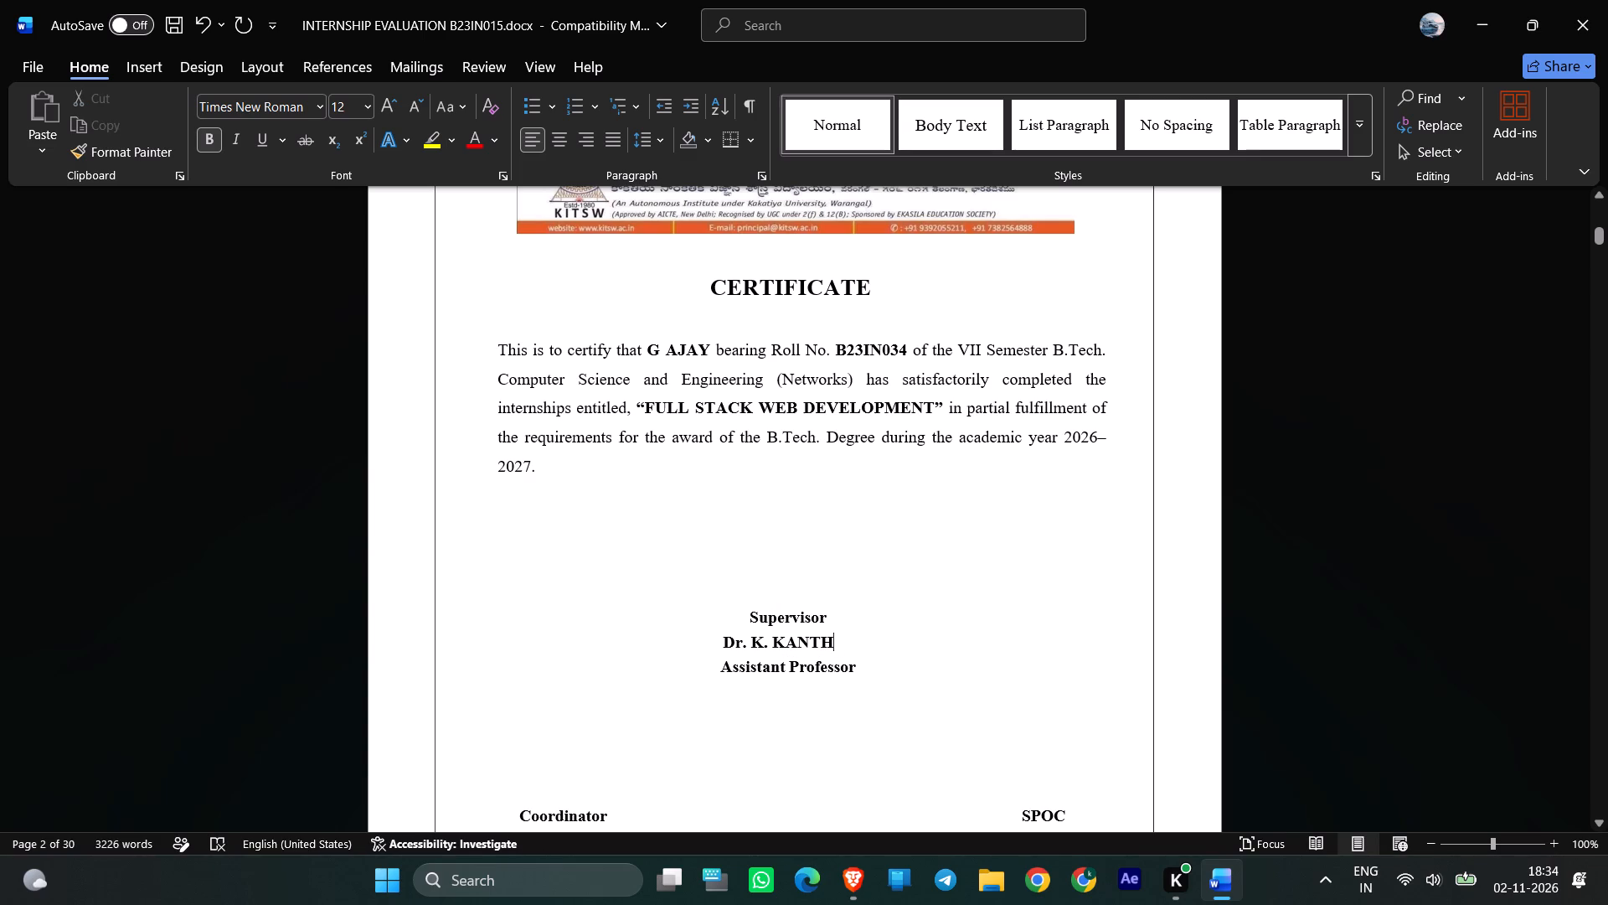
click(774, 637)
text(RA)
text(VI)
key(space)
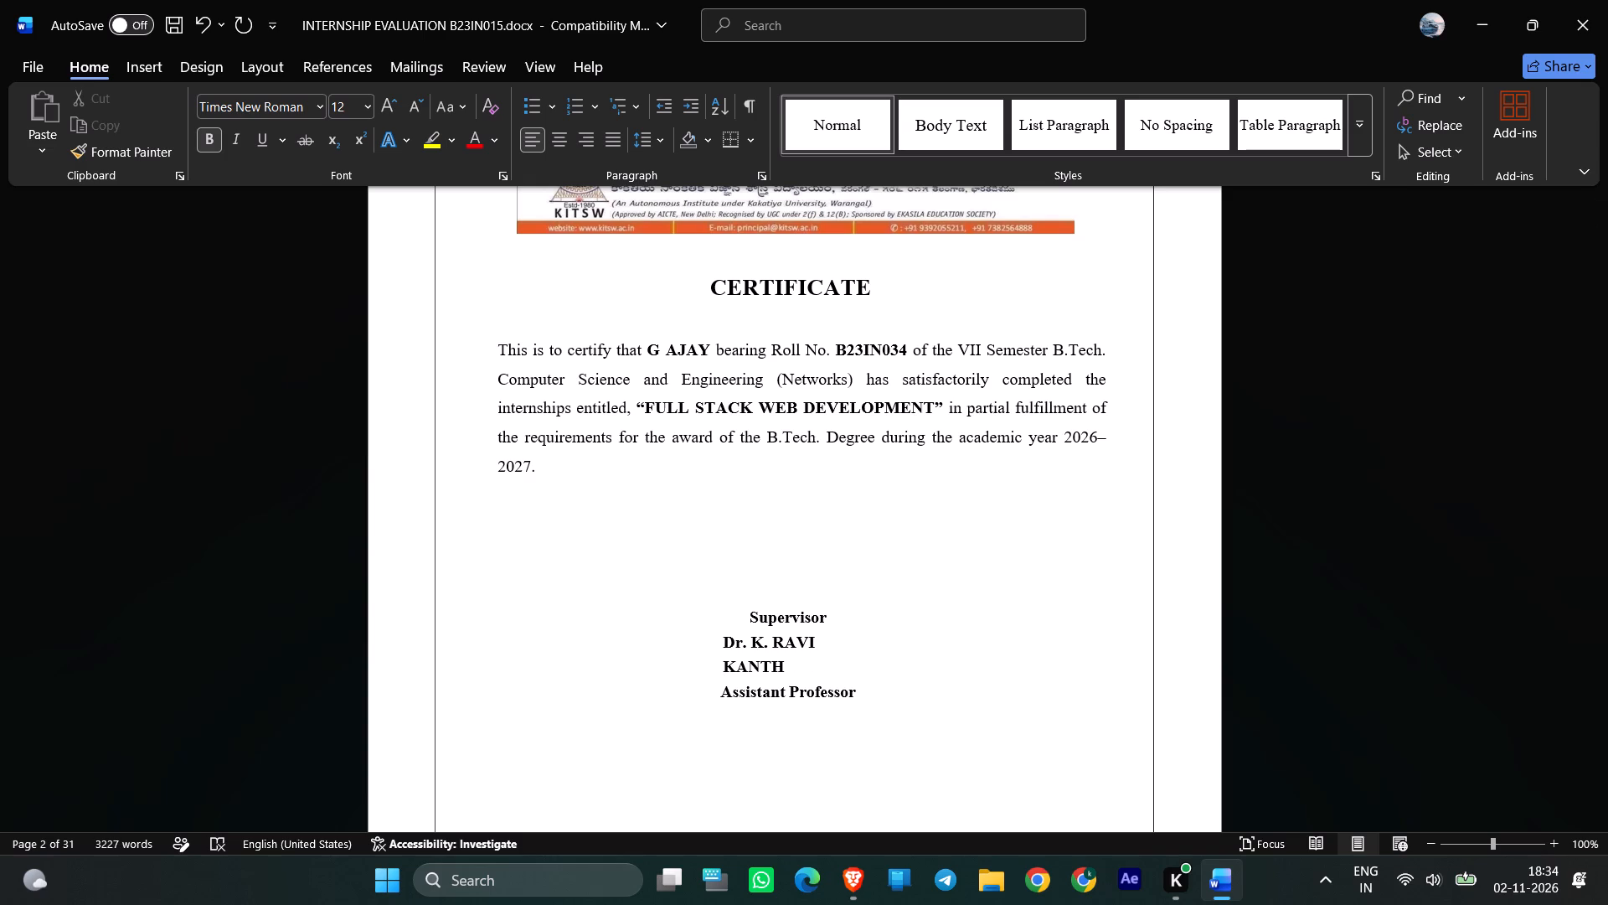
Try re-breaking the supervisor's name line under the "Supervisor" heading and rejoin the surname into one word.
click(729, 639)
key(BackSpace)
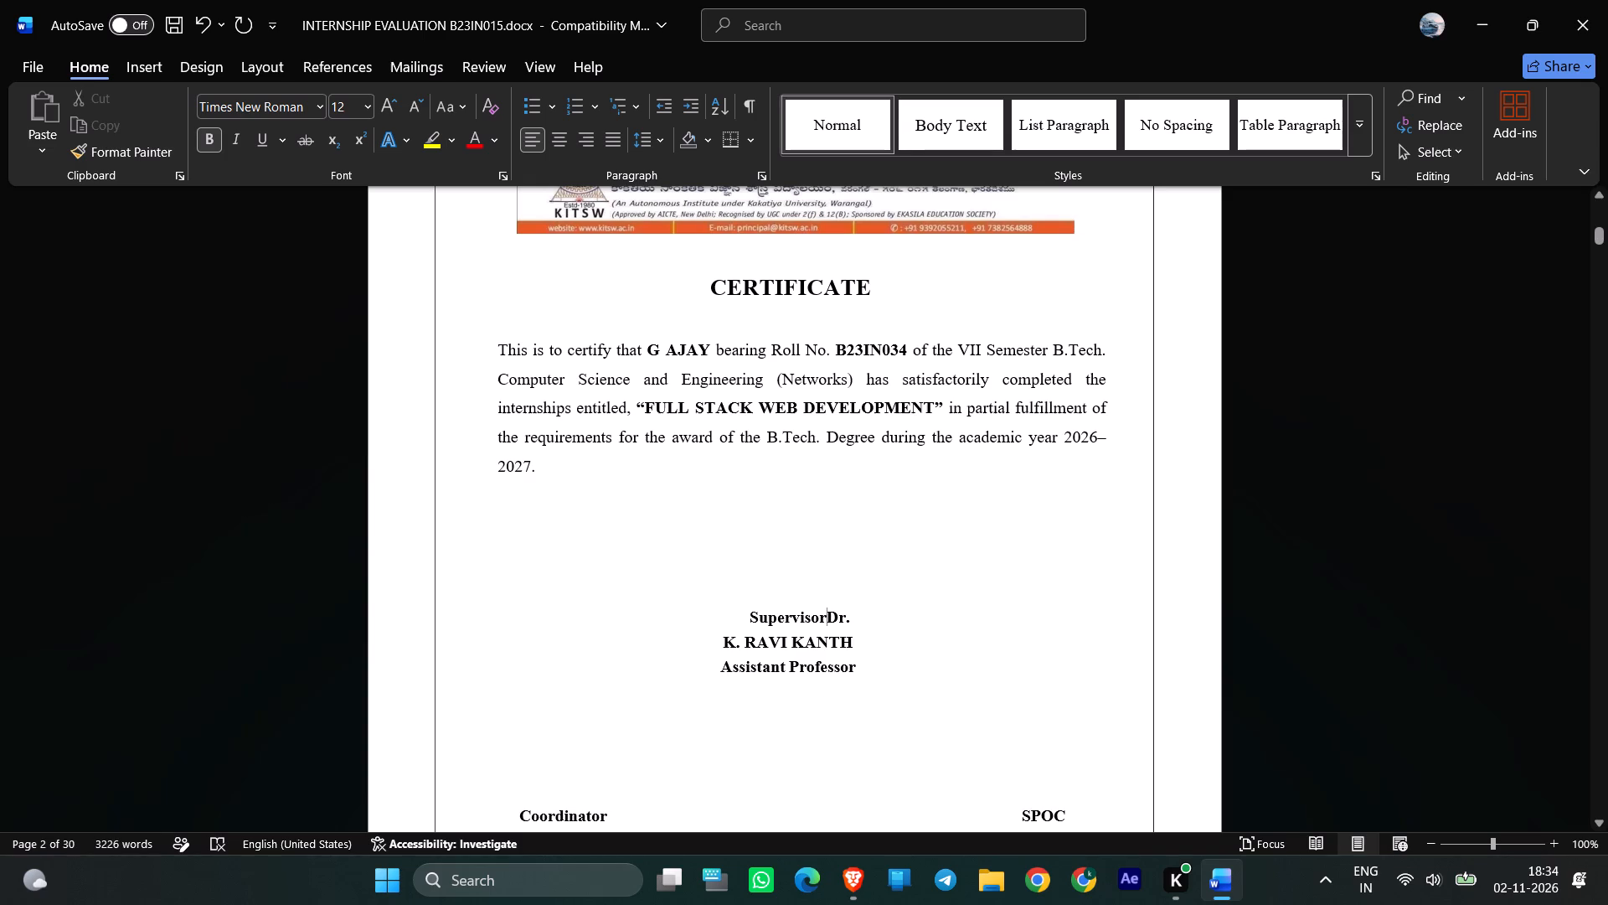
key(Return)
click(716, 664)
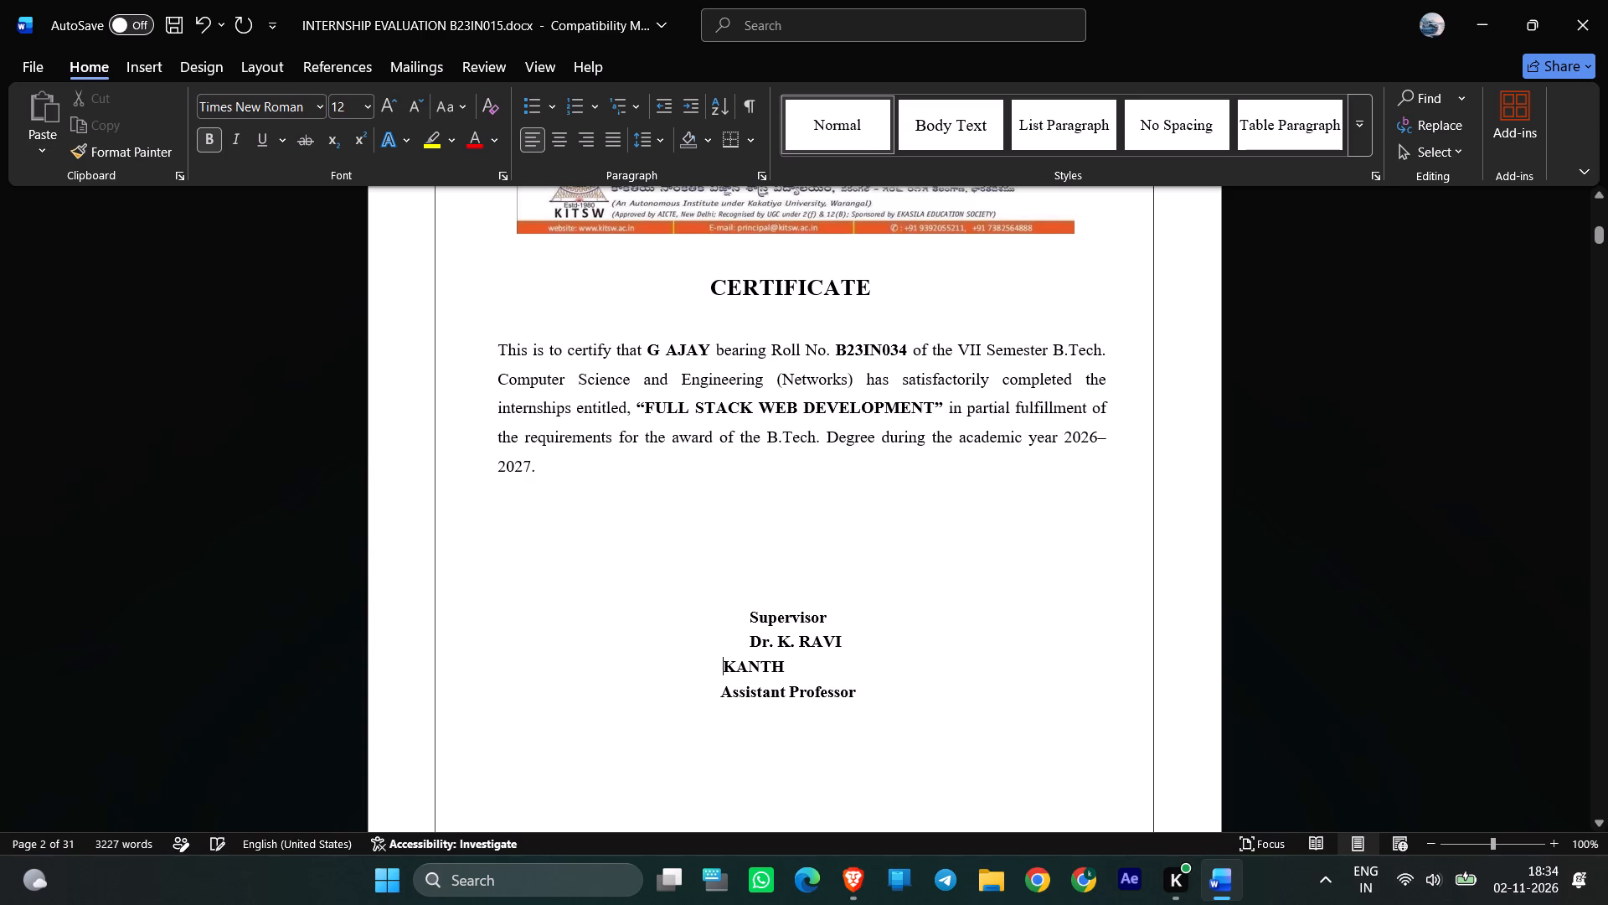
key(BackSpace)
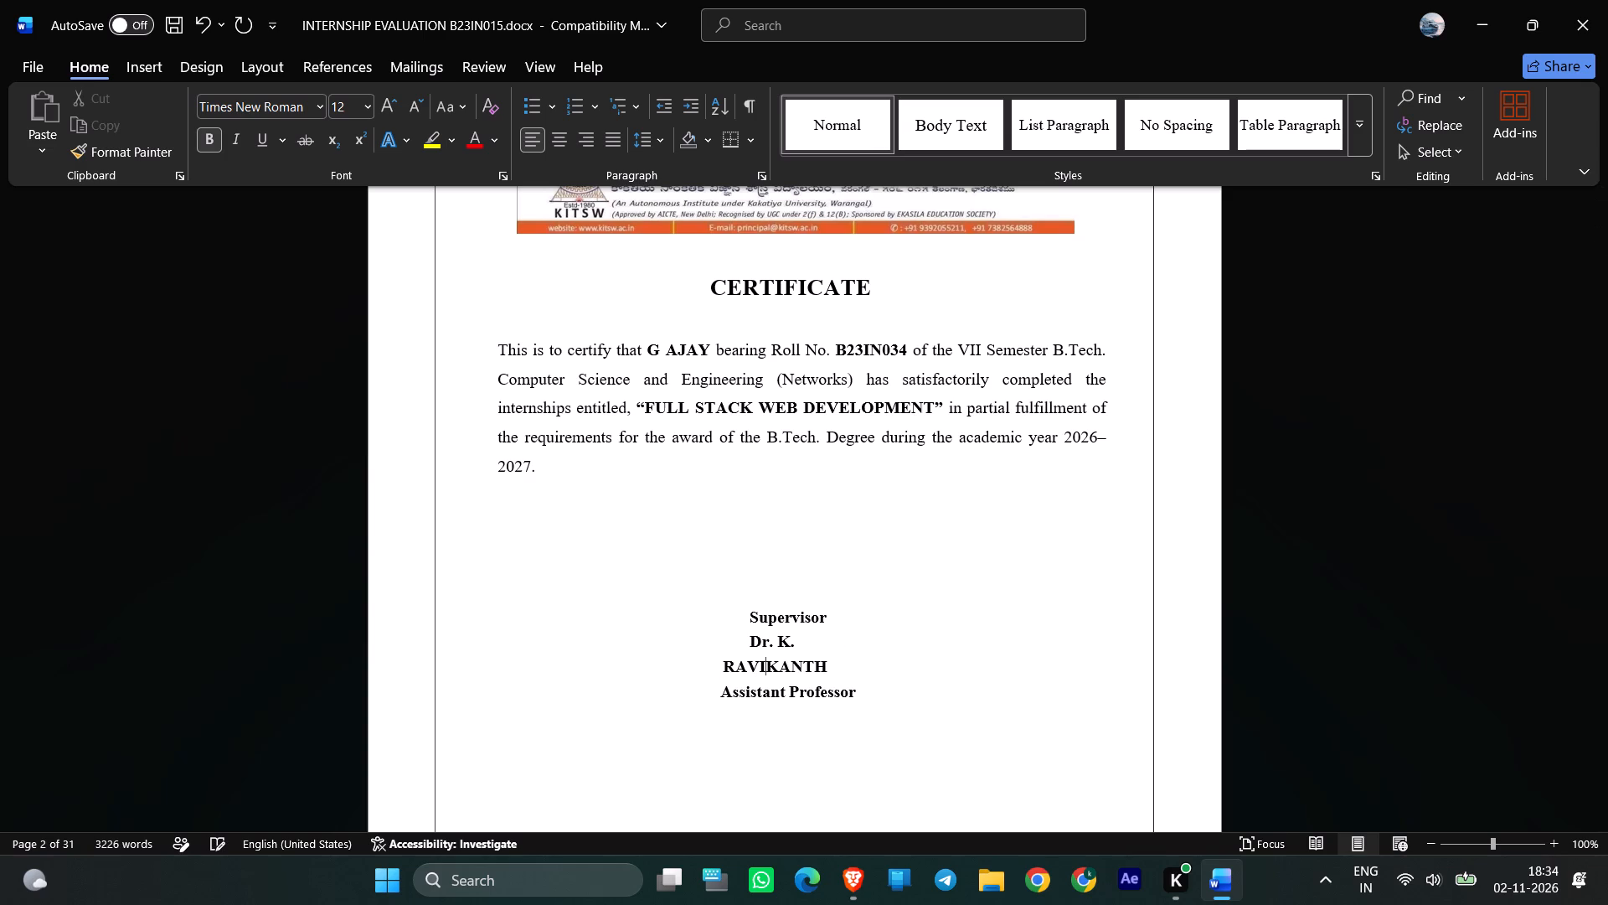
Replace the supervisor's title and initial with "Dr.K.", leaving no space between the title and the initial.
click(796, 641)
key(BackSpace)
key(BackSpace)
key(BackSpace)
key(BackSpace)
key(BackSpace)
key(BackSpace)
key(BackSpace)
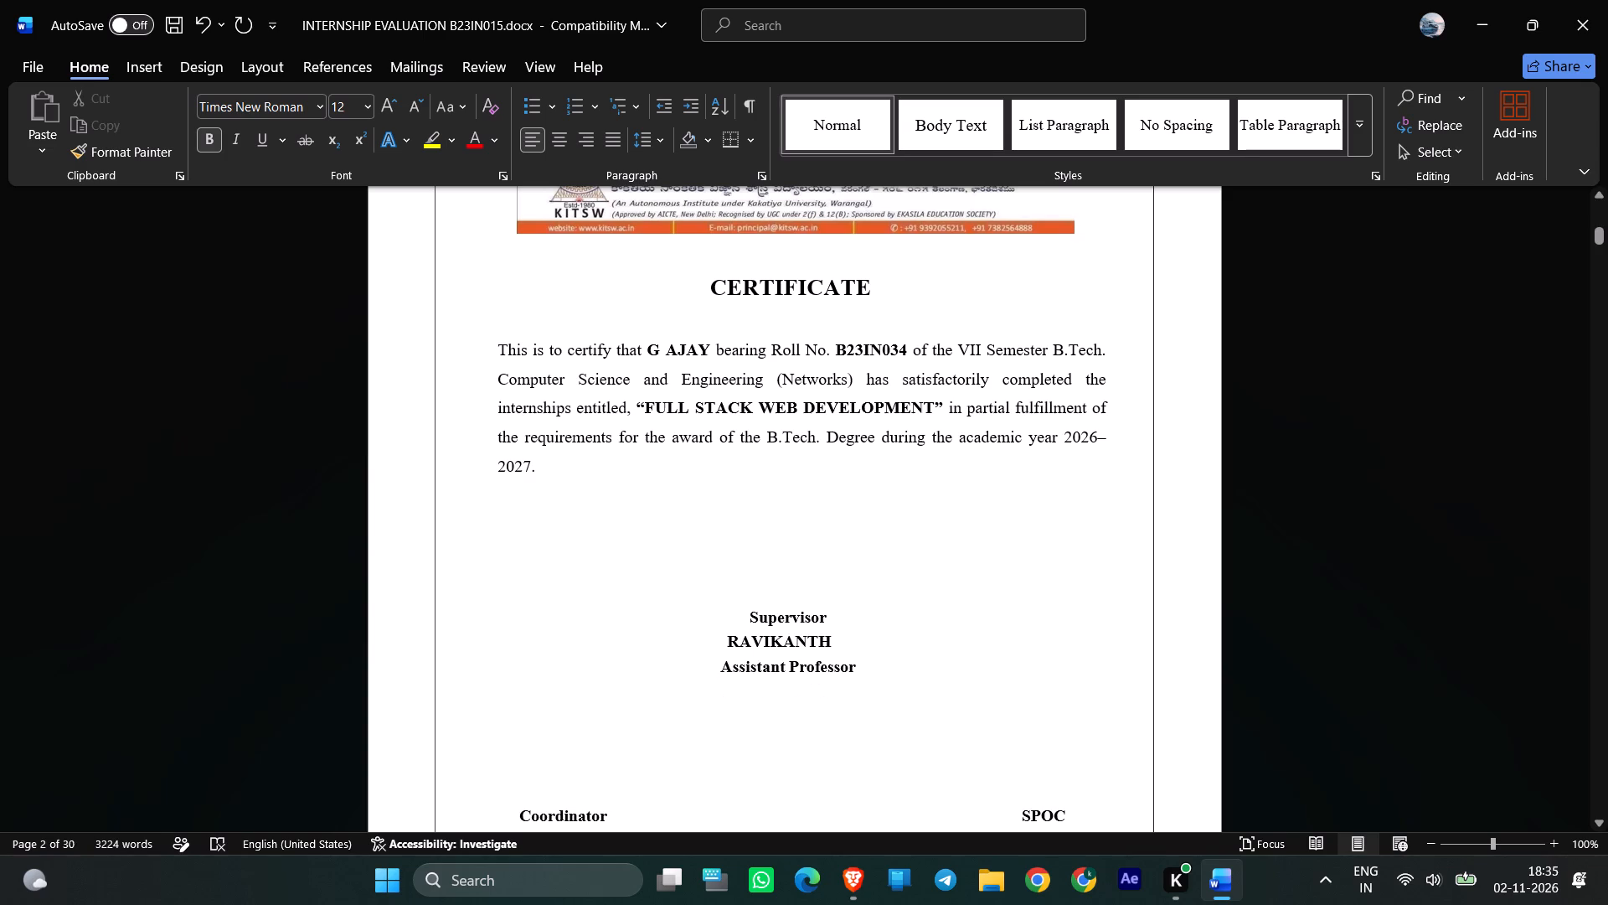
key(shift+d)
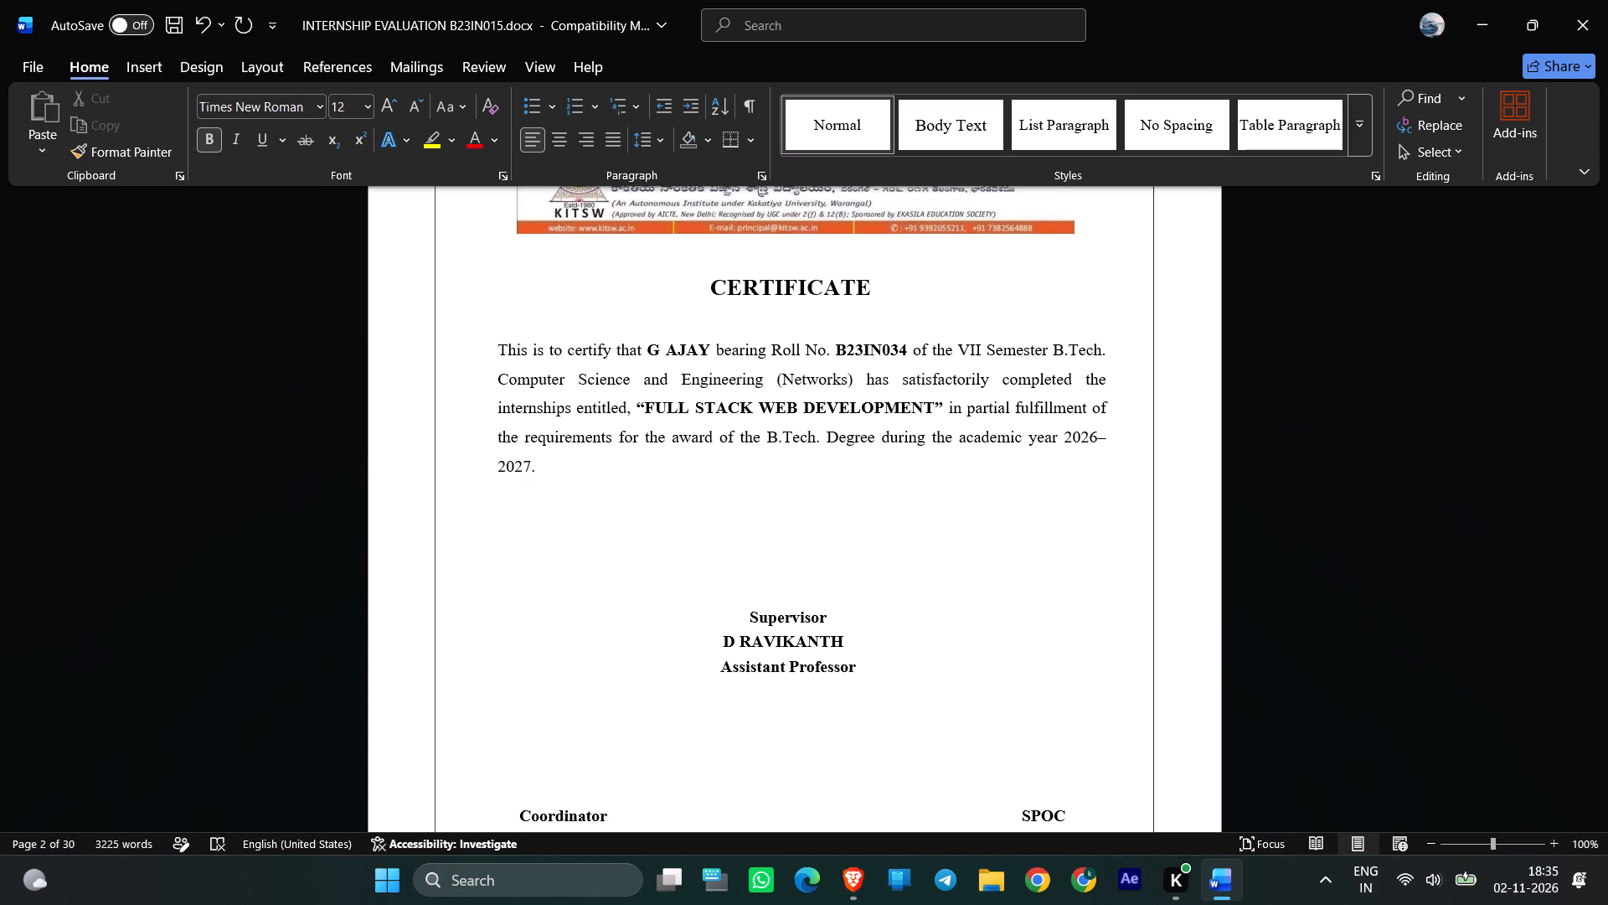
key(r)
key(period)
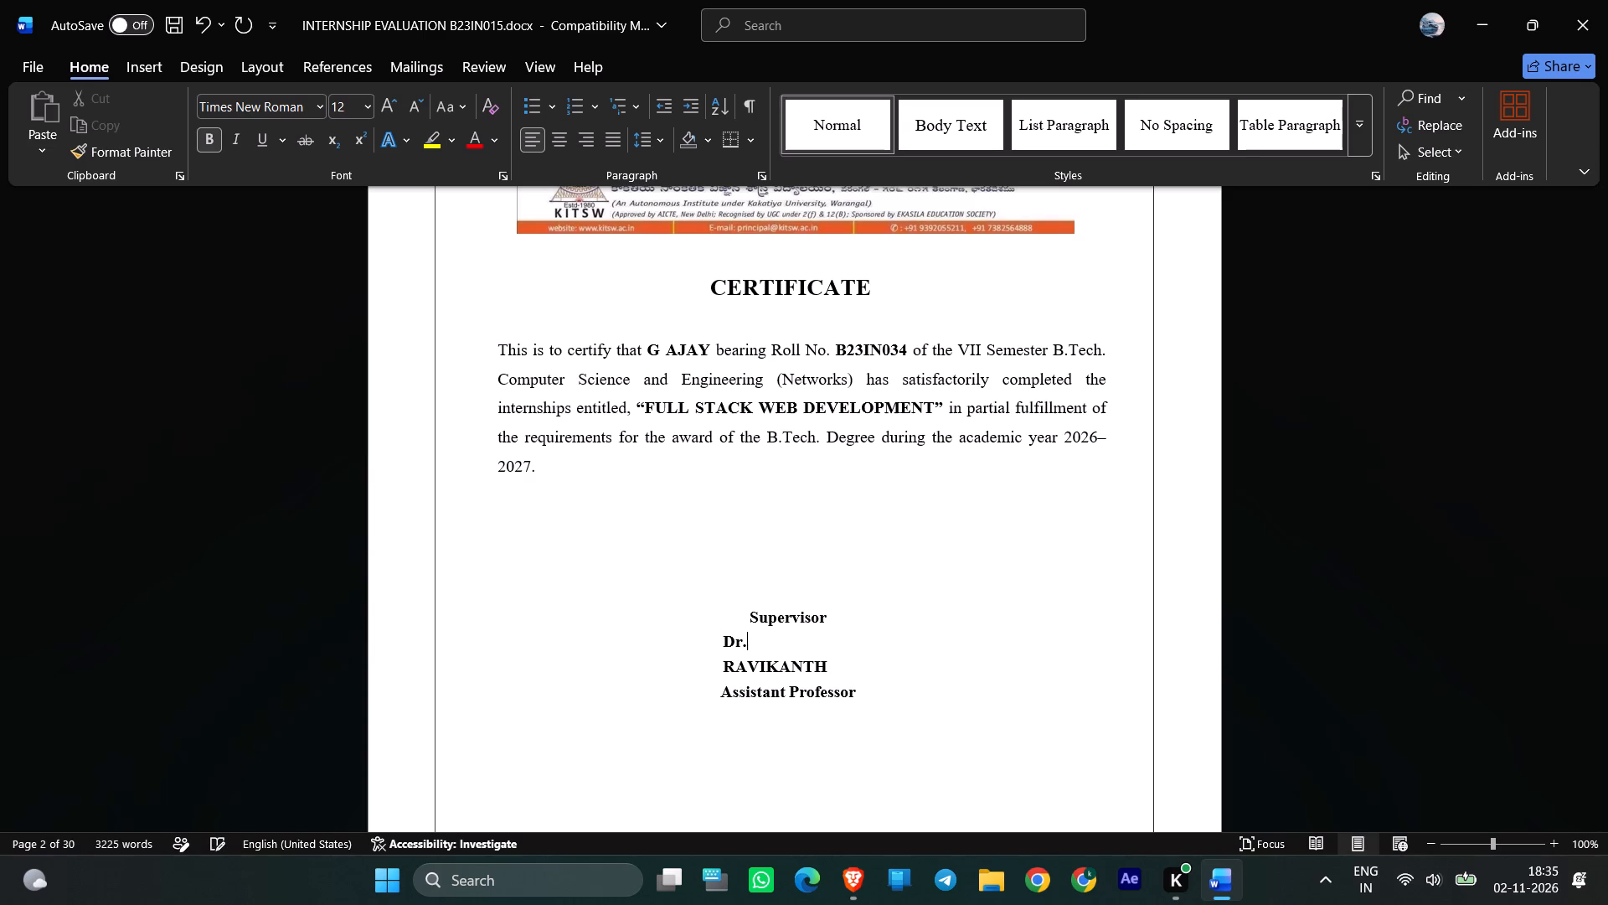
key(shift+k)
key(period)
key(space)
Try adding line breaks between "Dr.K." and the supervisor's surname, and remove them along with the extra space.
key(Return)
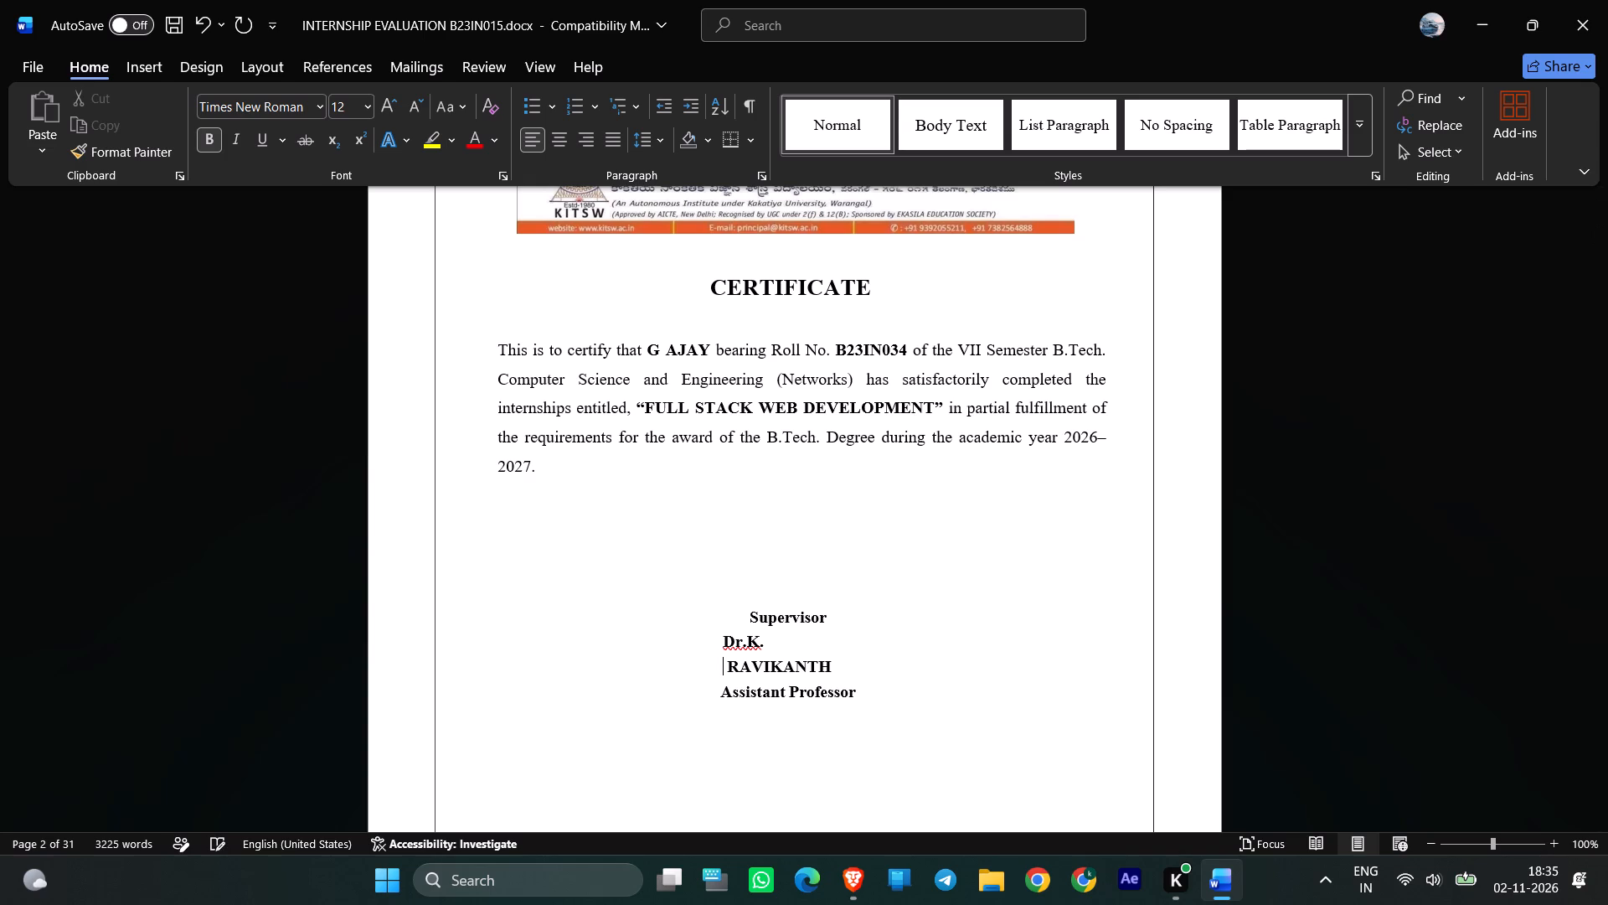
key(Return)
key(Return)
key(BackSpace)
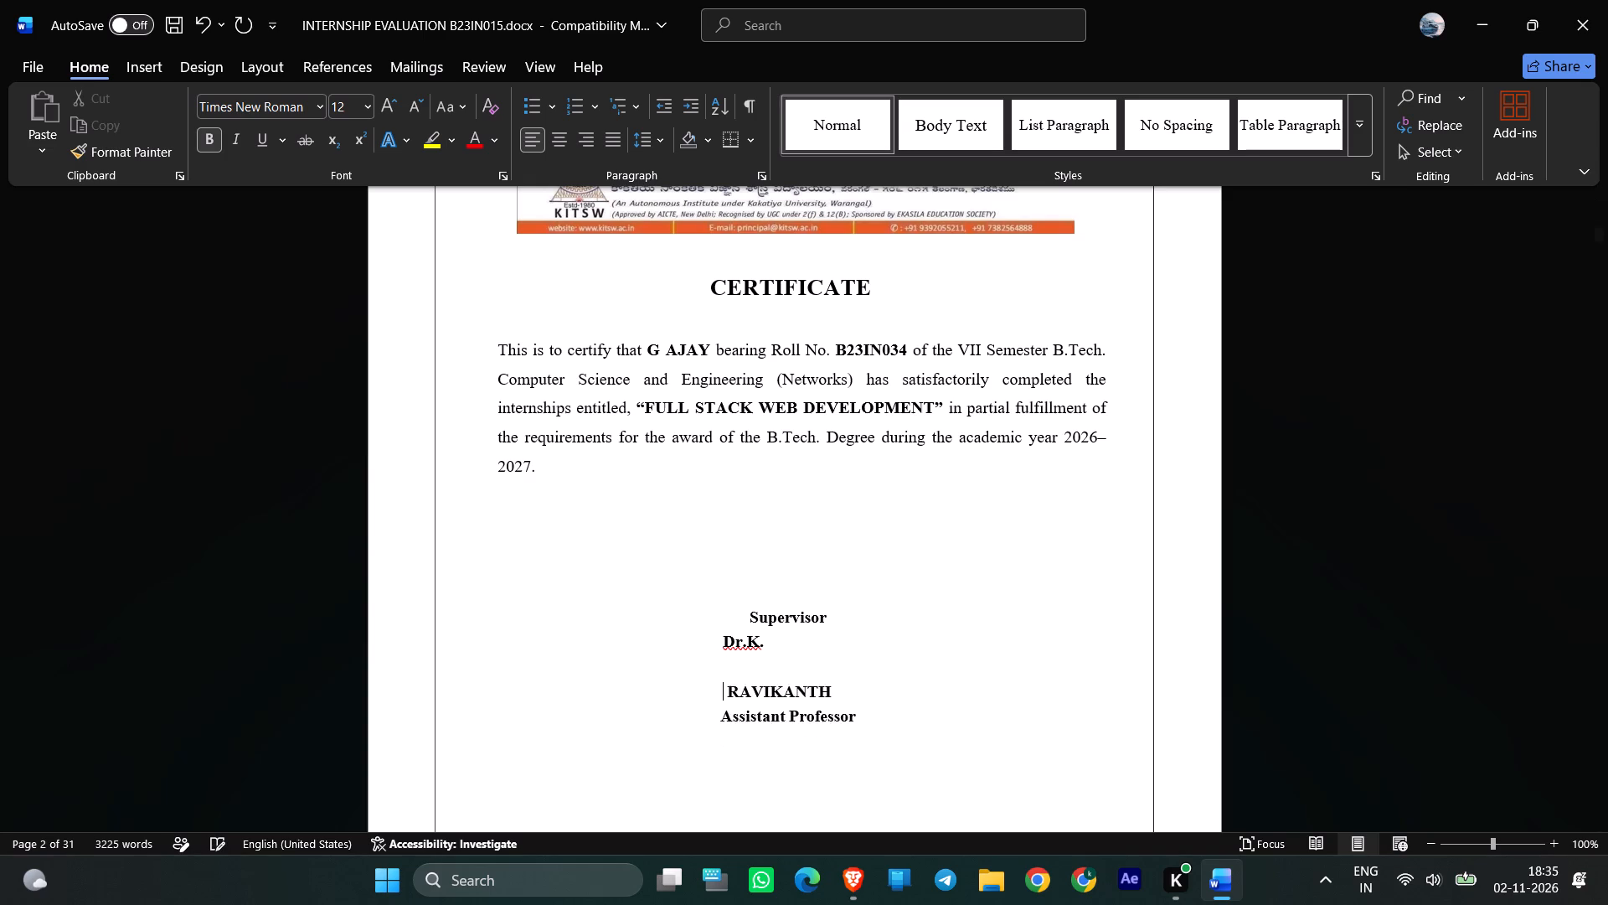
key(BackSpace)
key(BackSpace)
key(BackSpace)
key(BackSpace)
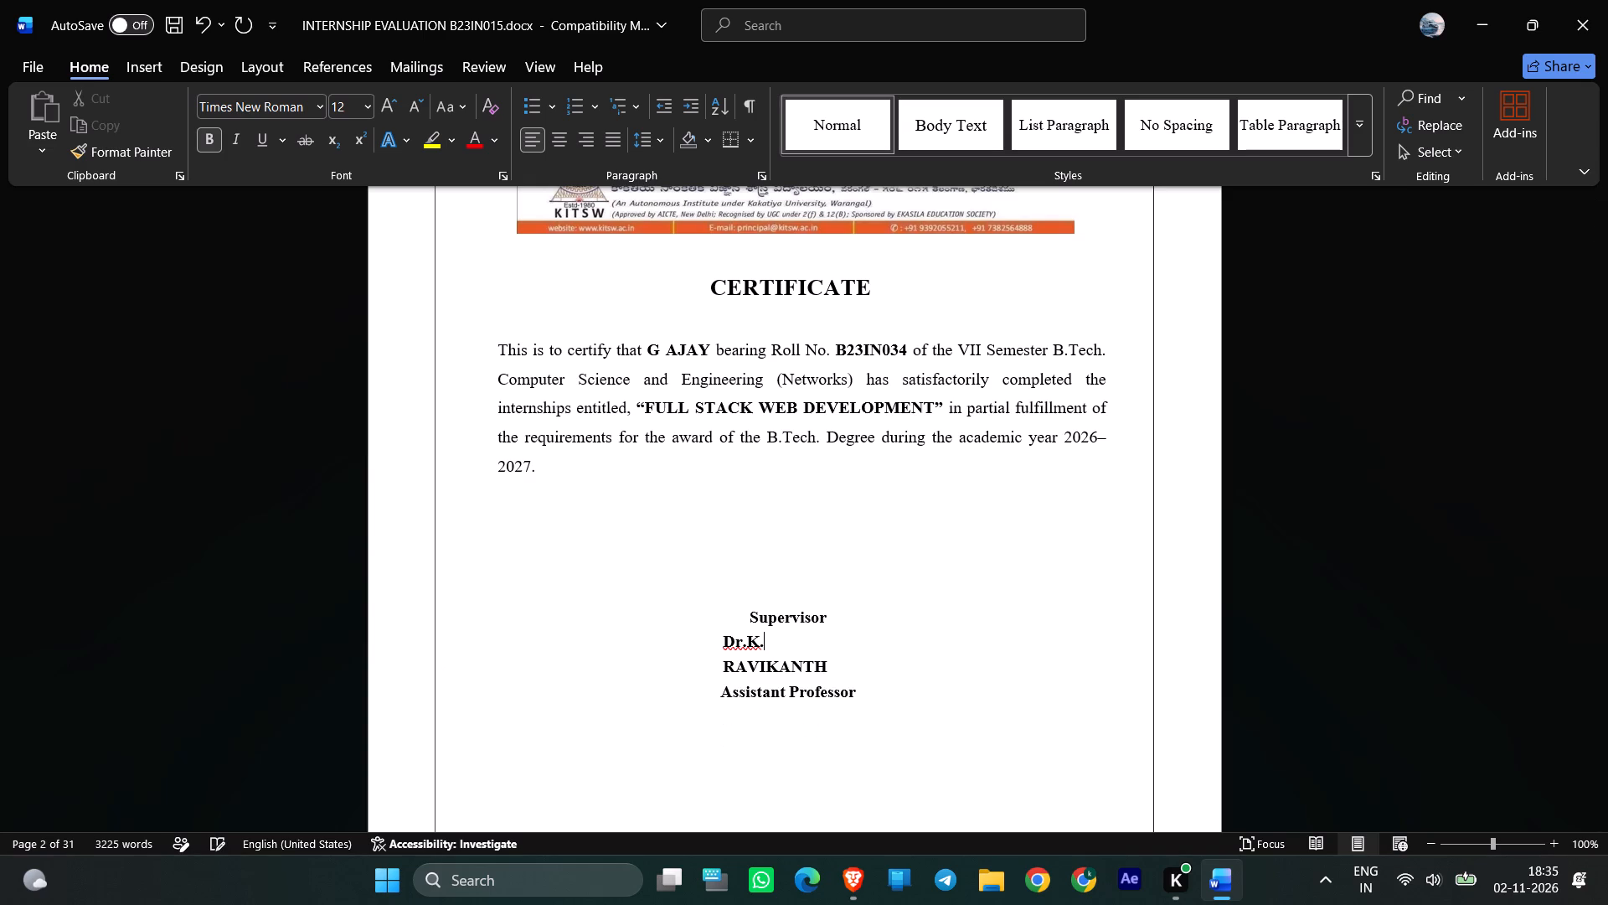
Justify the certificate's supervisor block, from the "Supervisor" heading through "Assistant Professor".
click(722, 668)
click(696, 600)
drag(693, 592, 696, 606)
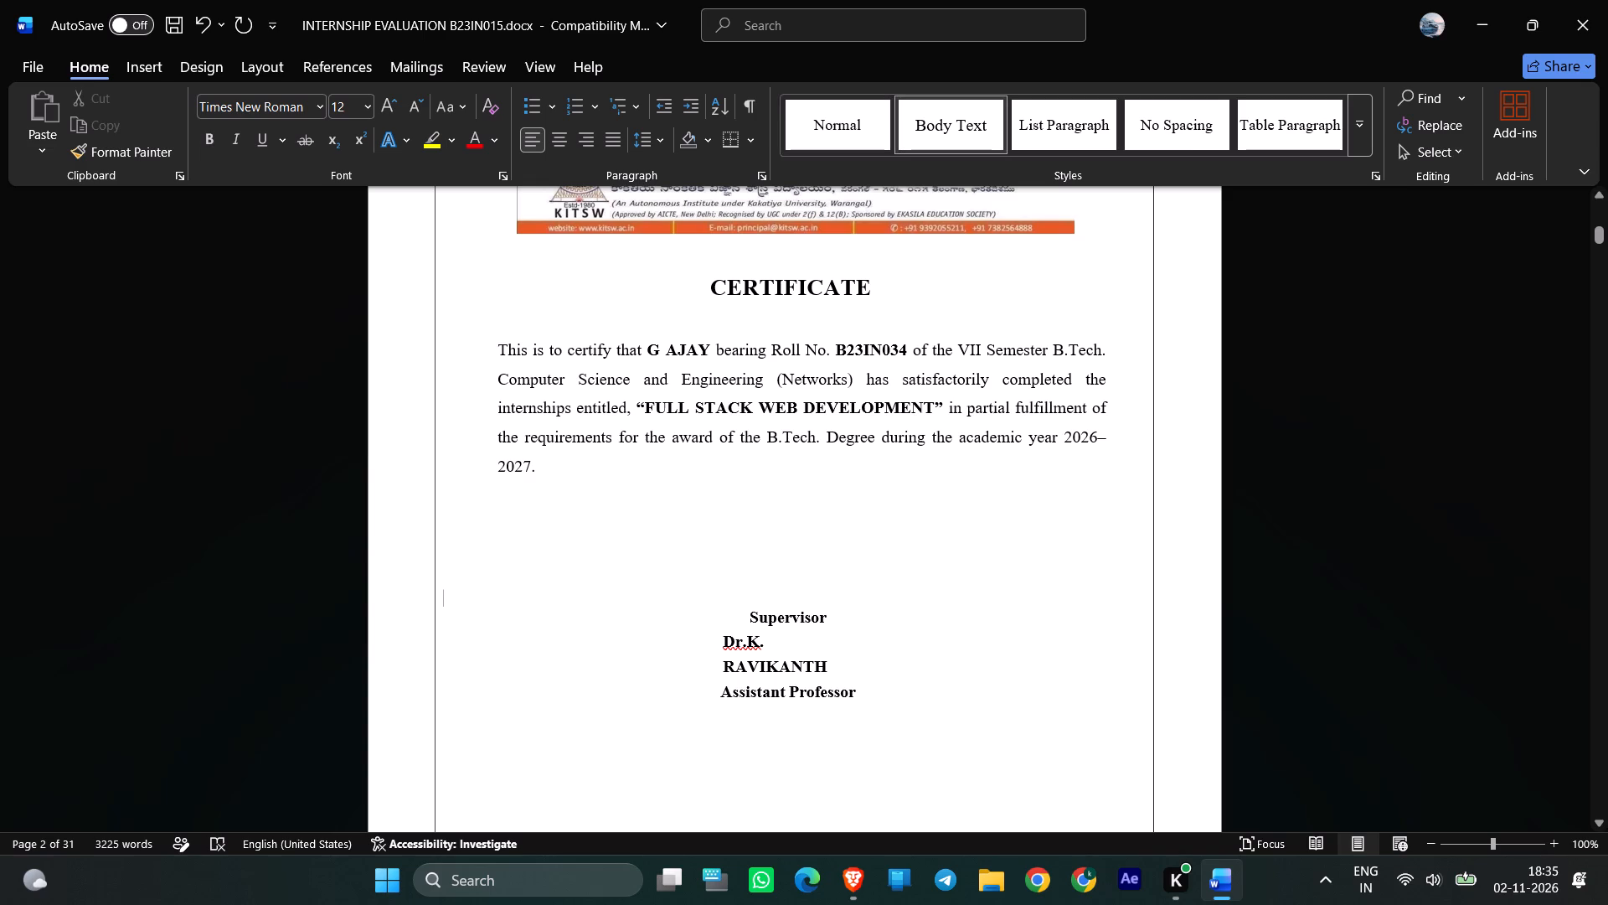
drag(696, 606, 830, 696)
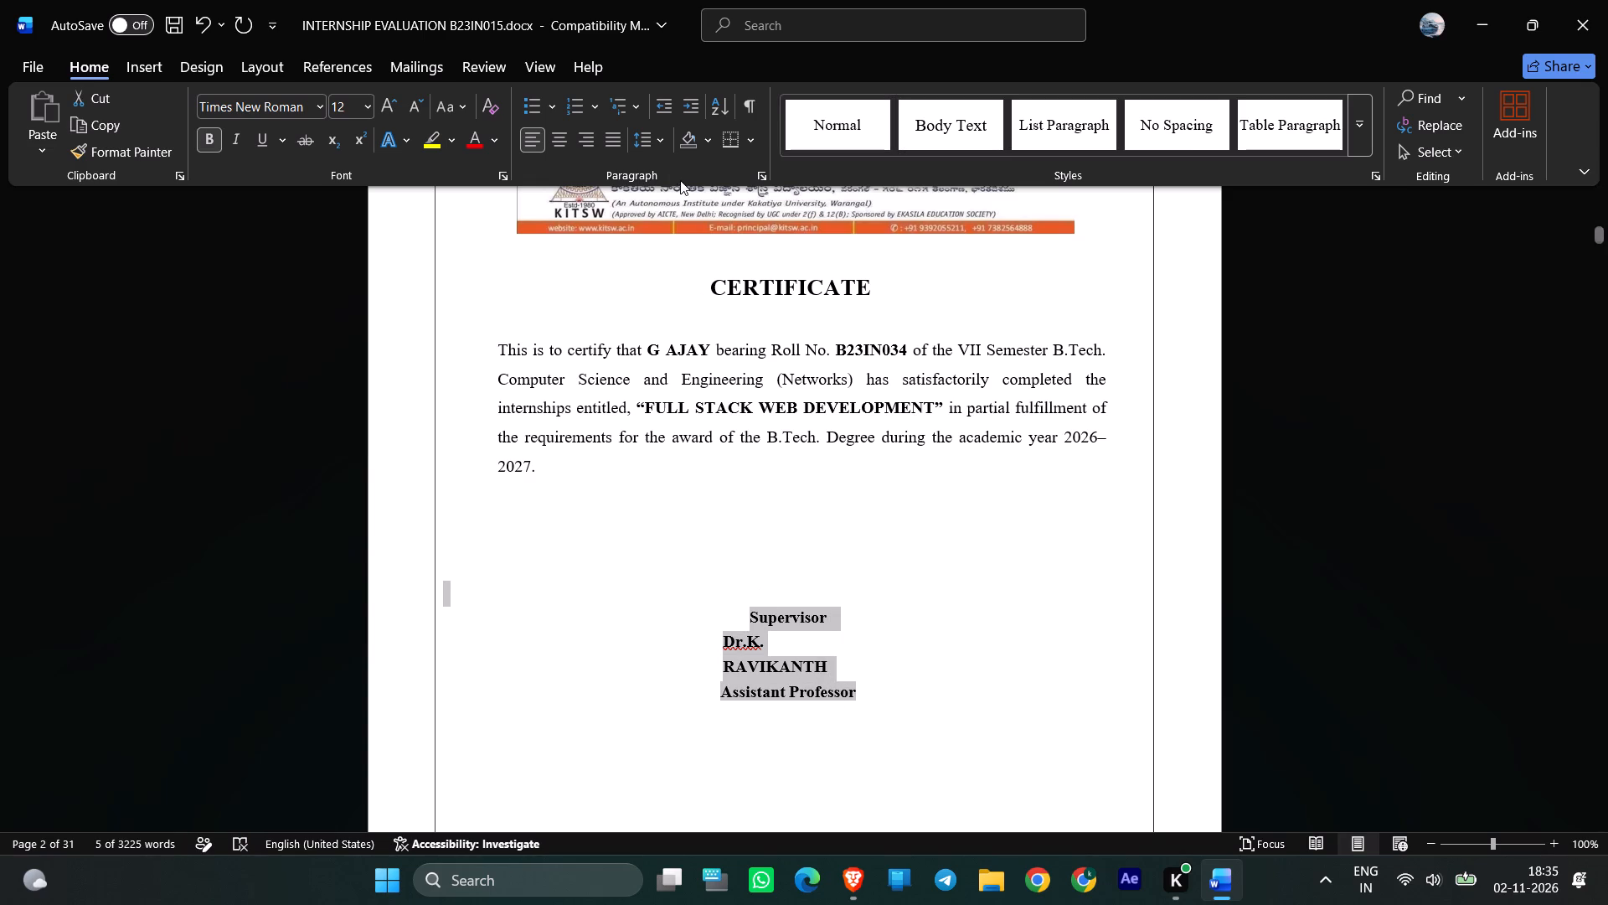
click(614, 144)
click(782, 633)
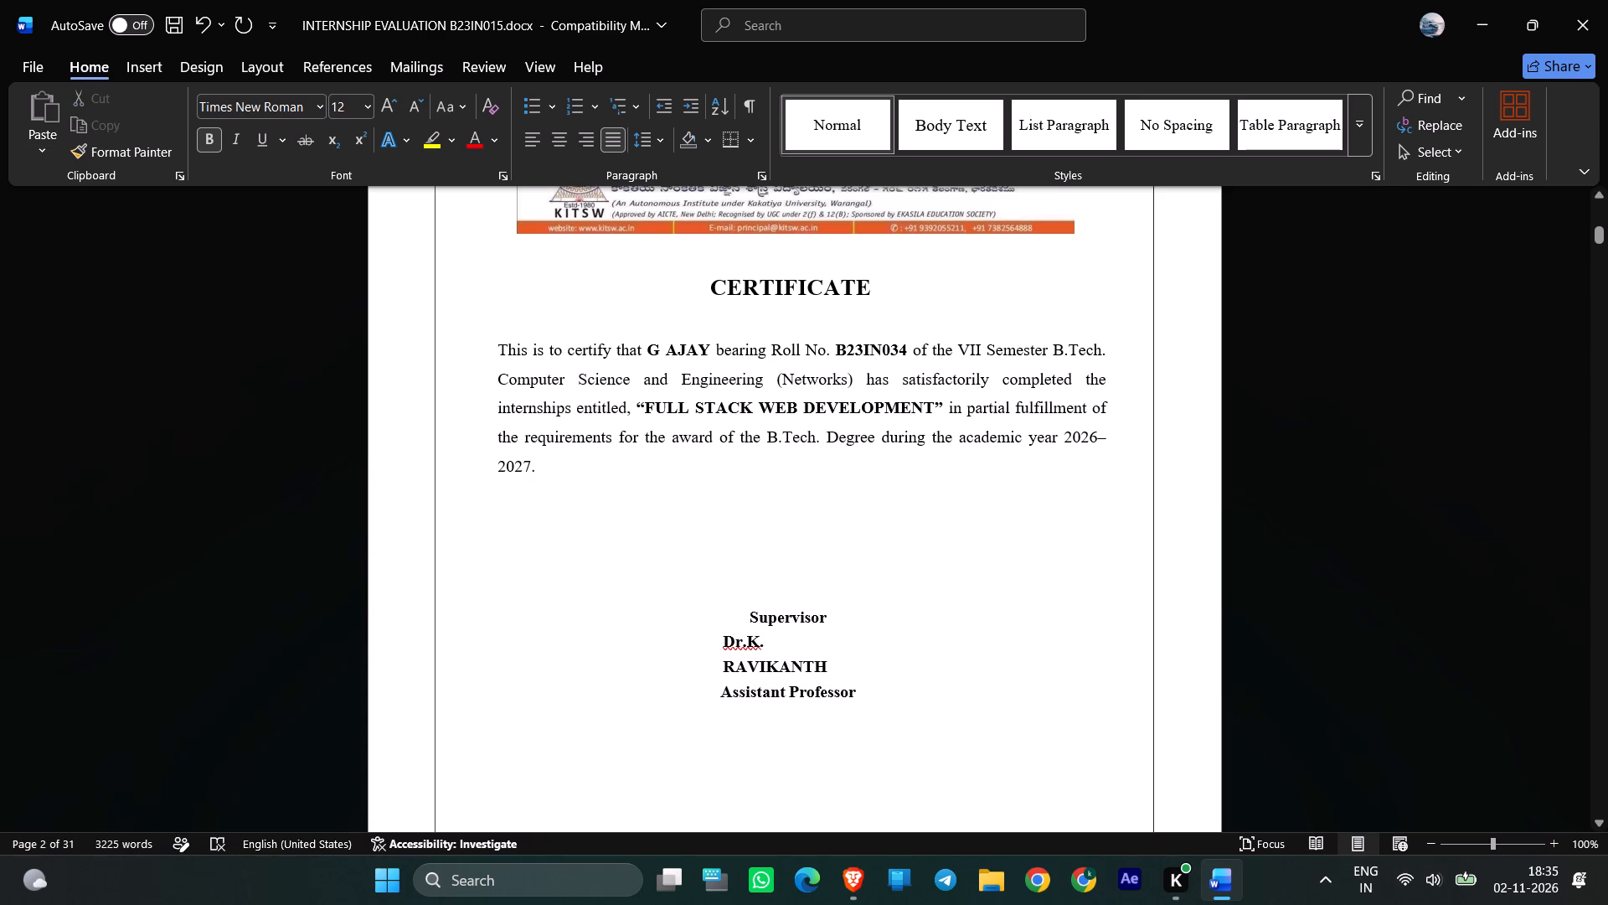
Remove the space between "Dr.K." and the supervisor's surname in the certificate's signature block.
click(726, 668)
key(BackSpace)
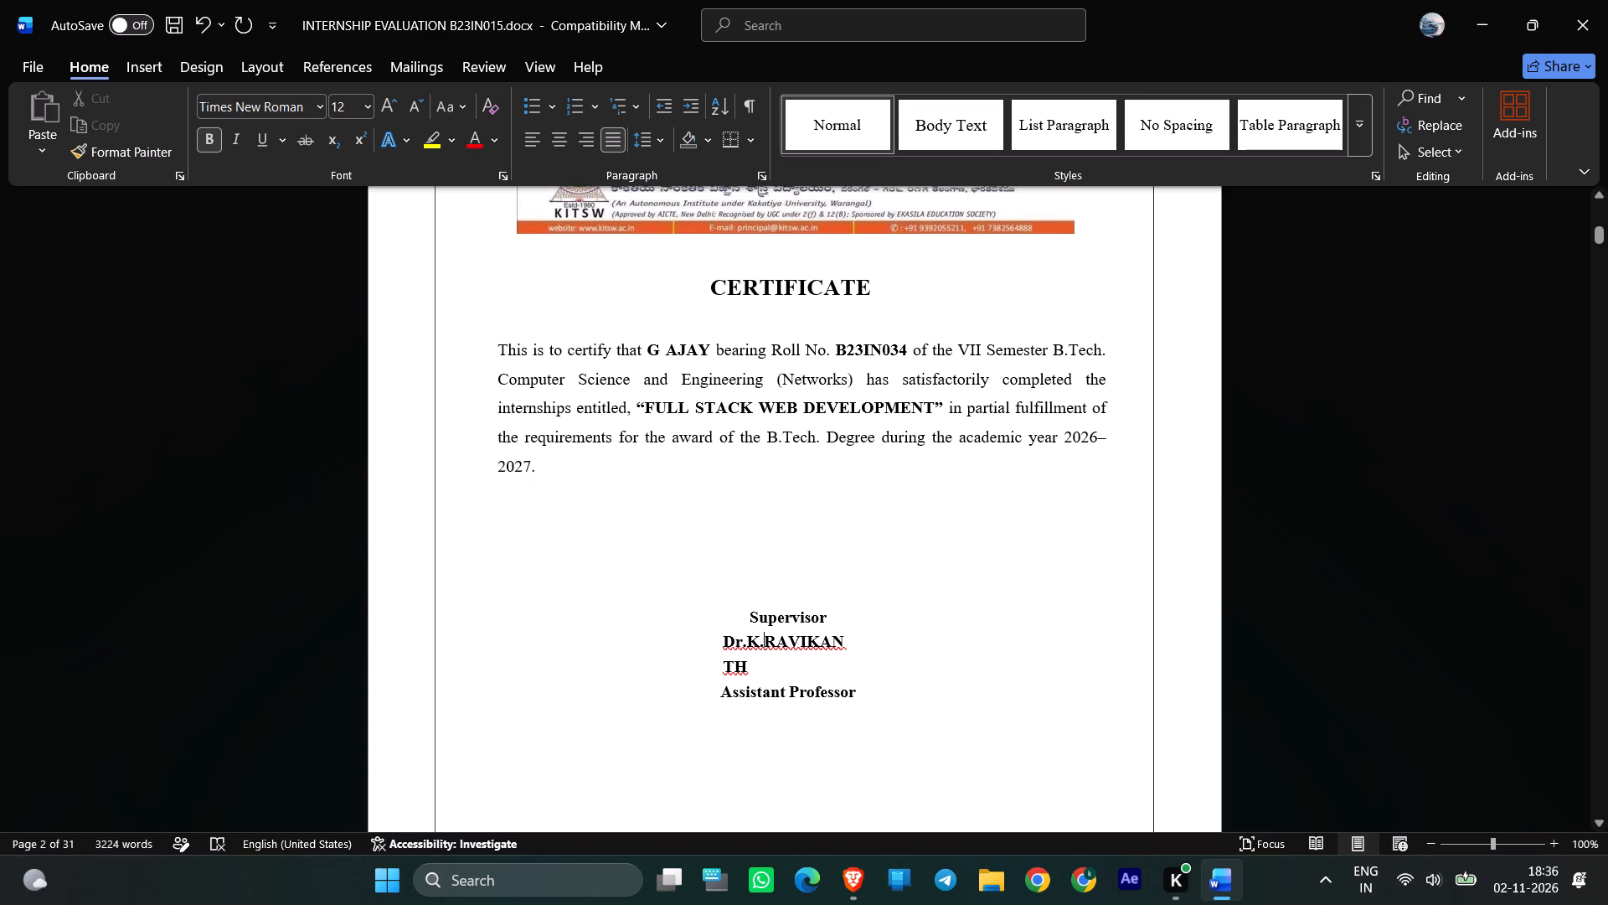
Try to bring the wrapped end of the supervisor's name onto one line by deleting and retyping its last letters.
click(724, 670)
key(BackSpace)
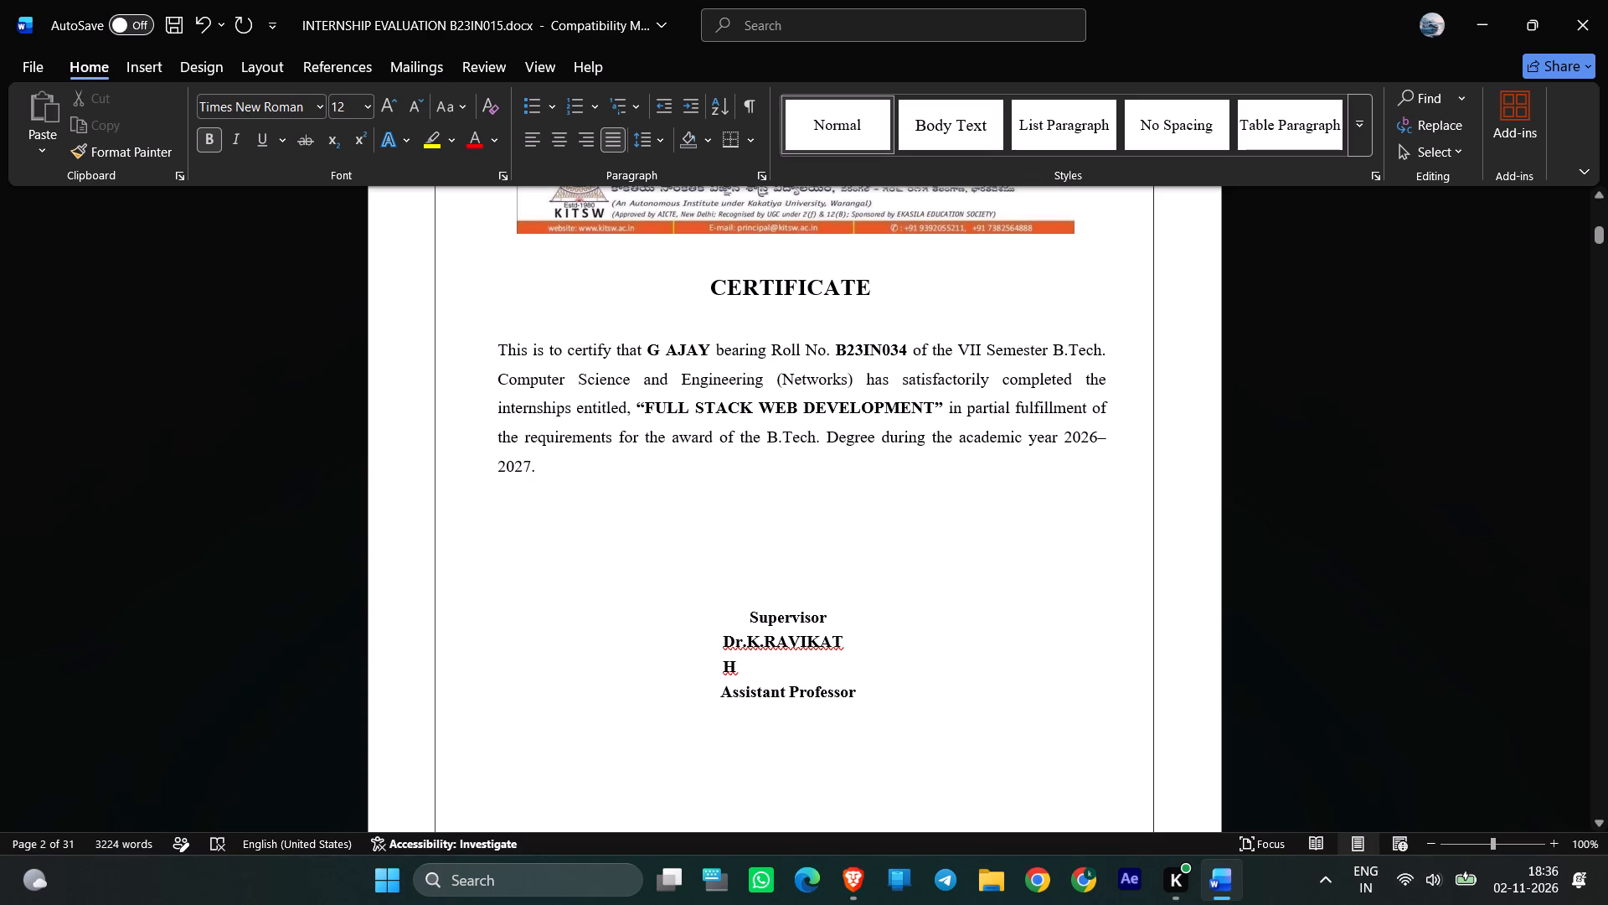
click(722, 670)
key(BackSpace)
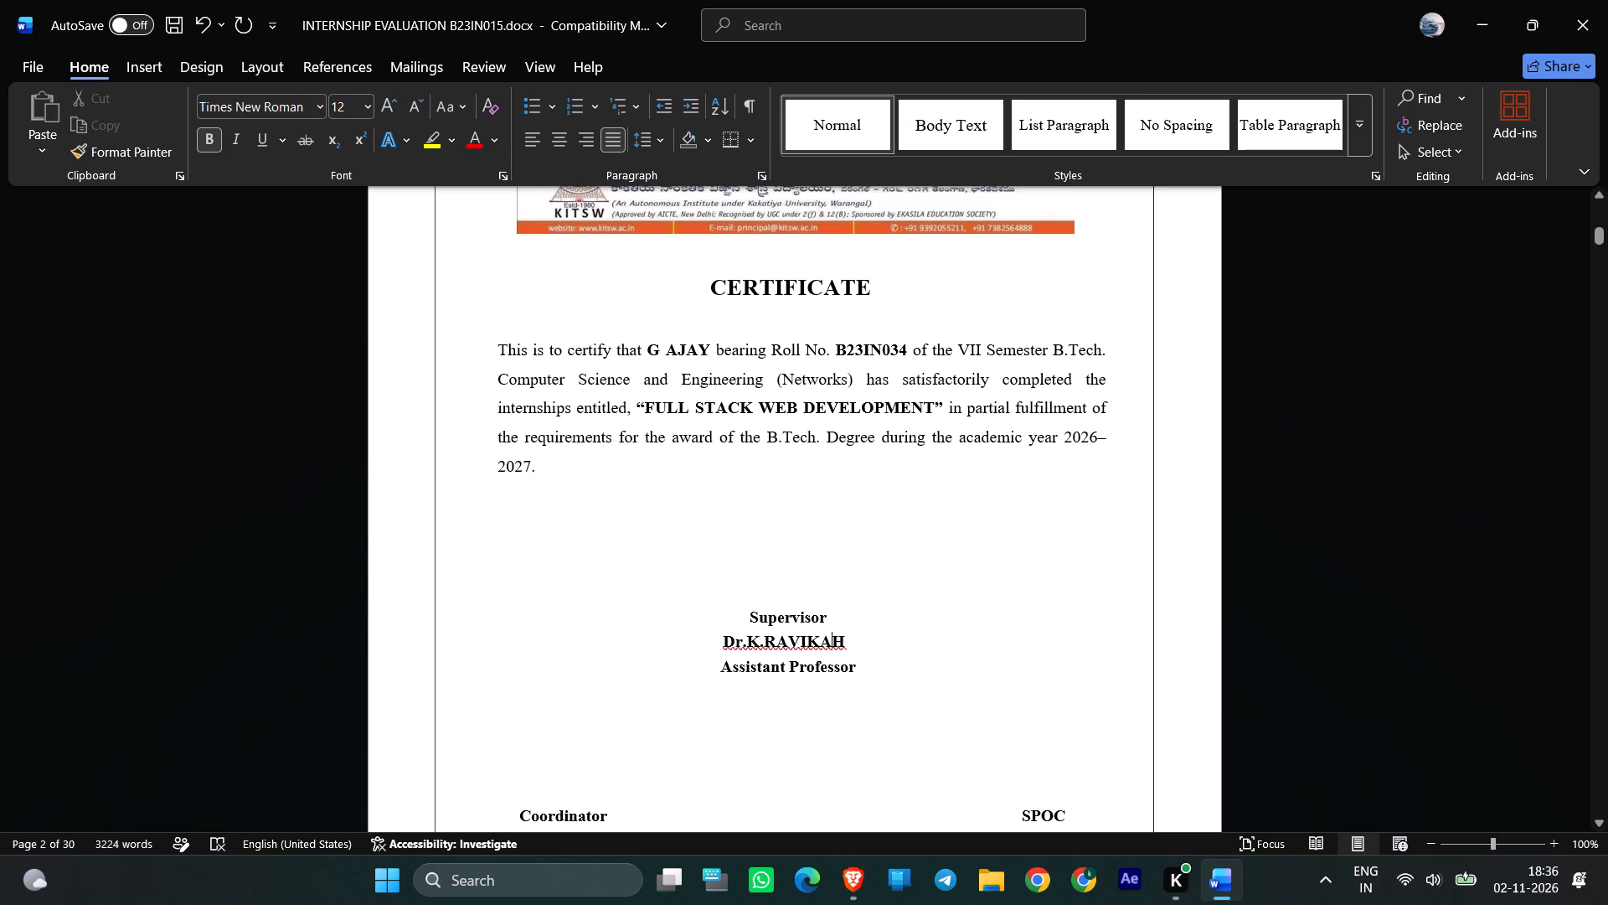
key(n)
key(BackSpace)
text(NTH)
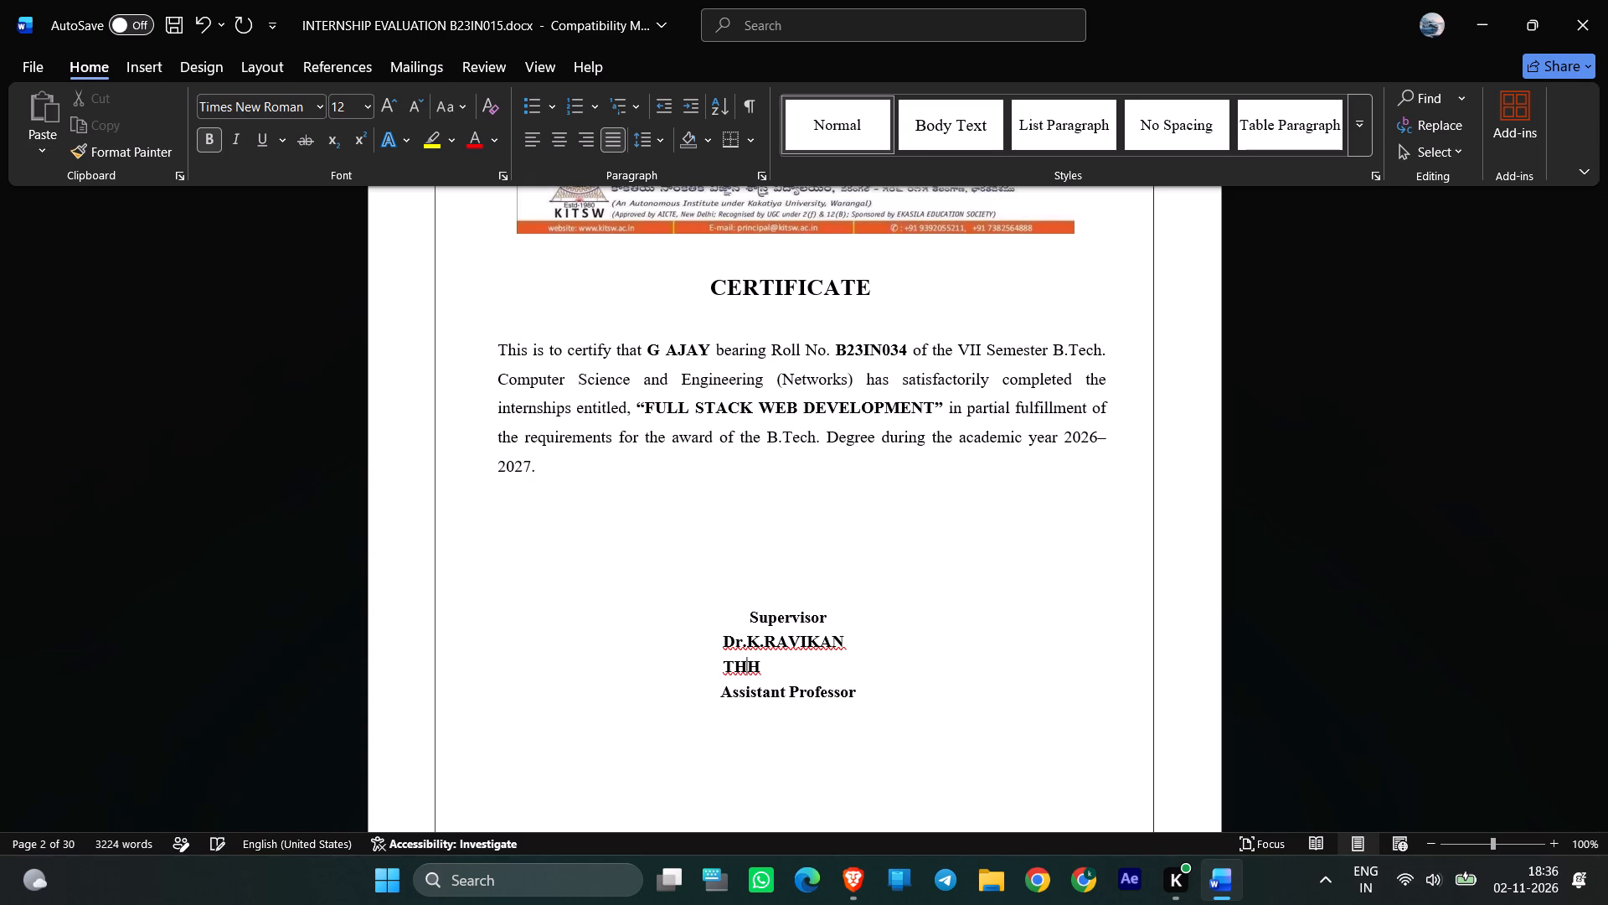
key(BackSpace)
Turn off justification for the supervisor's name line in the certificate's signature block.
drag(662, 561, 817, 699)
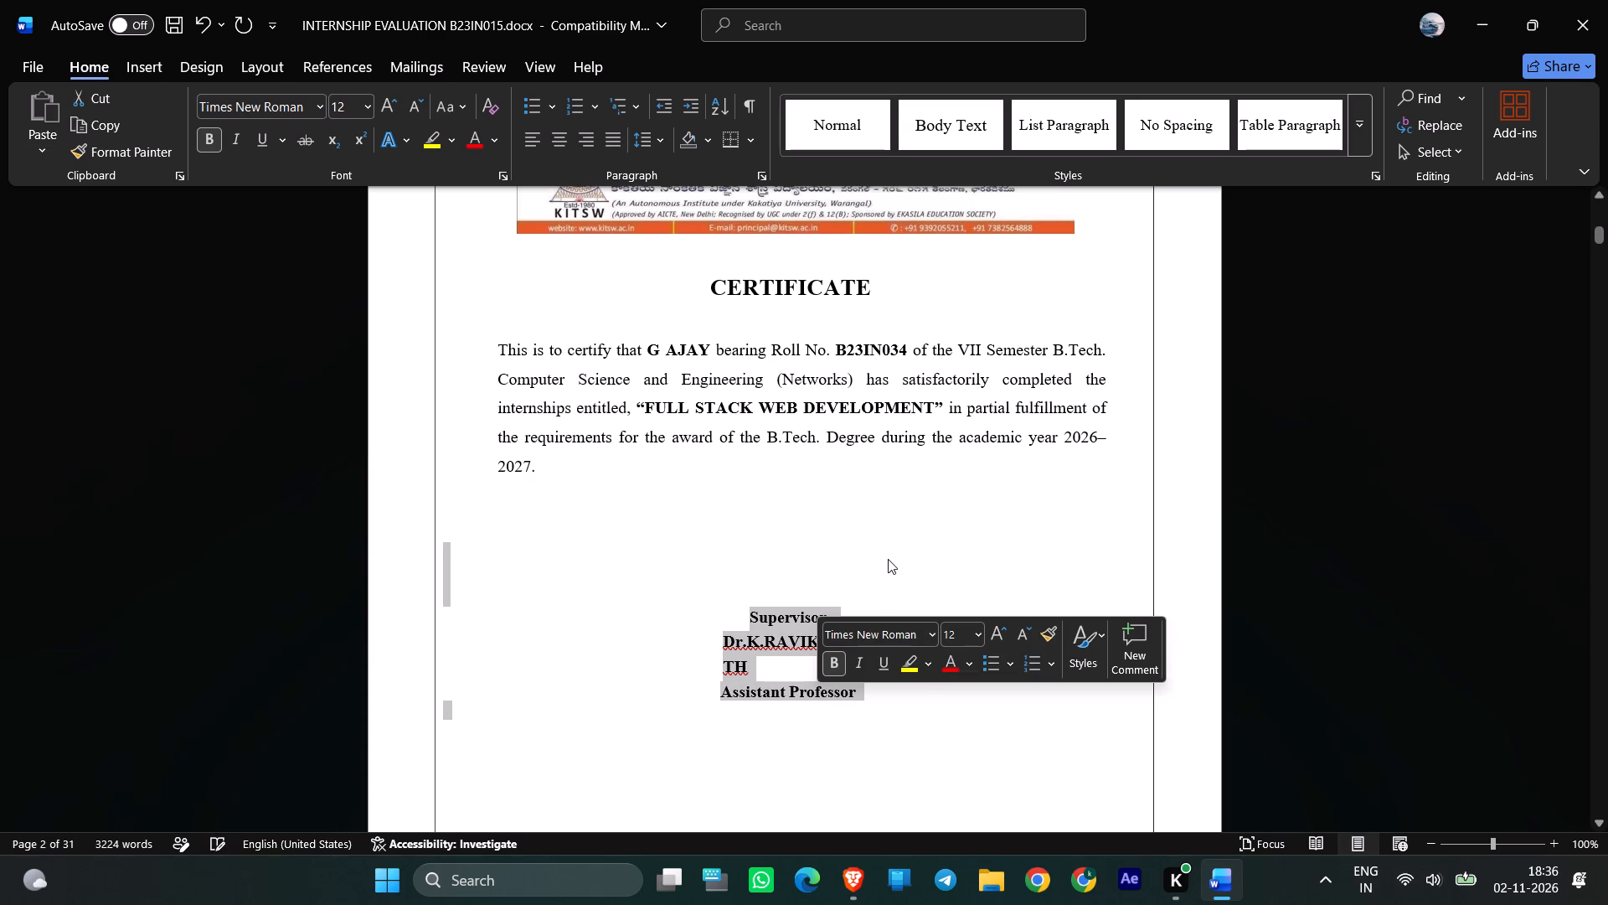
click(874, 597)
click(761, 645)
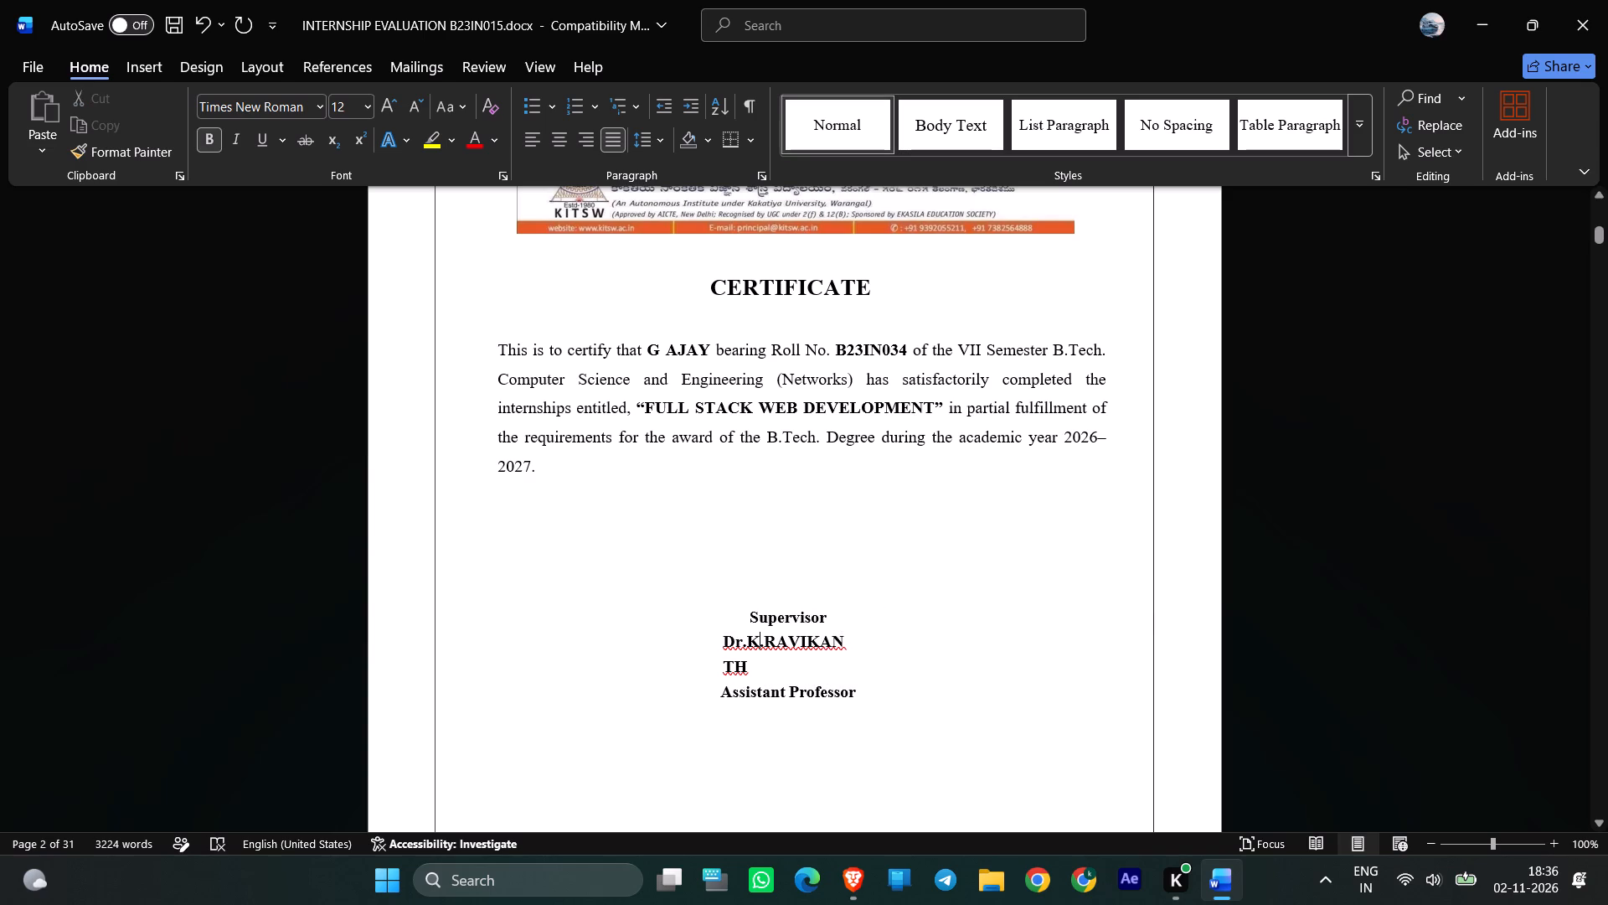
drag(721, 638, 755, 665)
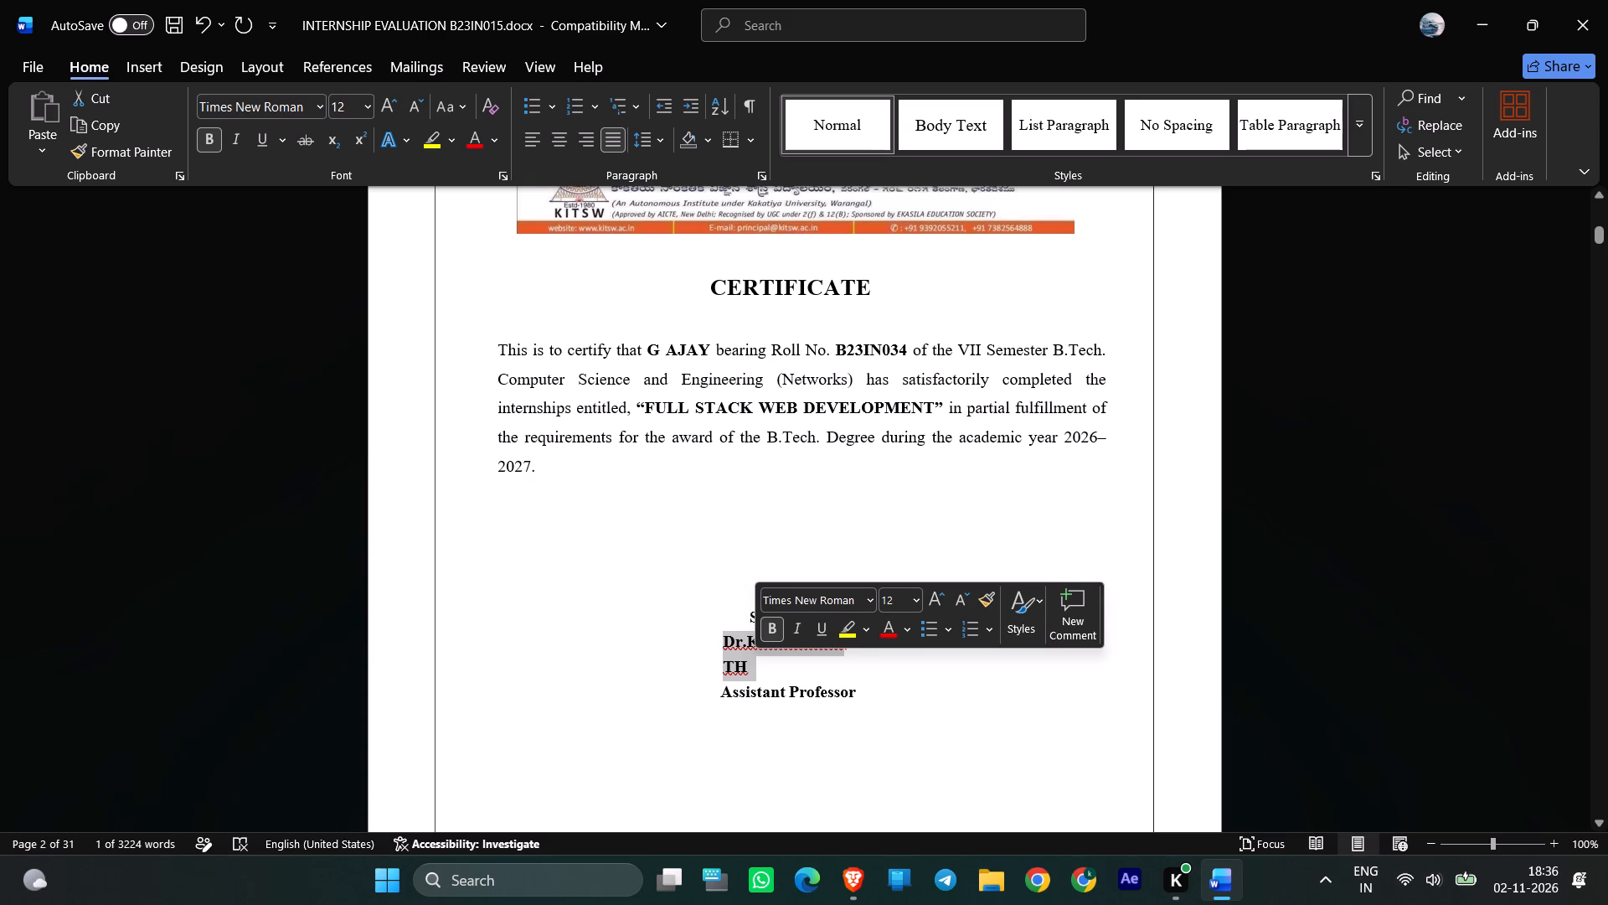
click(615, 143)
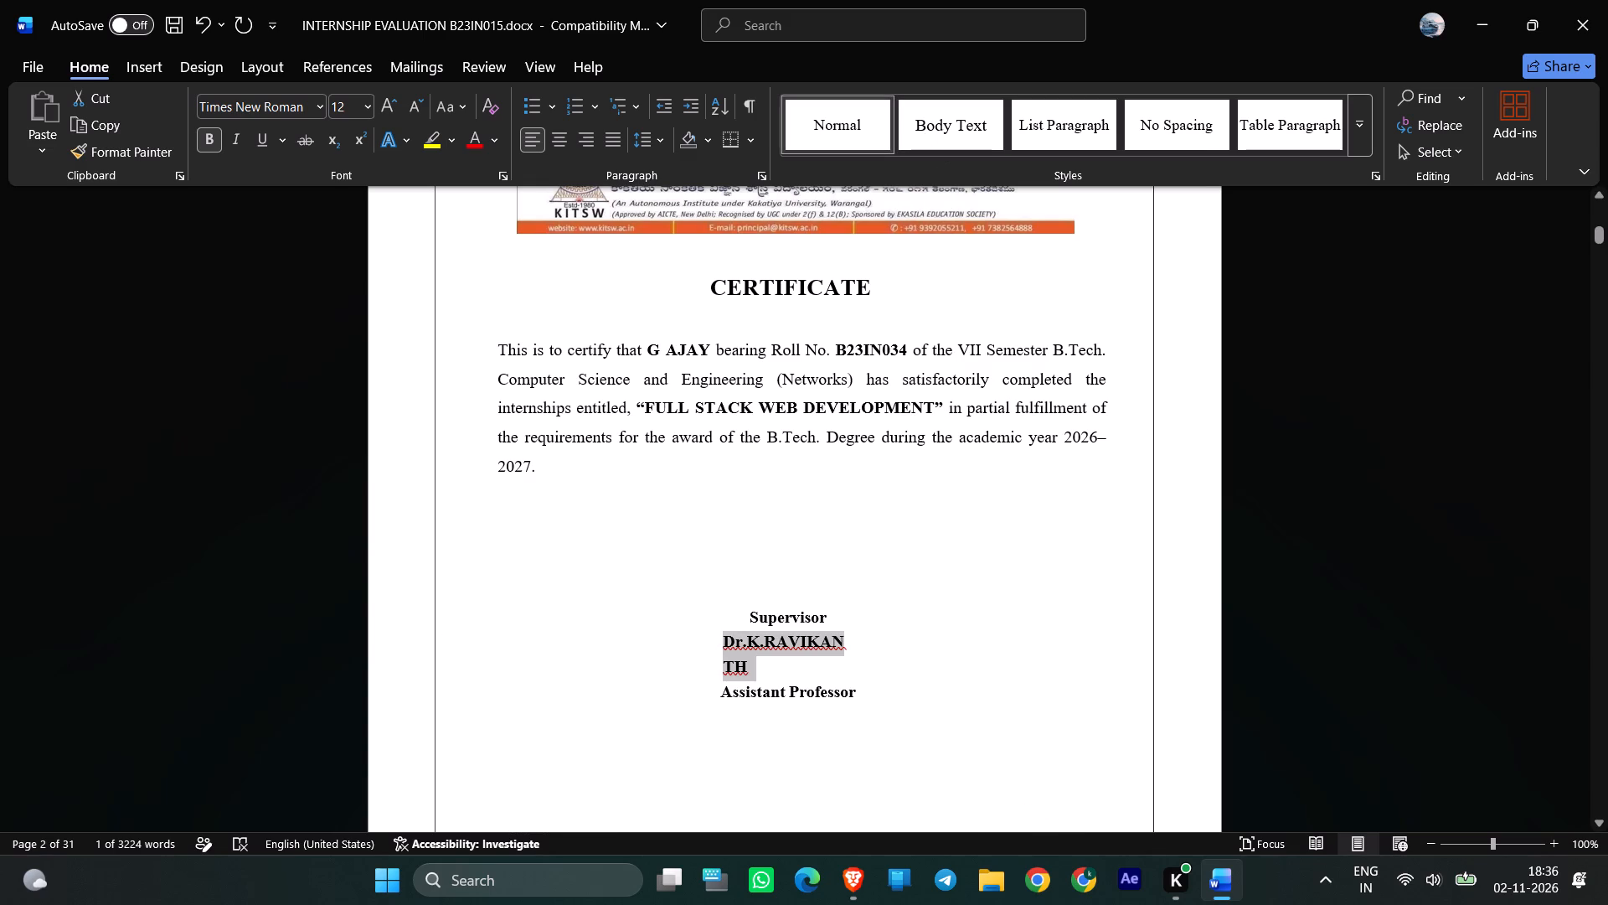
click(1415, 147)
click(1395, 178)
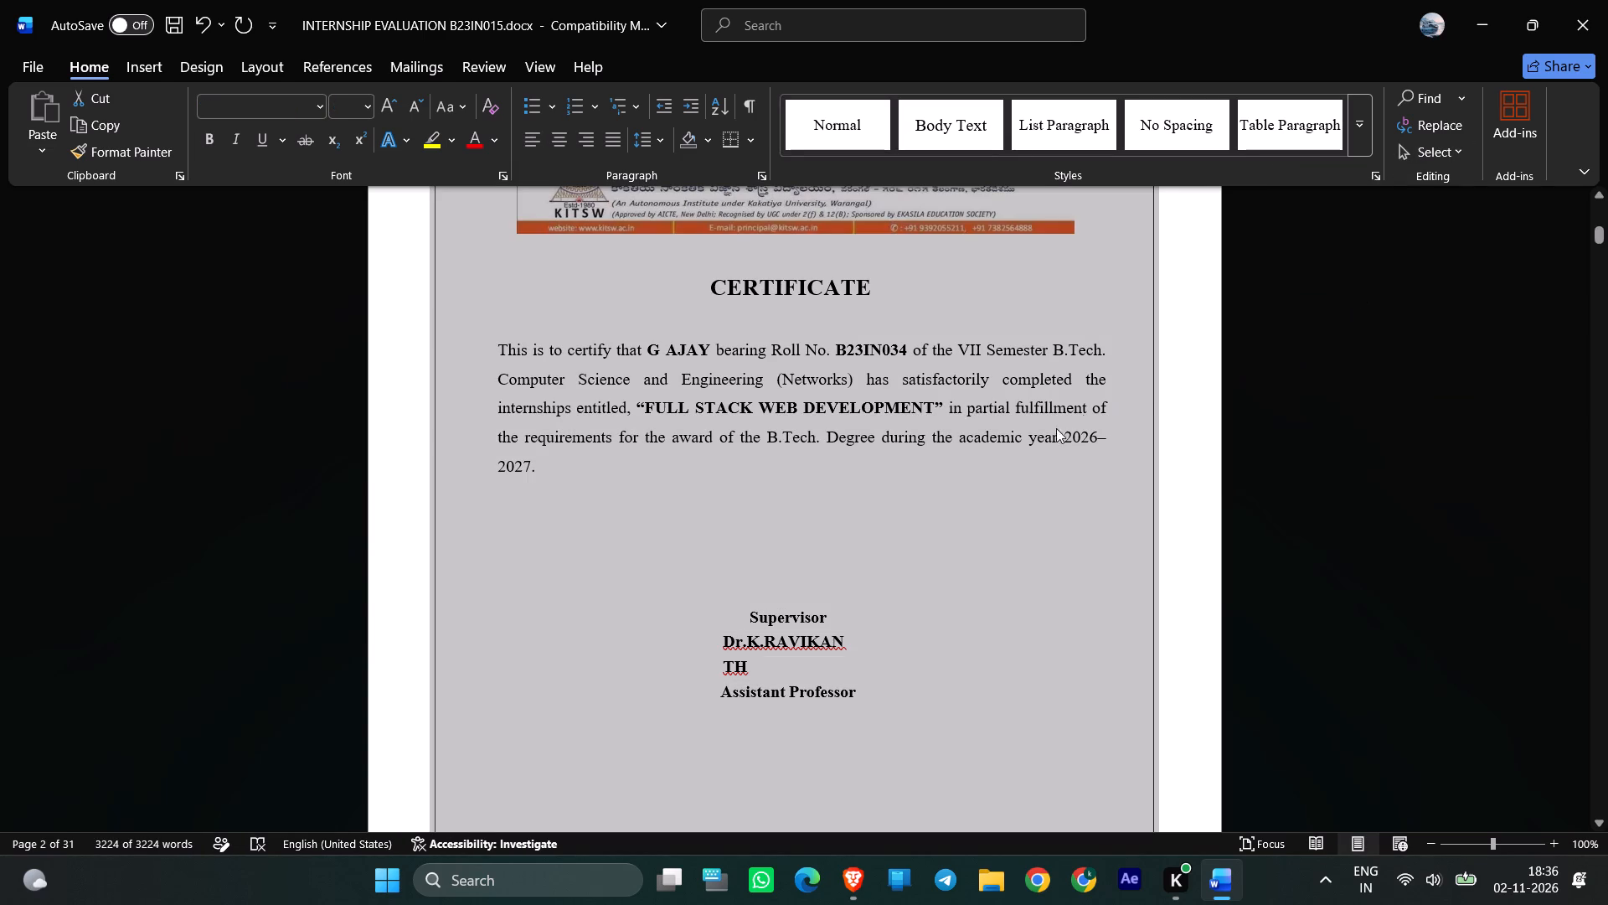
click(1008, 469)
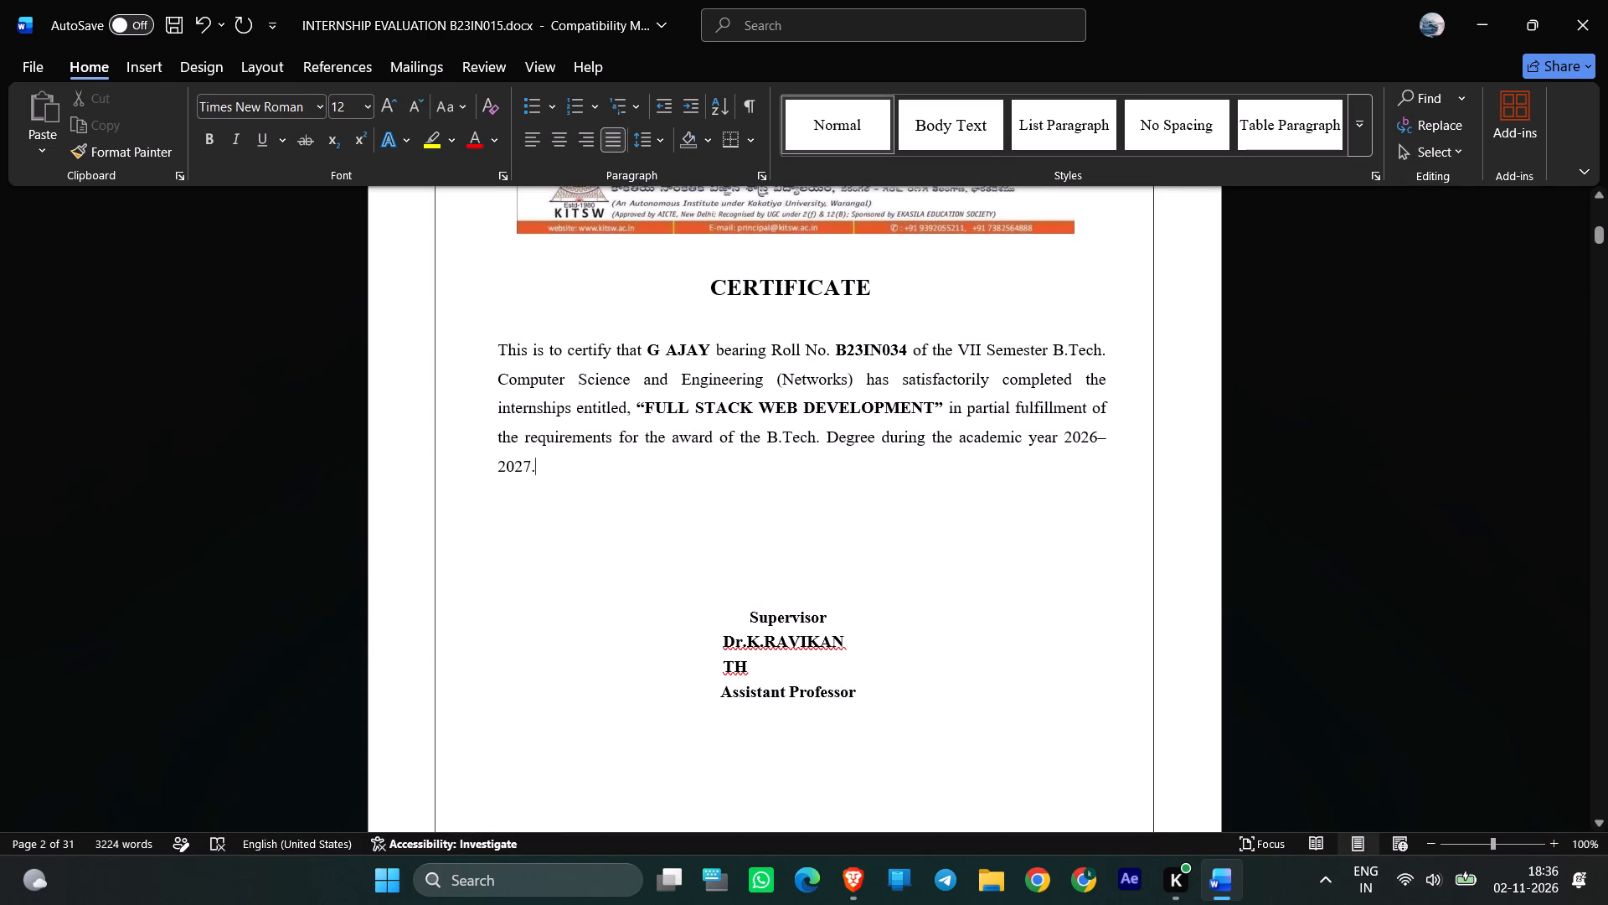
Delete the supervisor's name line between "Supervisor" and "Assistant Professor" on the certificate page.
click(747, 670)
drag(747, 670, 724, 649)
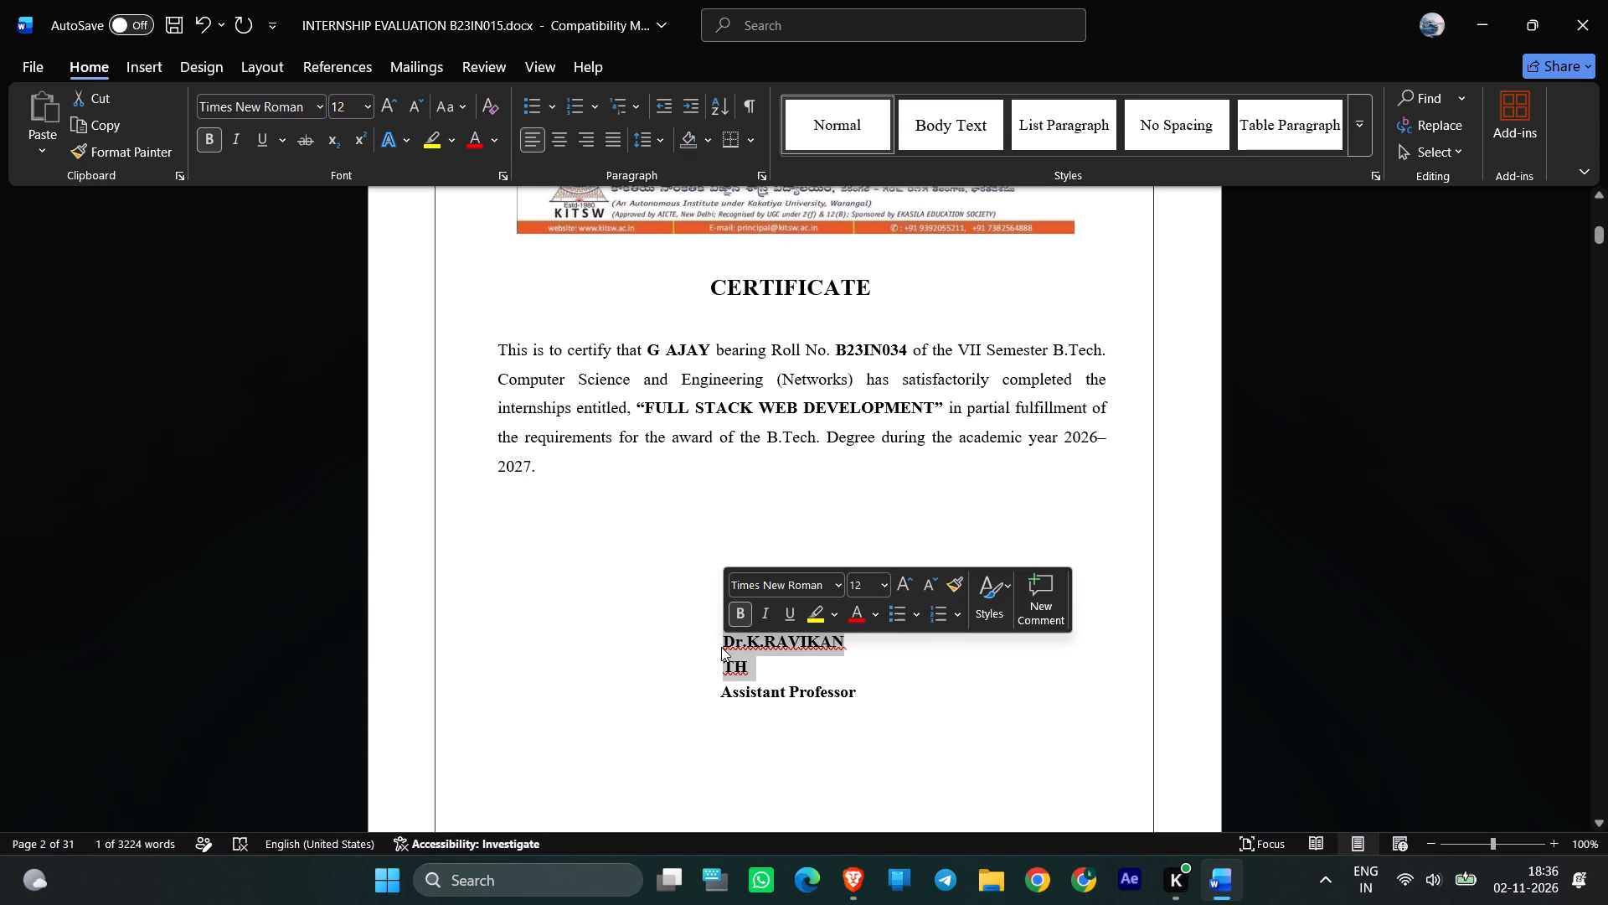
key(Delete)
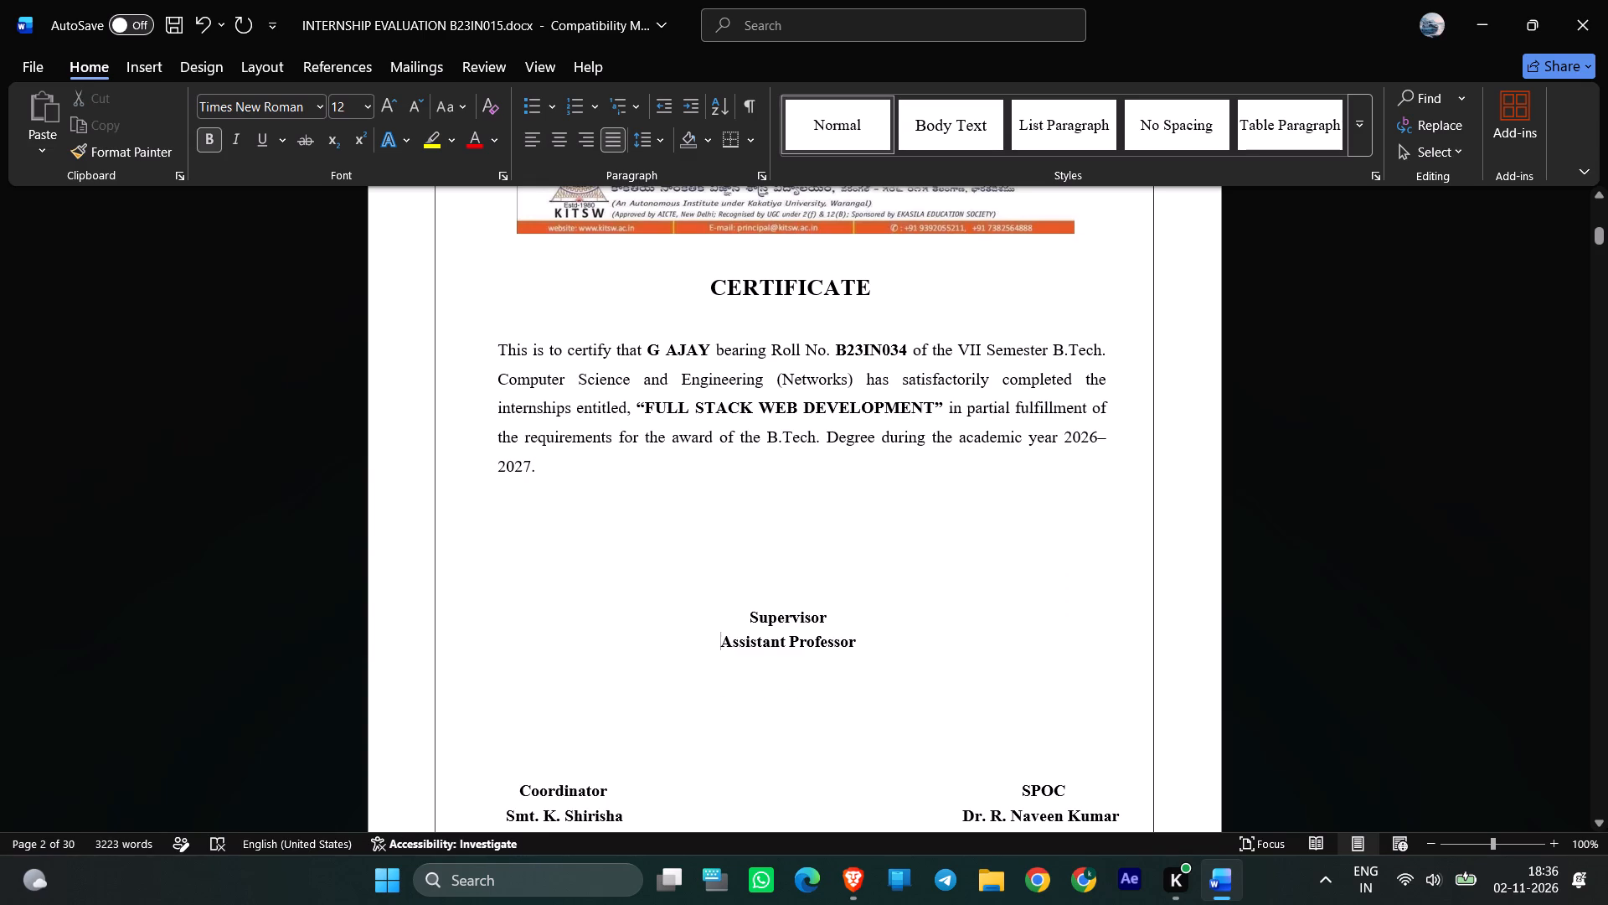
Add a new line under "Supervisor" and enter the supervisor's name, with "Dr.K." before the name in capitals.
click(837, 619)
key(Return)
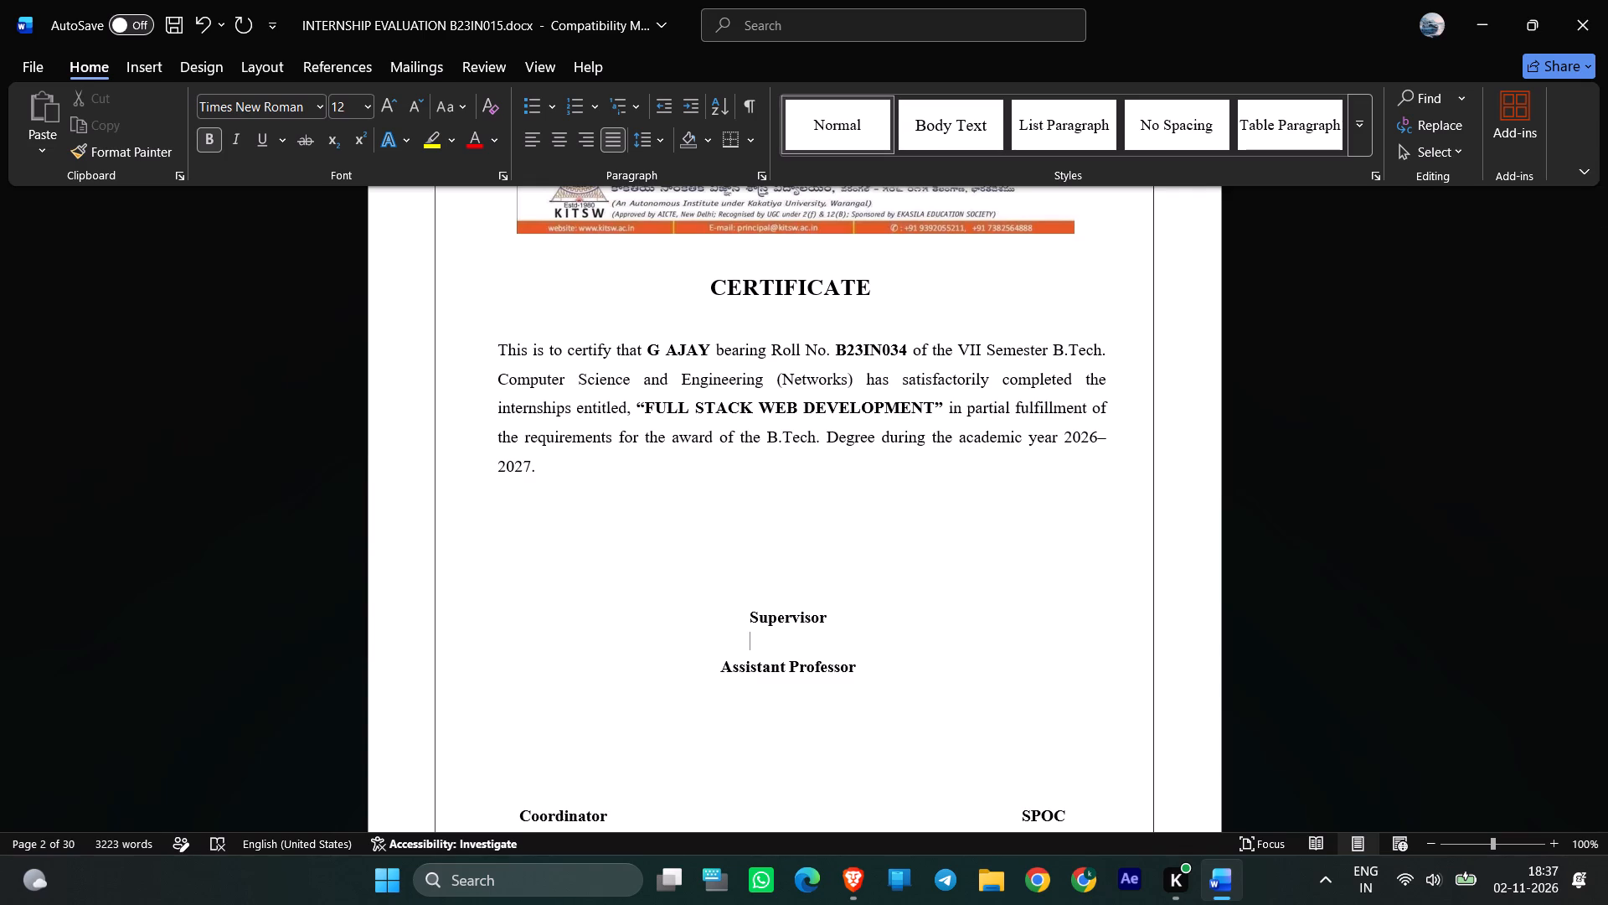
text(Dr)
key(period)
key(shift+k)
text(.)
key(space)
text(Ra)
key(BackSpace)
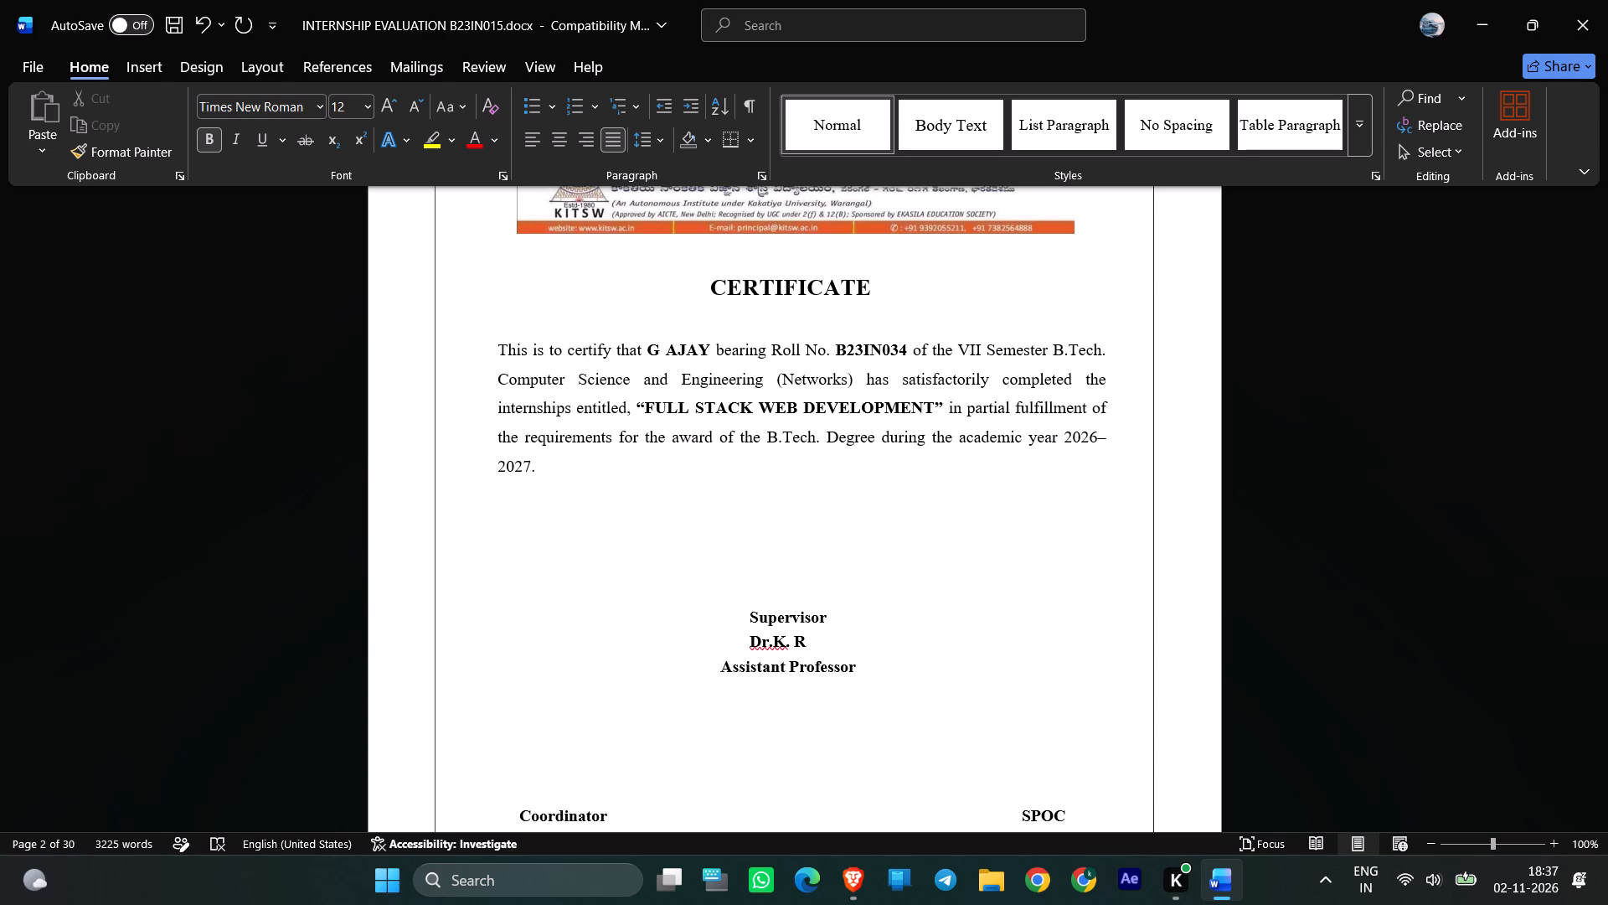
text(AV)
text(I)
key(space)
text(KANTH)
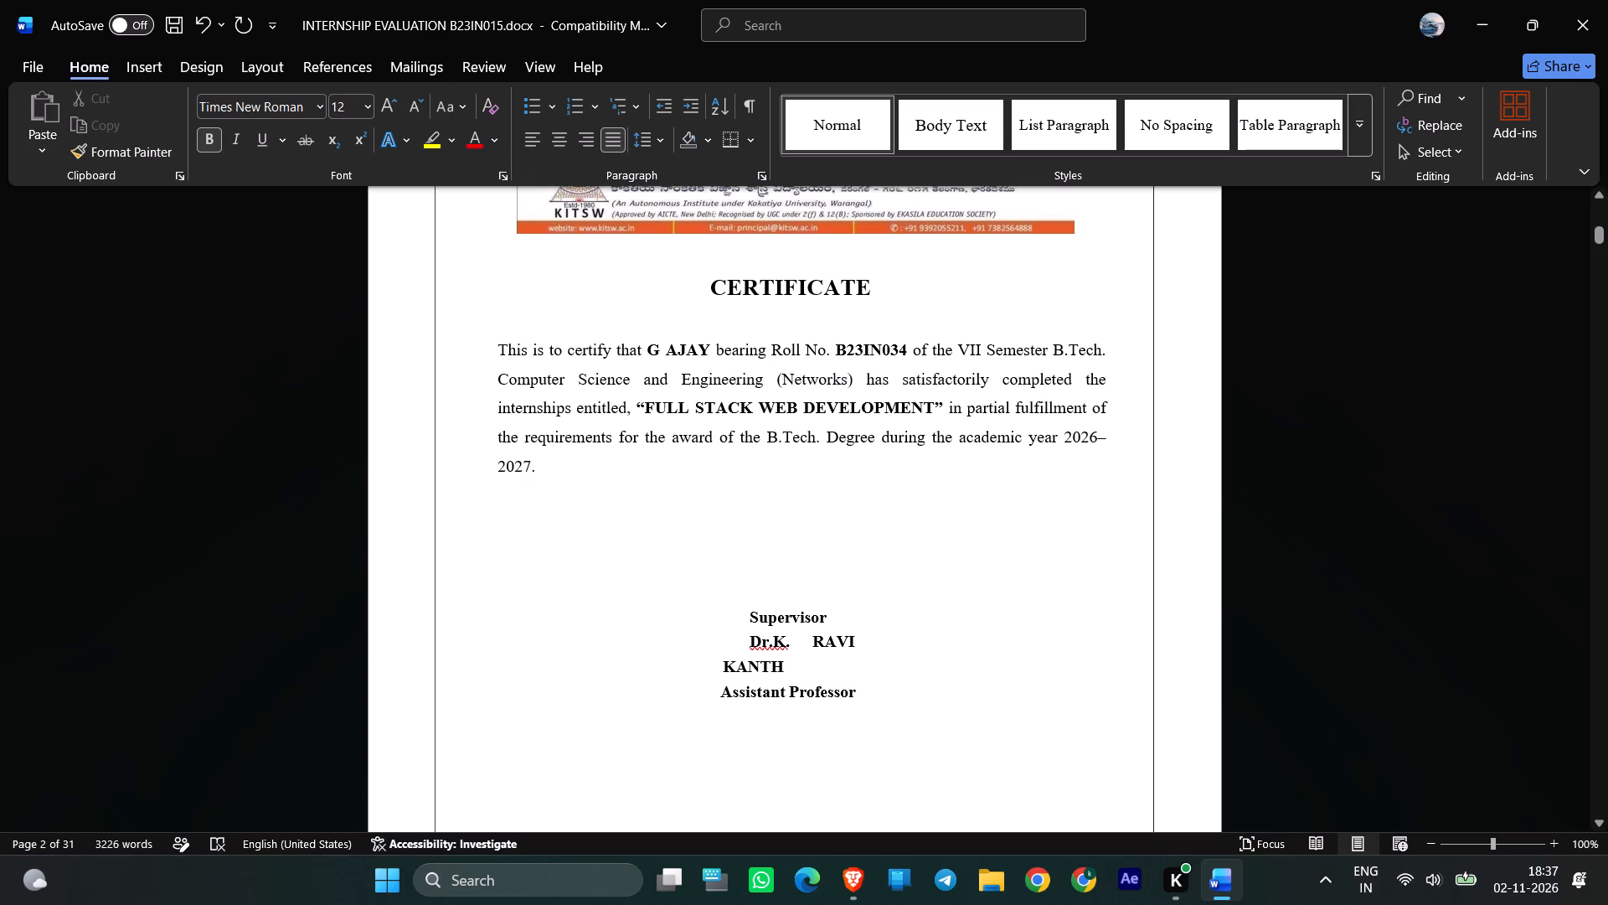
Remove the spaces after "Dr.K." and within the supervisor's name so it forms one unbroken string.
click(810, 641)
key(BackSpace)
click(721, 669)
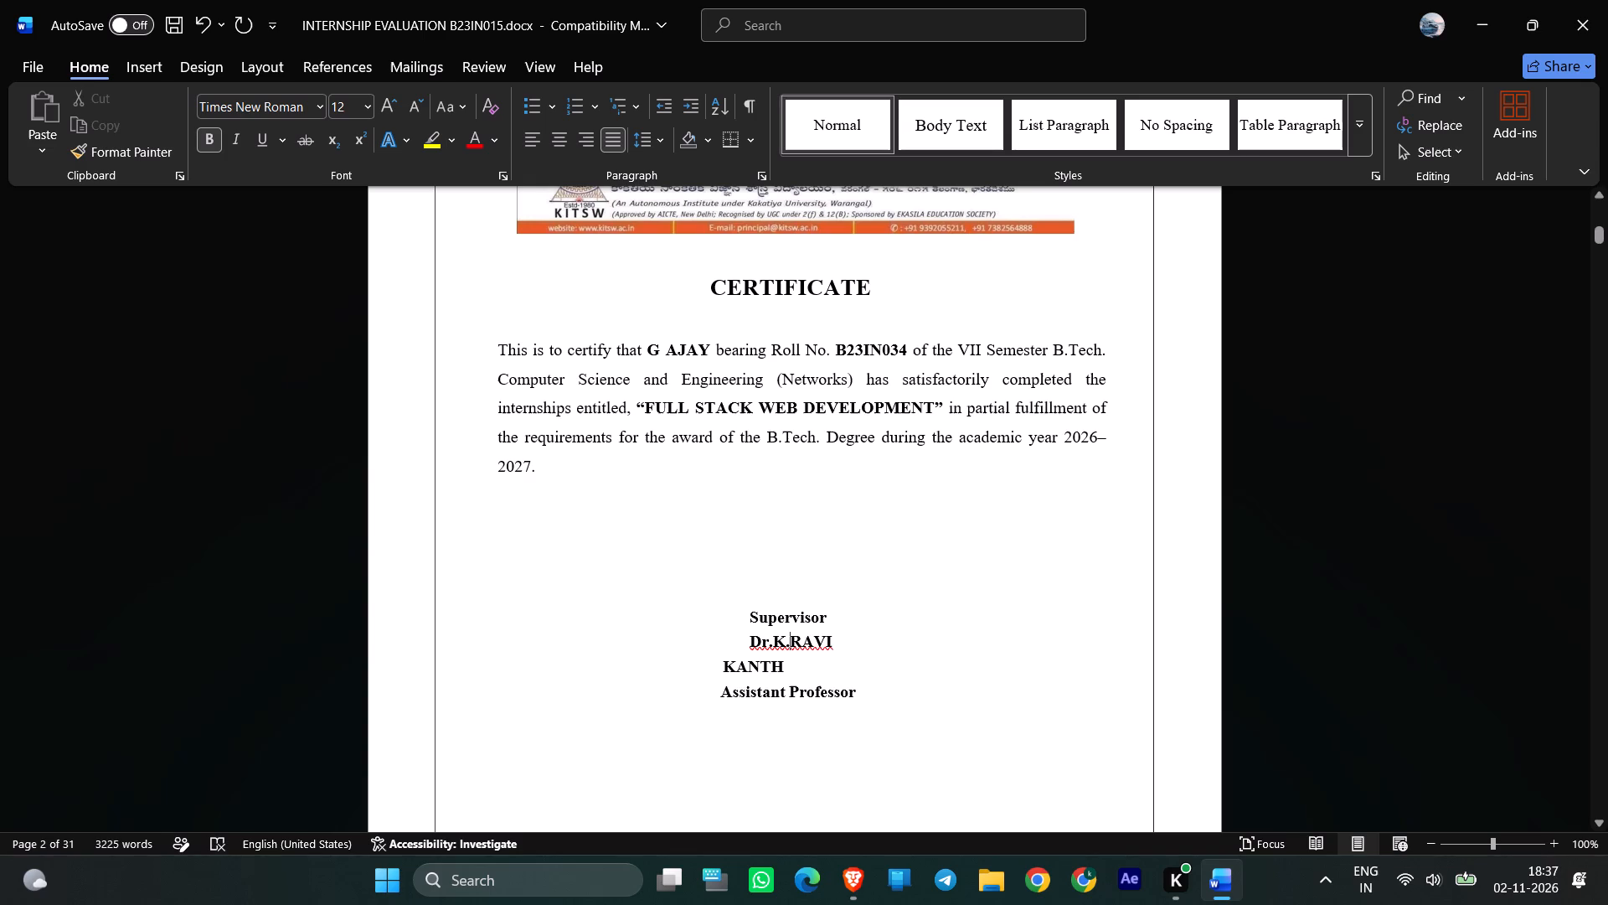
key(BackSpace)
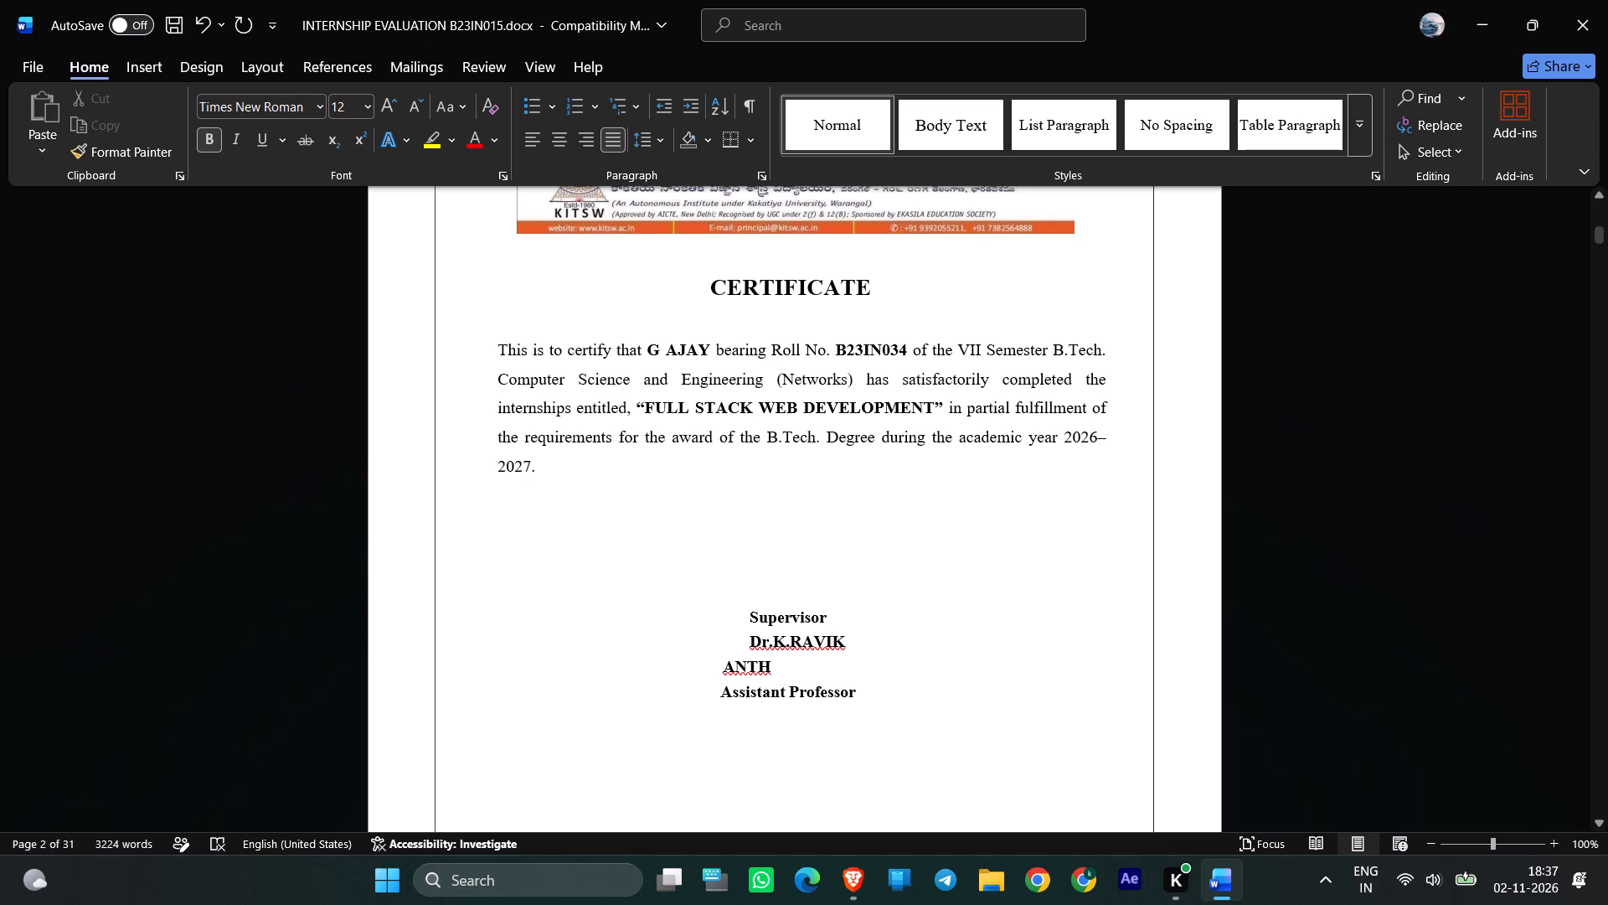
Clear the indentation of the supervisor's name line and left-align it by turning off justification.
click(745, 633)
key(BackSpace)
key(BackSpace)
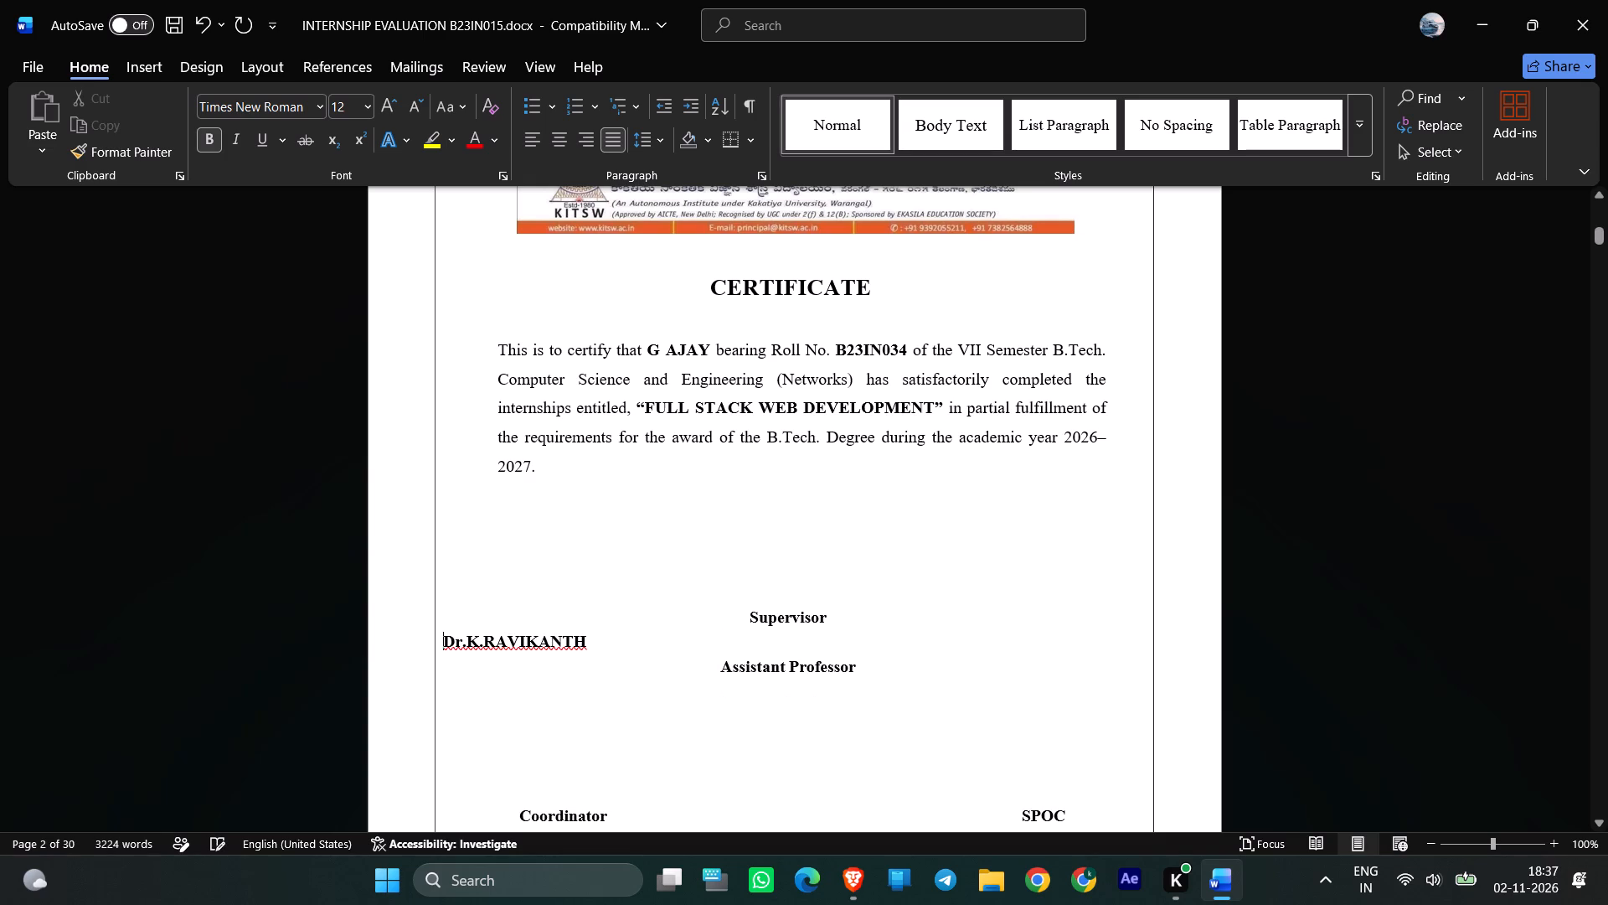
drag(588, 639, 462, 643)
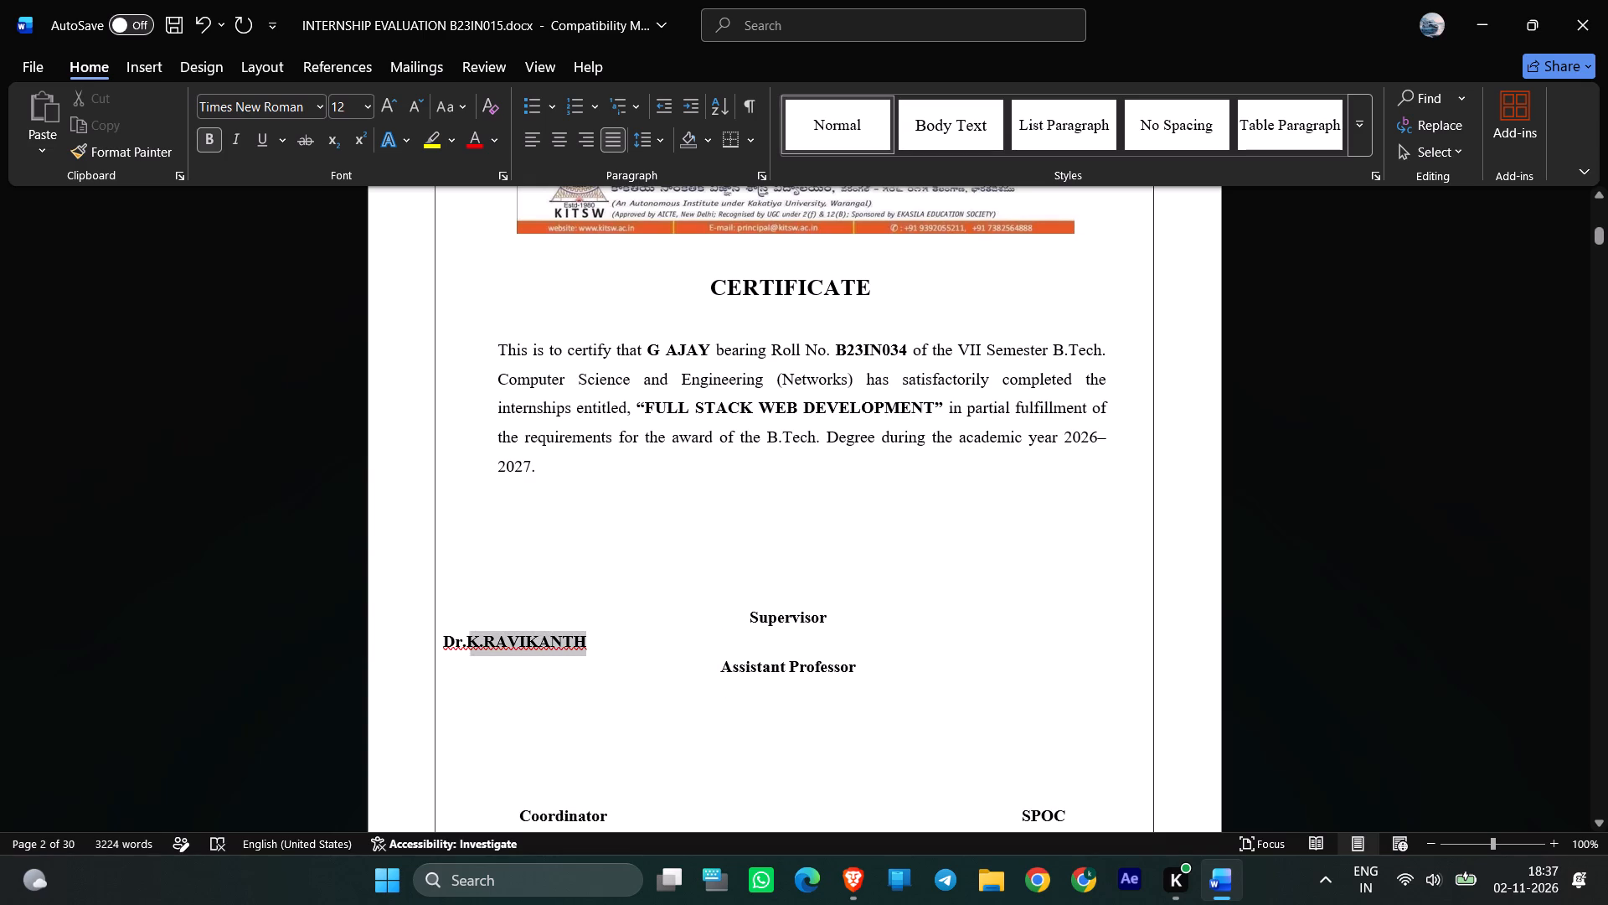
drag(462, 643, 440, 645)
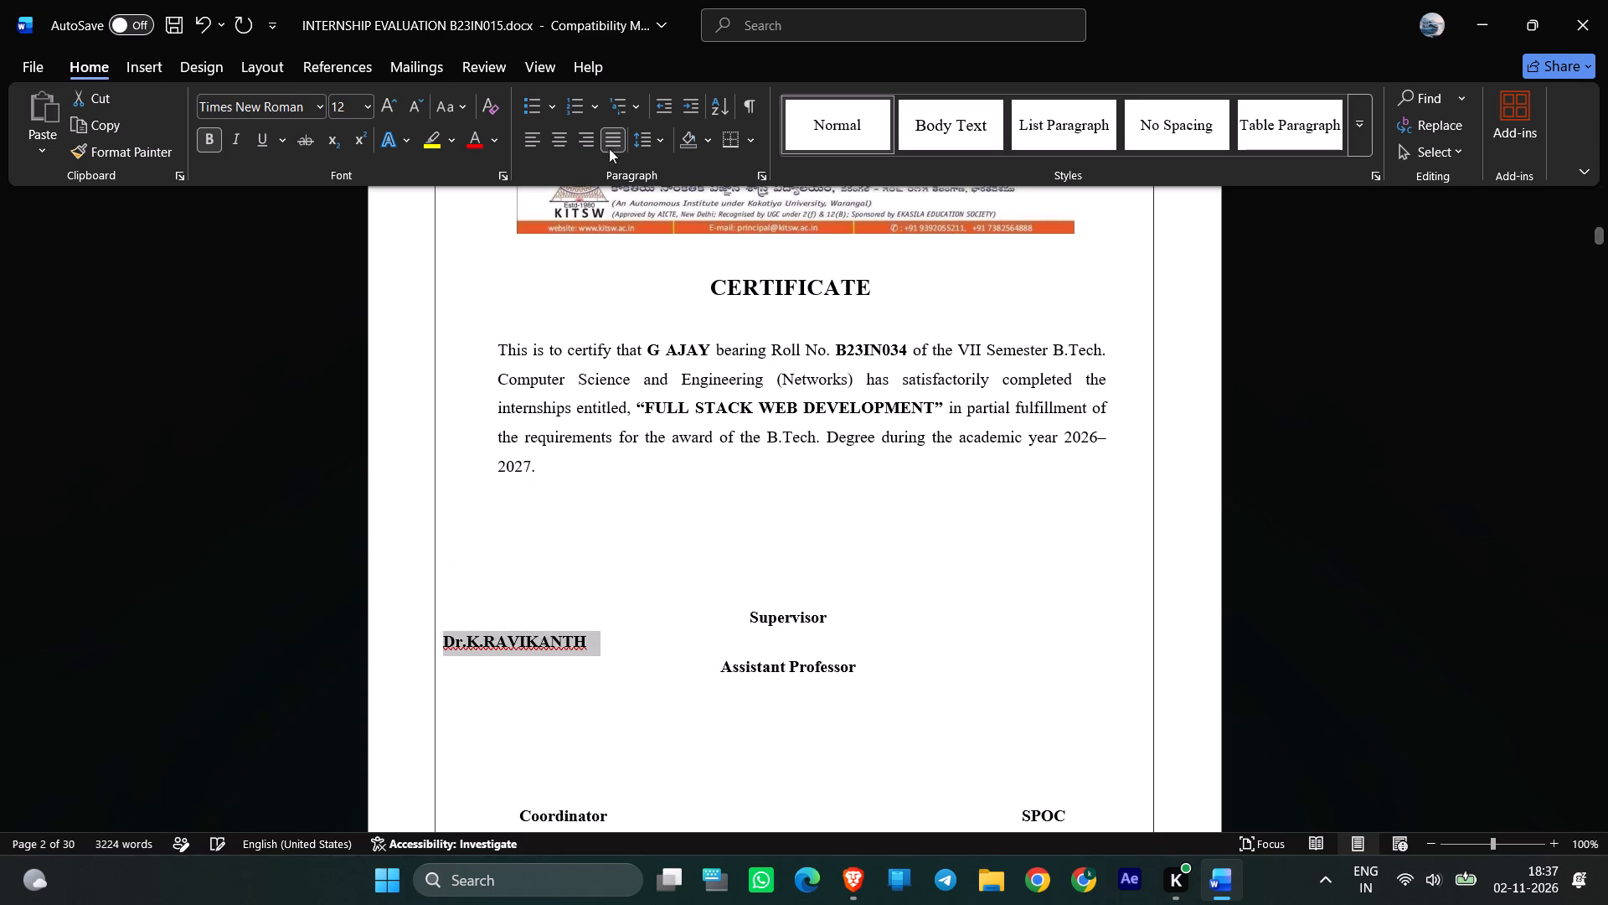
click(620, 128)
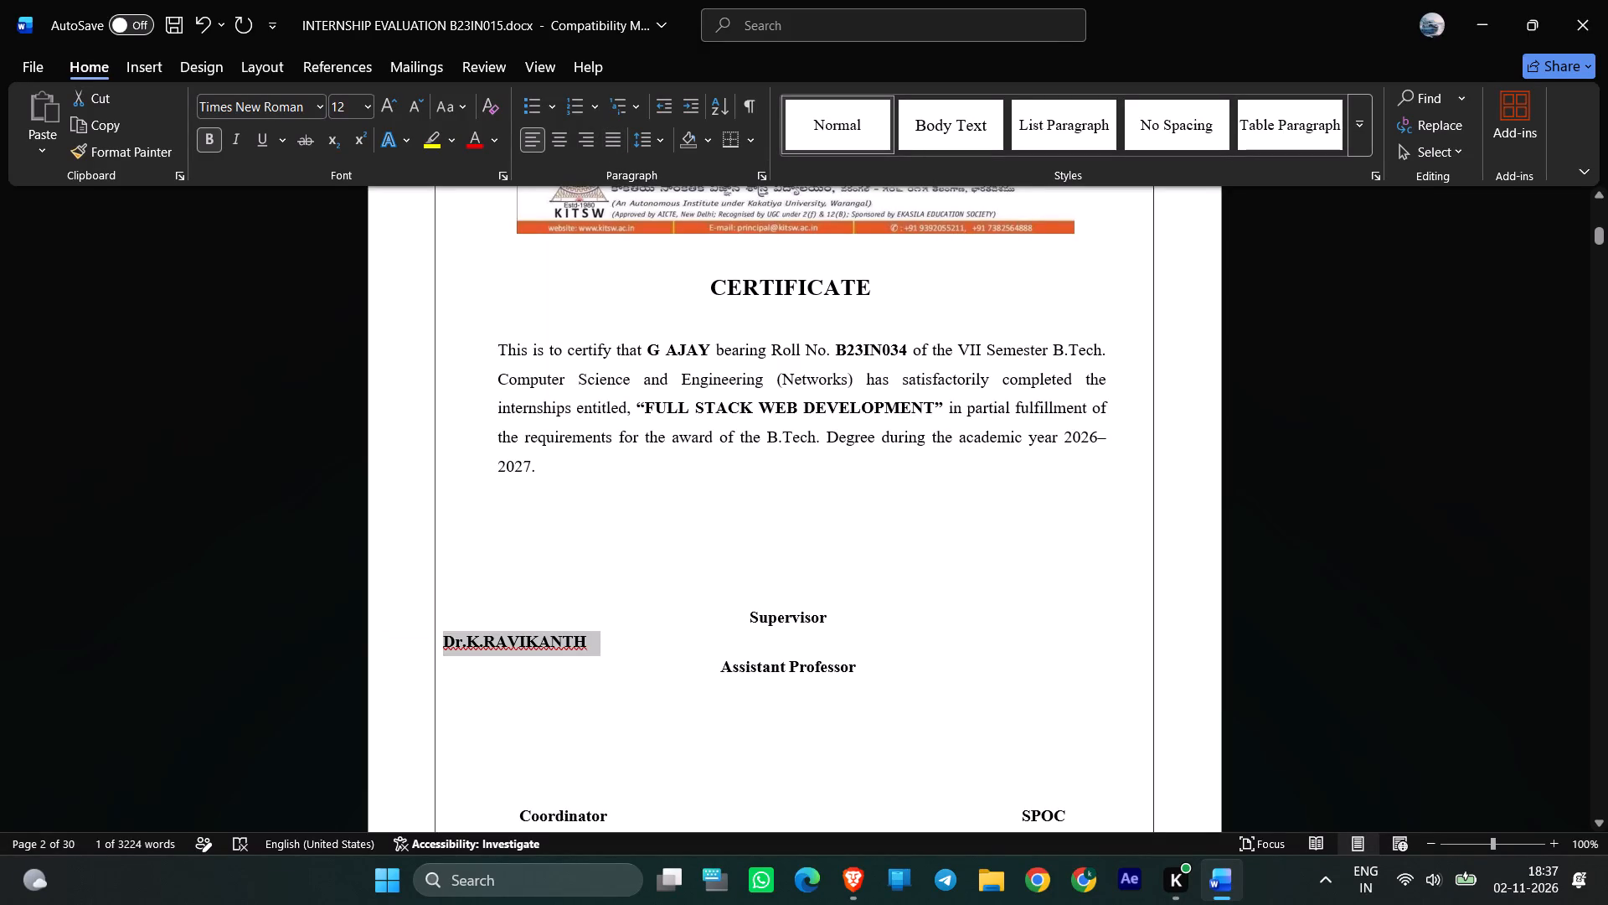
Insert 20 leading spaces before the supervisor's name to place it between the "Supervisor" heading and "Assistant Professor".
click(441, 634)
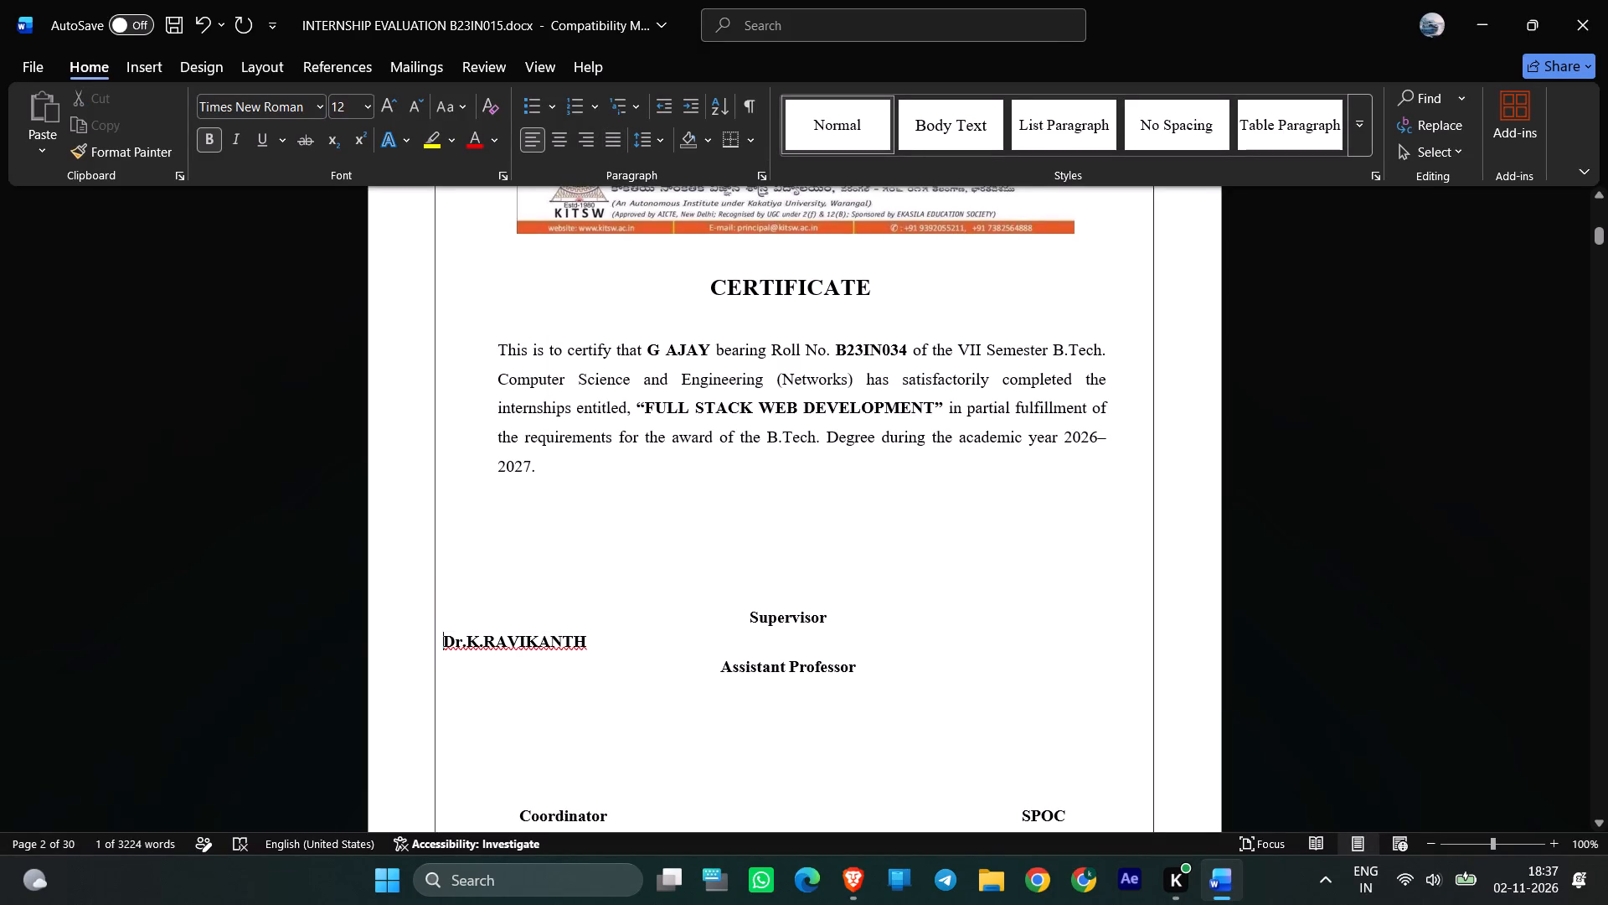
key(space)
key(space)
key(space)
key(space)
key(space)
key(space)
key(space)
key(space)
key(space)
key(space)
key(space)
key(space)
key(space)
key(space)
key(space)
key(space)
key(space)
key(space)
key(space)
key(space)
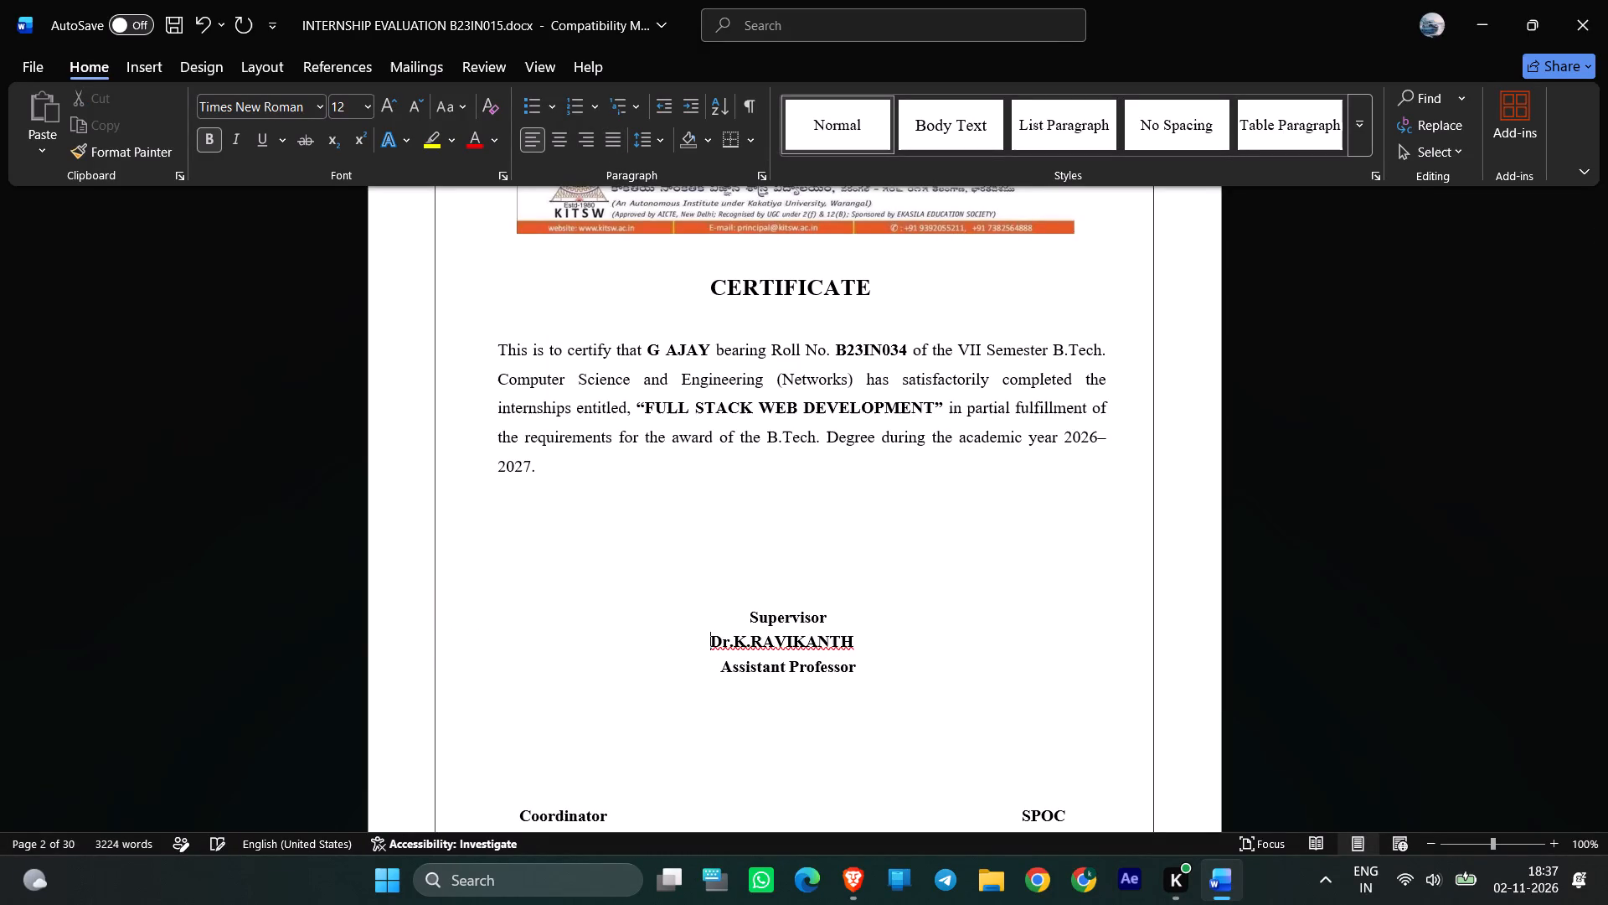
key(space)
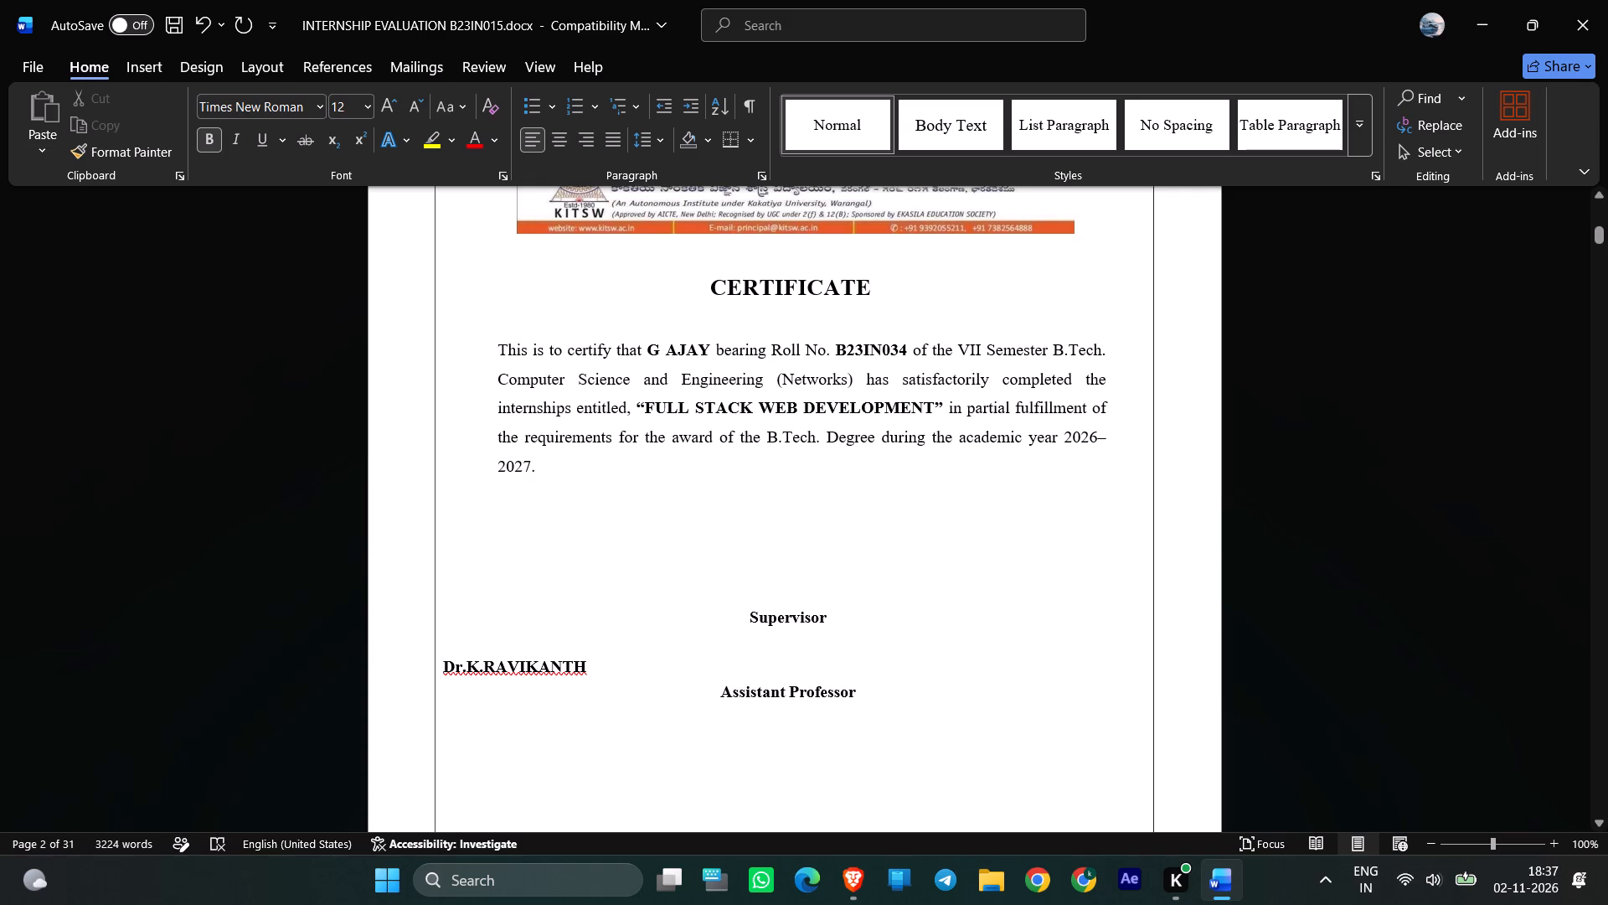
key(BackSpace)
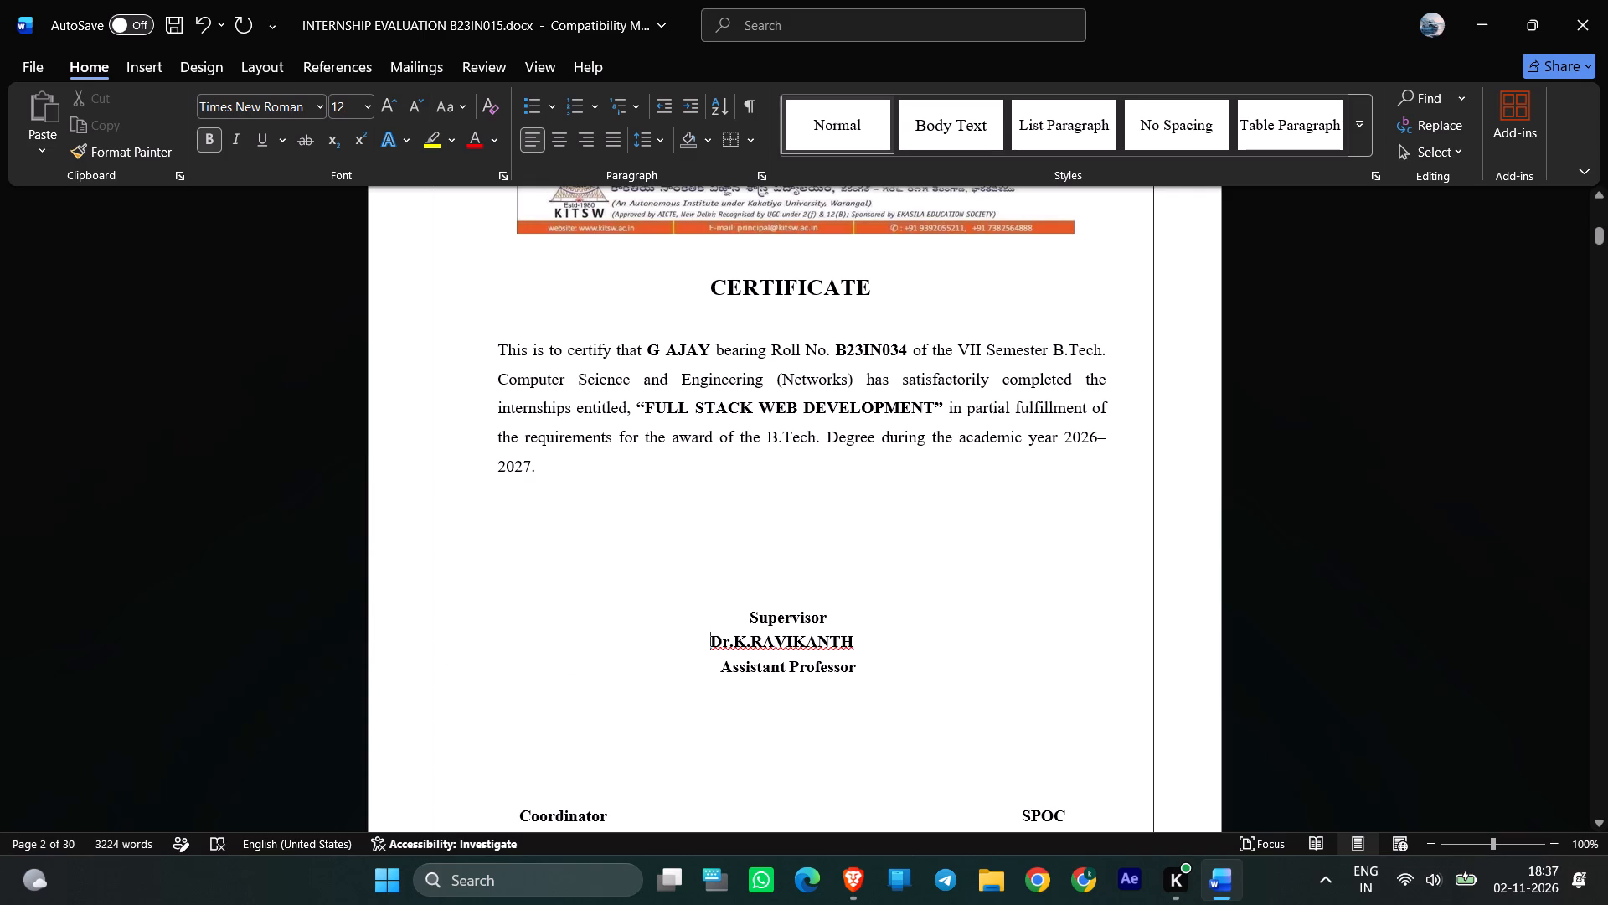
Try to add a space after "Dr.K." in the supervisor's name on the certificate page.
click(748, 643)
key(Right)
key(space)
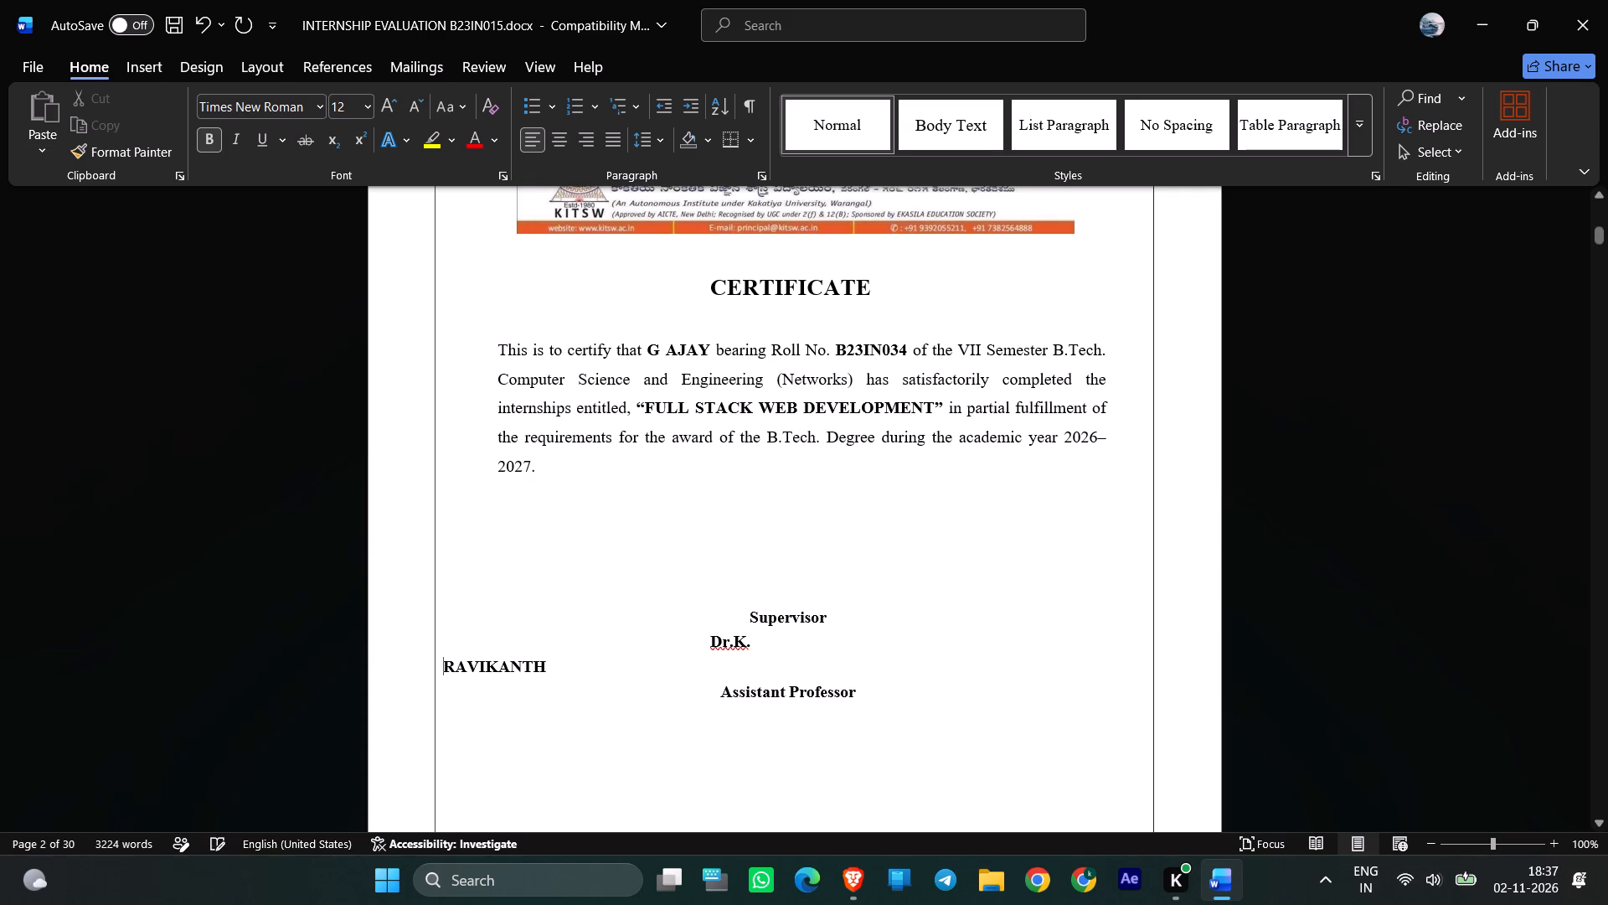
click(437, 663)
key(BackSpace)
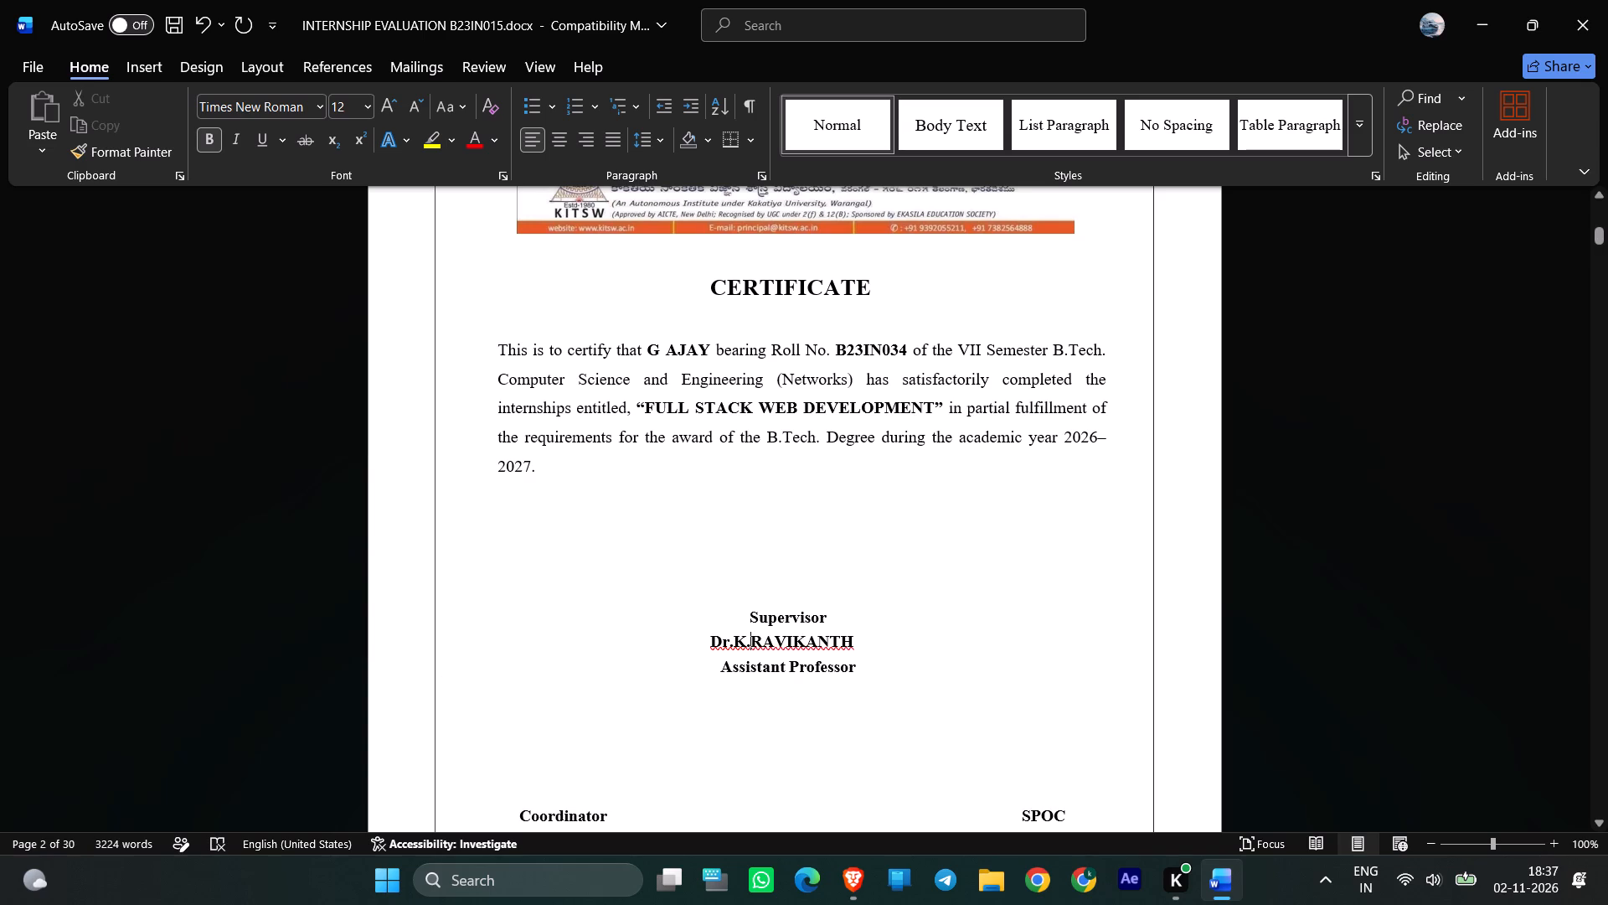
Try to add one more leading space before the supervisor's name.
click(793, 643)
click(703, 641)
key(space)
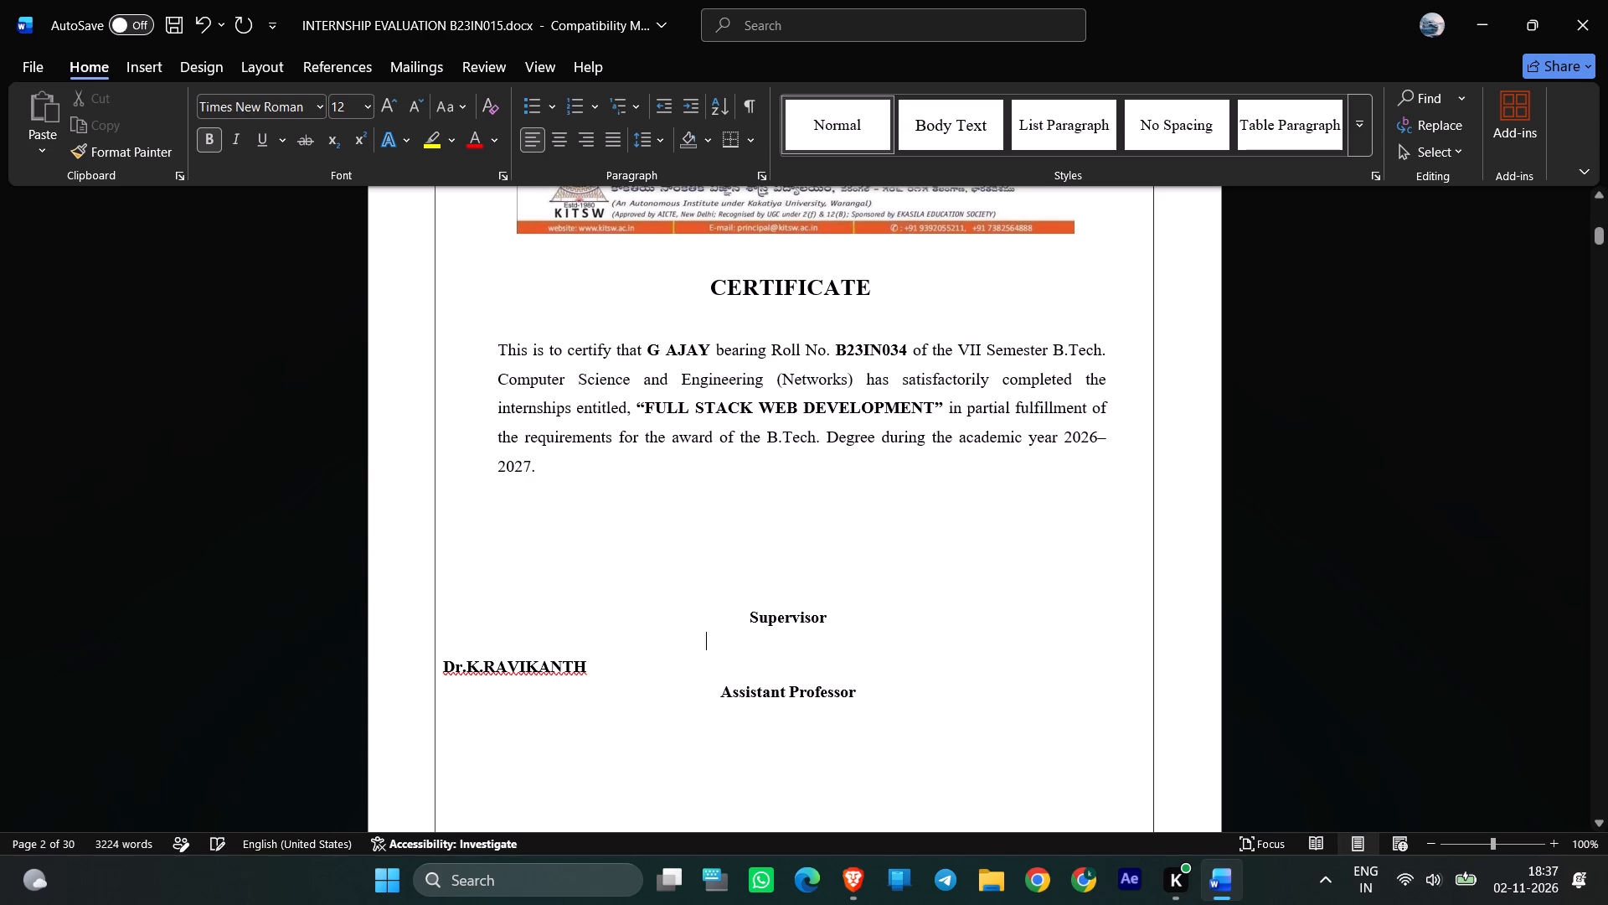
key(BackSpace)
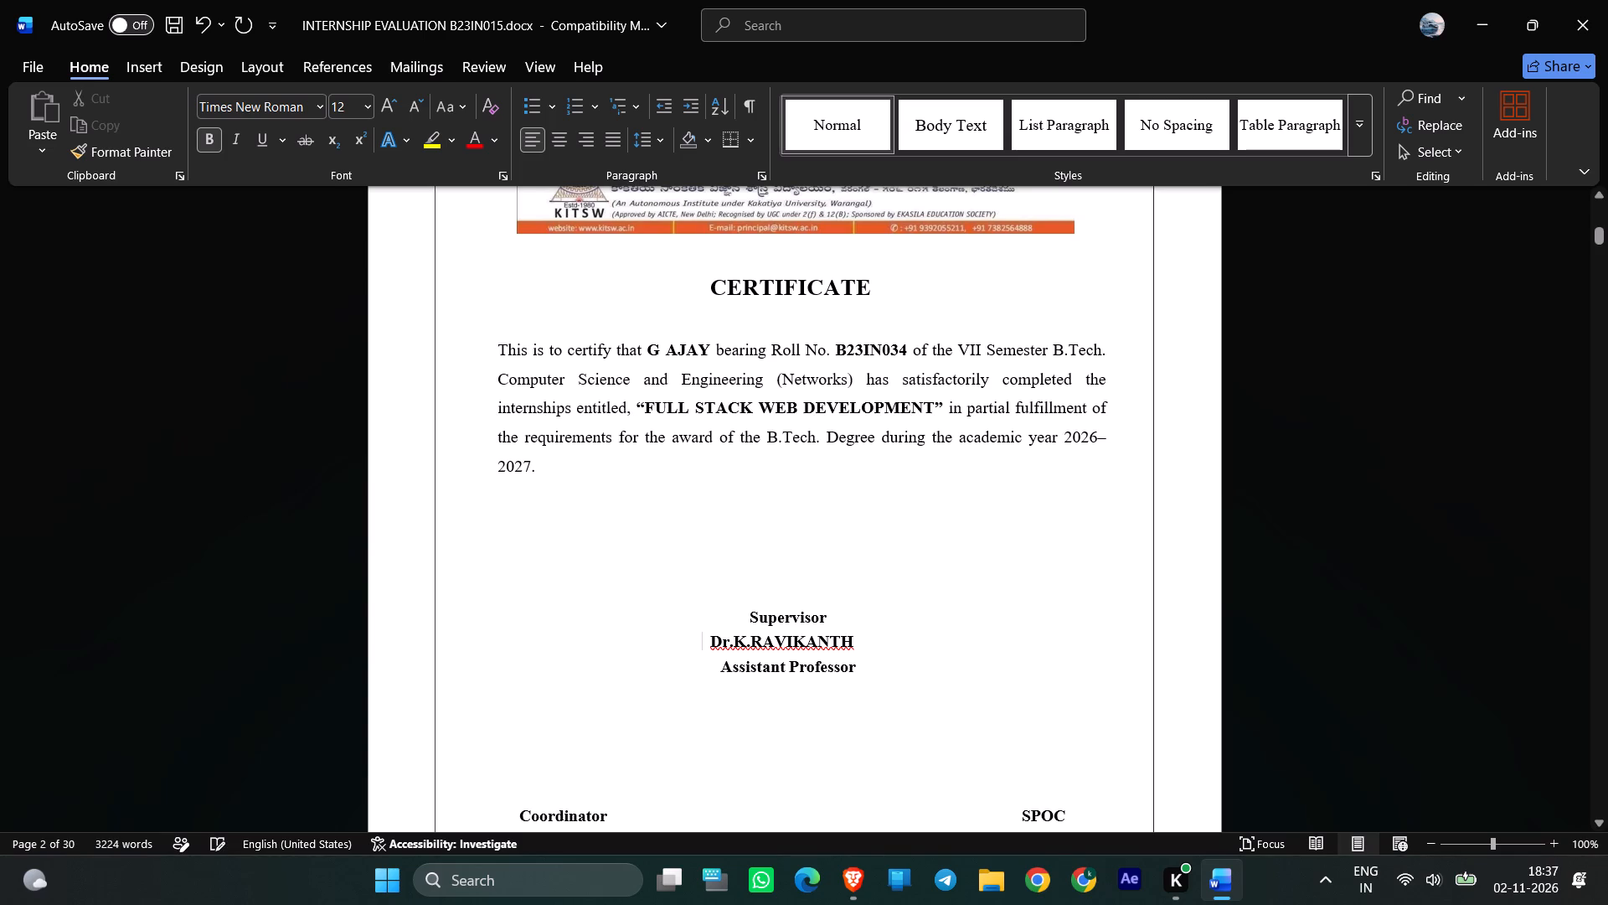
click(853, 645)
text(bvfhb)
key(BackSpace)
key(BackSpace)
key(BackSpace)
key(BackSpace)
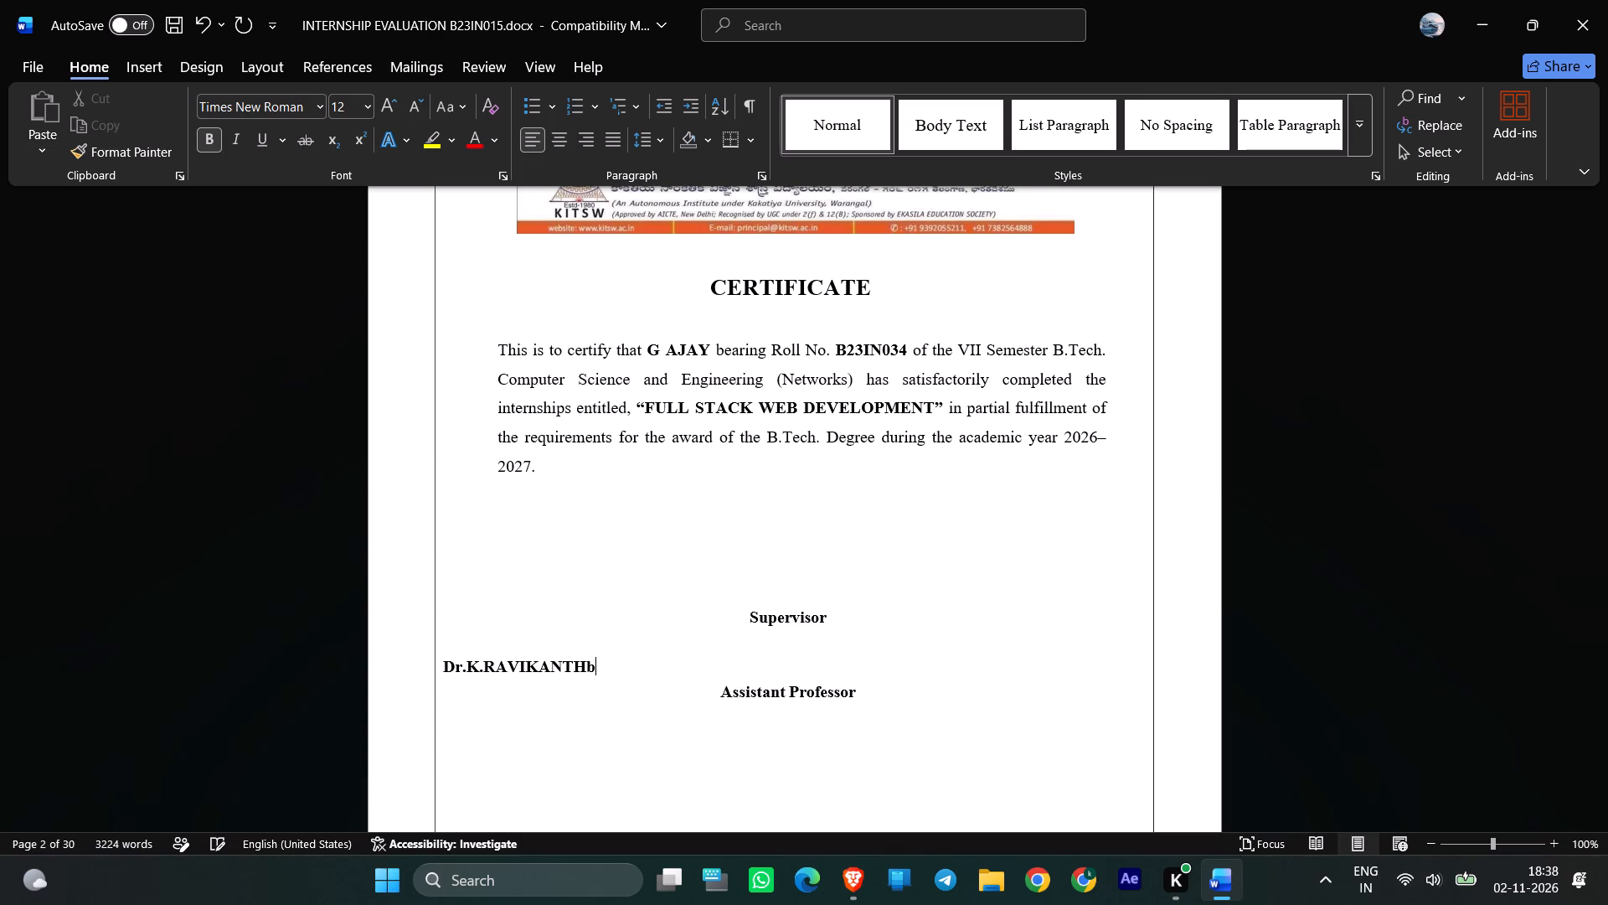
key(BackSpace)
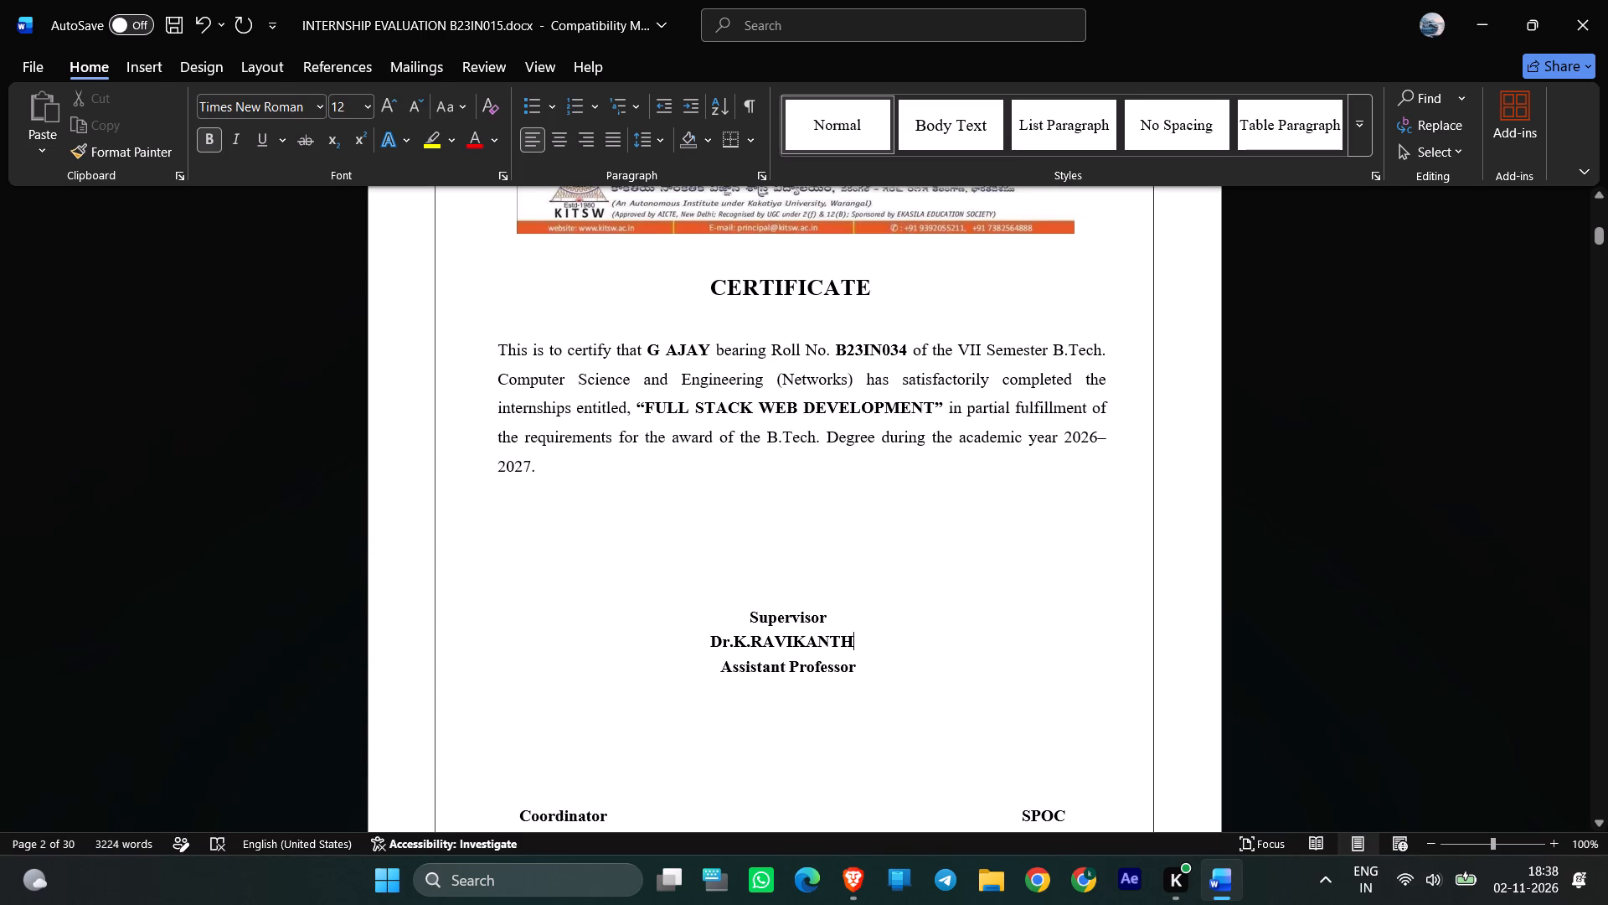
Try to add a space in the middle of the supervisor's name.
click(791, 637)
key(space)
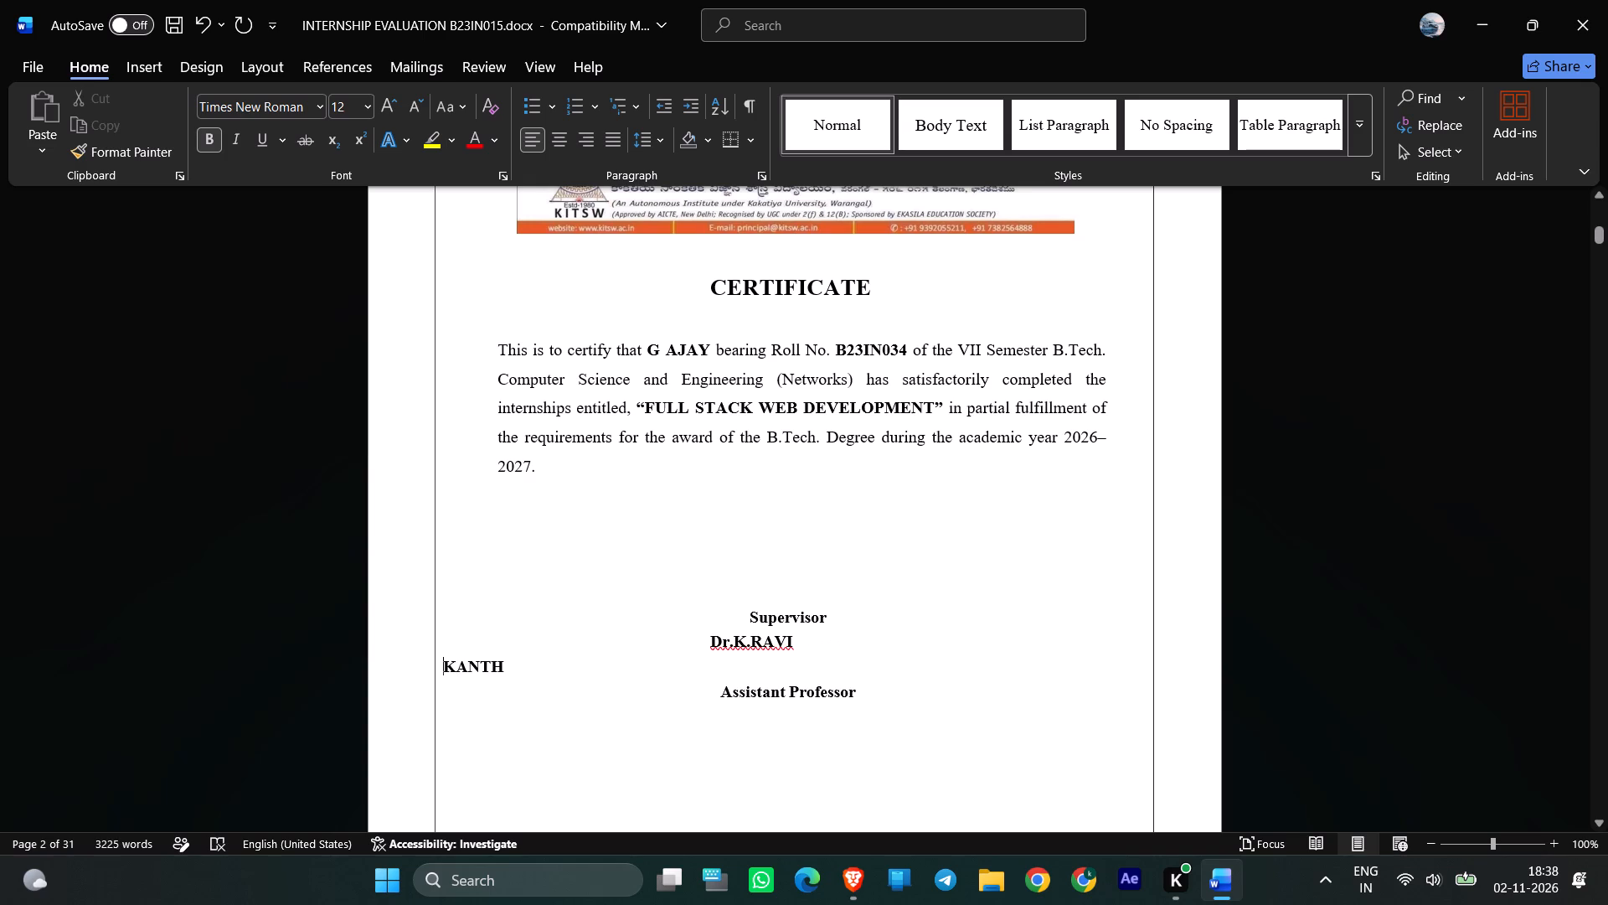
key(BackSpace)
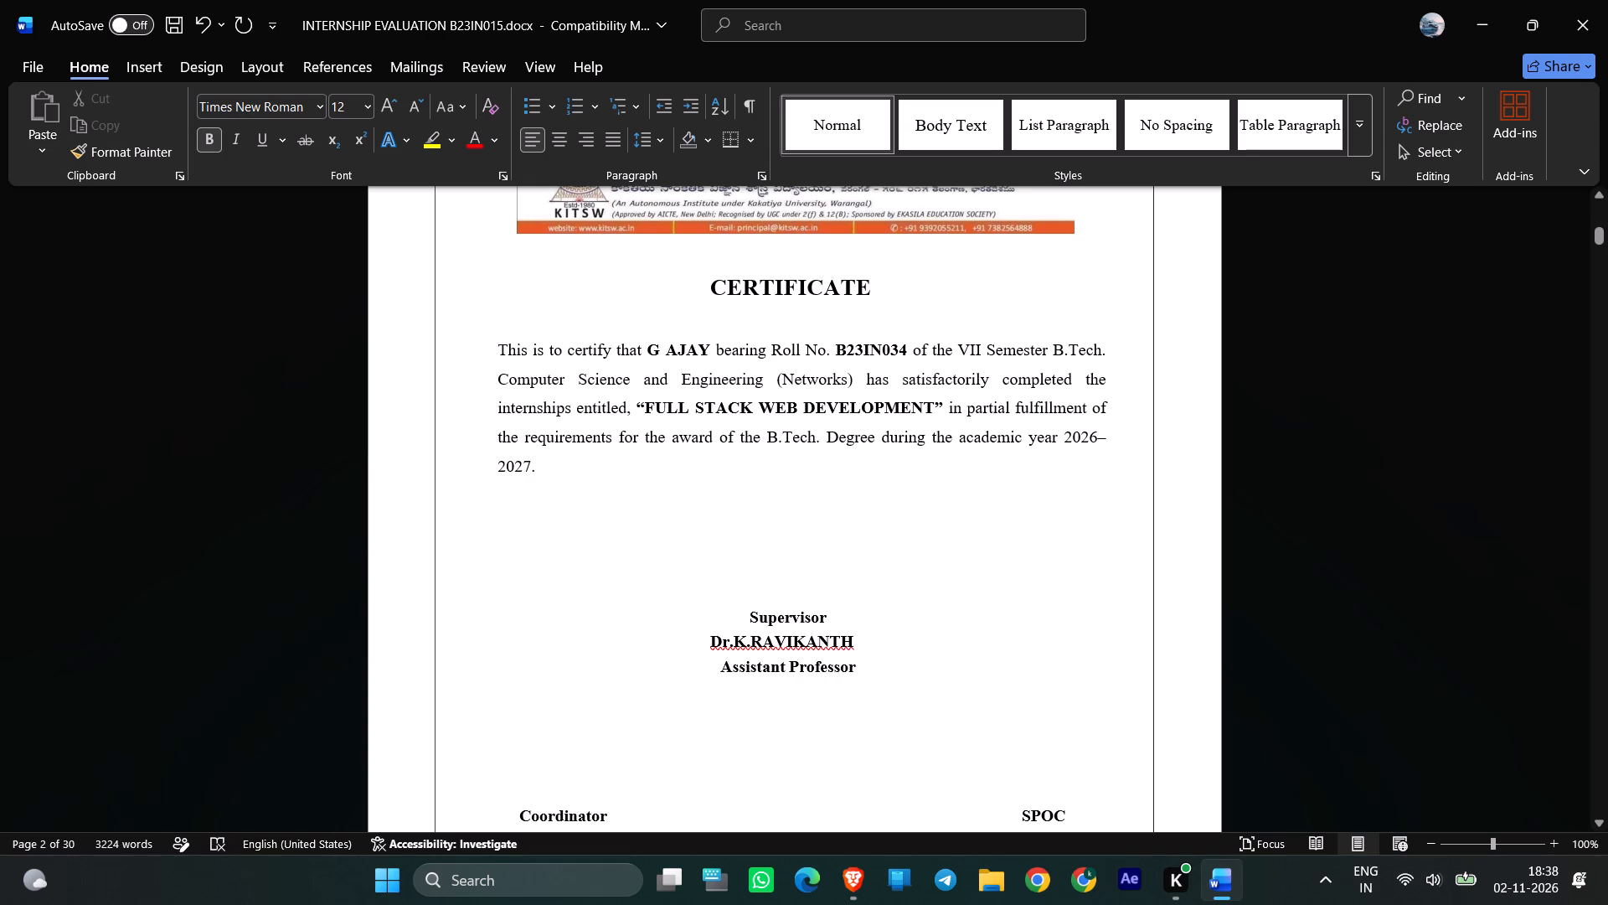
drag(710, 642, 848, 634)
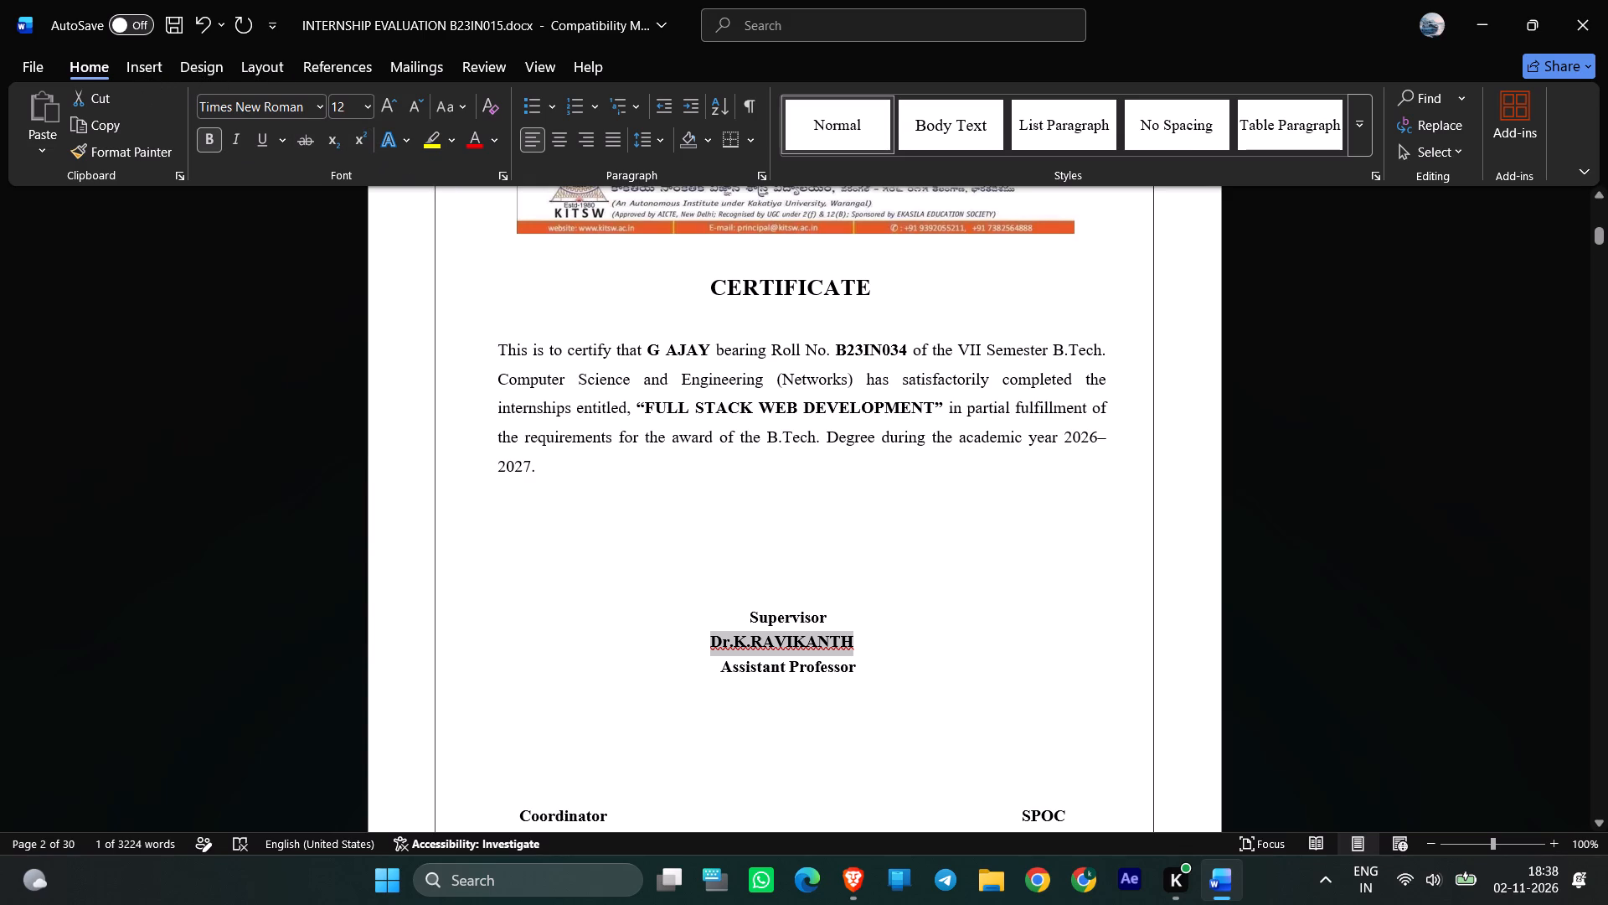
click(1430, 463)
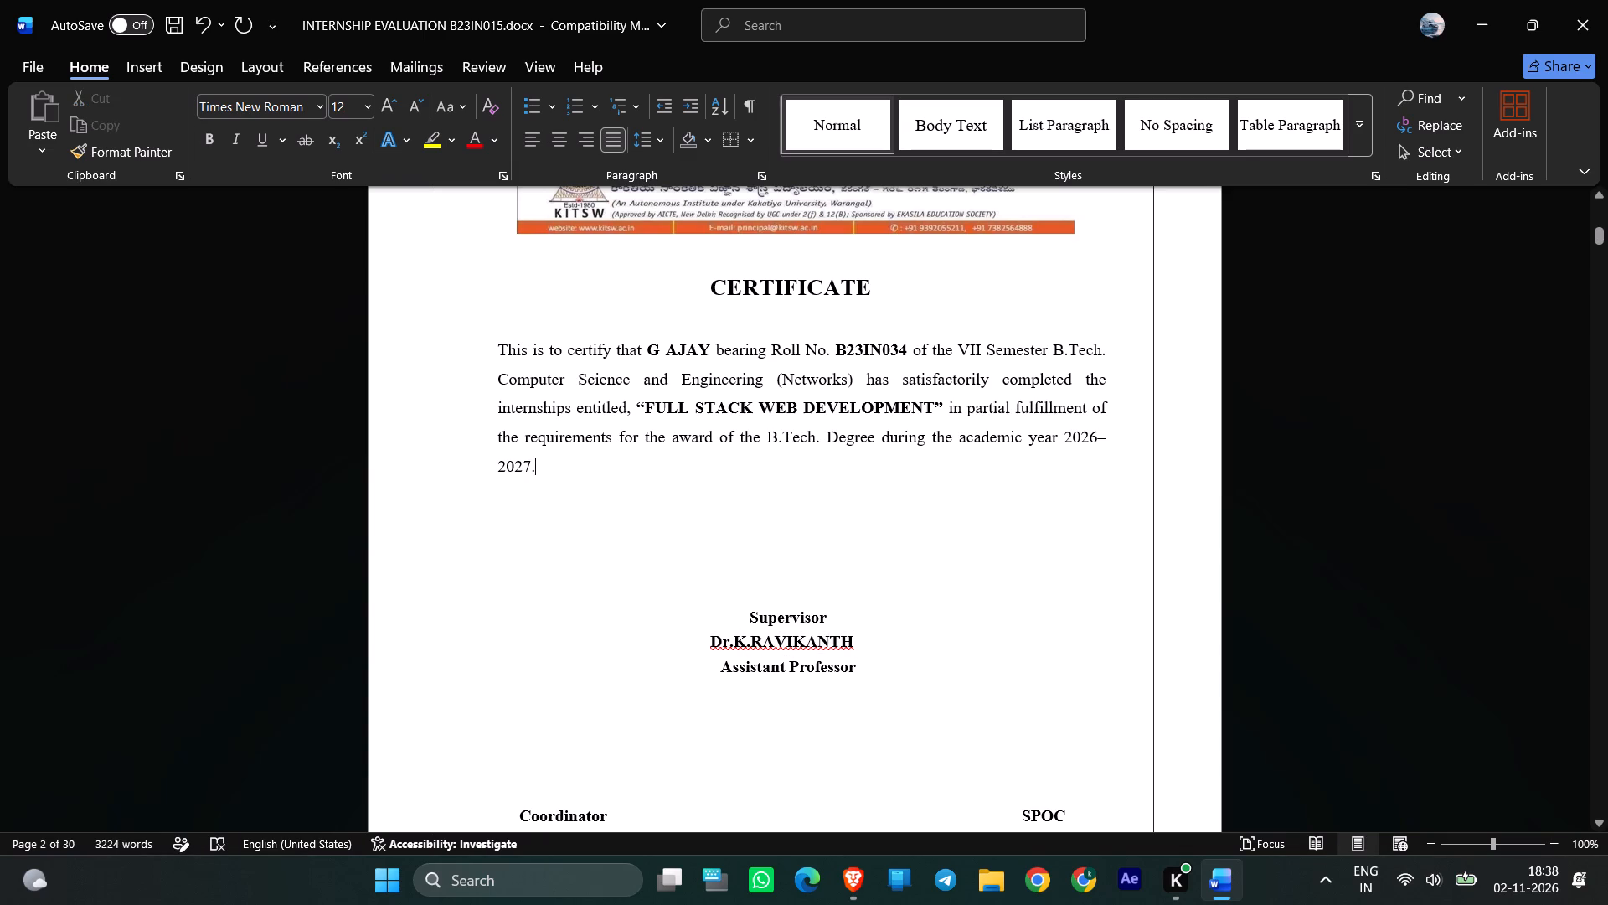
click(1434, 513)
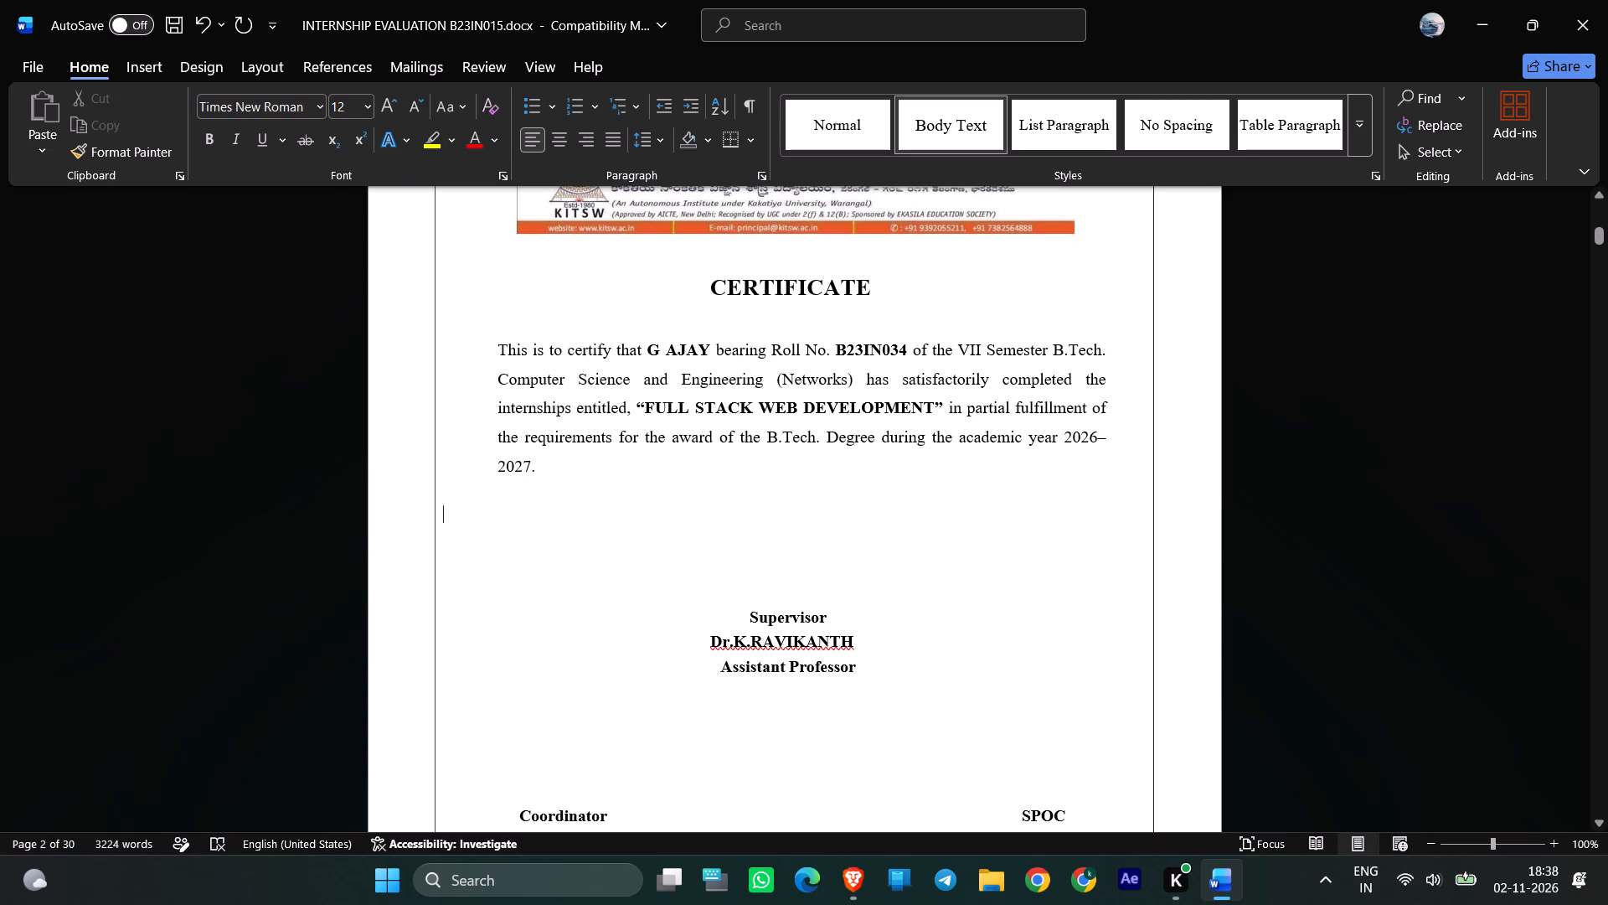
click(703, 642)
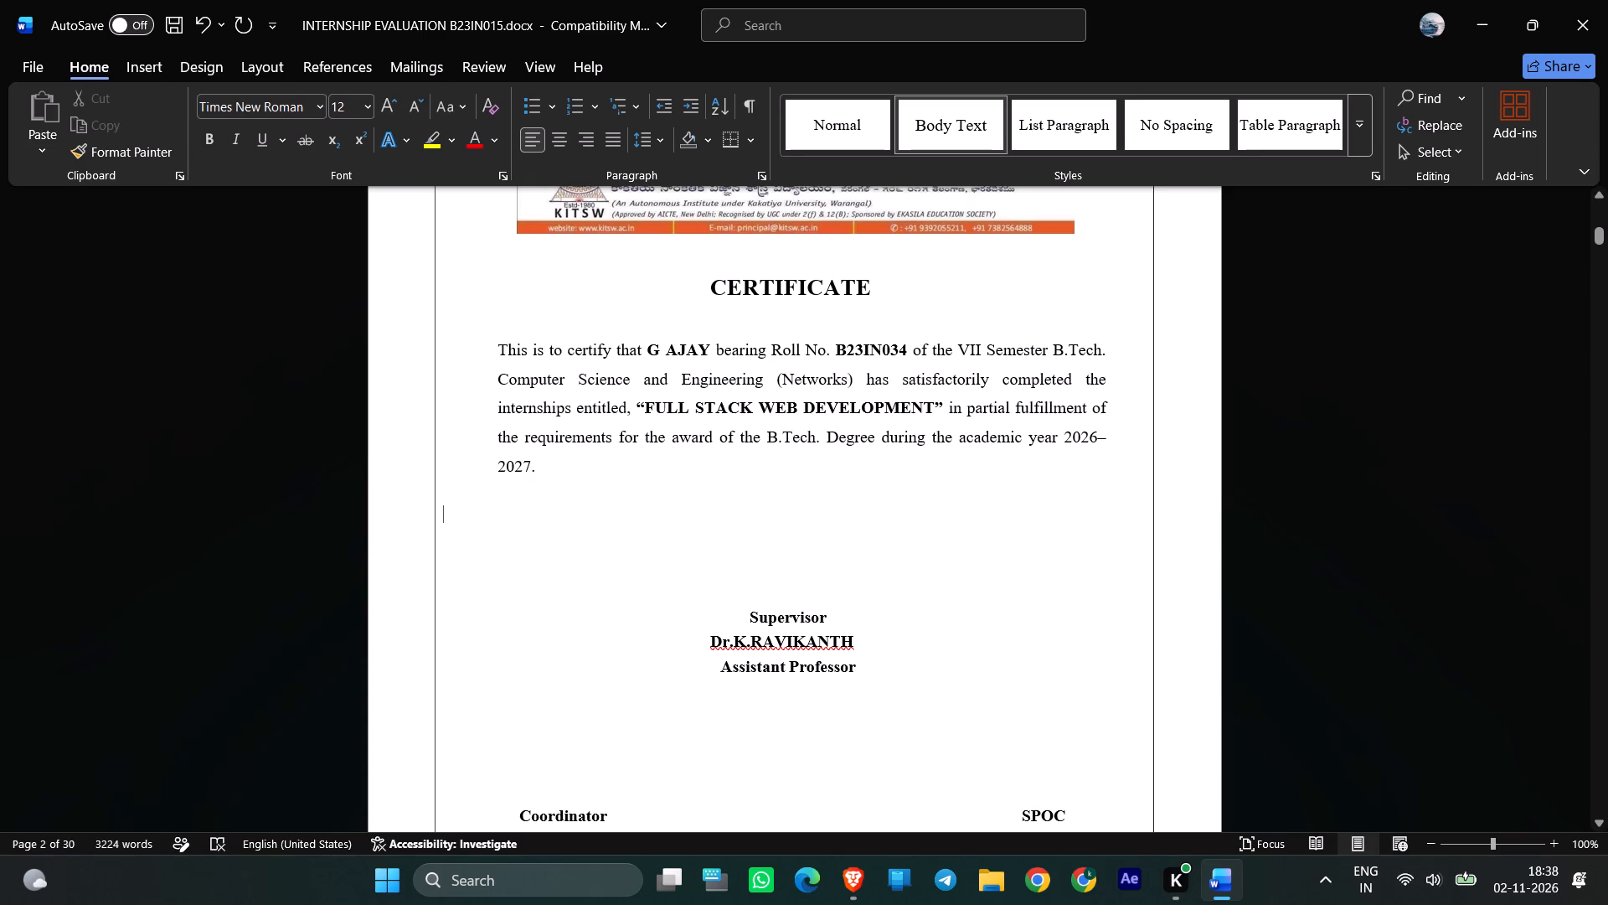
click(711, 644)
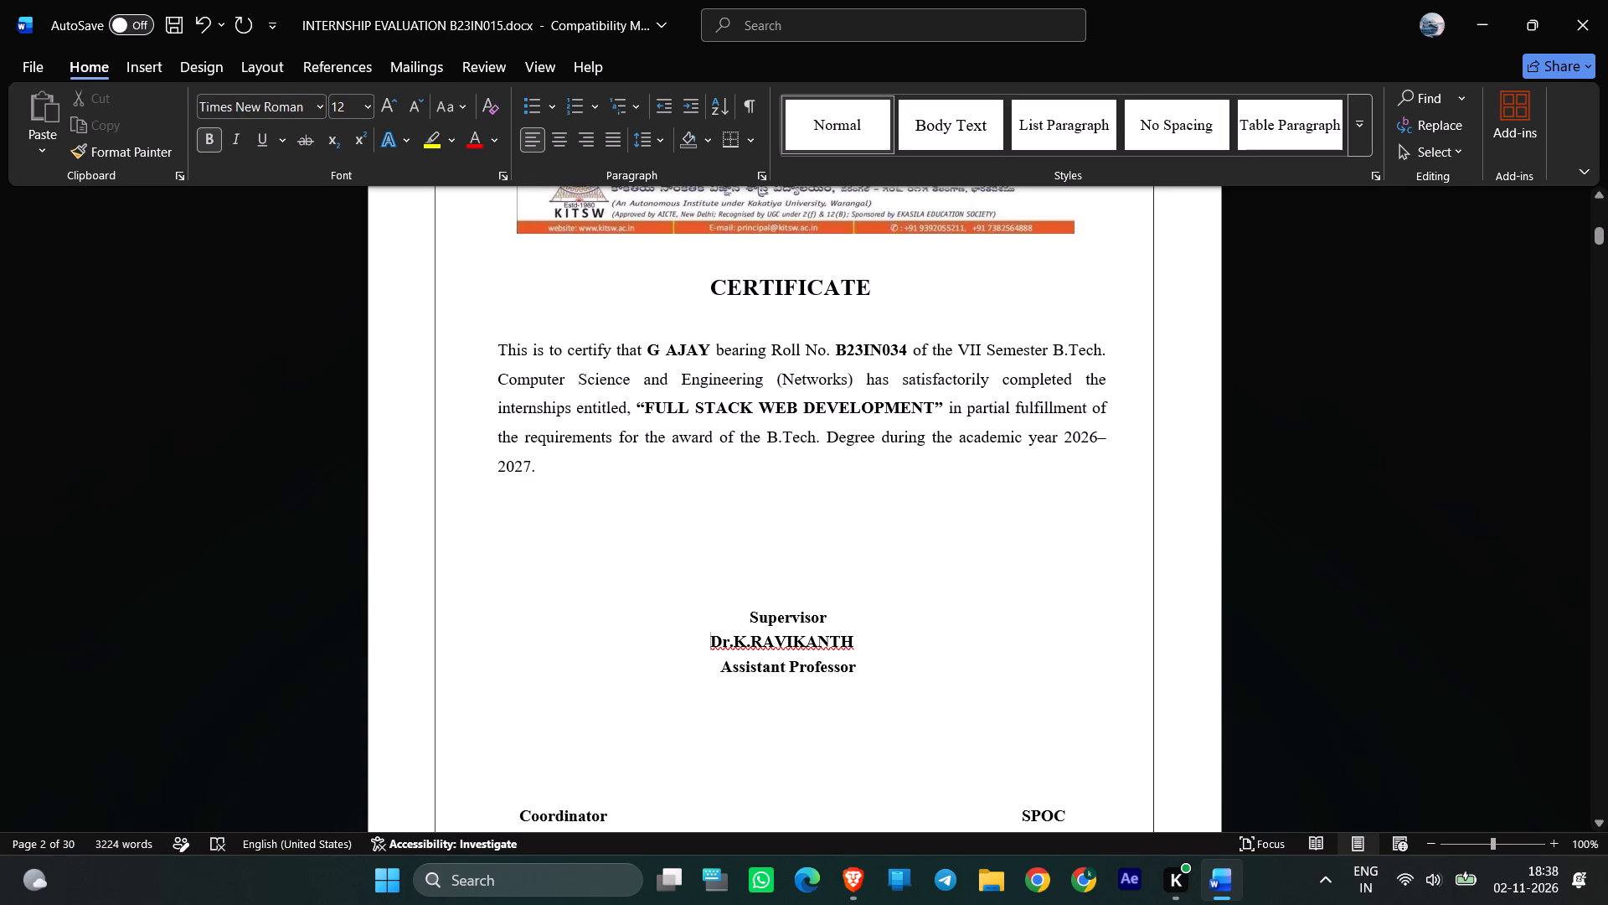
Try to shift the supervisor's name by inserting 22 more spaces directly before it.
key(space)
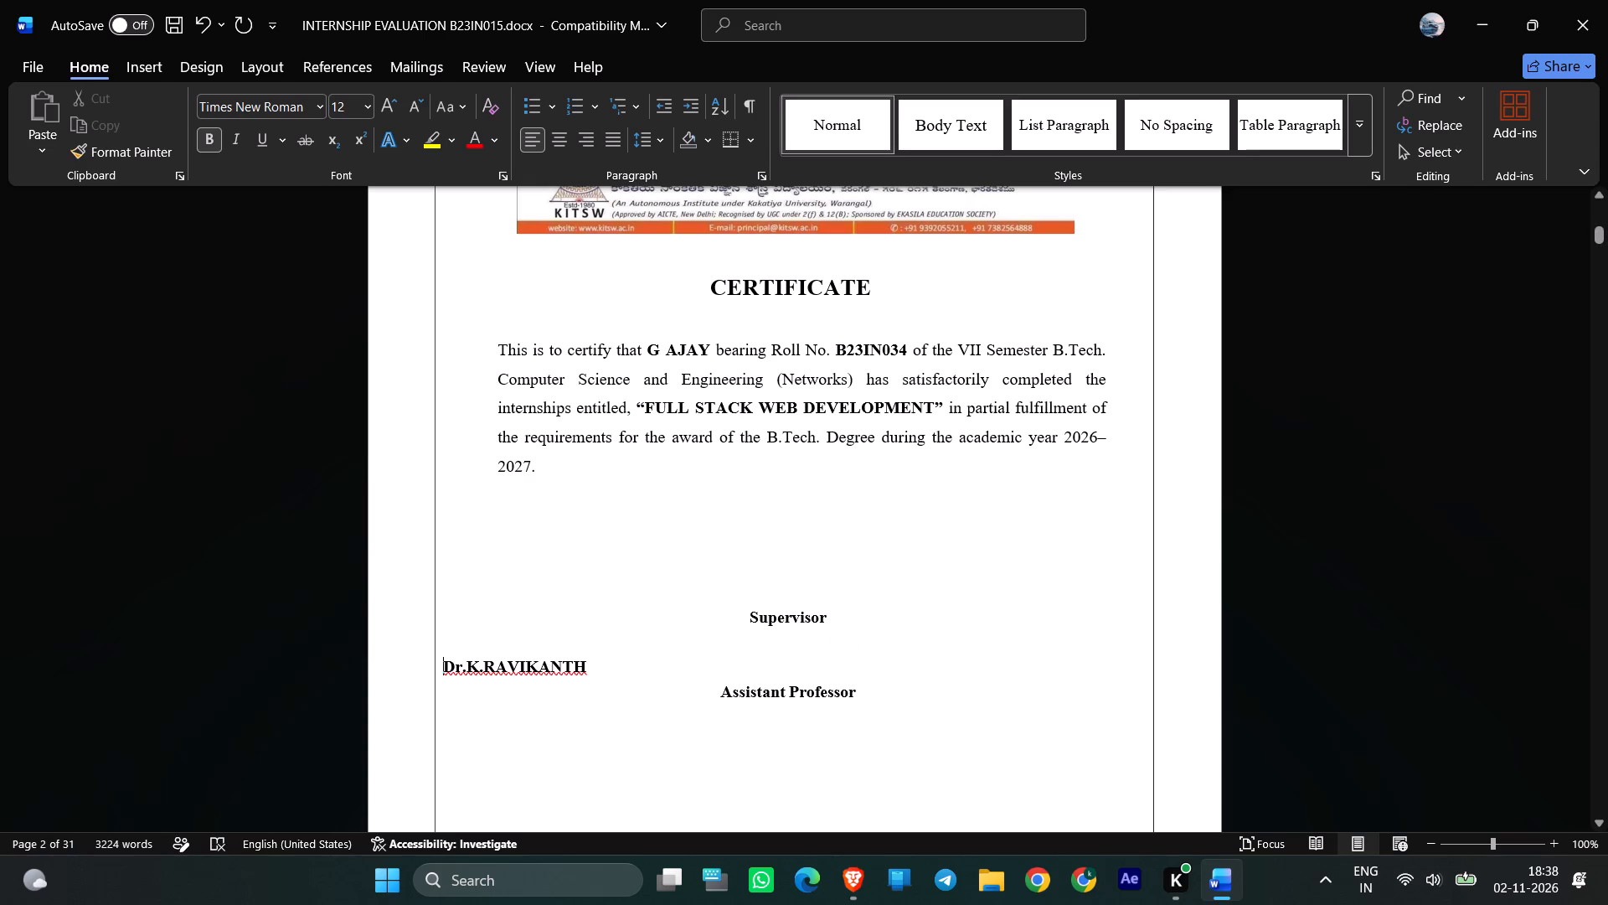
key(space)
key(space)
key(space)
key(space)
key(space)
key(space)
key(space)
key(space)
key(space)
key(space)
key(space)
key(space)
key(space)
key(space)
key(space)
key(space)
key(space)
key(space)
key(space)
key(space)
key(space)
Delete the 22 added spaces and one original leading space so the supervisor's name sits between "Supervisor" and "Assistant Professor".
scroll(658, 566, down, 4)
scroll(646, 566, up, 2)
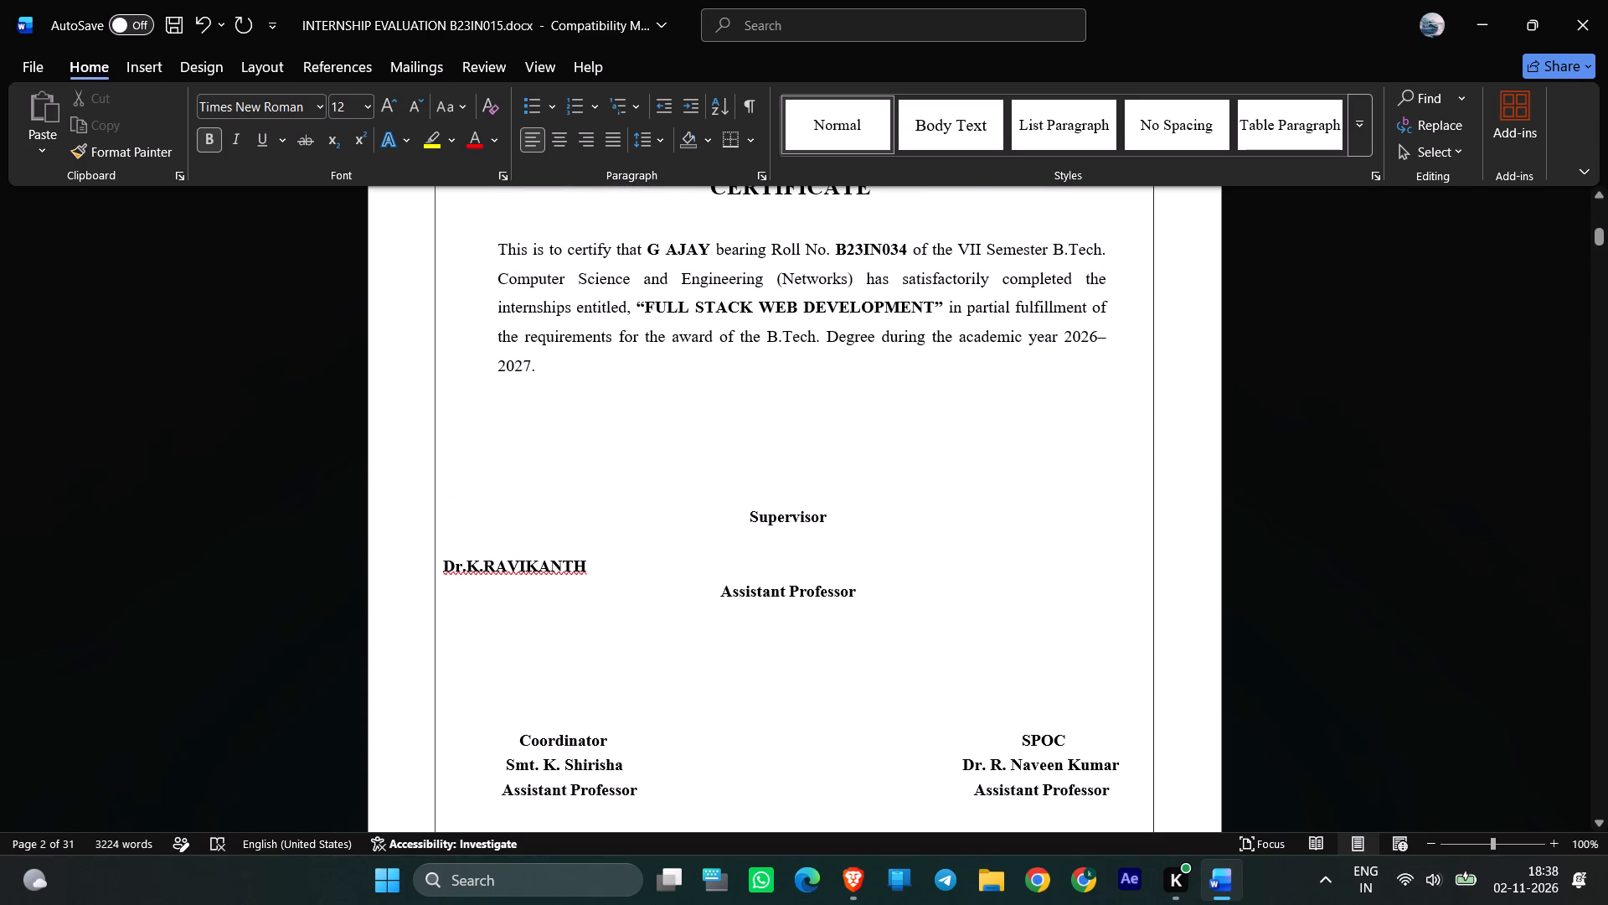
key(BackSpace)
scroll(452, 539, down, 14)
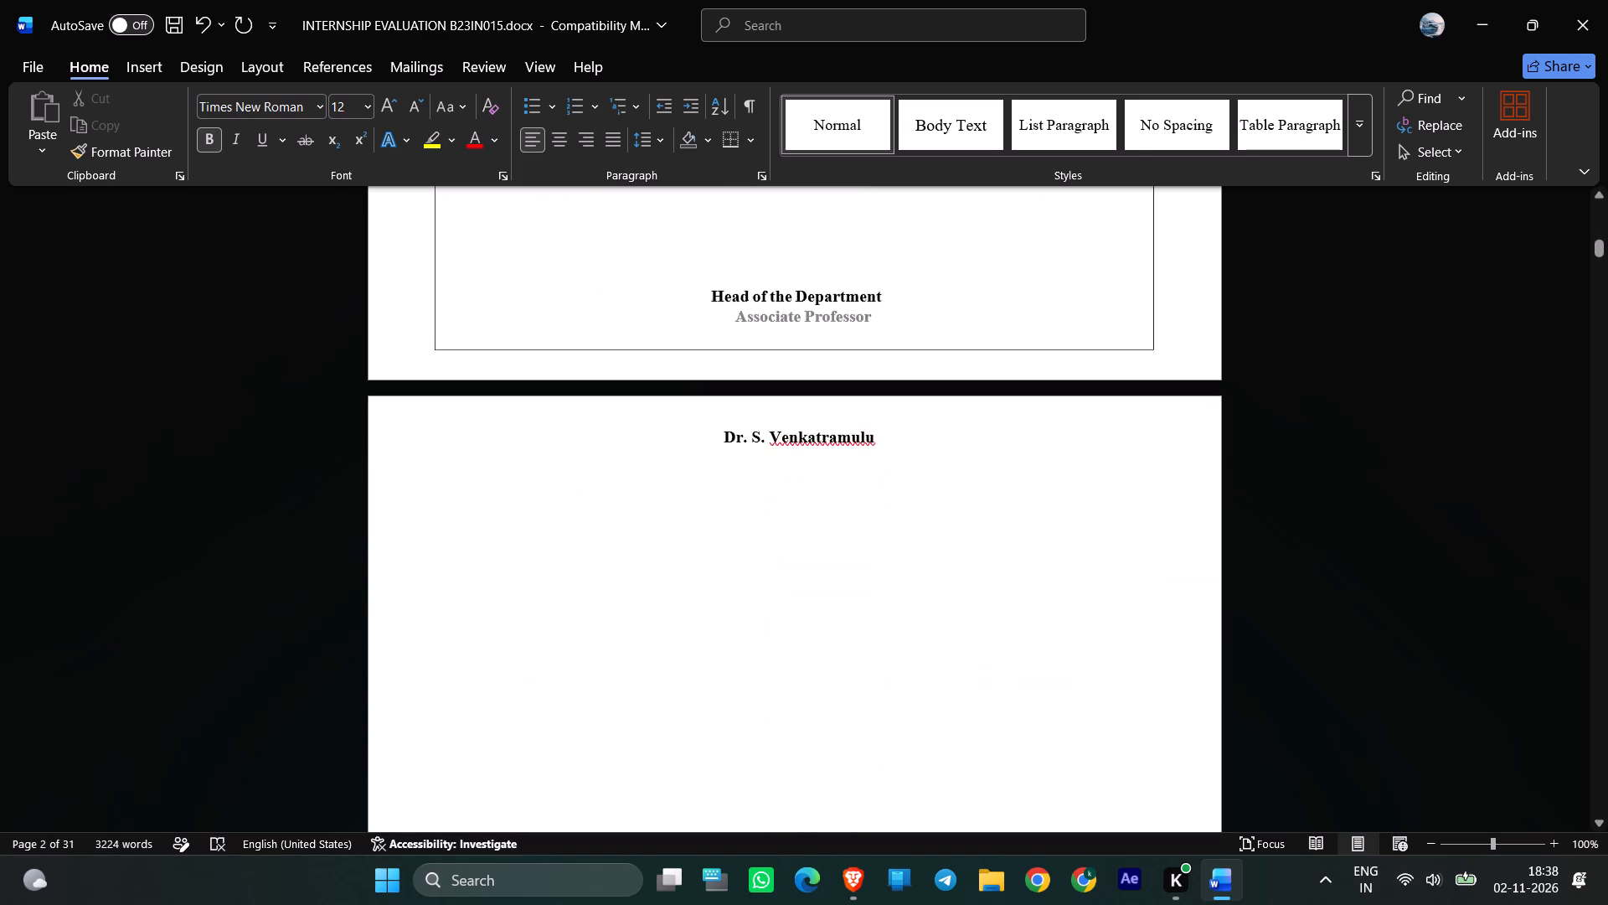
scroll(452, 539, down, 6)
scroll(452, 539, up, 17)
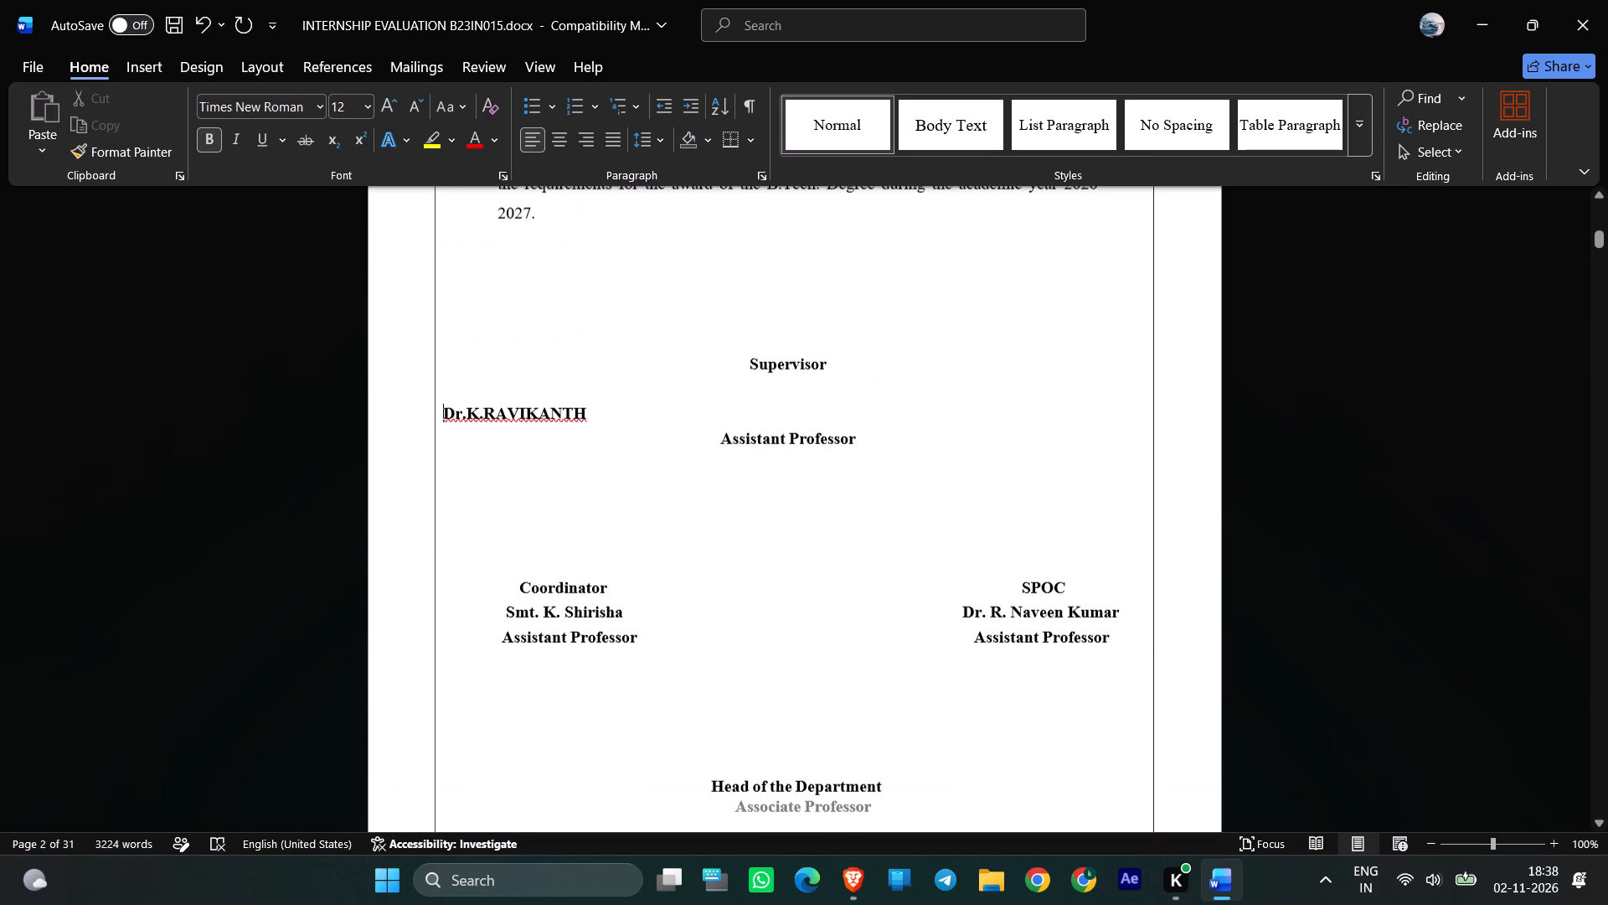
key(BackSpace)
key(BackSpace)
key(BackSpace)
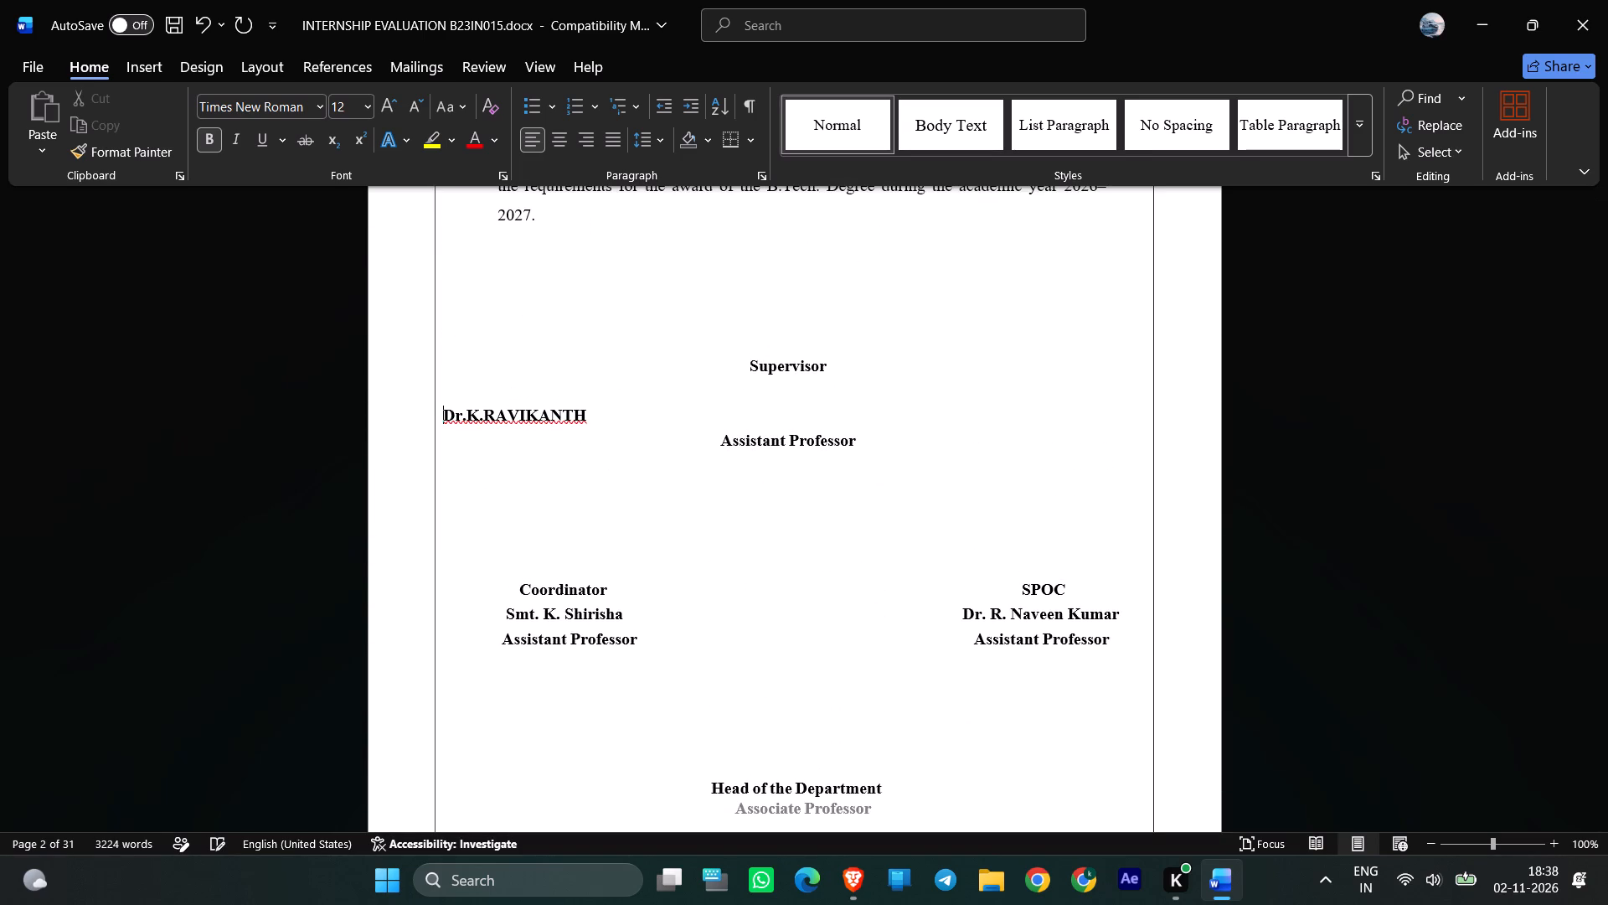
key(BackSpace)
key(BackSpace)
key(BackSpace)
key(BackSpace)
key(BackSpace)
key(BackSpace)
key(BackSpace)
key(BackSpace)
key(BackSpace)
key(BackSpace)
key(BackSpace)
key(BackSpace)
key(BackSpace)
key(BackSpace)
key(BackSpace)
key(BackSpace)
key(BackSpace)
key(BackSpace)
key(BackSpace)
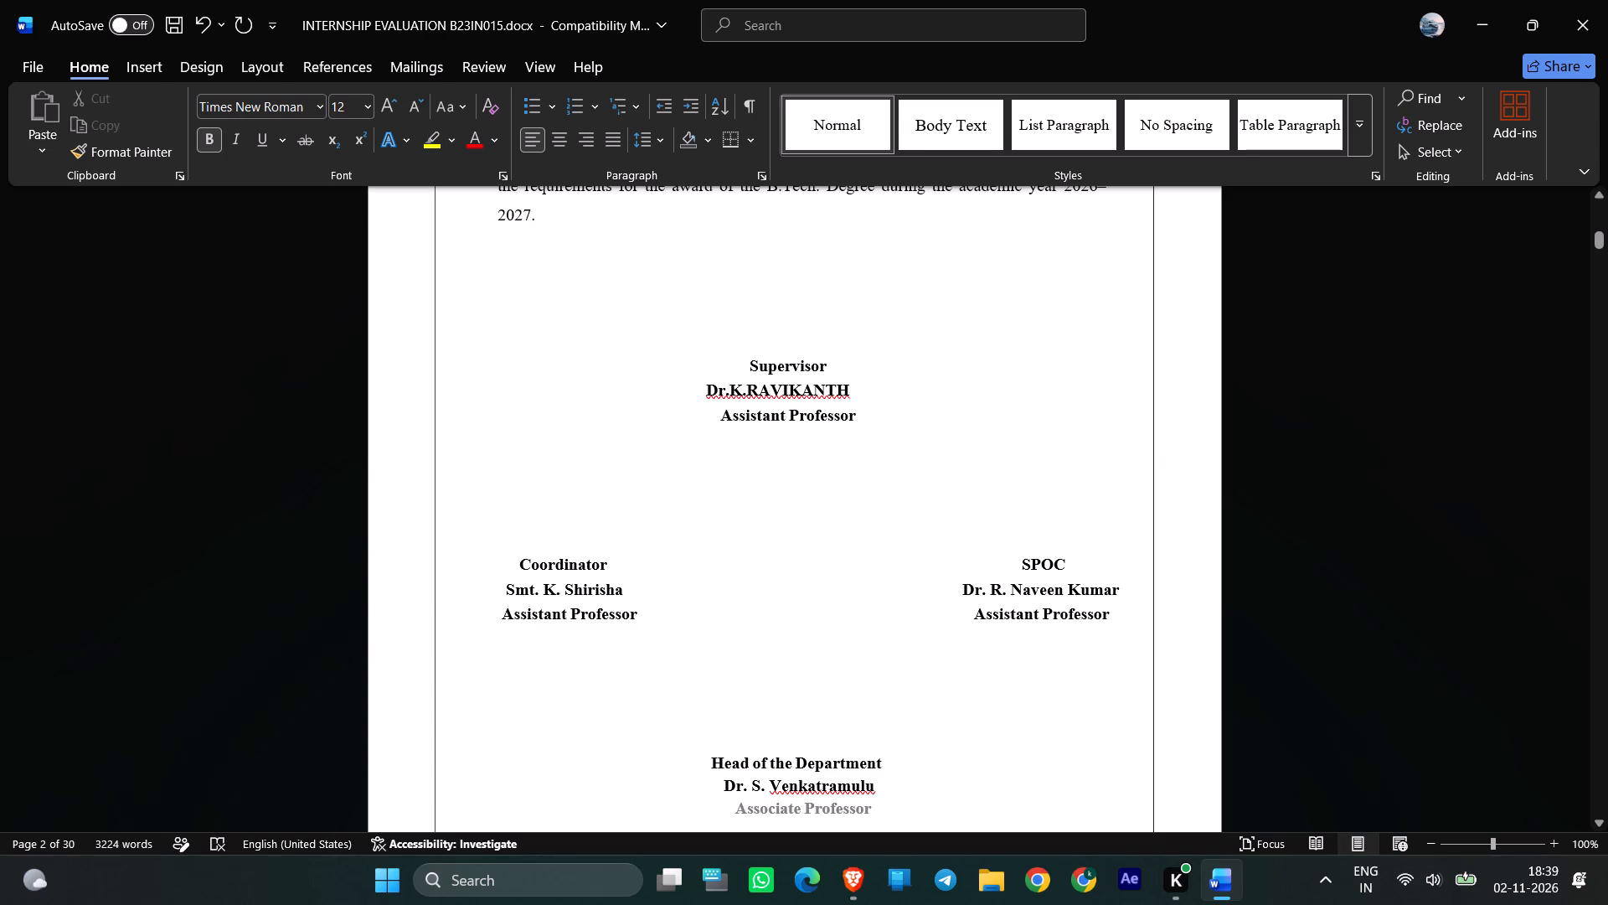
Examine the certificate page's signature blocks and how the supervisor's name lines up with the lines around it.
scroll(598, 494, down, 9)
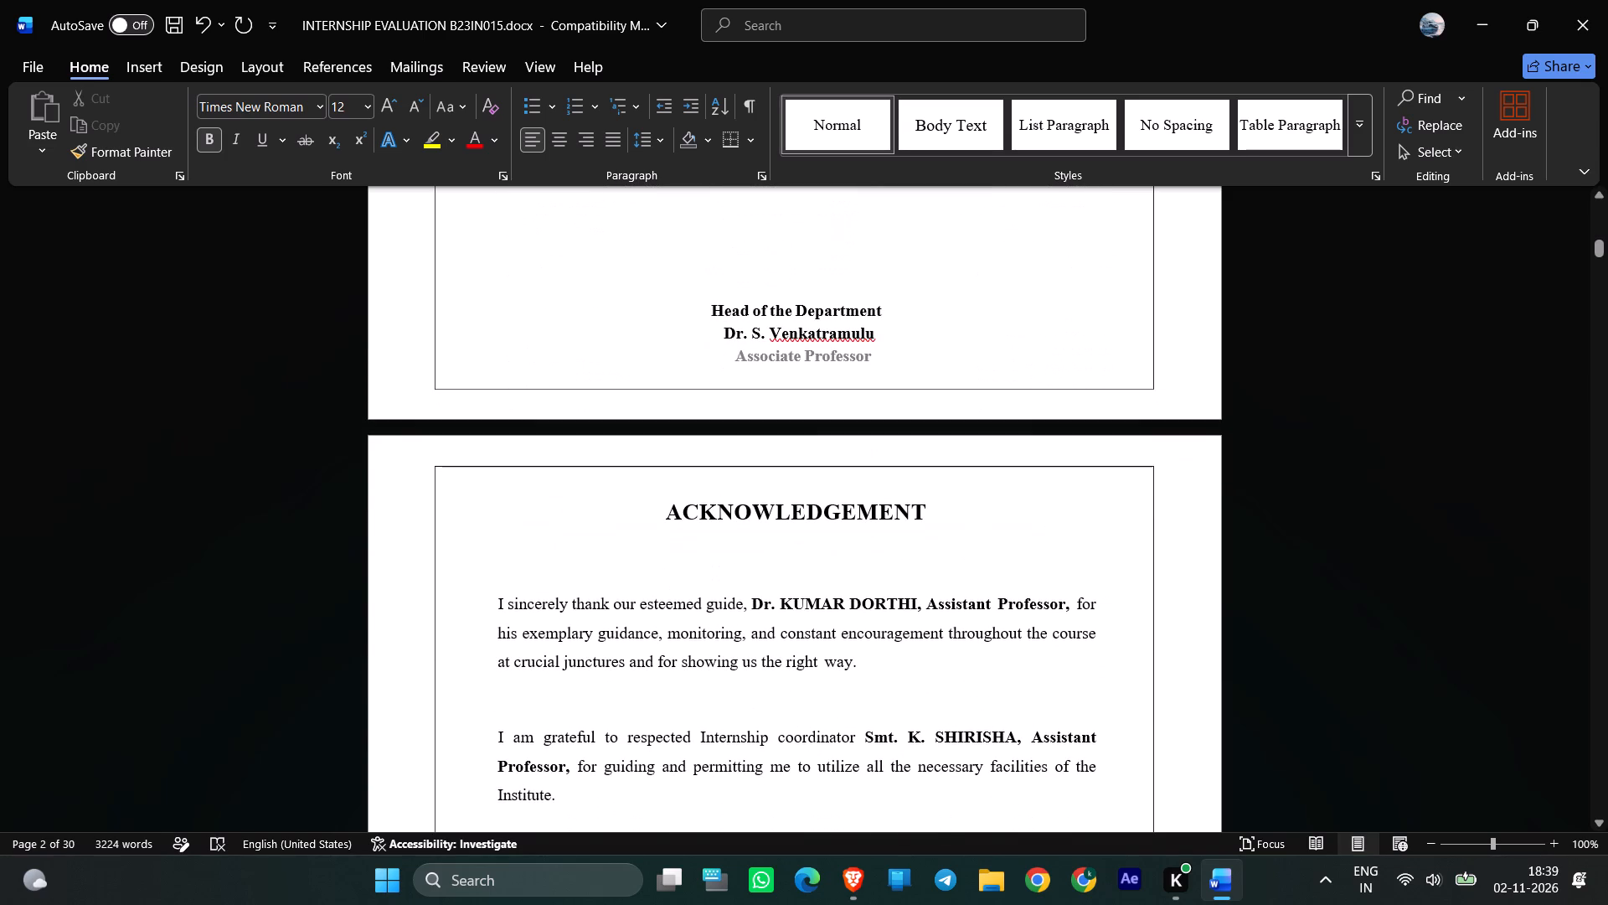
scroll(602, 491, up, 8)
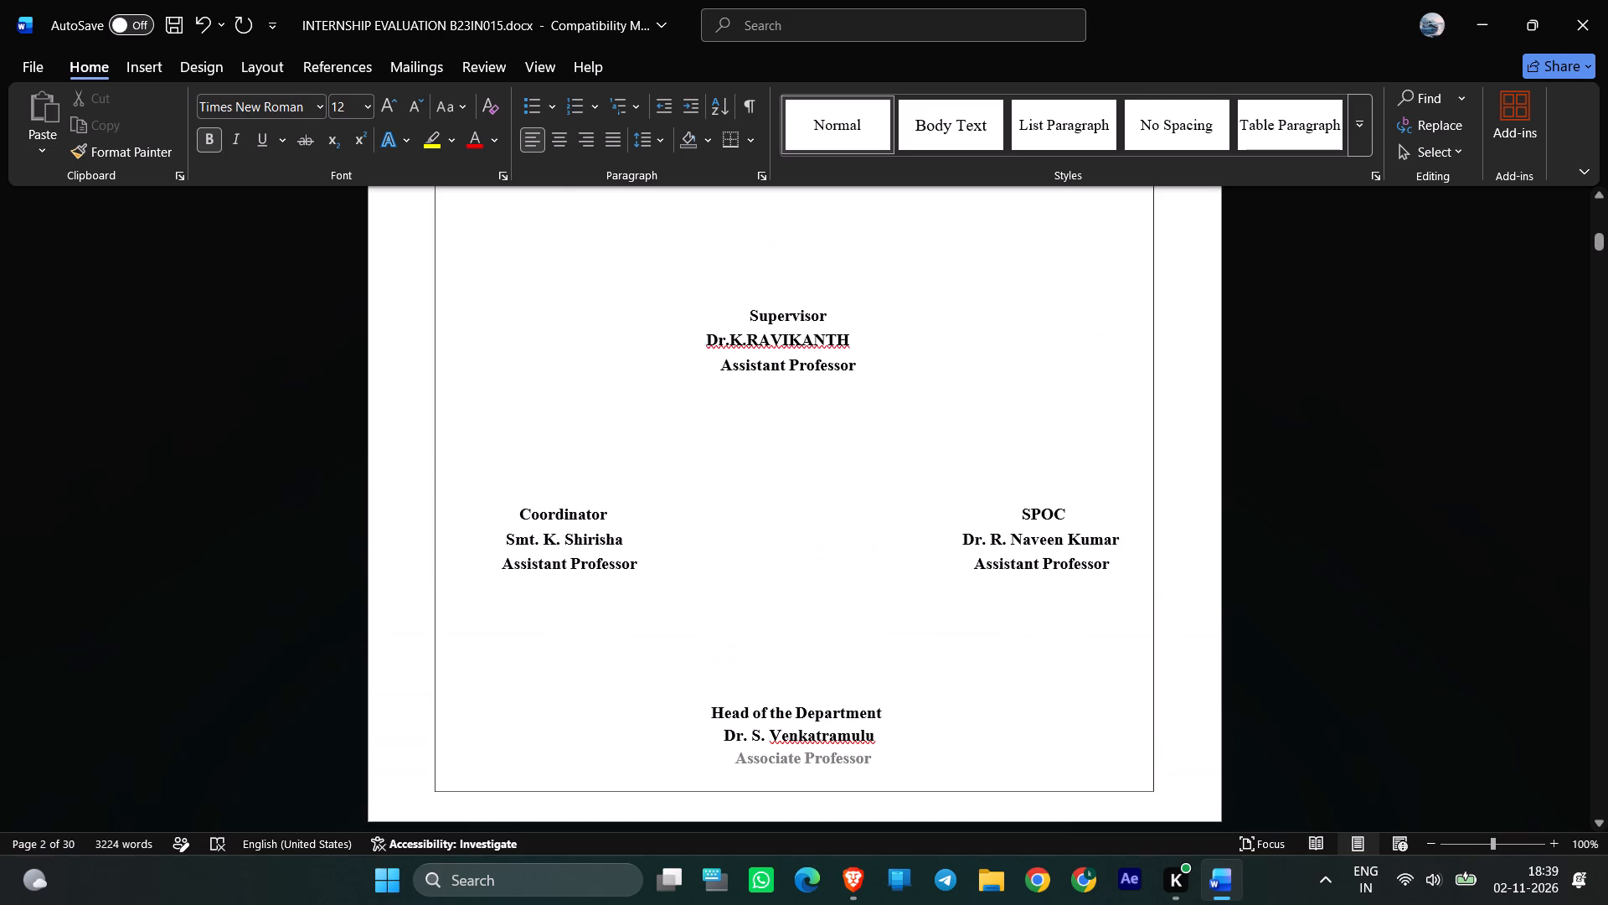
scroll(602, 491, up, 5)
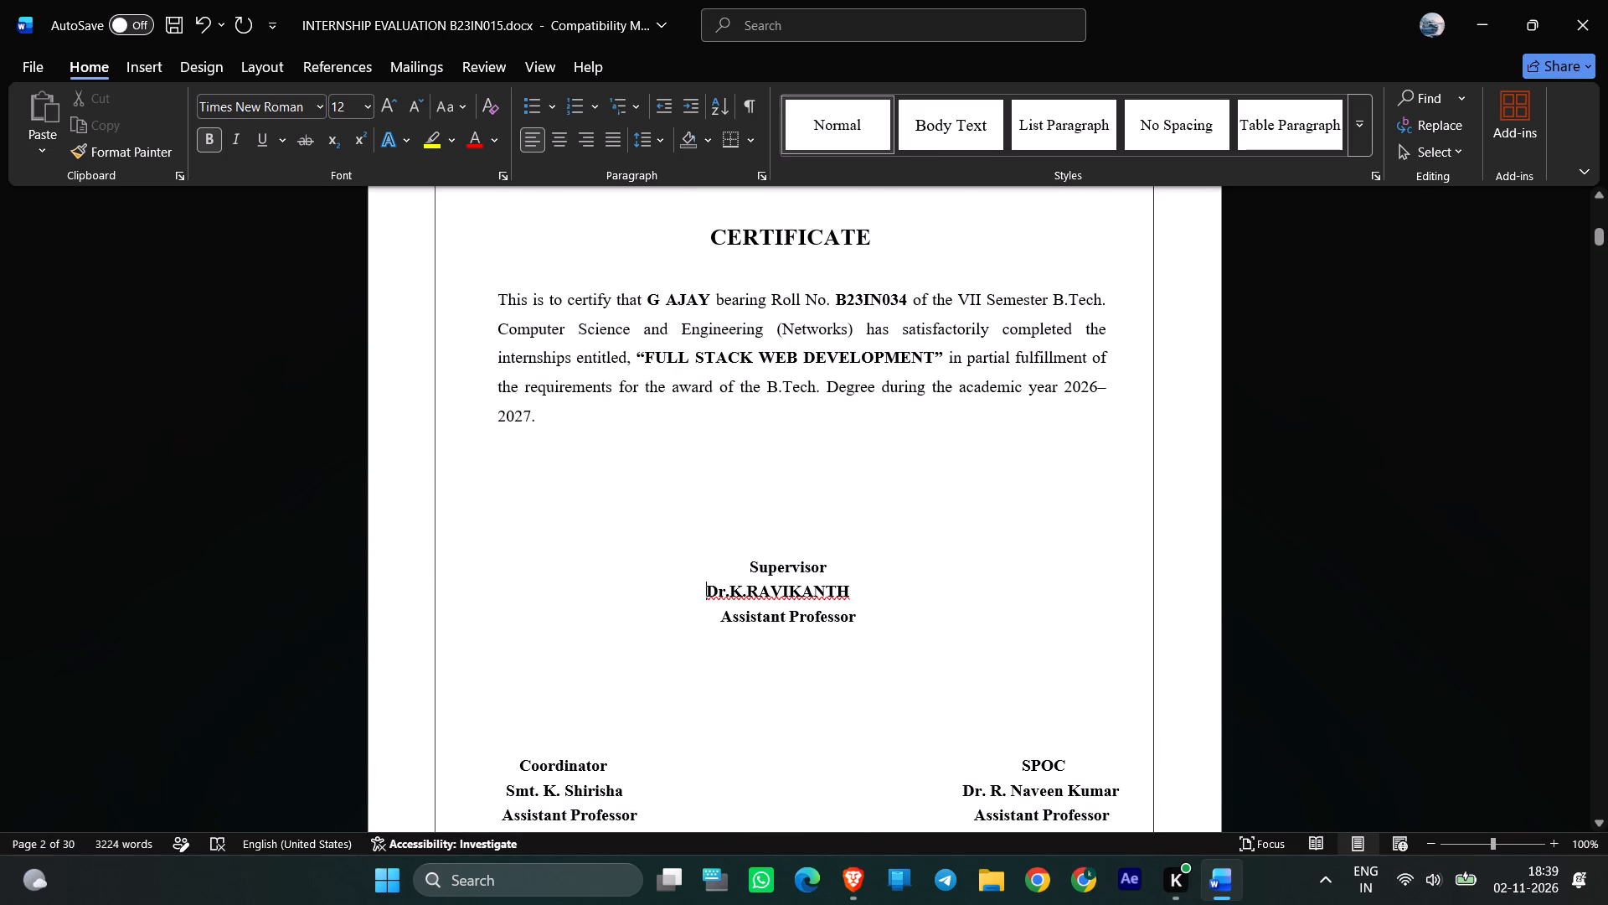
click(709, 594)
click(958, 588)
click(697, 592)
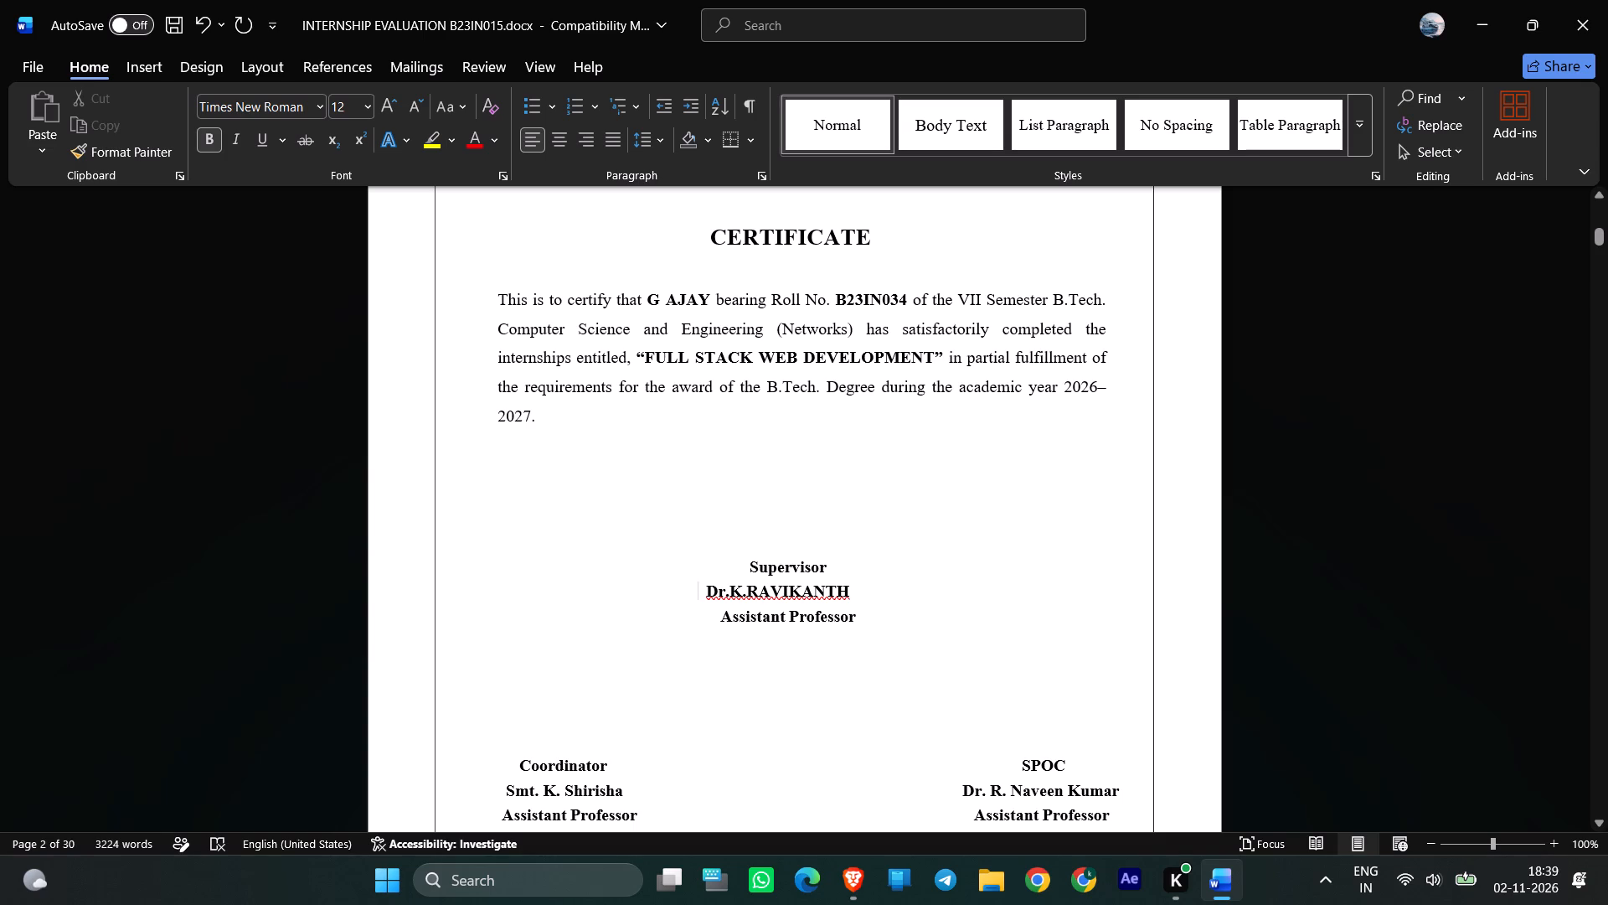
click(708, 591)
scroll(811, 535, down, 6)
scroll(822, 524, up, 5)
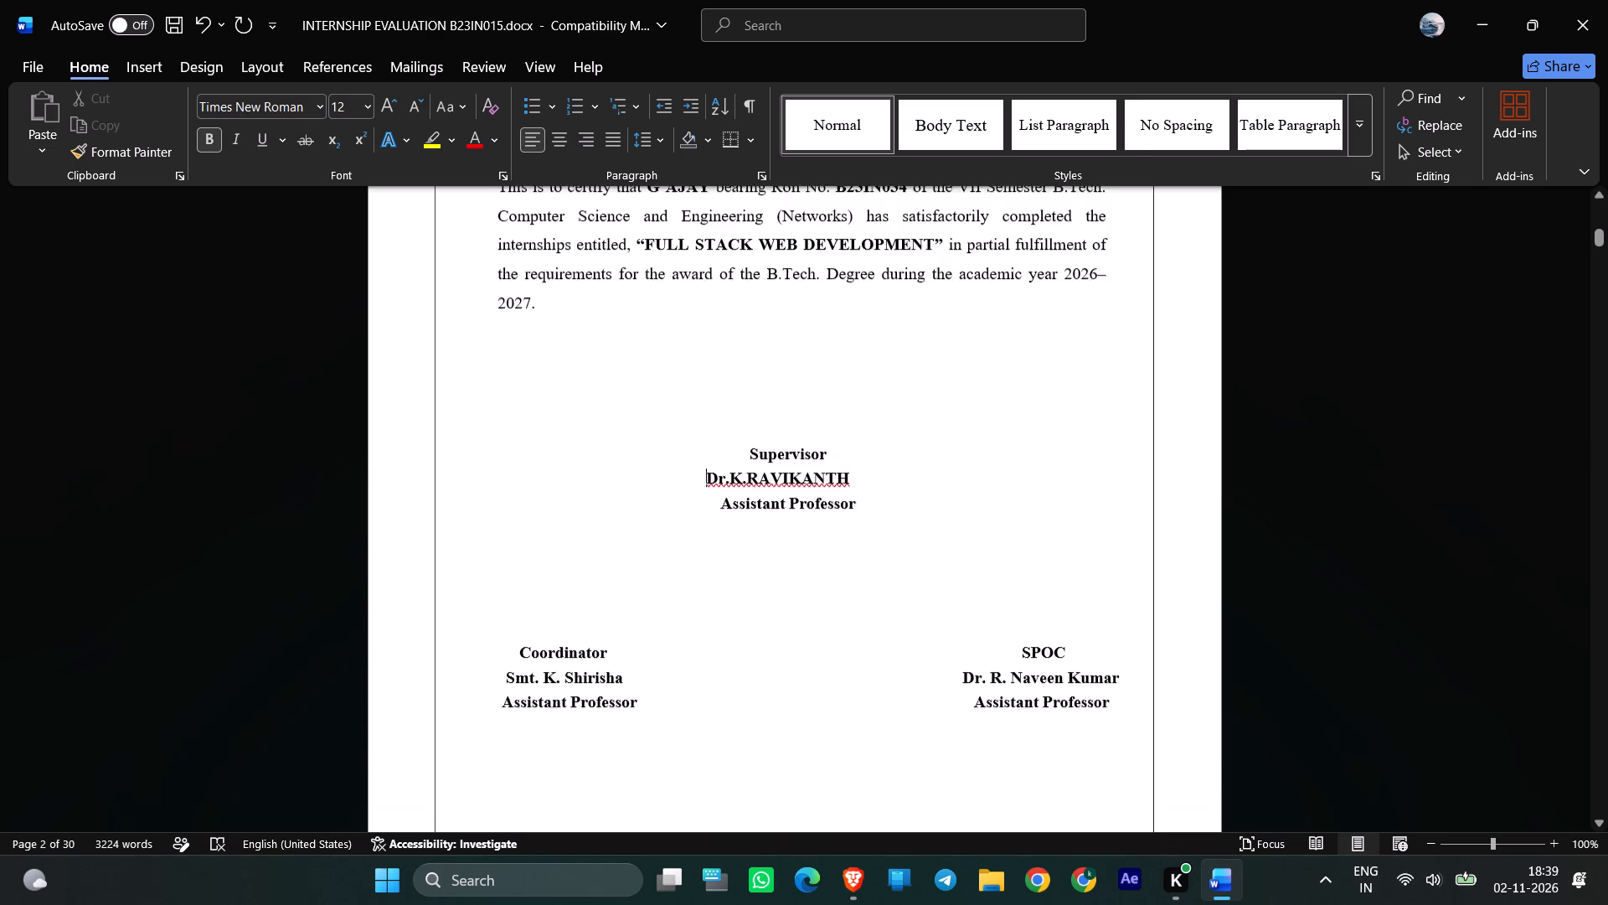
Insert a space between the initial and the surname in the supervisor's name on the certificate page.
click(789, 540)
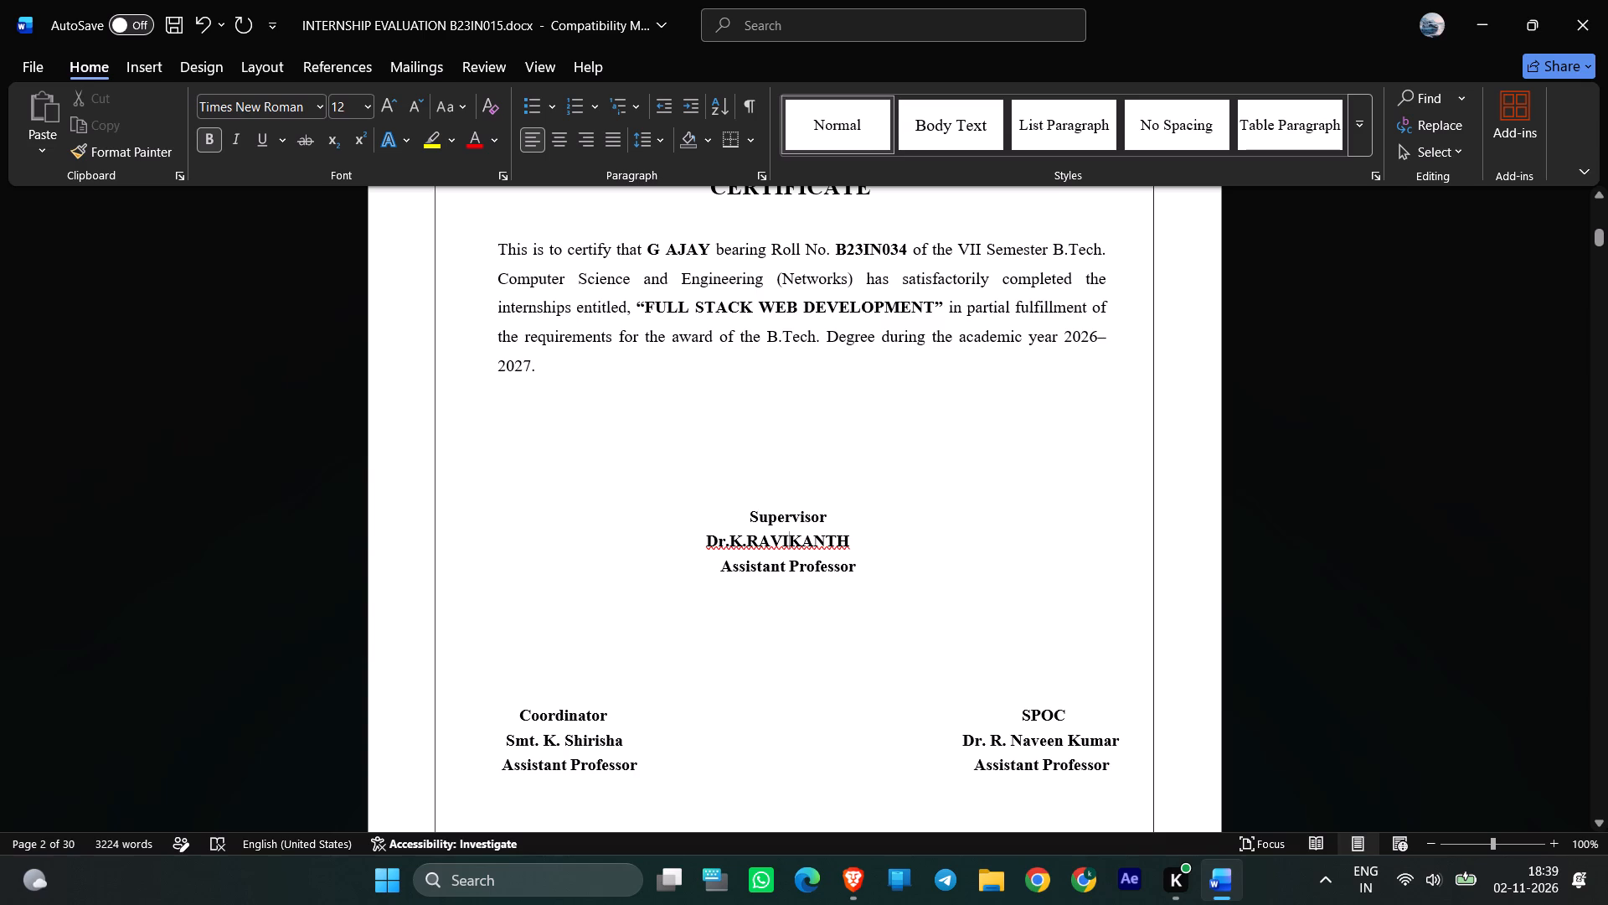
click(744, 541)
key(Right)
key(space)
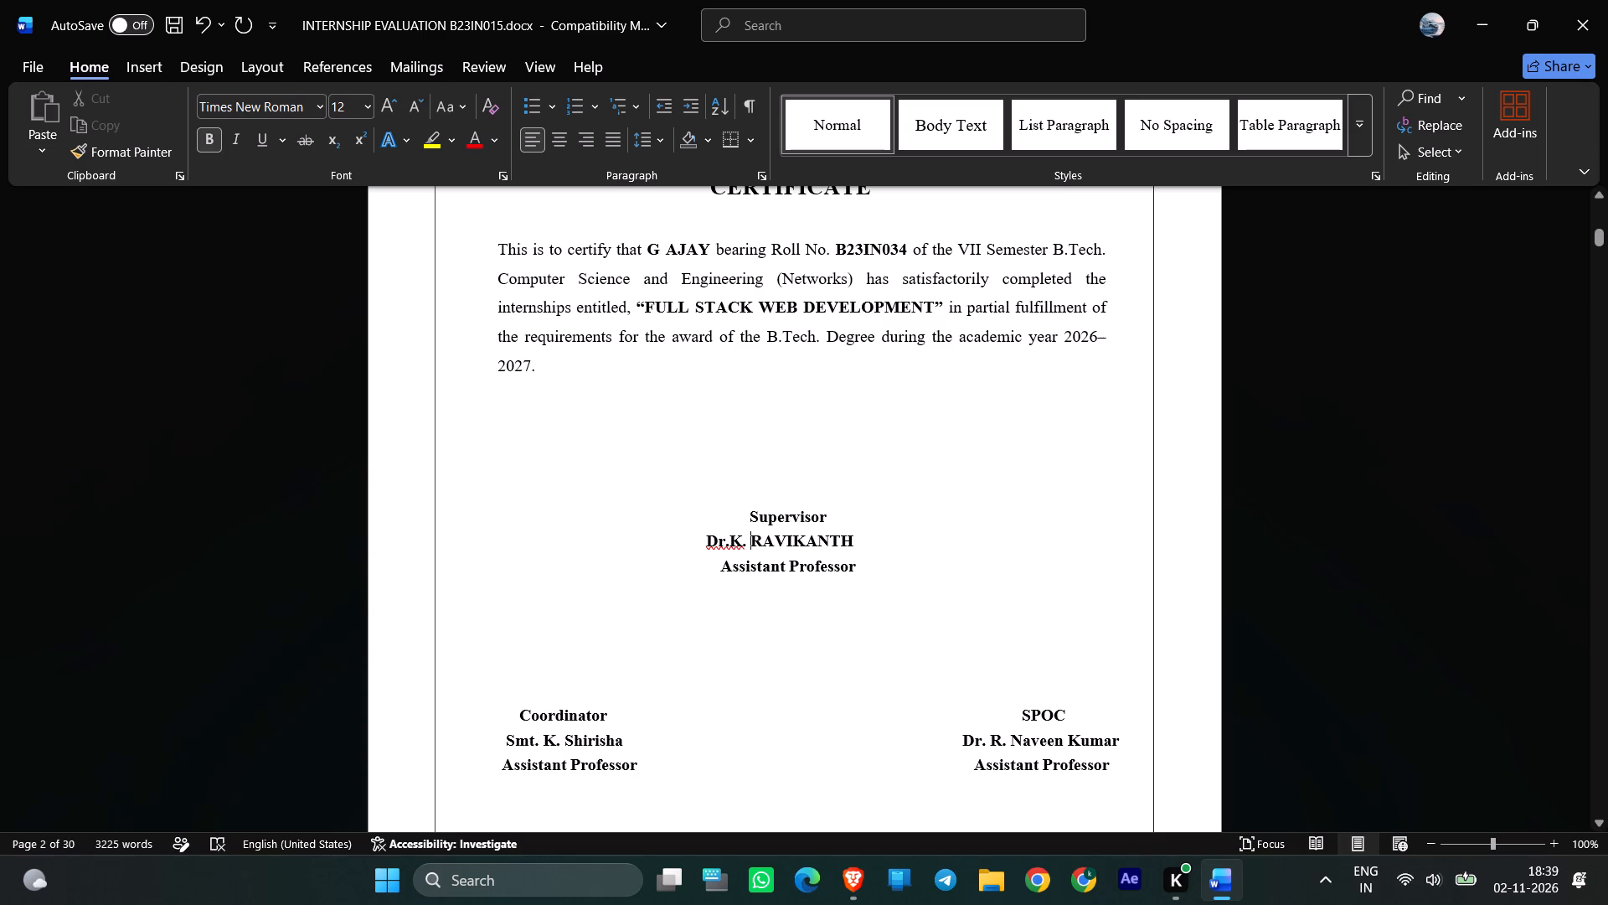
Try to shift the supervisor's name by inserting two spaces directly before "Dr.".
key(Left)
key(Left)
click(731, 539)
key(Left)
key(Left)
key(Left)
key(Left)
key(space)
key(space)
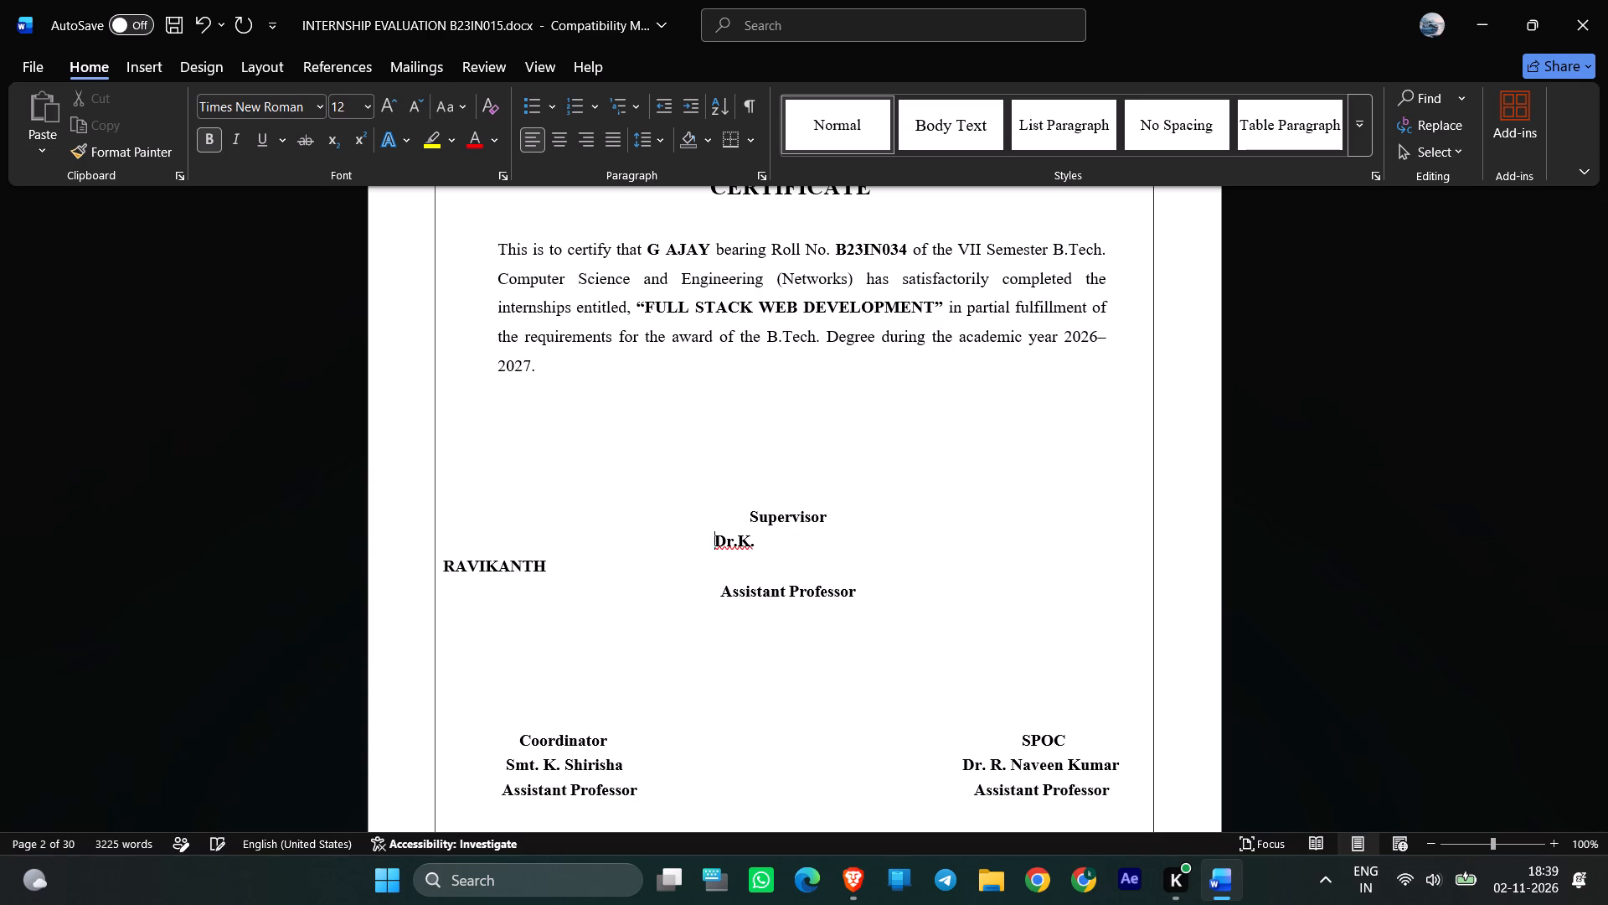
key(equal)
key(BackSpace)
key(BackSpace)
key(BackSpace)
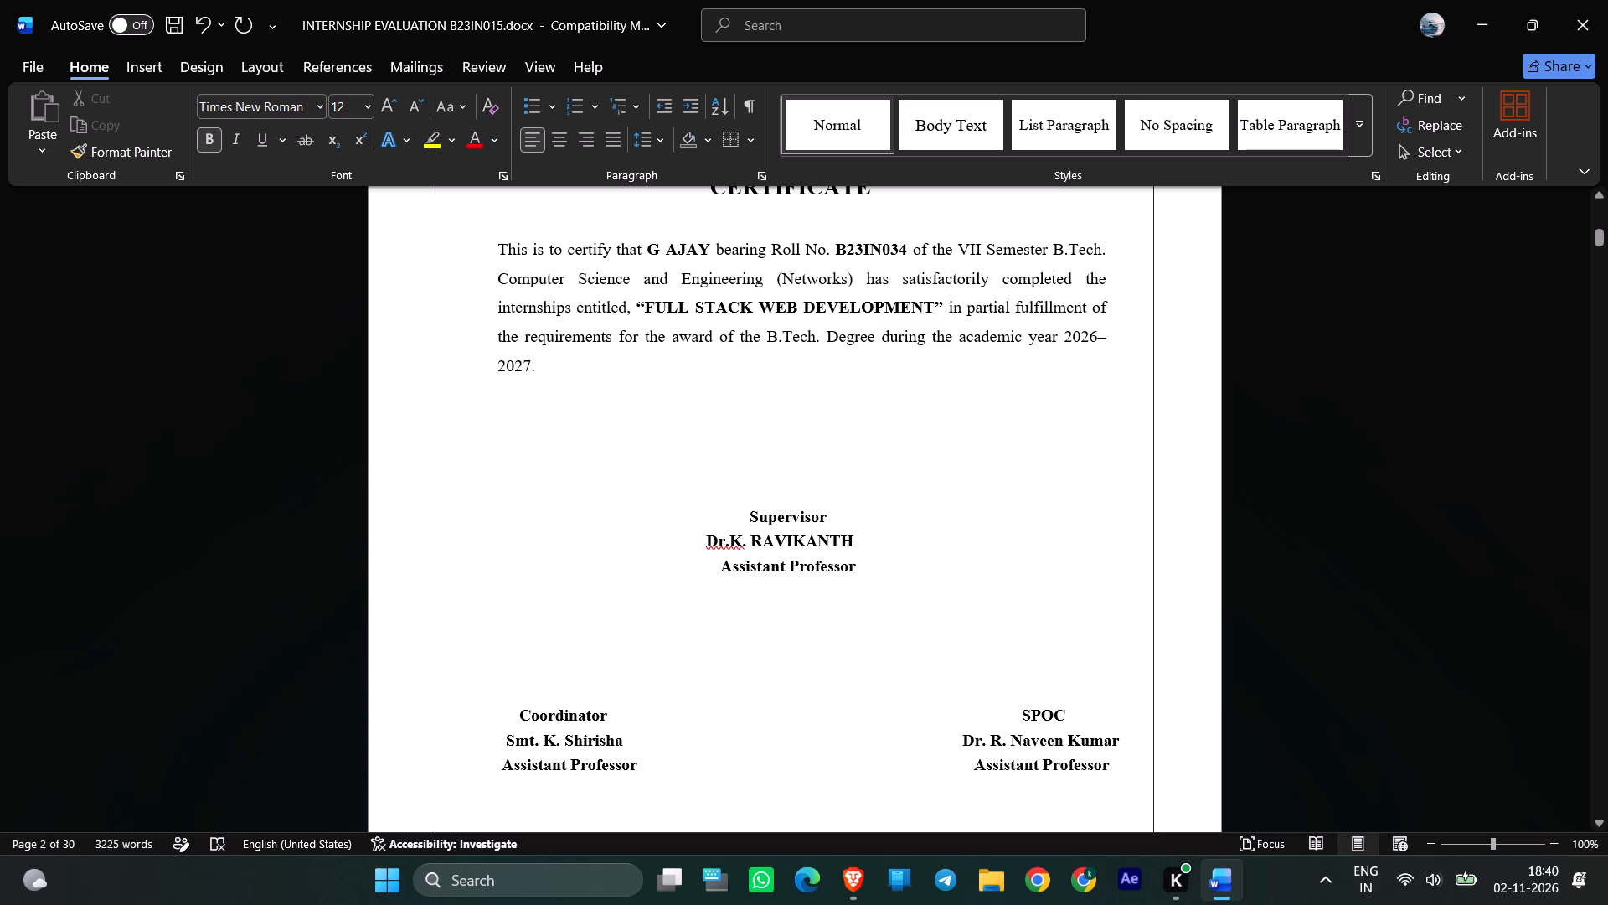
Select the supervisor's name on the certificate page and reset its paragraph formatting to the style's defaults.
drag(702, 544, 848, 544)
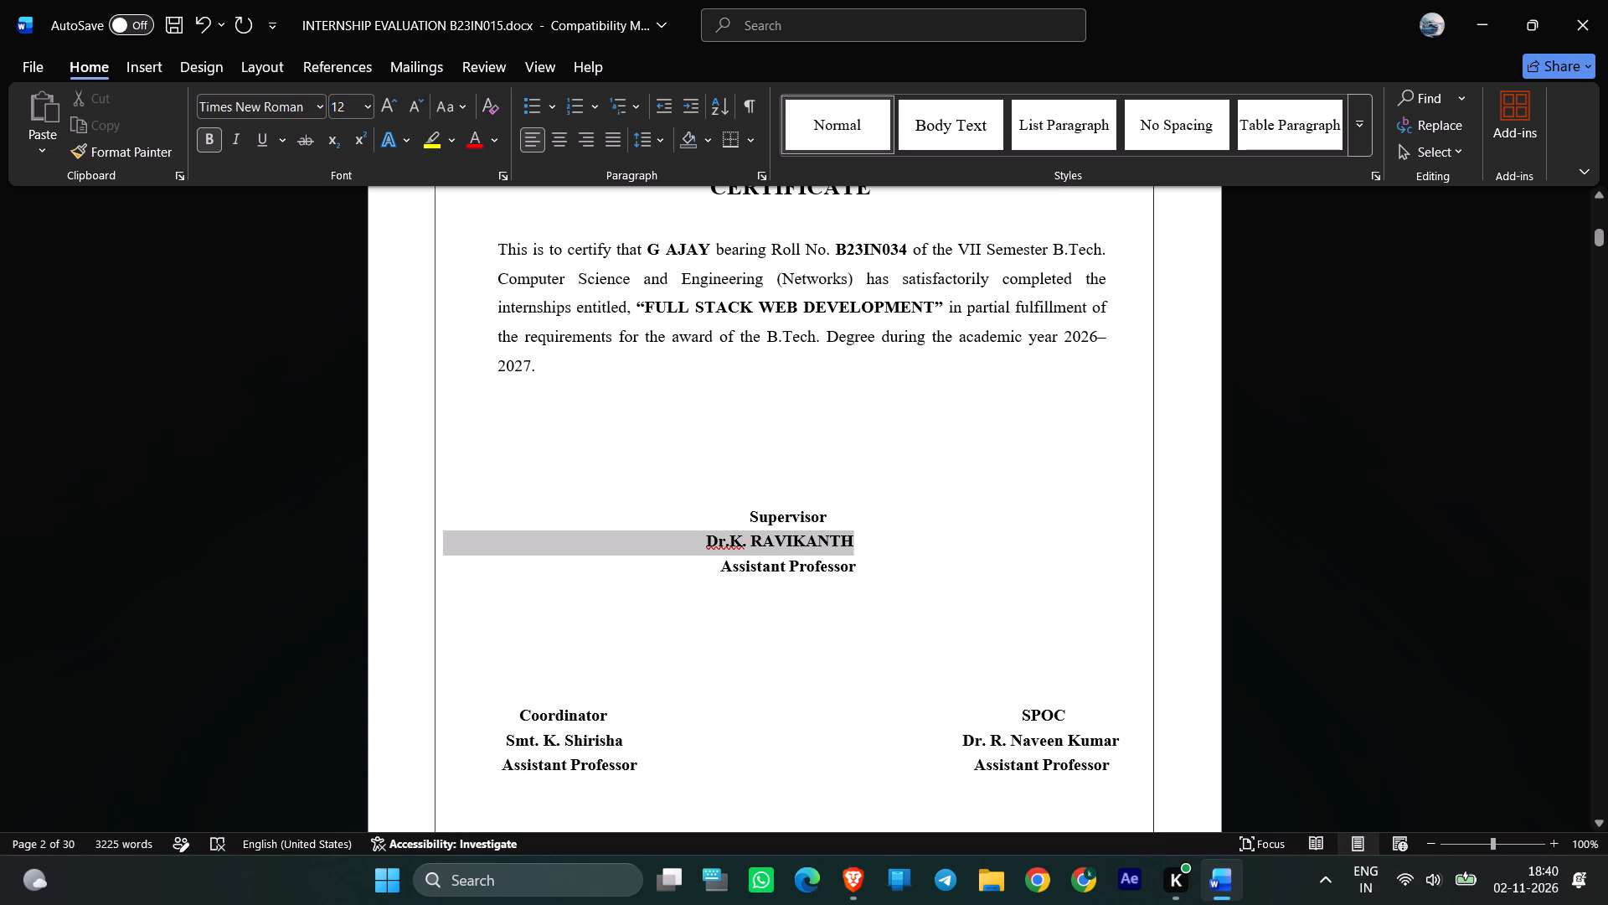
drag(848, 544, 863, 537)
click(702, 544)
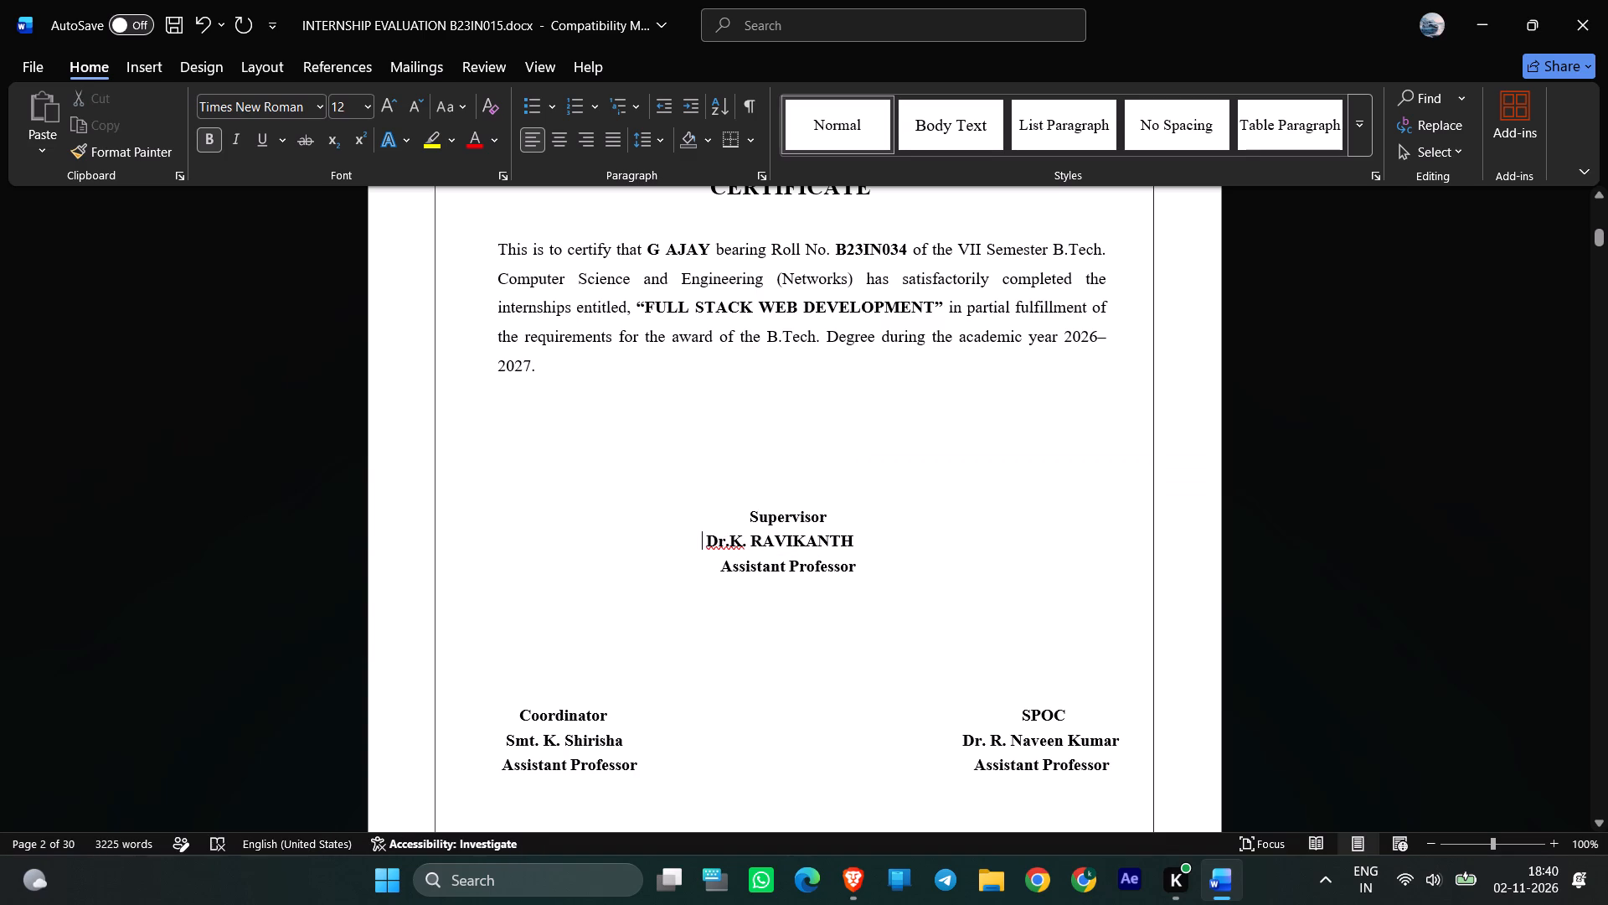
click(705, 538)
drag(705, 538, 798, 540)
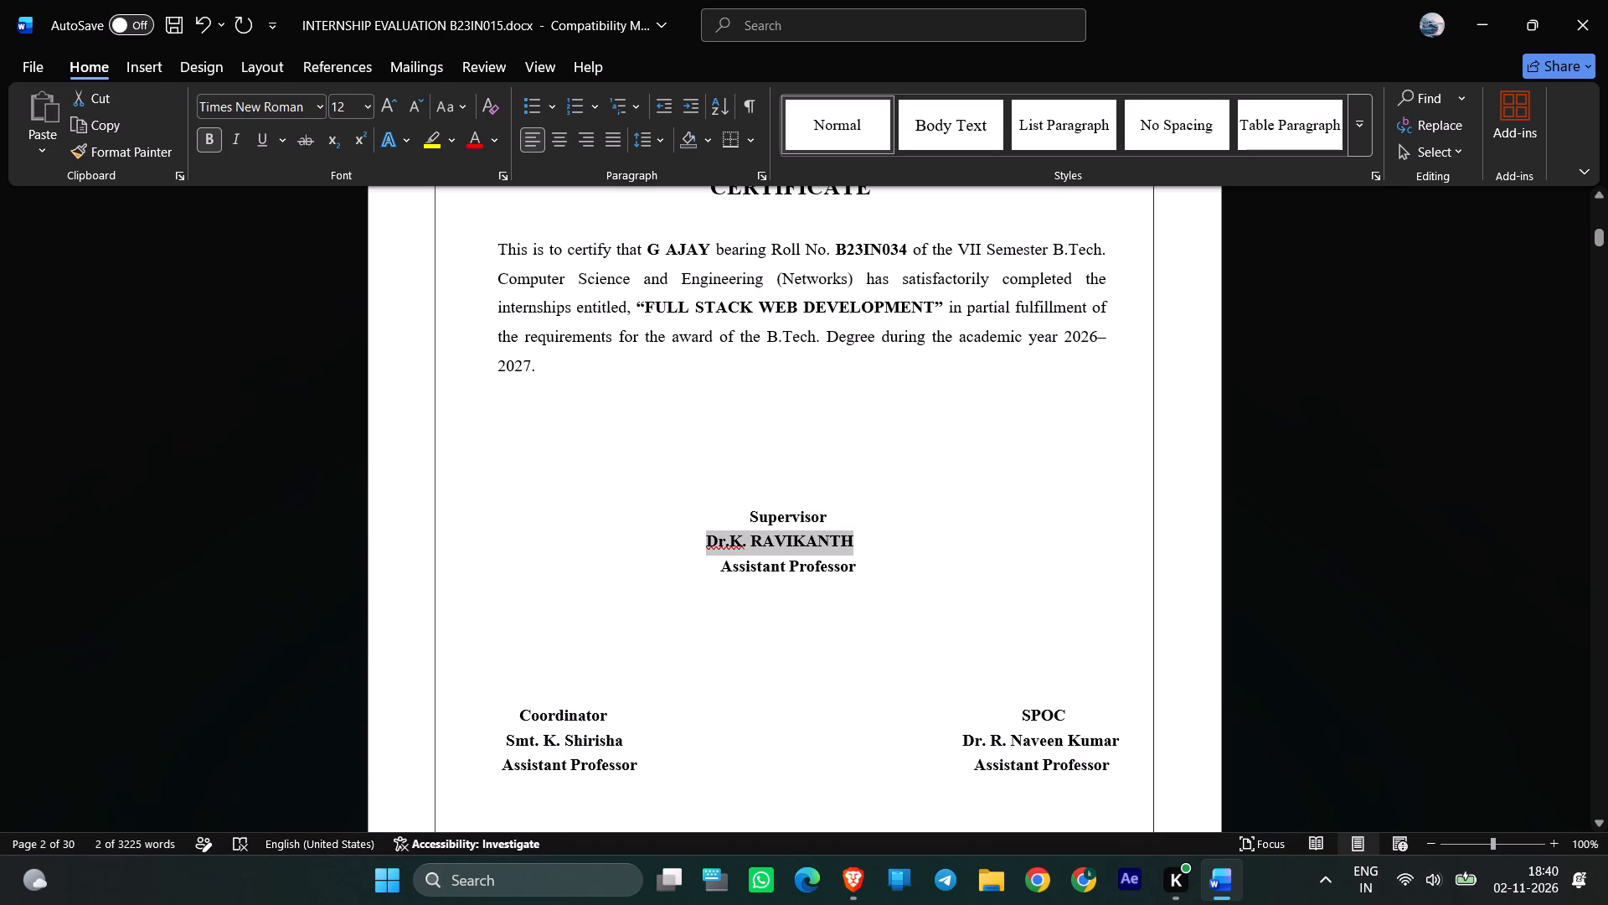
key(ctrl+q)
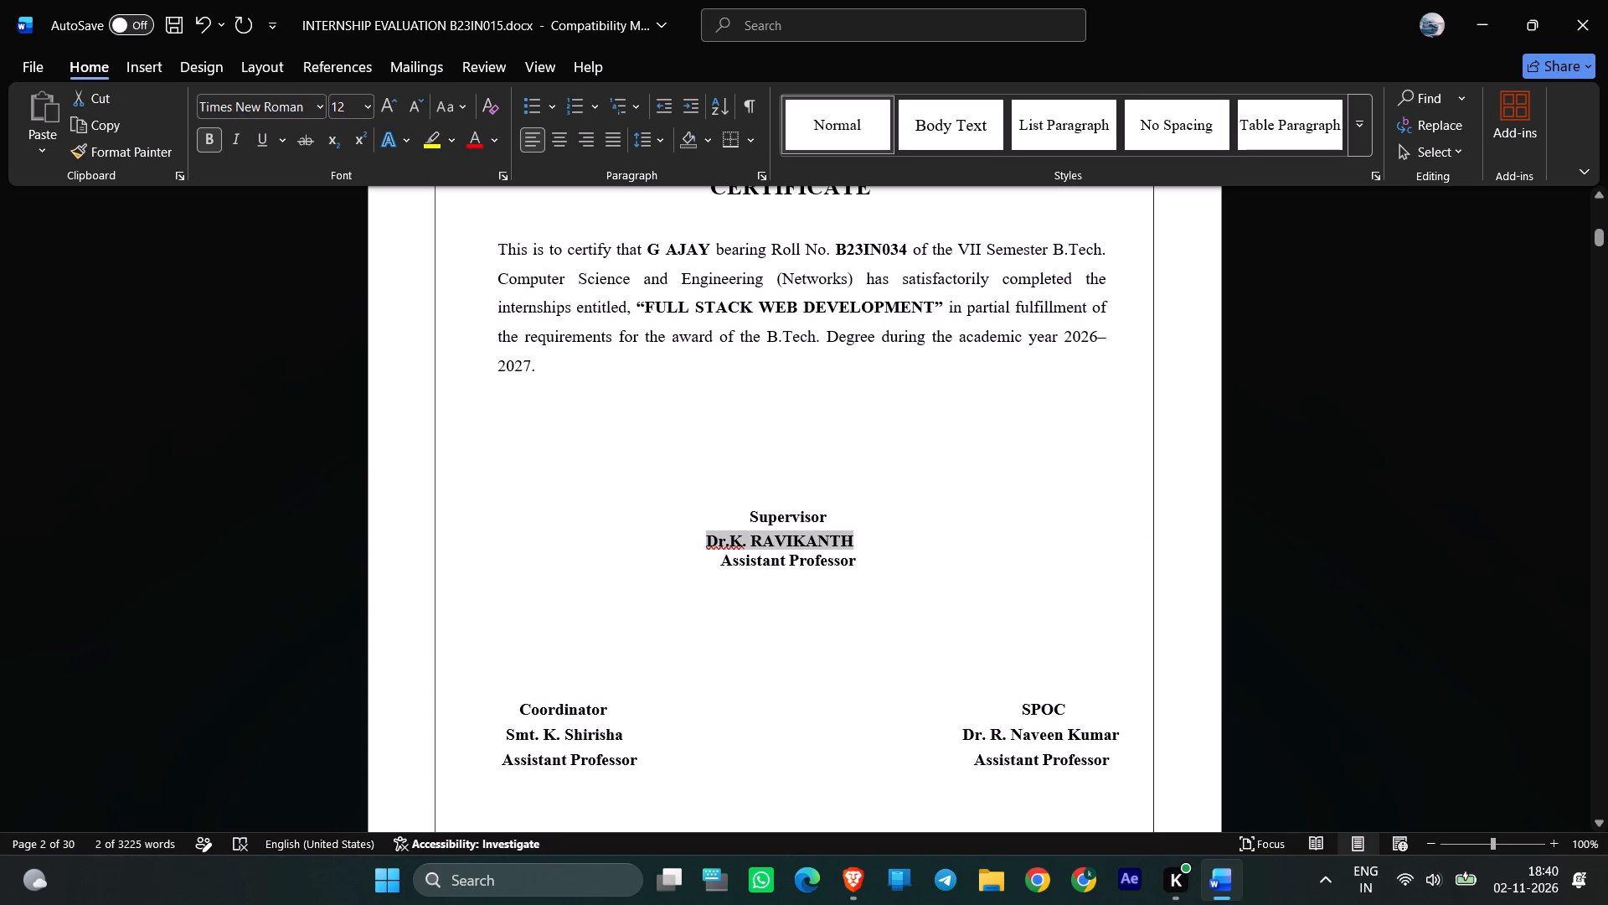
key(super+q)
key(Escape)
key(ctrl+q)
key(ctrl+q)
key(ctrl+q)
key(ctrl+w)
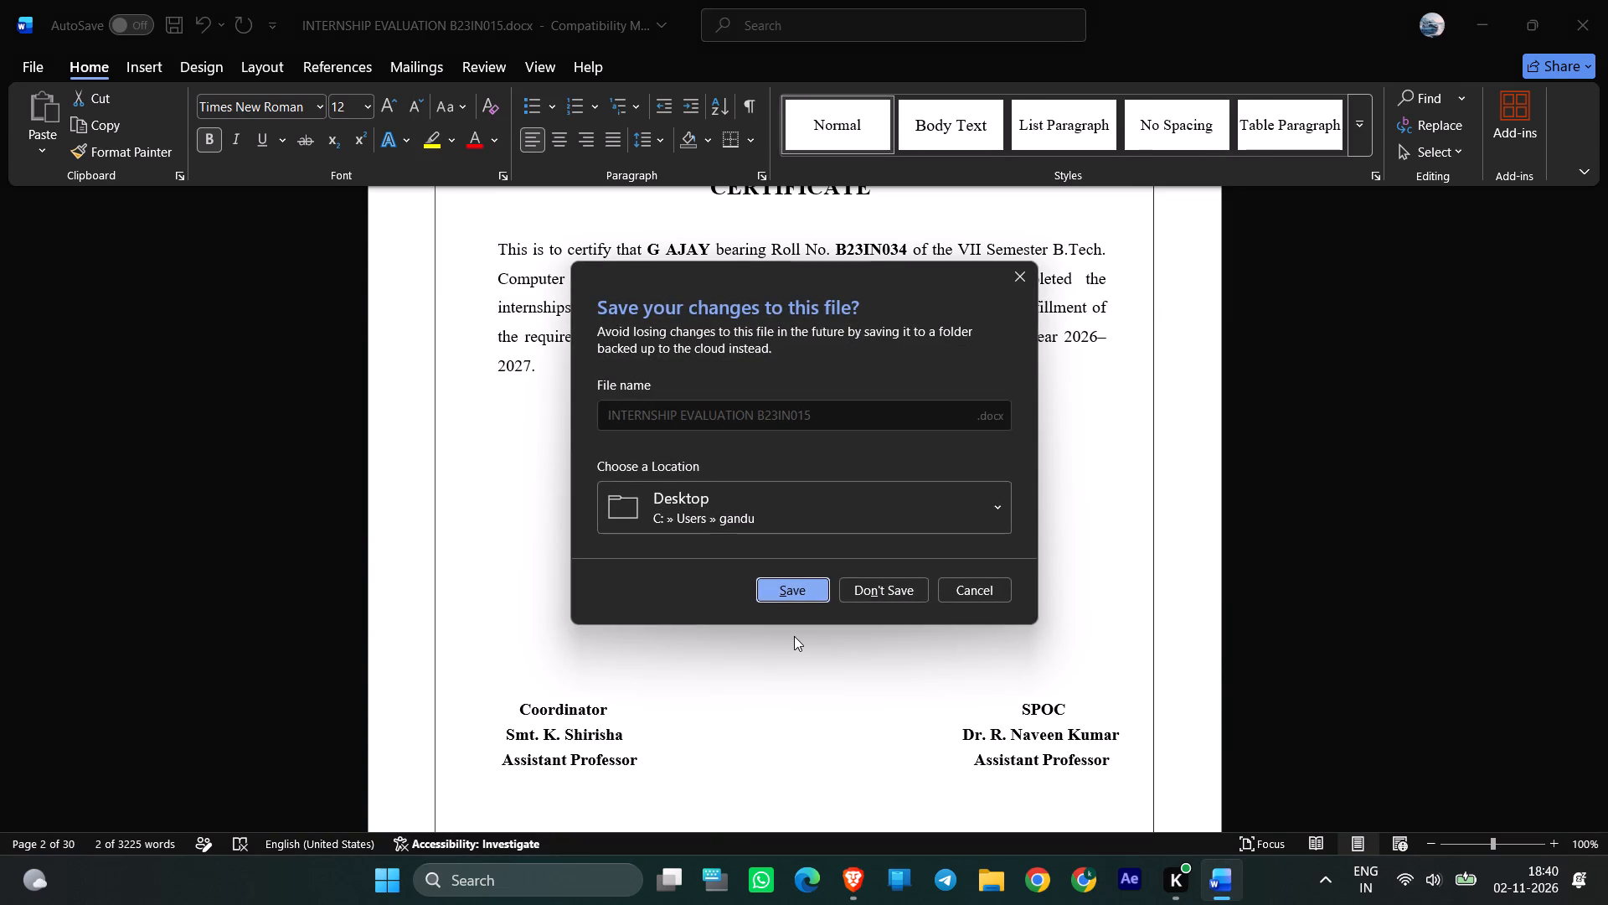
key(Escape)
key(ctrl+q)
key(ctrl+q)
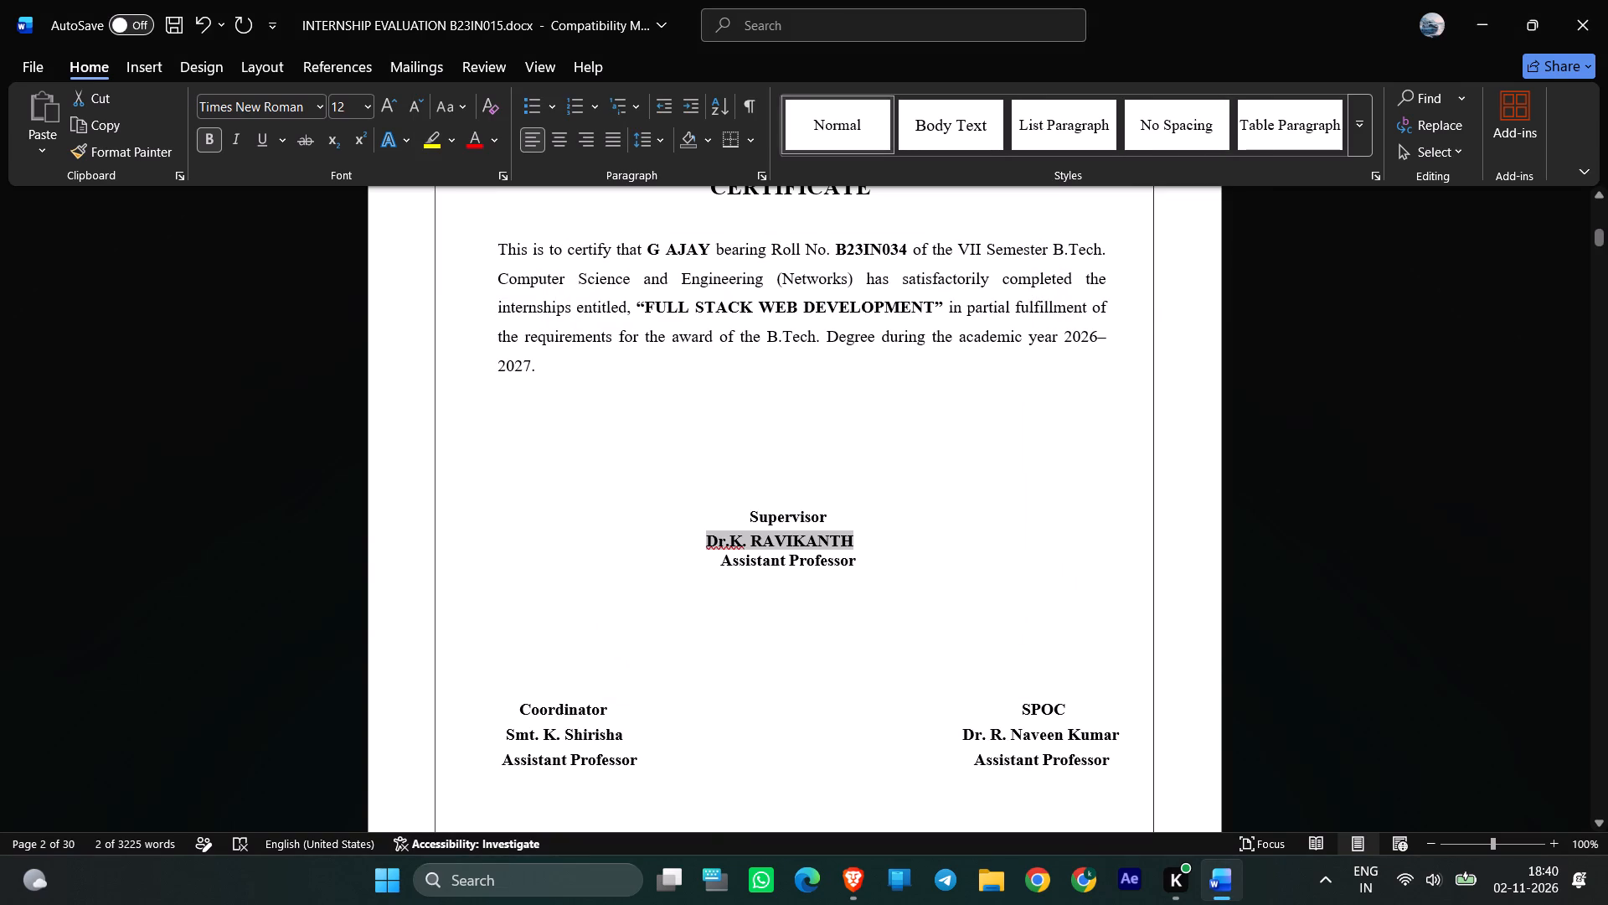
Insert four spaces directly before the supervisor's name to bring it under the "Supervisor" heading.
key(Left)
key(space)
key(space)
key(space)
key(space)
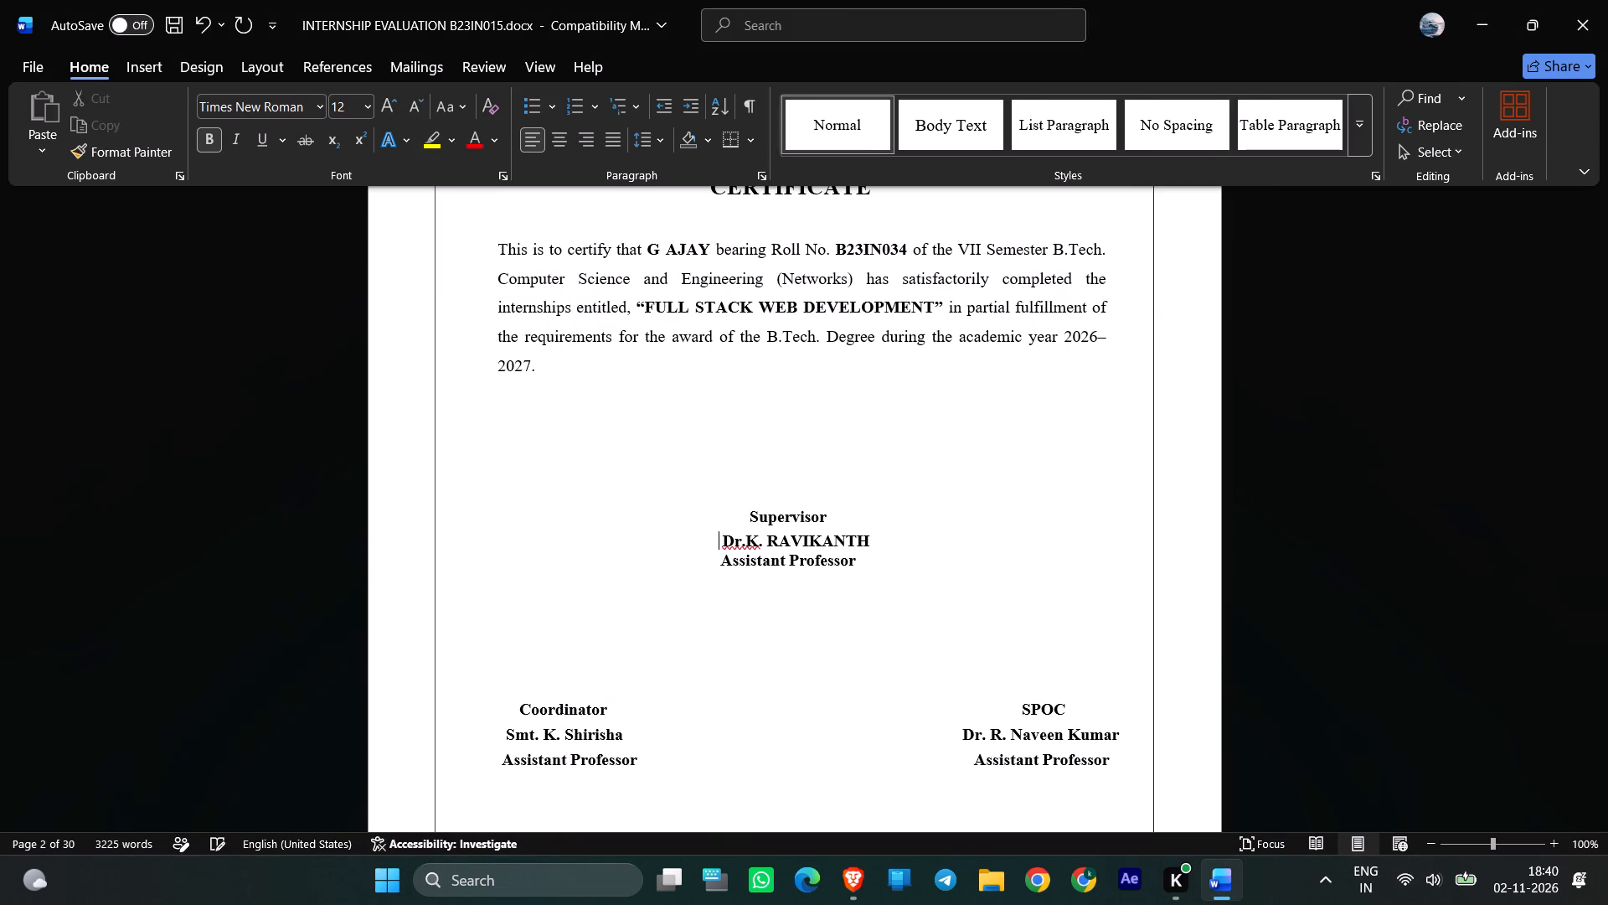
Insert two spaces before "Assistant Professor" beneath the supervisor's name.
click(725, 566)
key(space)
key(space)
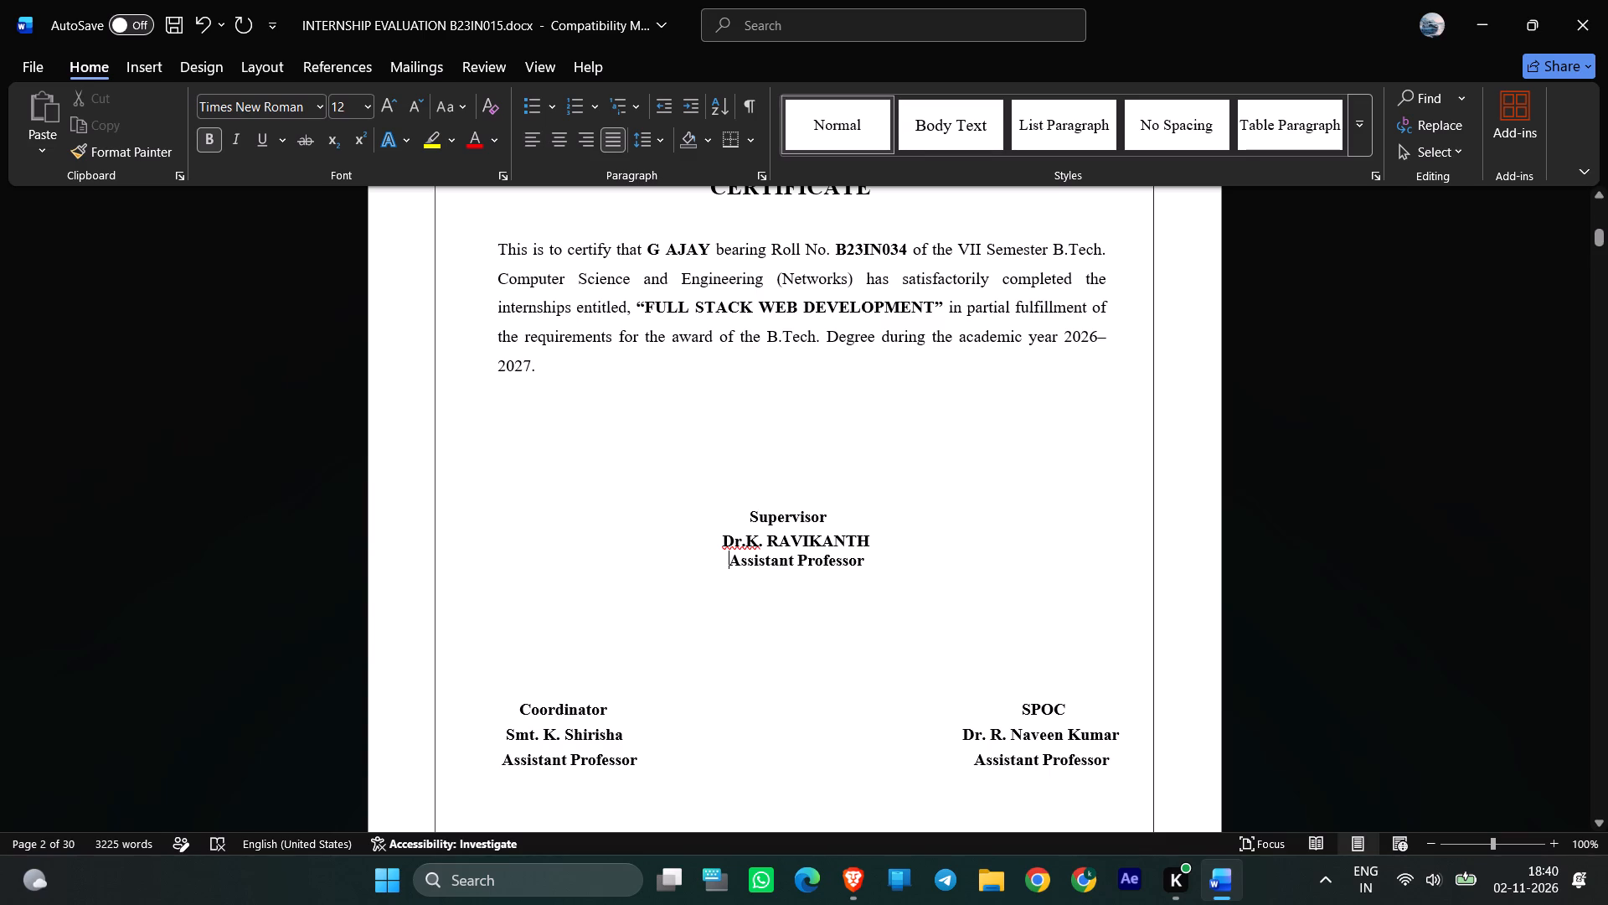
Add a space after "Dr." in the supervisor's name and another that splits the surname after its fourth letter.
click(742, 540)
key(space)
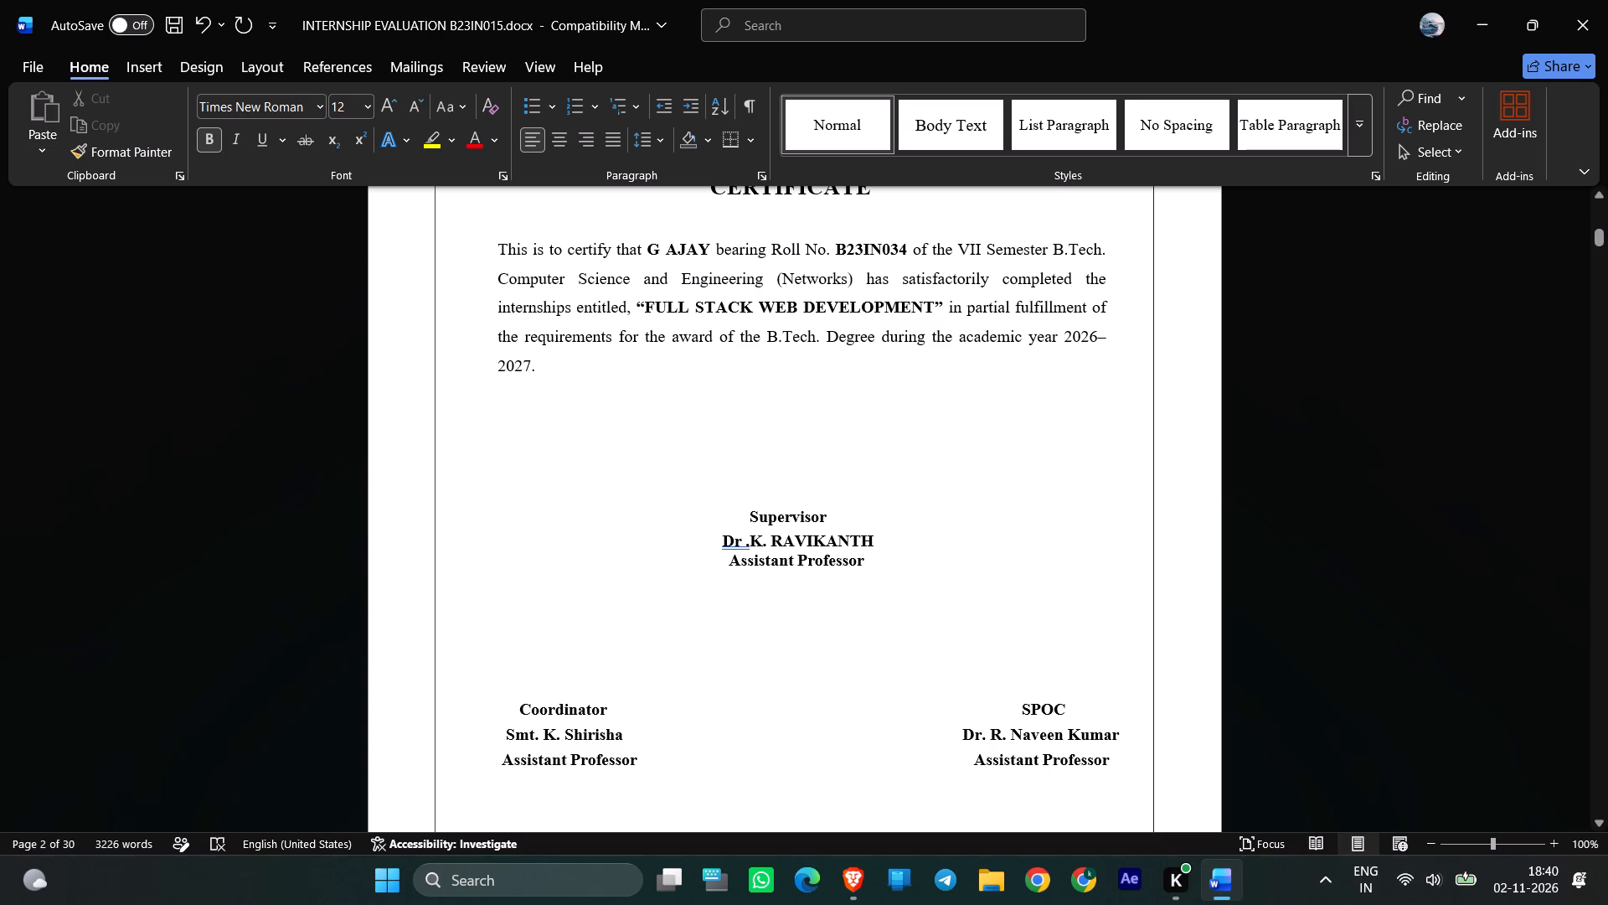
key(BackSpace)
key(Right)
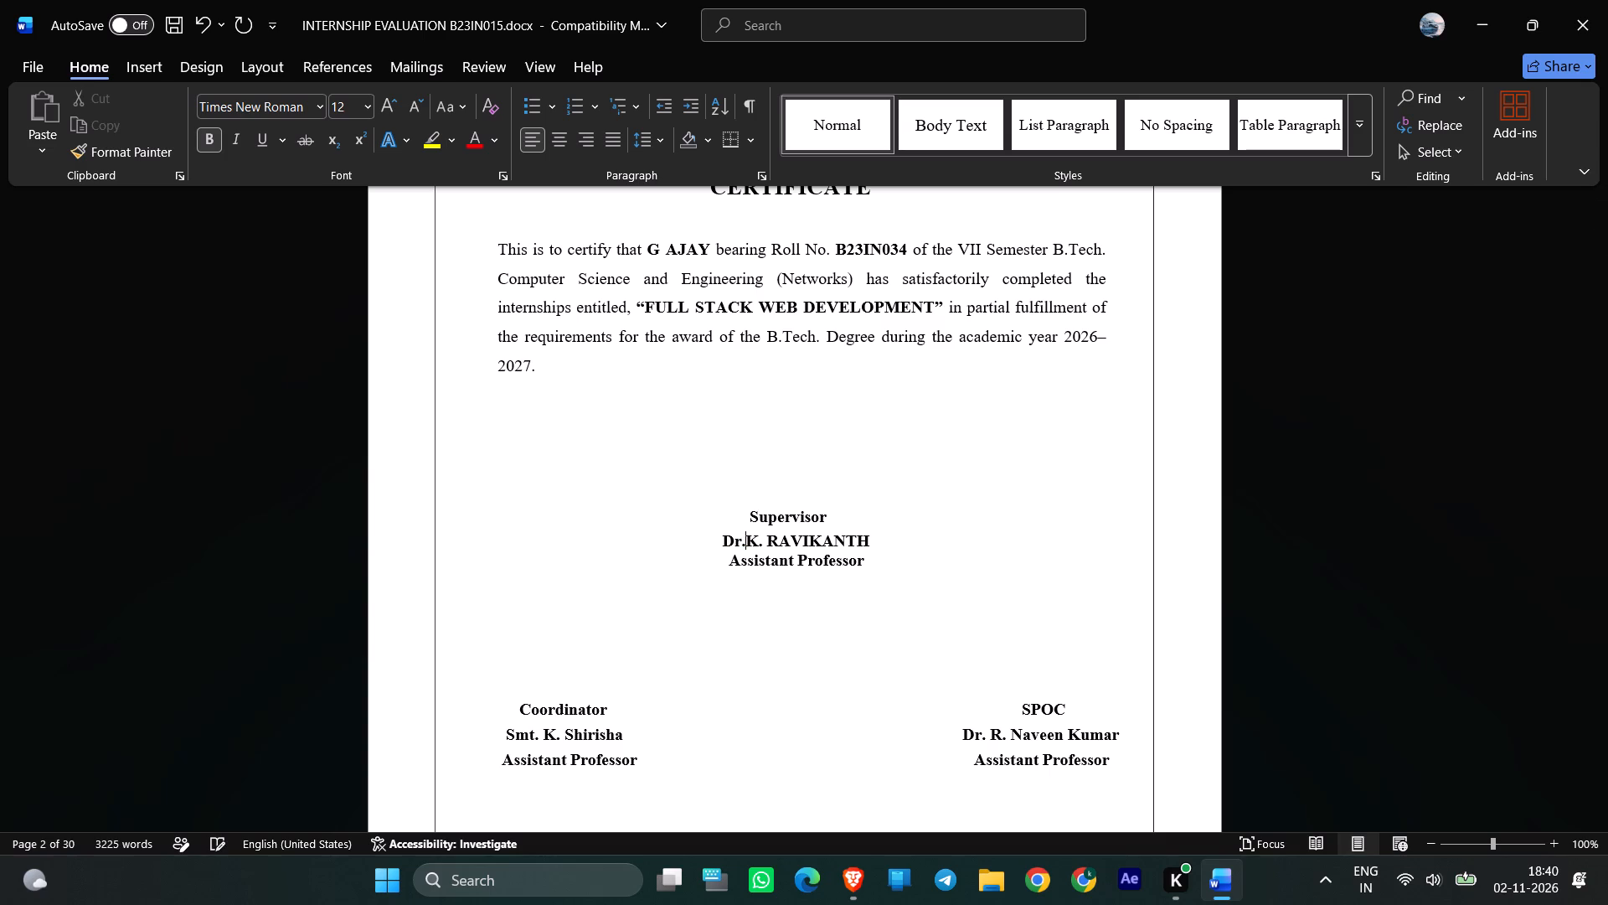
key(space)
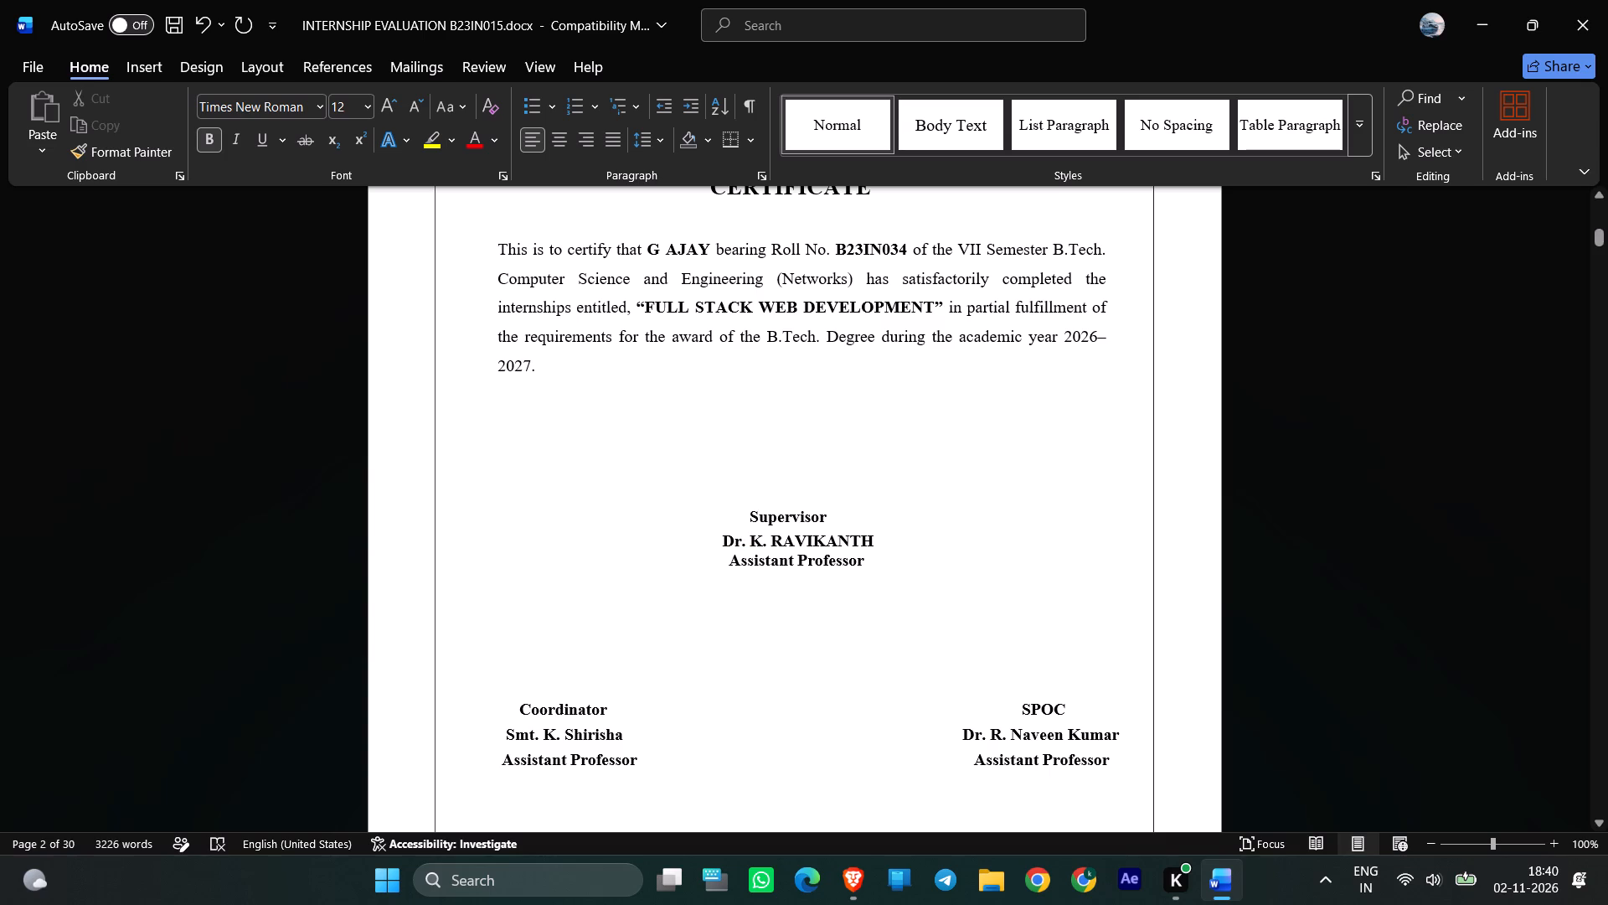
click(810, 540)
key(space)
Examine the Coordinator, SPOC and Head of the Department signature blocks, including the grey "Associate Professor" line at the bottom of the certificate page.
scroll(764, 609, down, 4)
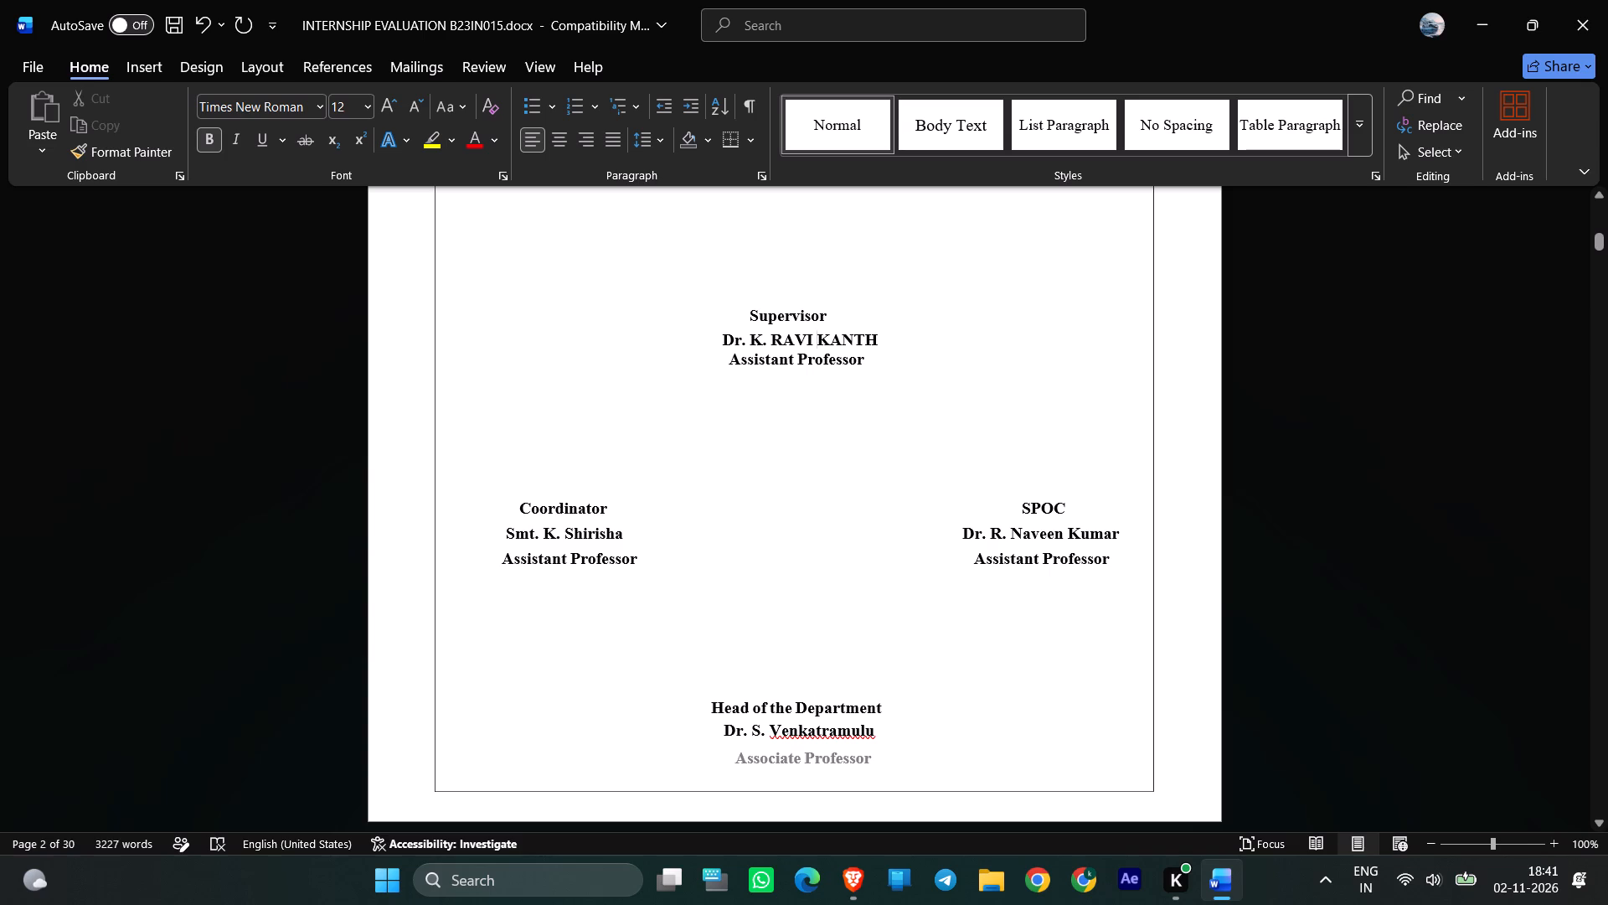
scroll(807, 604, down, 2)
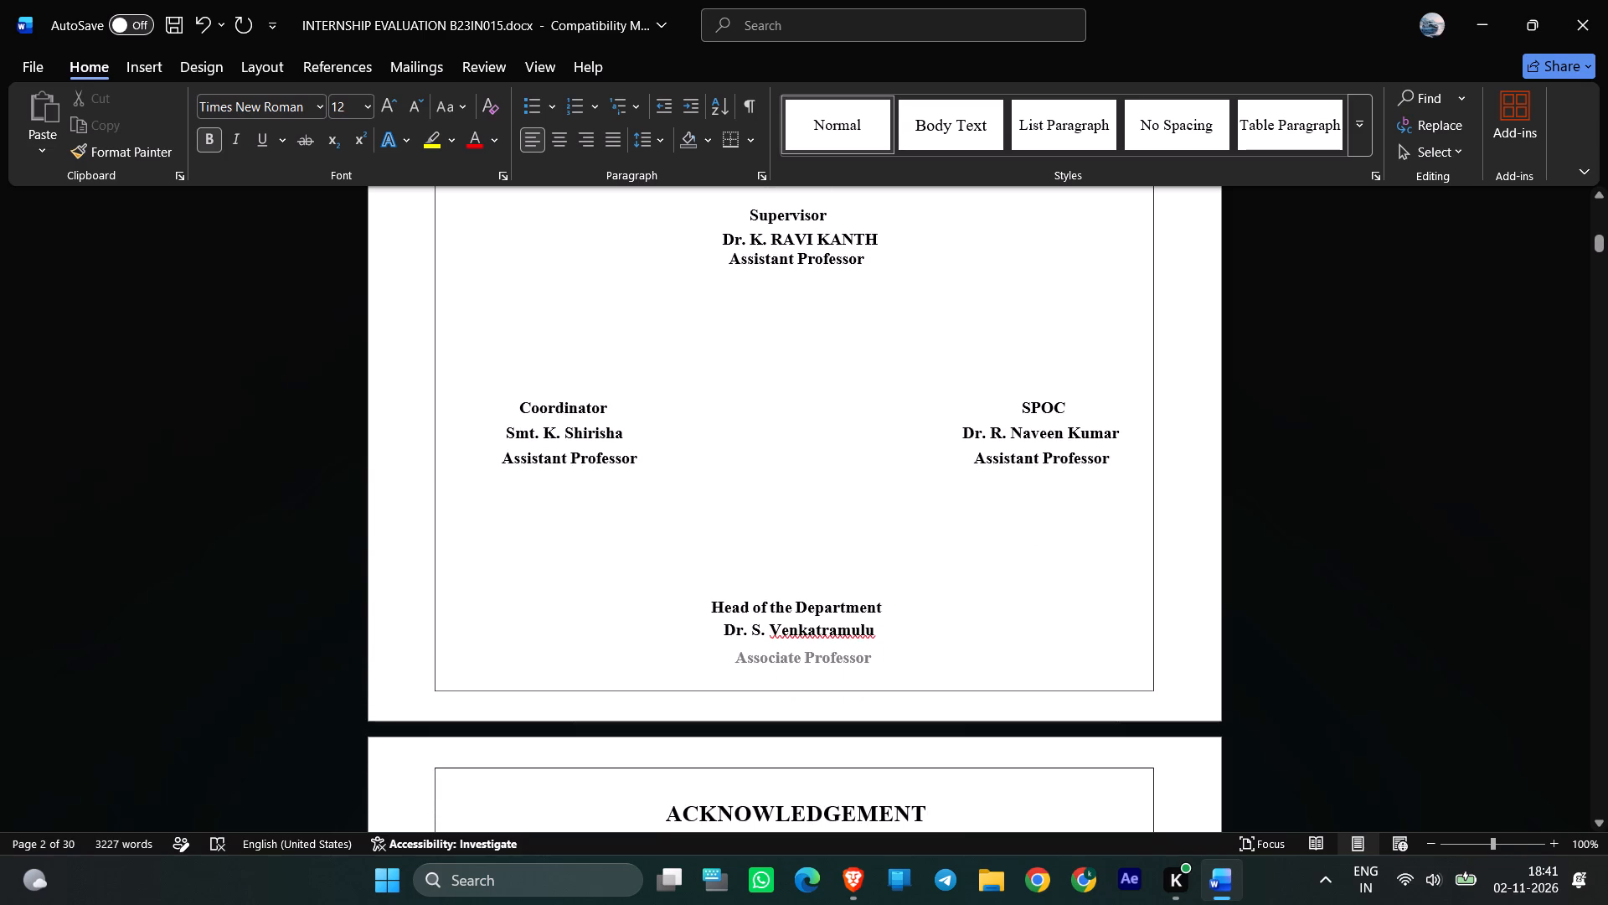
scroll(807, 604, down, 3)
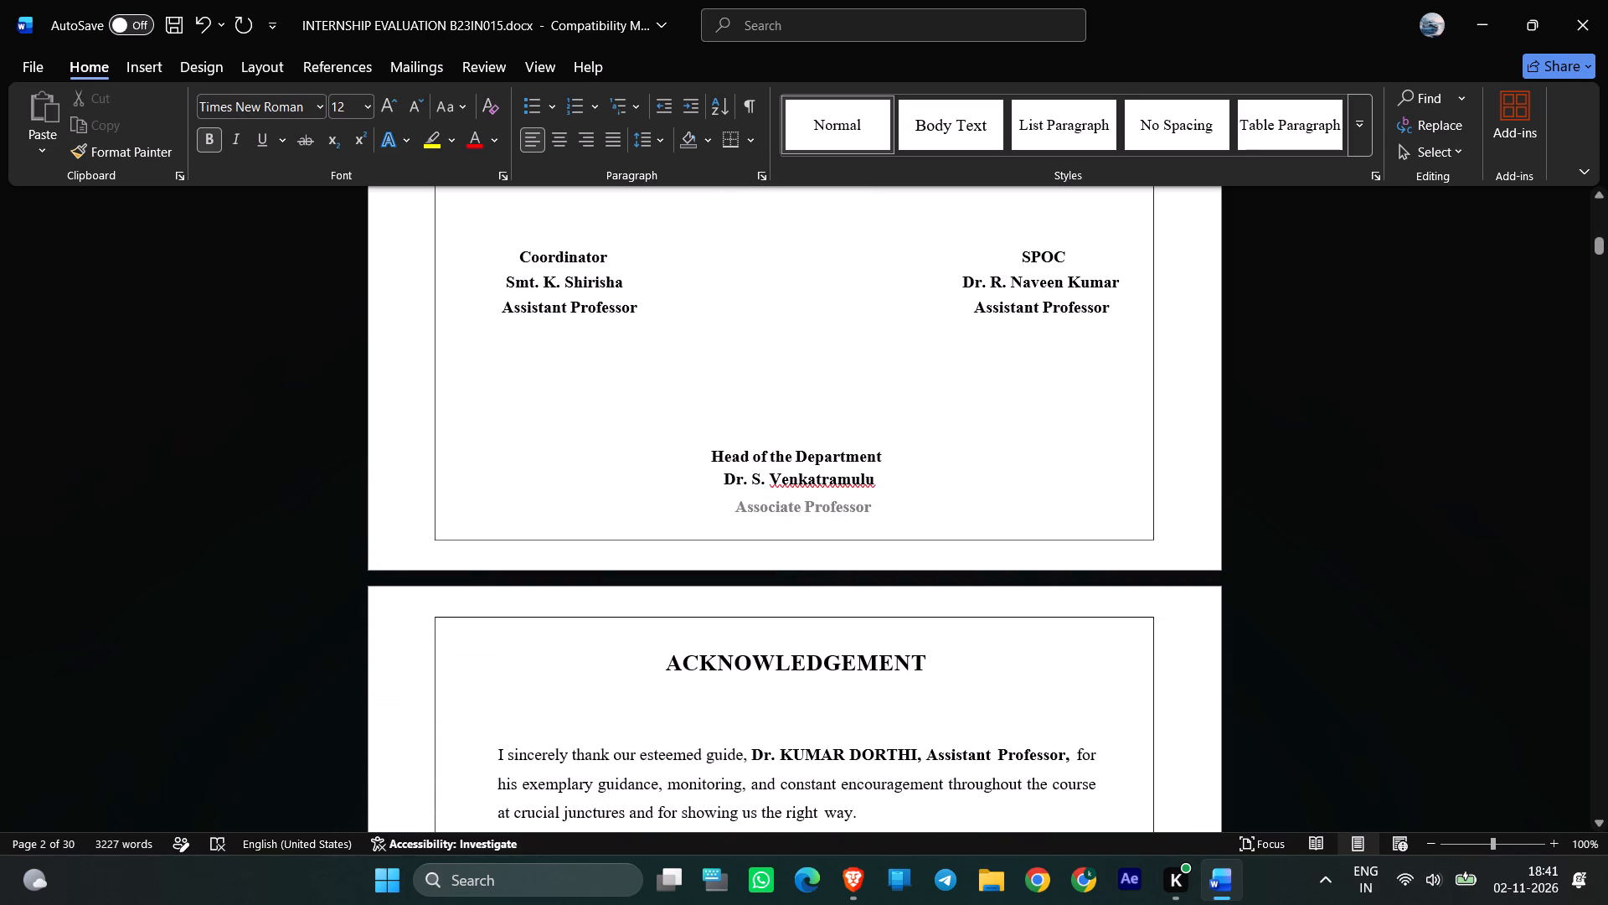
click(878, 484)
scroll(776, 584, down, 1)
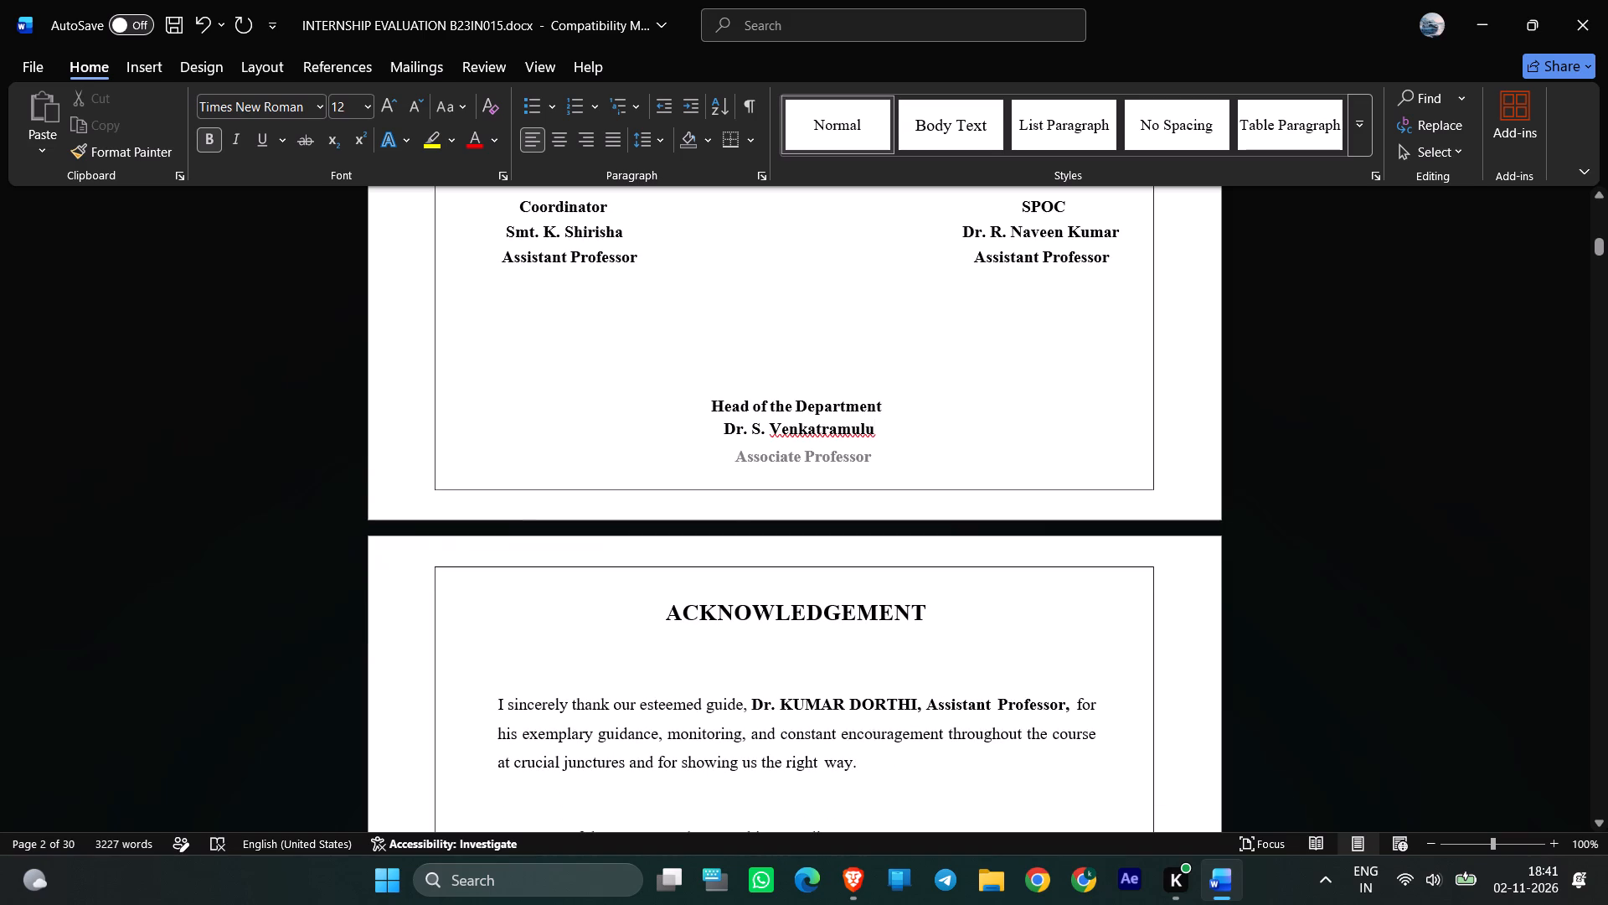
scroll(732, 543, up, 2)
scroll(732, 543, down, 1)
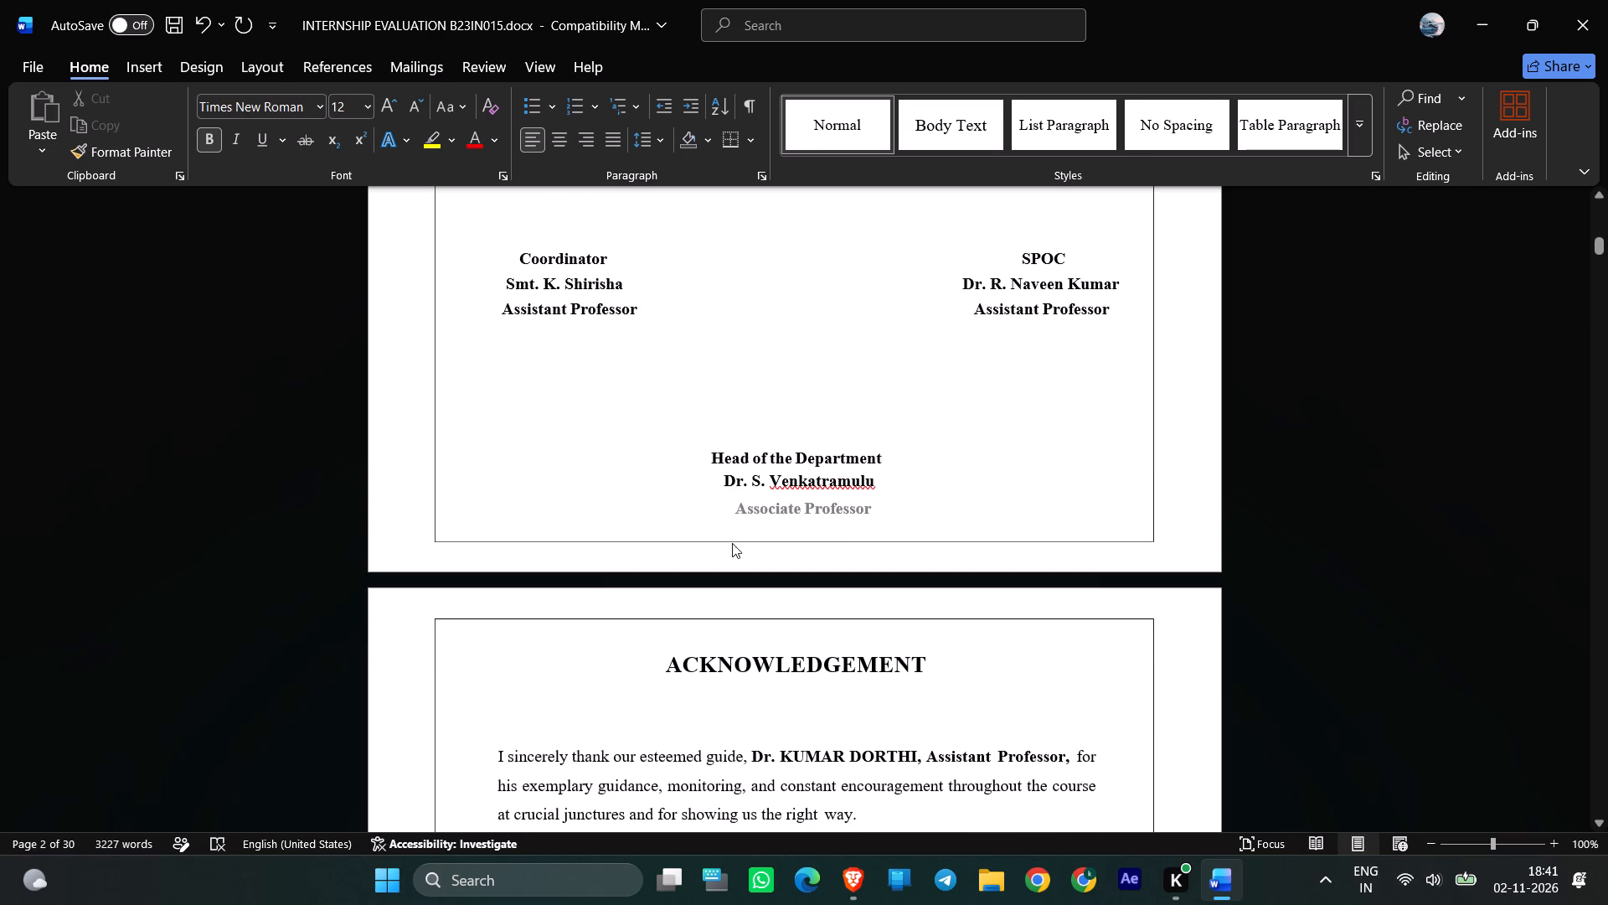
click(738, 509)
click(729, 500)
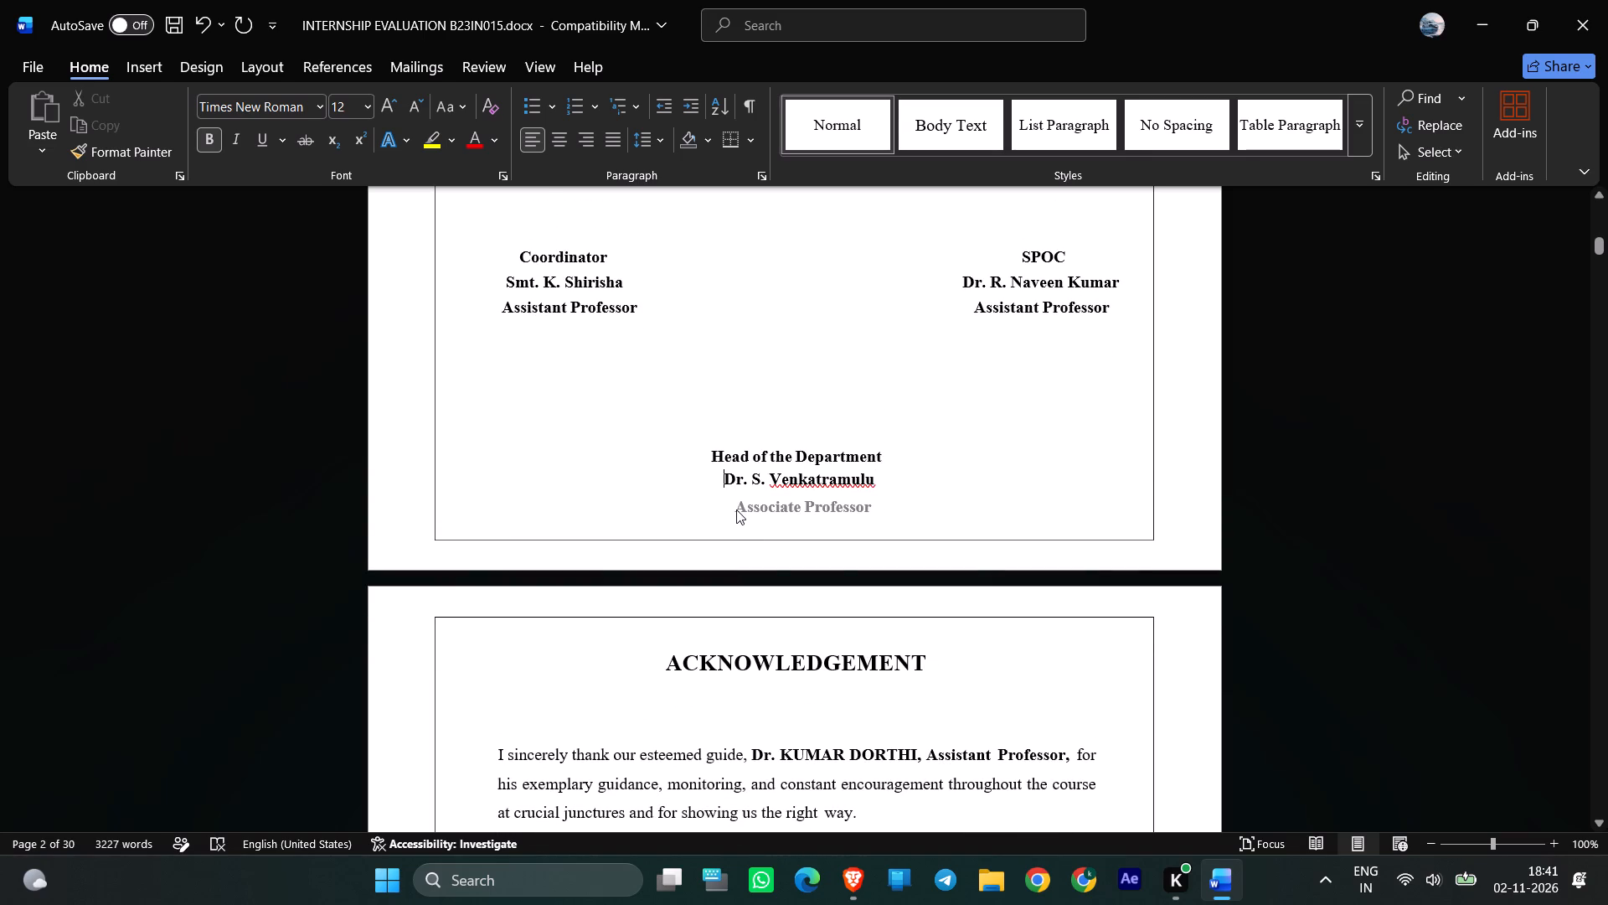
drag(736, 509, 790, 506)
click(913, 511)
Replace the guide's name after "Dr." in the first Acknowledgement paragraph with the new guide's two-word name in capitals.
scroll(789, 552, down, 3)
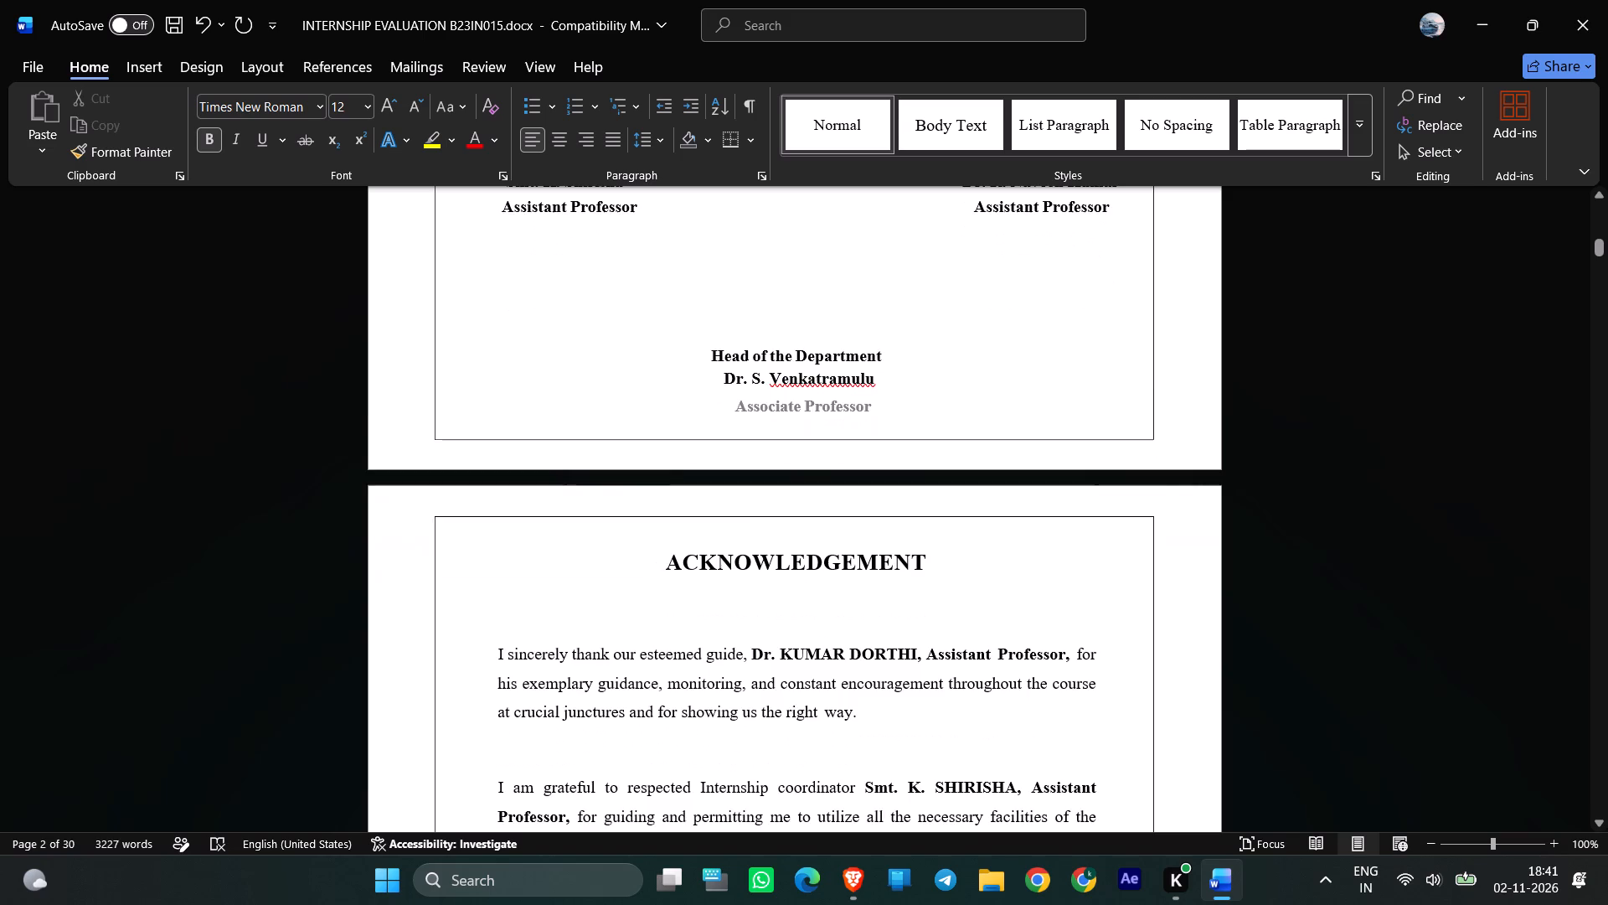
scroll(789, 552, down, 3)
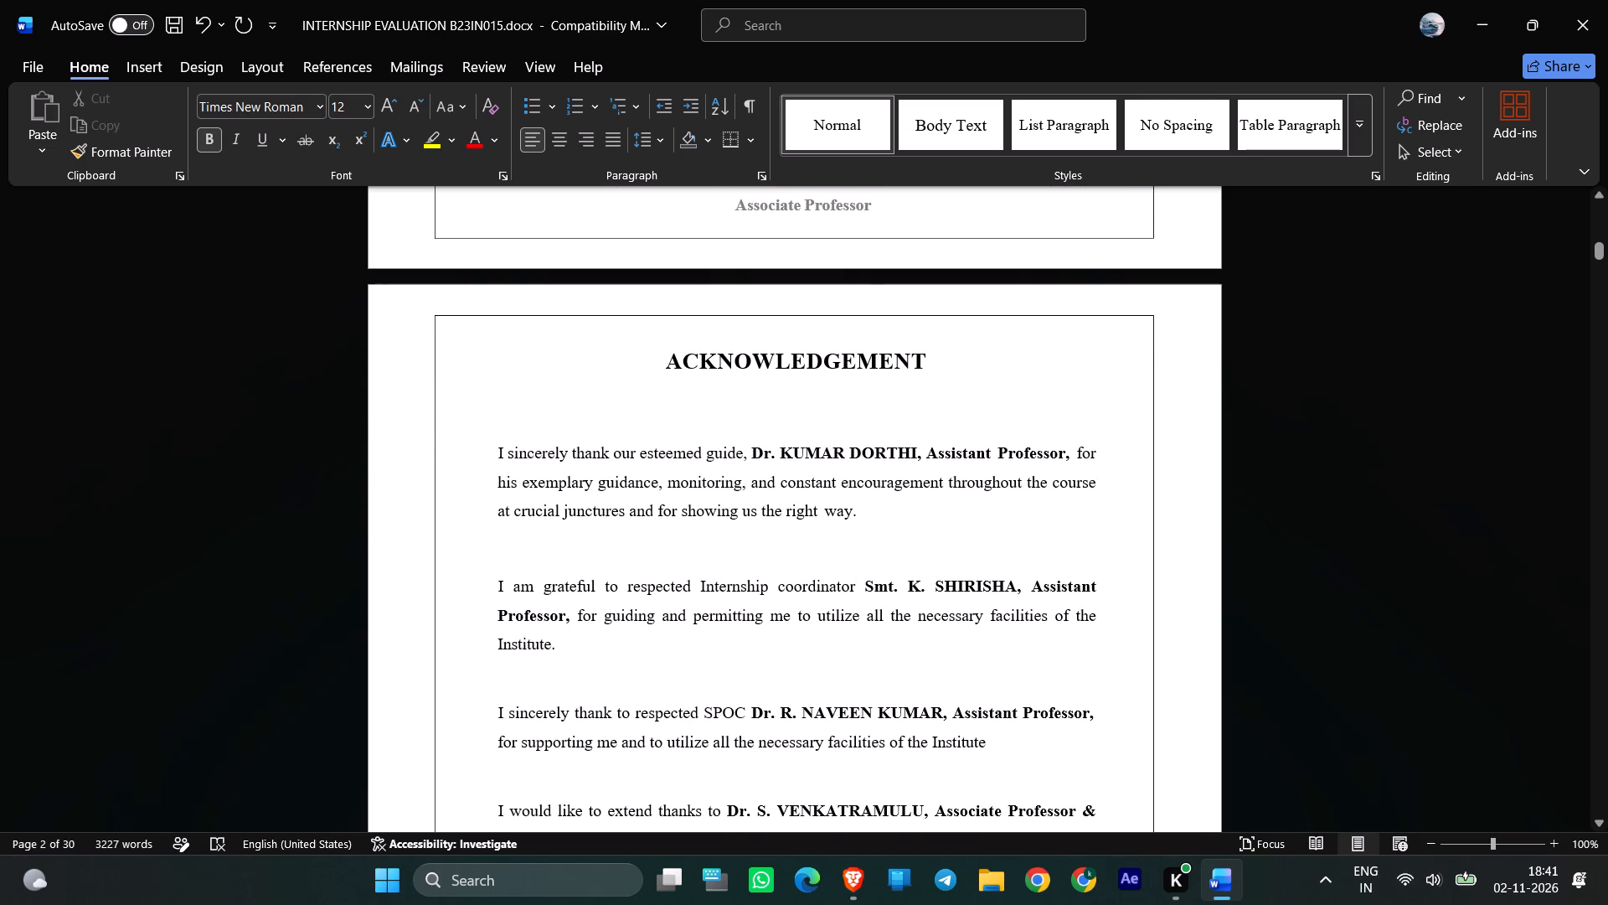
click(919, 454)
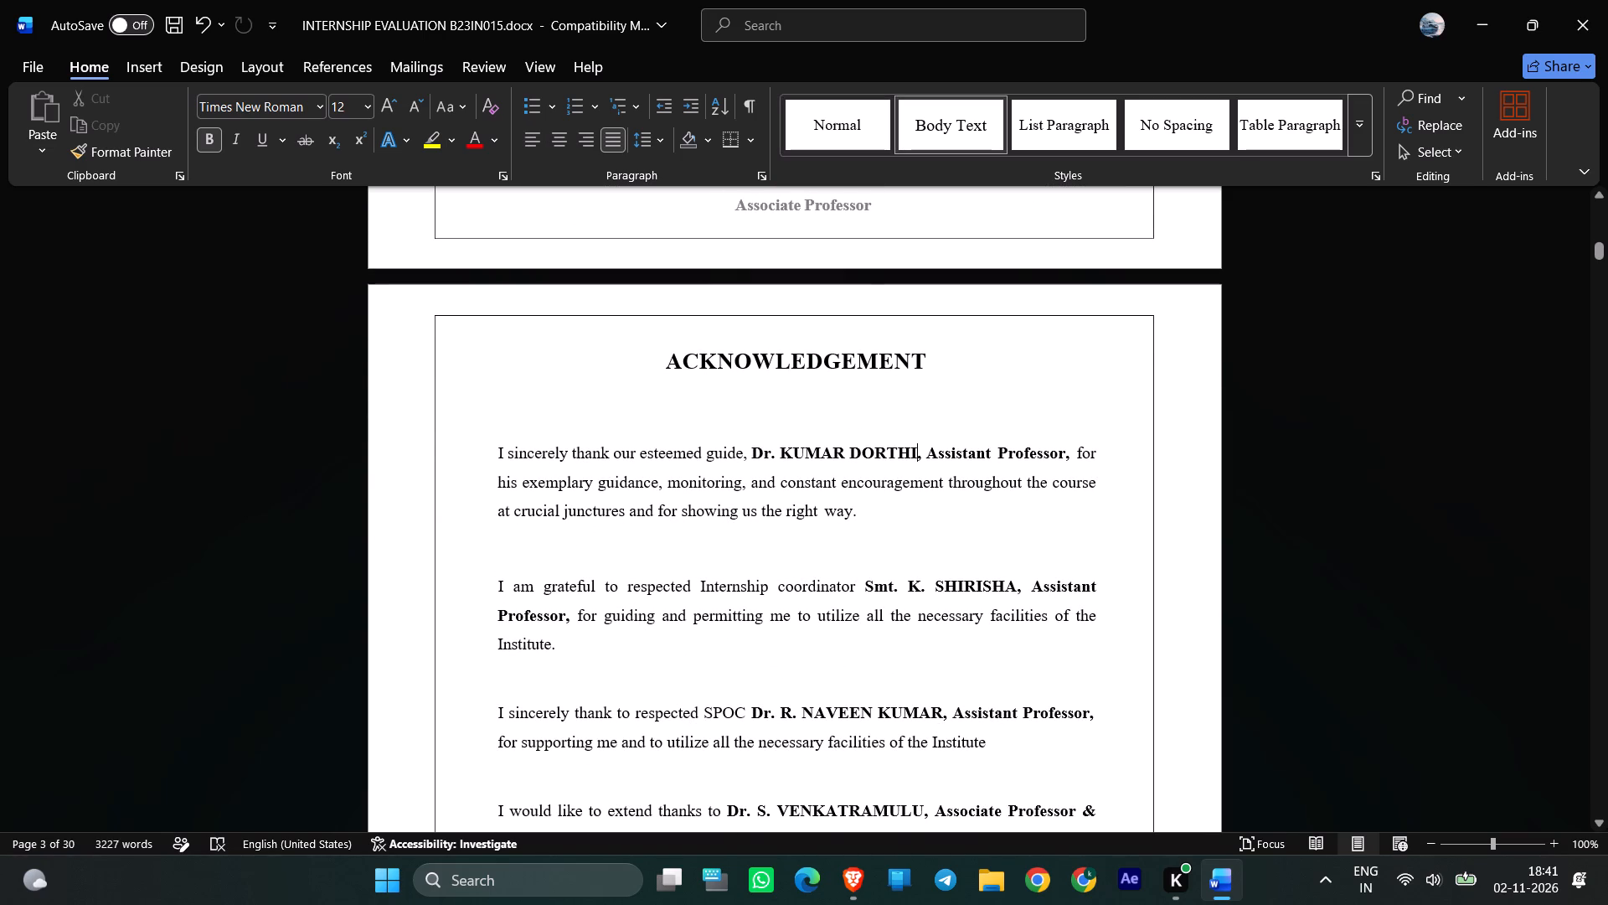
key(BackSpace)
key(BackSpace)
key(BackSpace)
key(BackSpace)
key(BackSpace)
key(BackSpace)
key(BackSpace)
key(BackSpace)
key(BackSpace)
key(BackSpace)
key(BackSpace)
key(BackSpace)
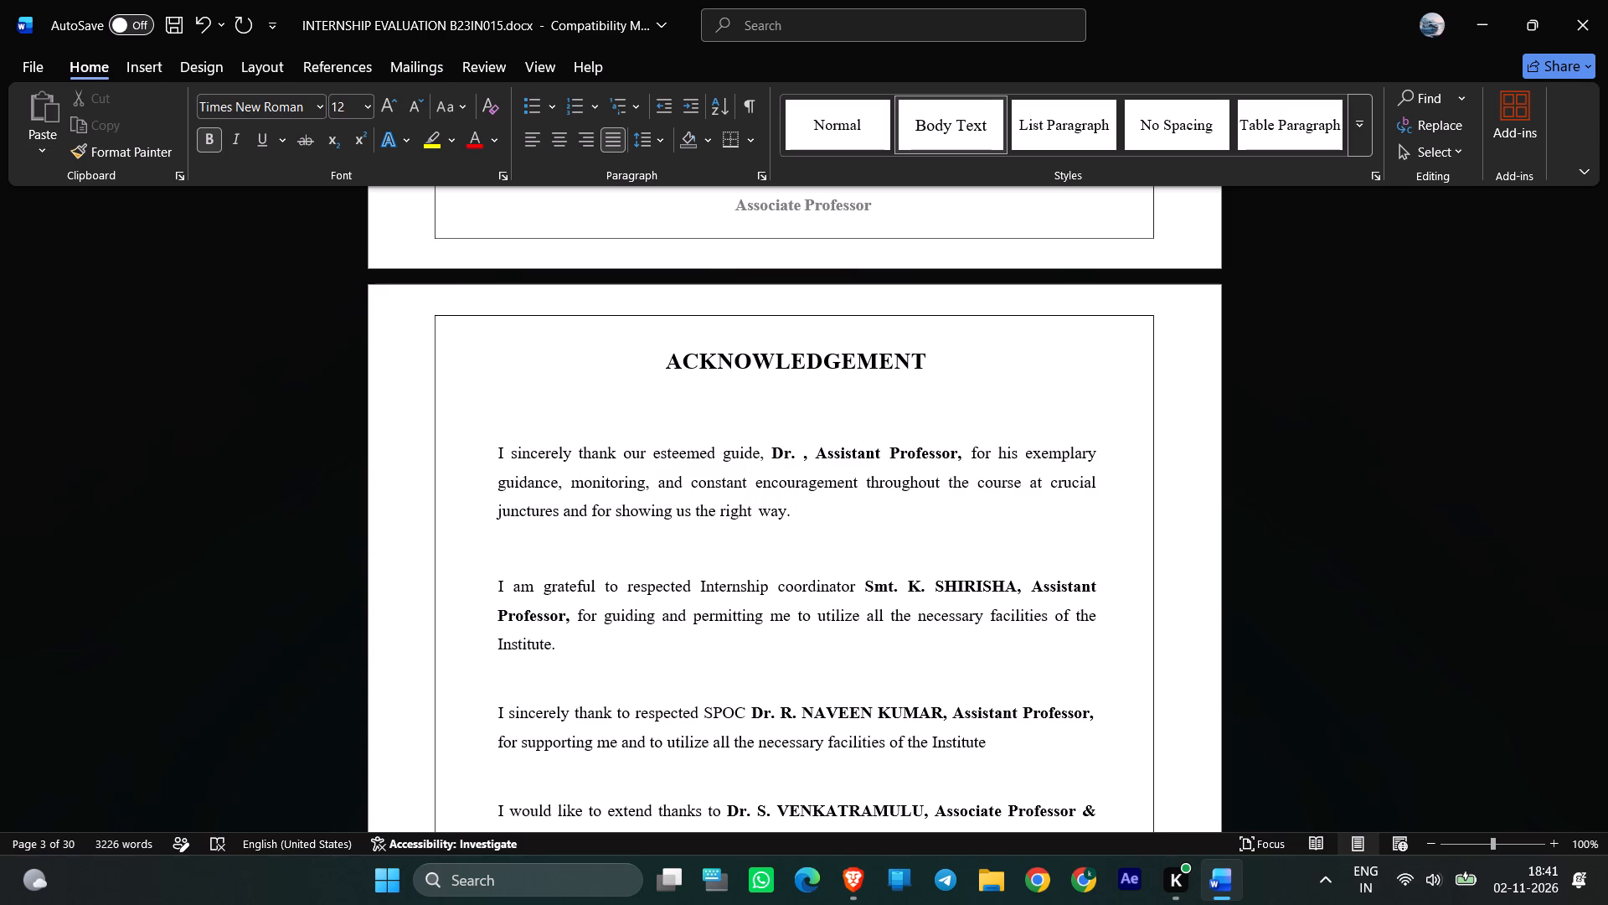
key(BackSpace)
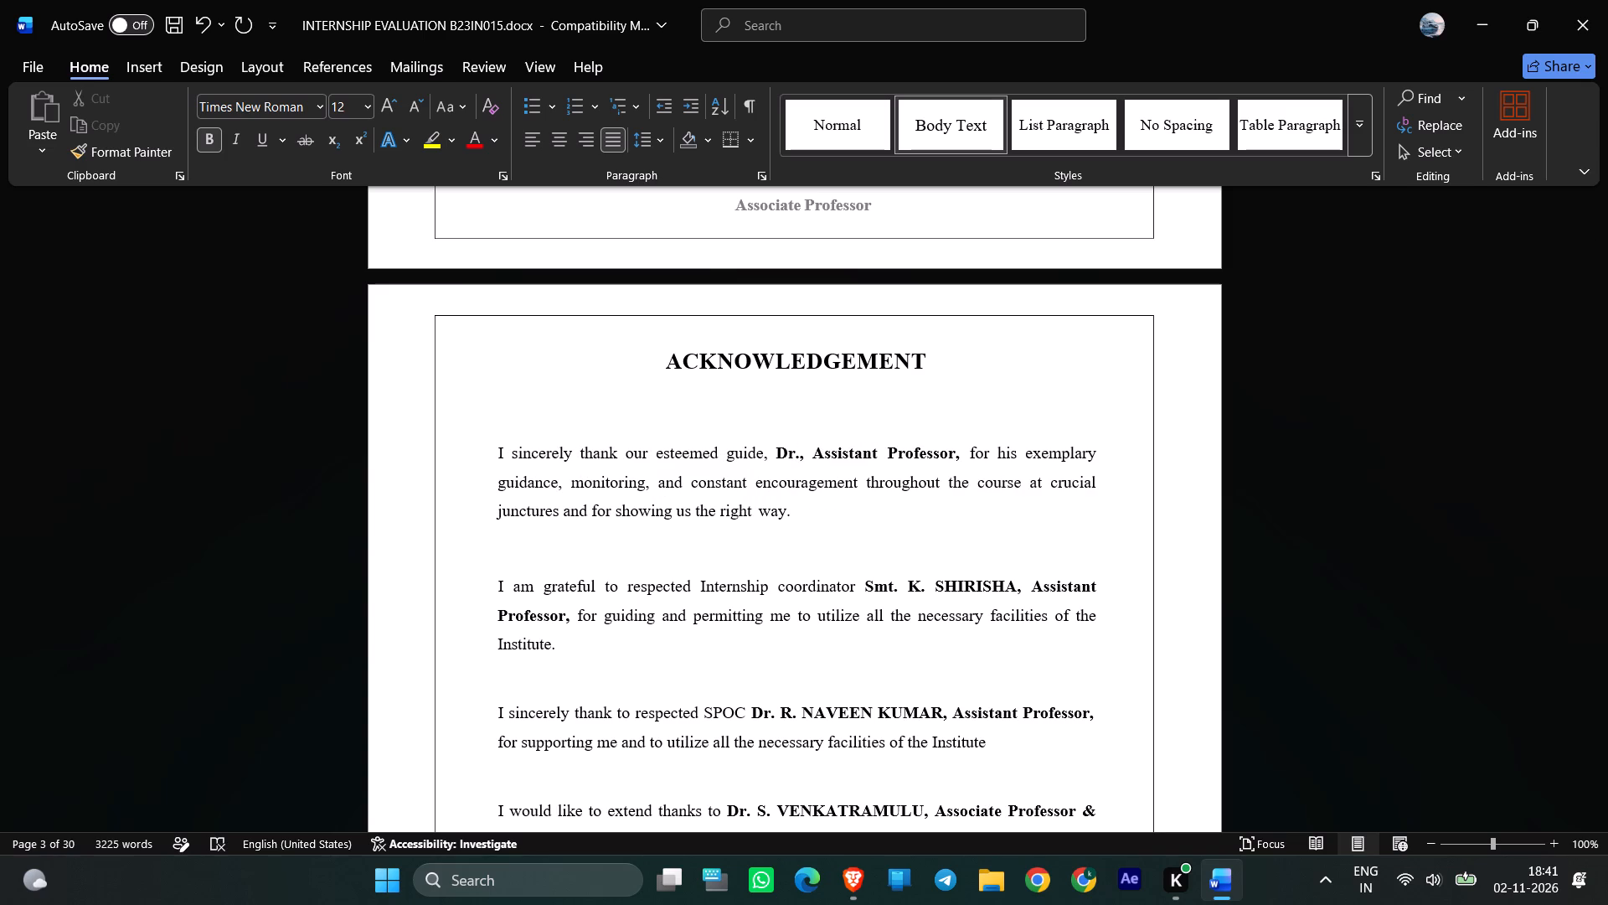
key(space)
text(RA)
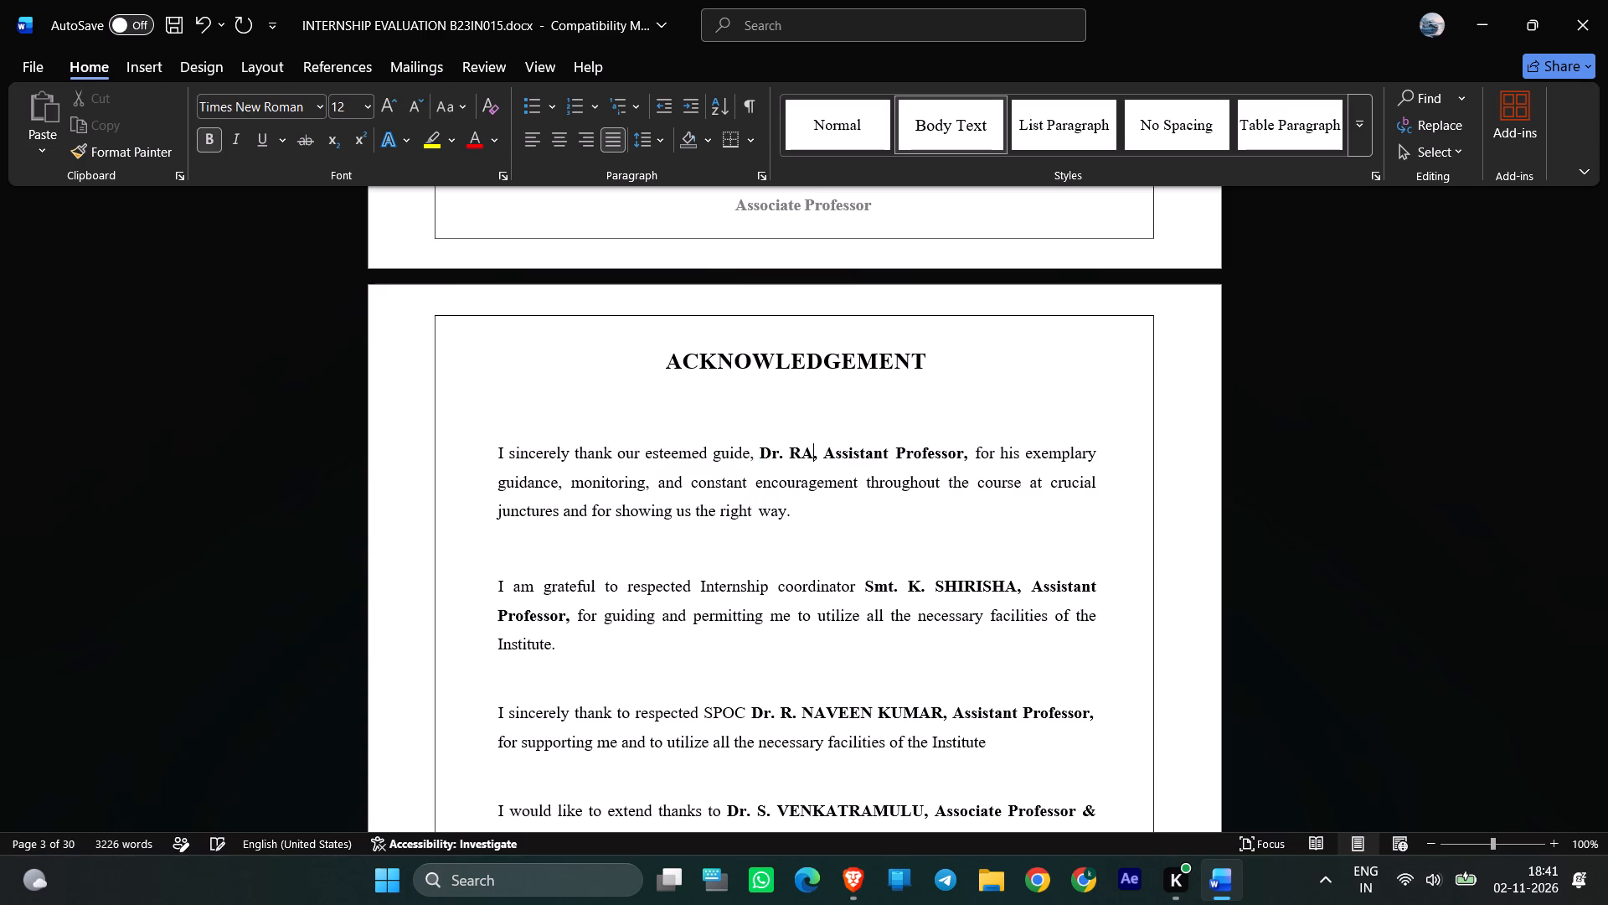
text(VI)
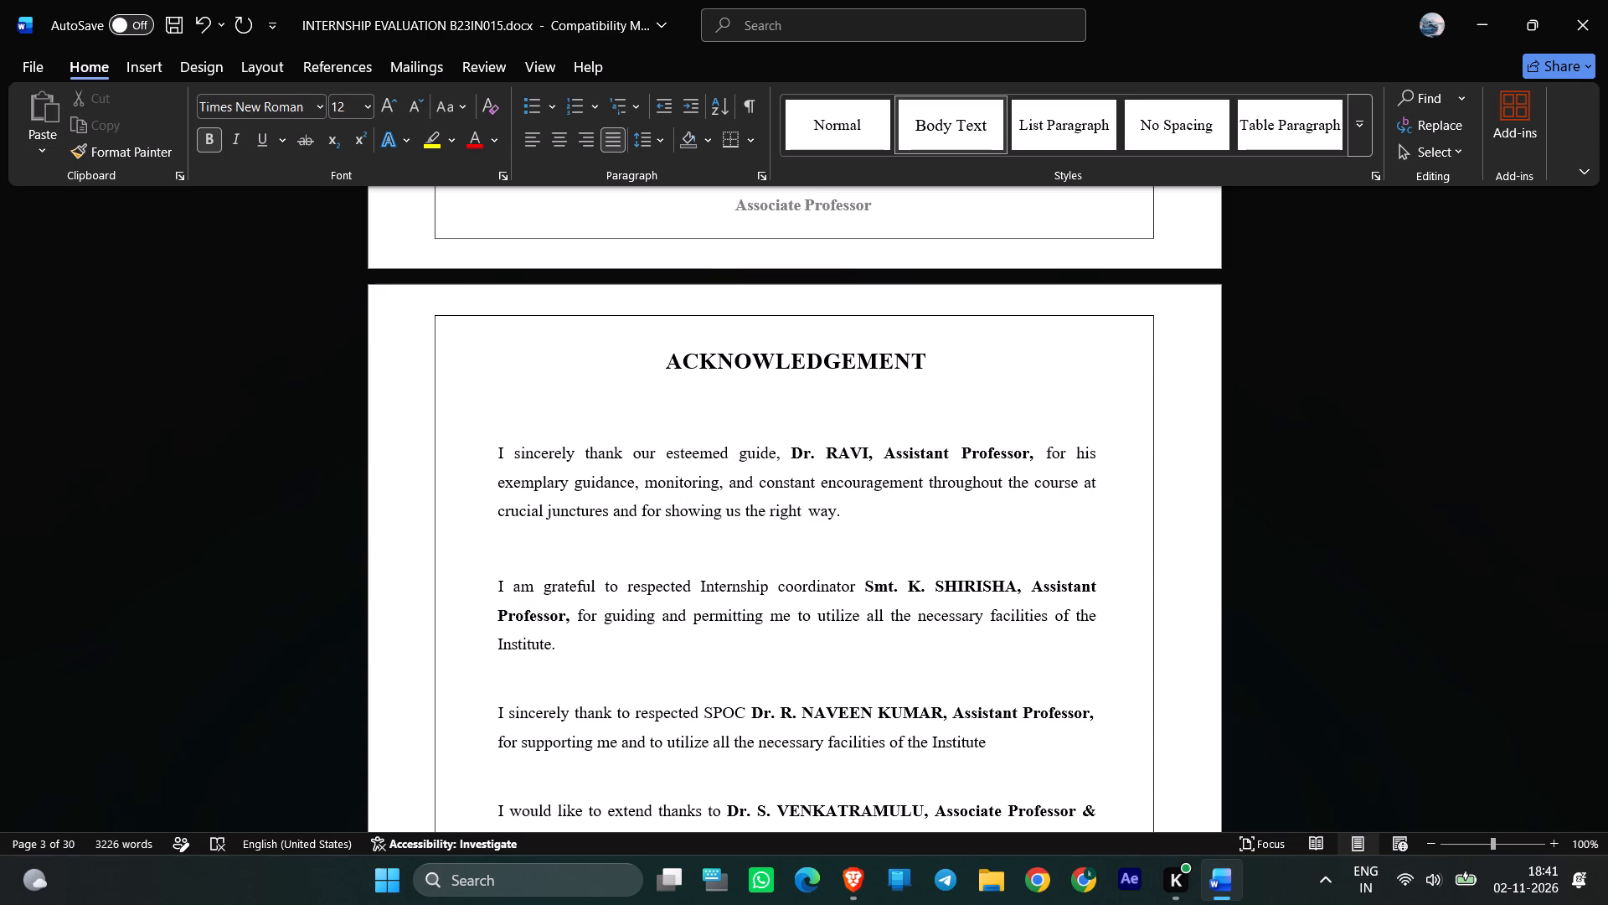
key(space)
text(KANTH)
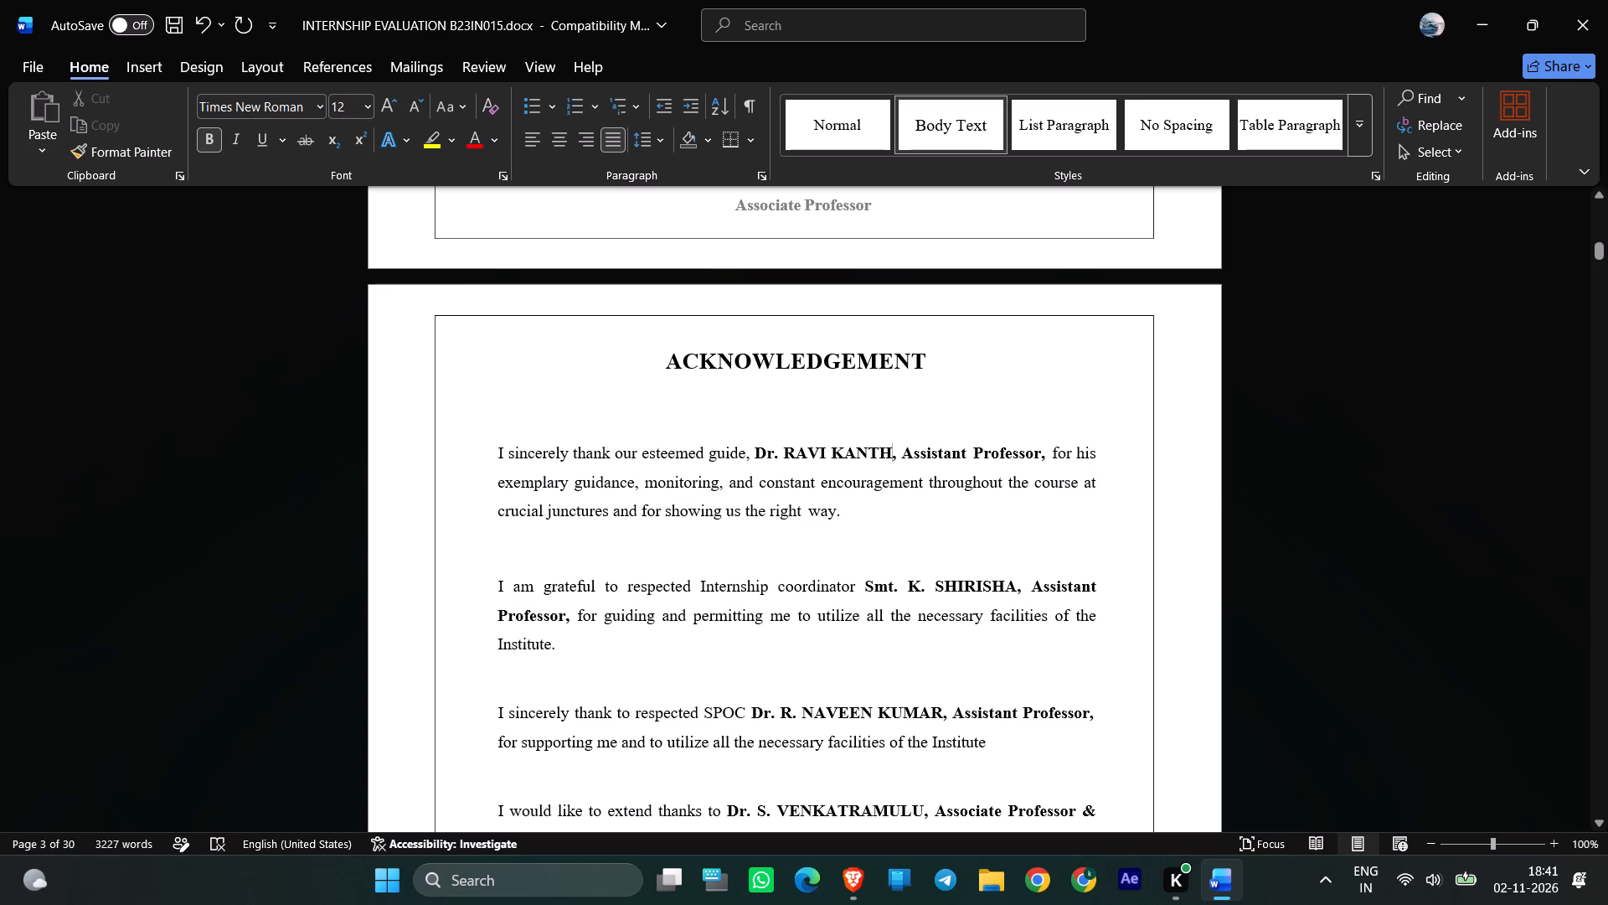
Insert the initial "K." and a space before the new guide's name in the first Acknowledgement paragraph.
click(783, 453)
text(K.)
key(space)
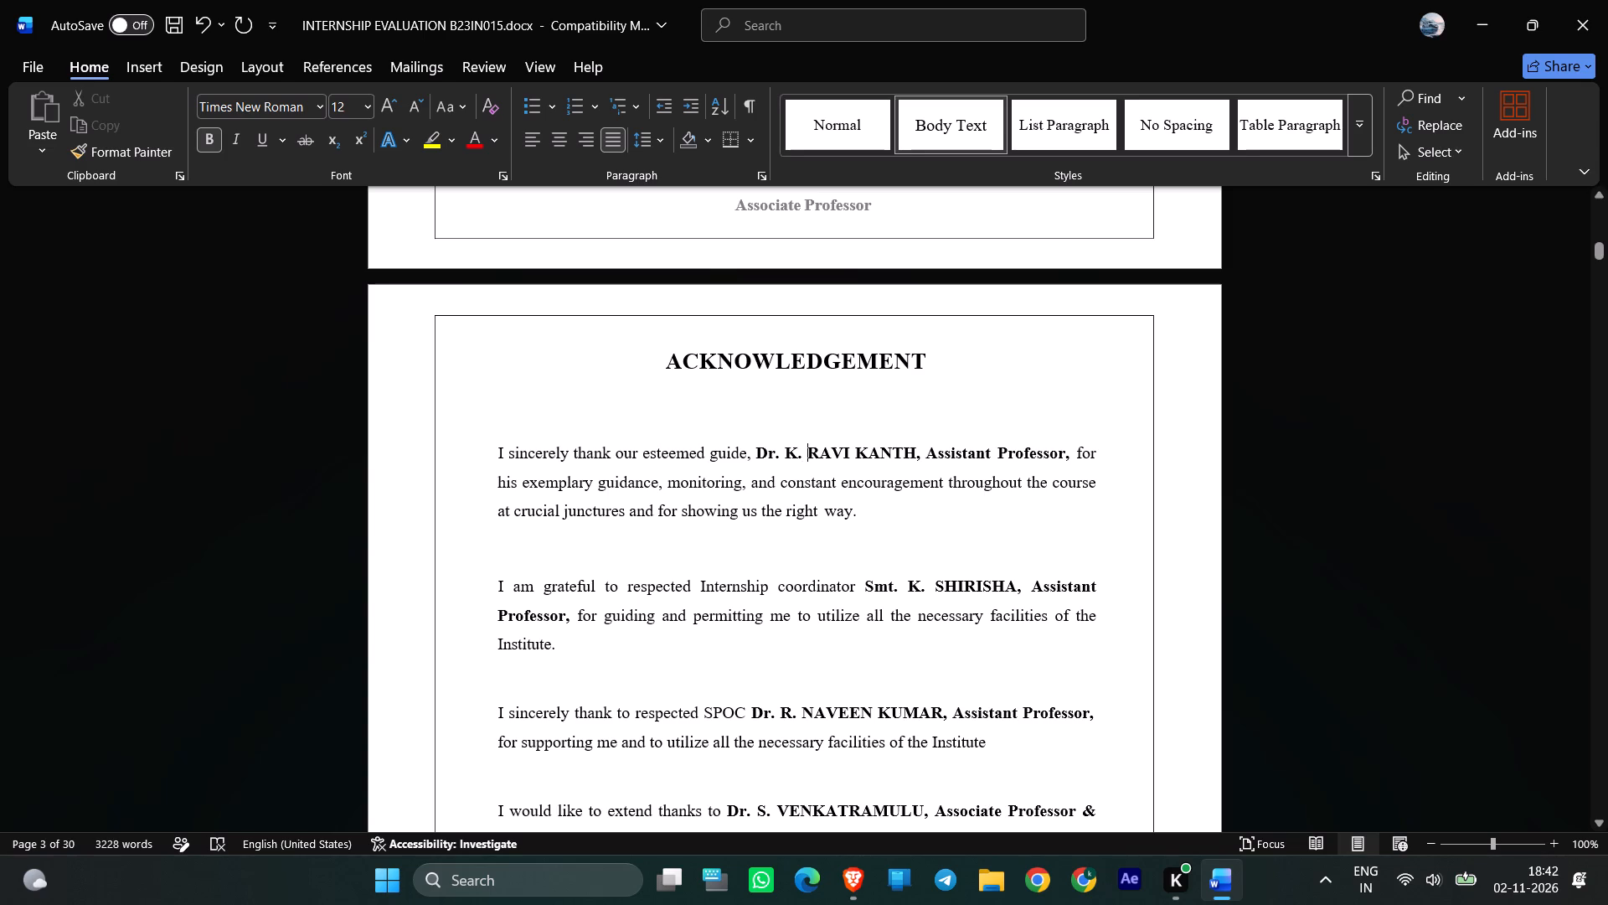
Replace the last two digits of the roll number at the end of the Acknowledgement page with the new student's digits.
scroll(833, 548, down, 2)
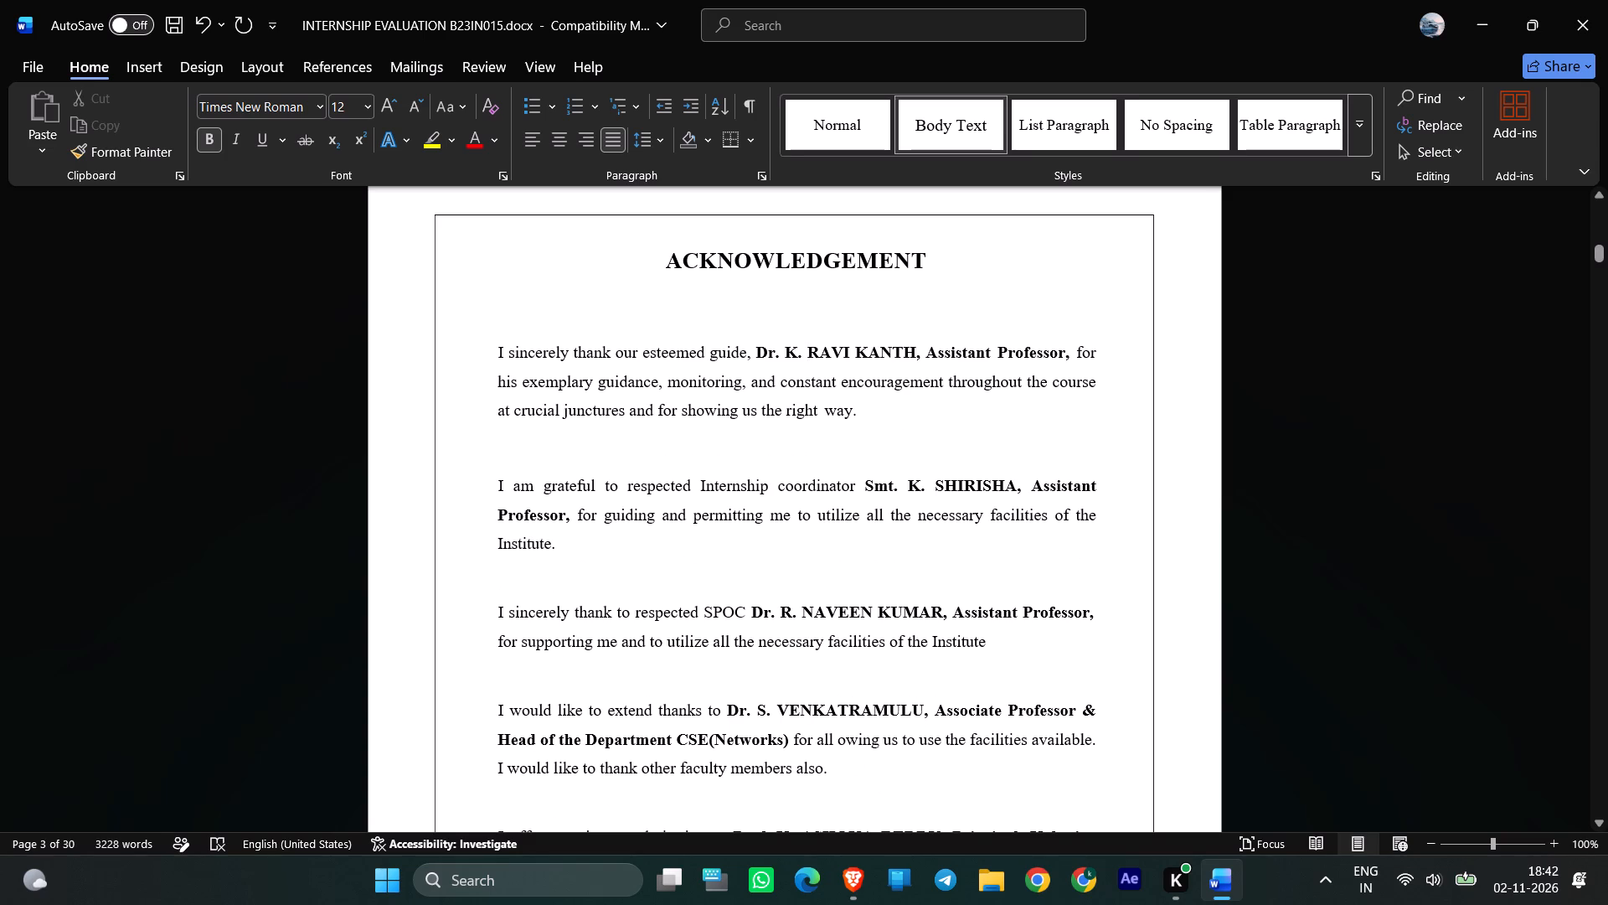
scroll(755, 546, down, 3)
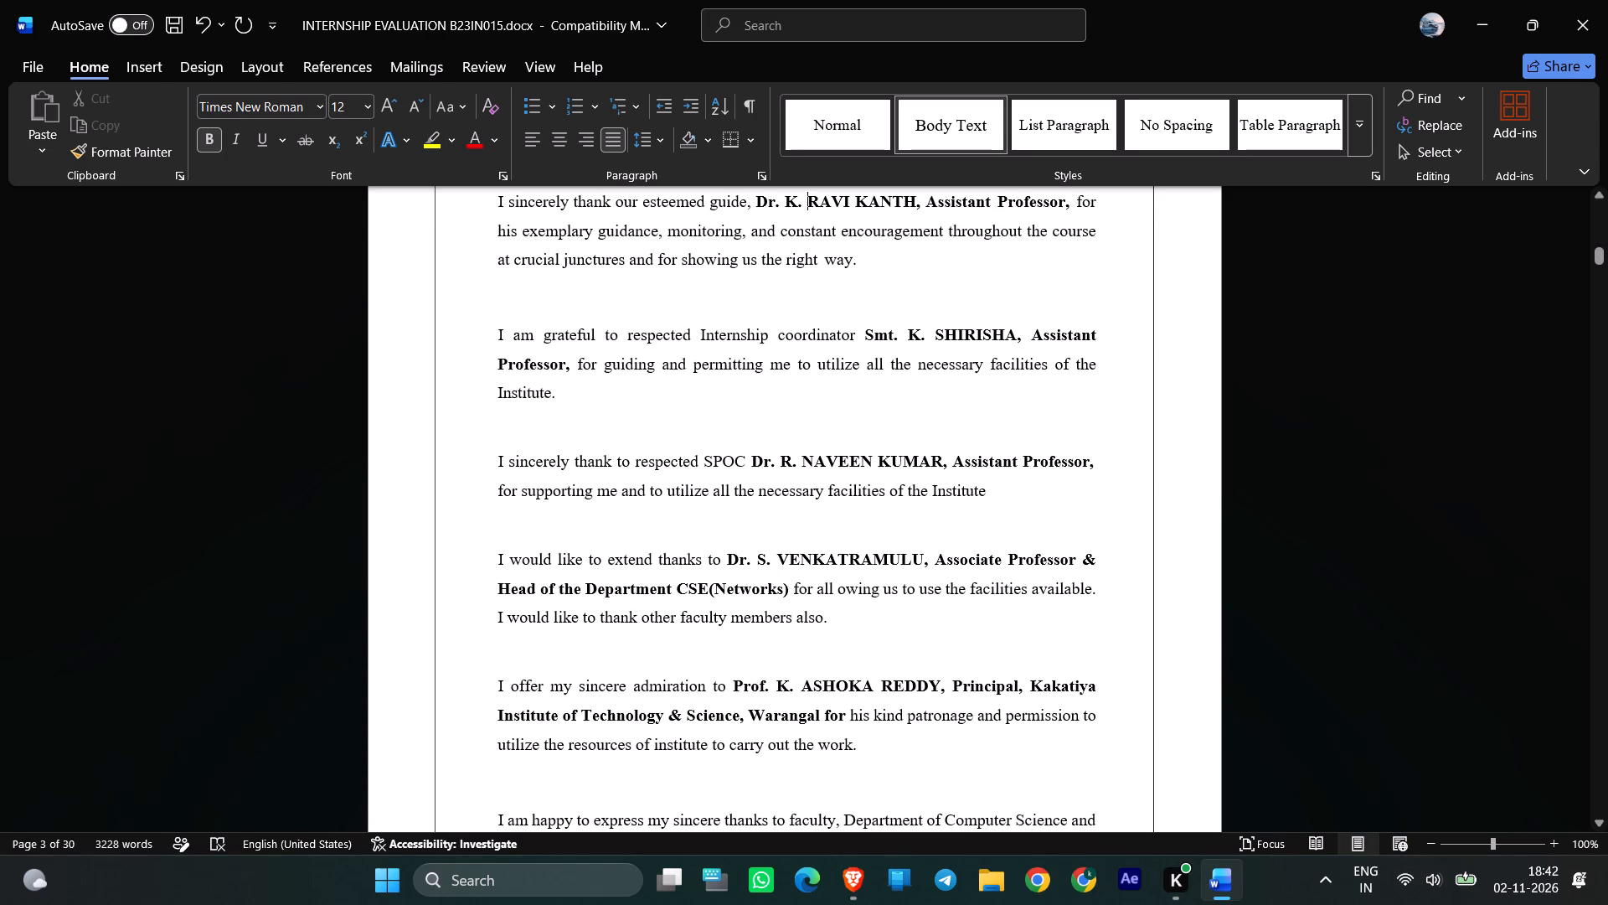
scroll(756, 494, down, 3)
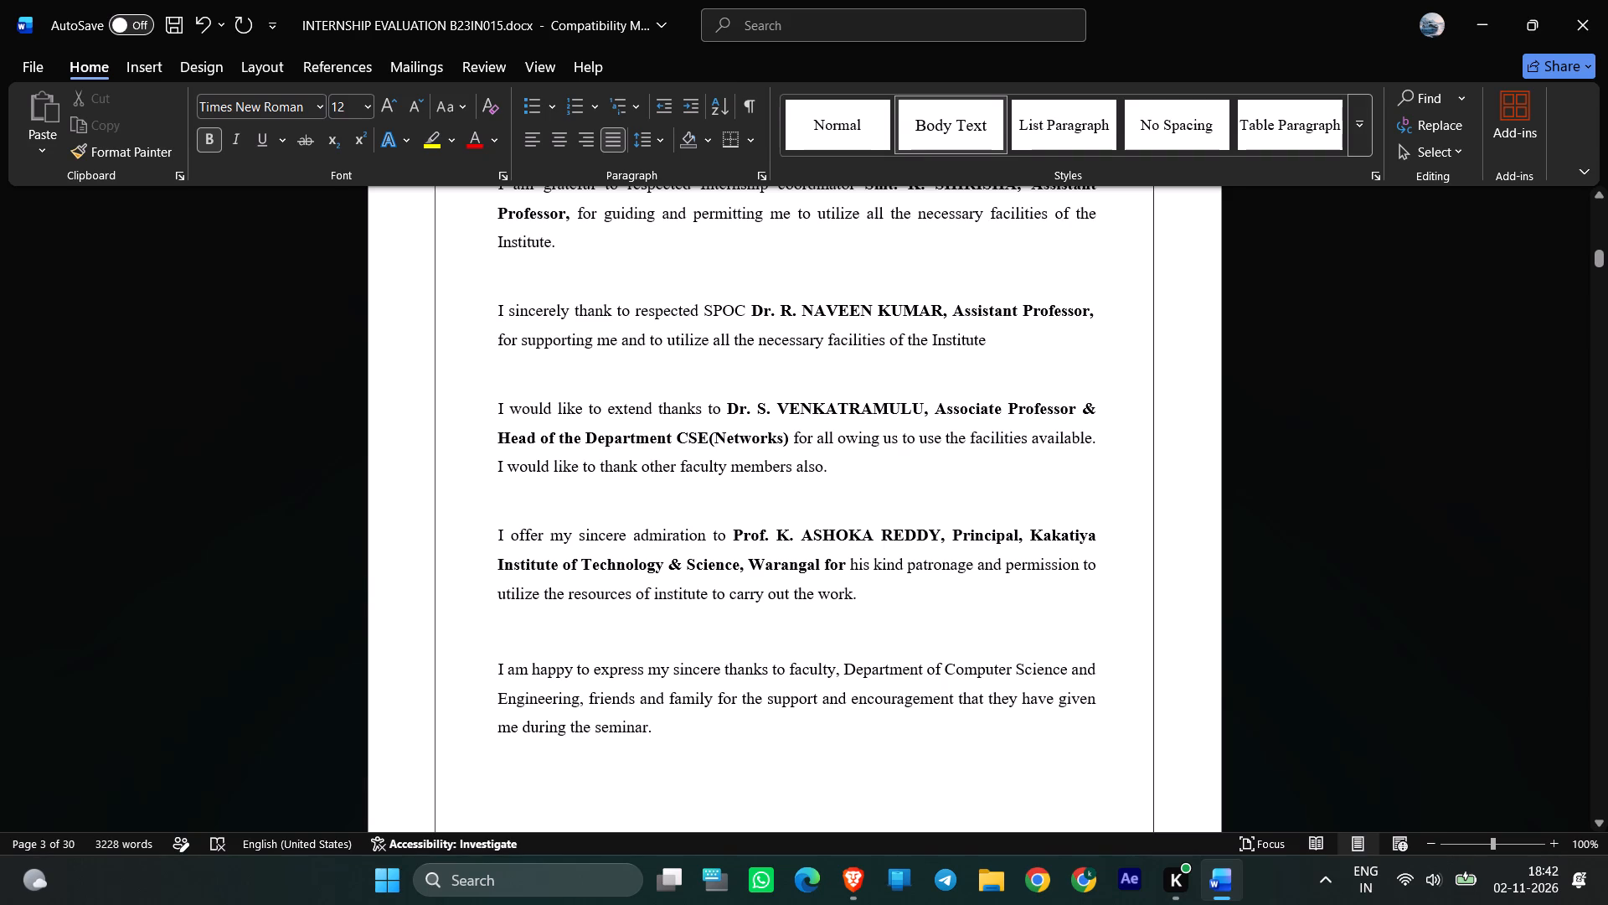
scroll(774, 459, down, 3)
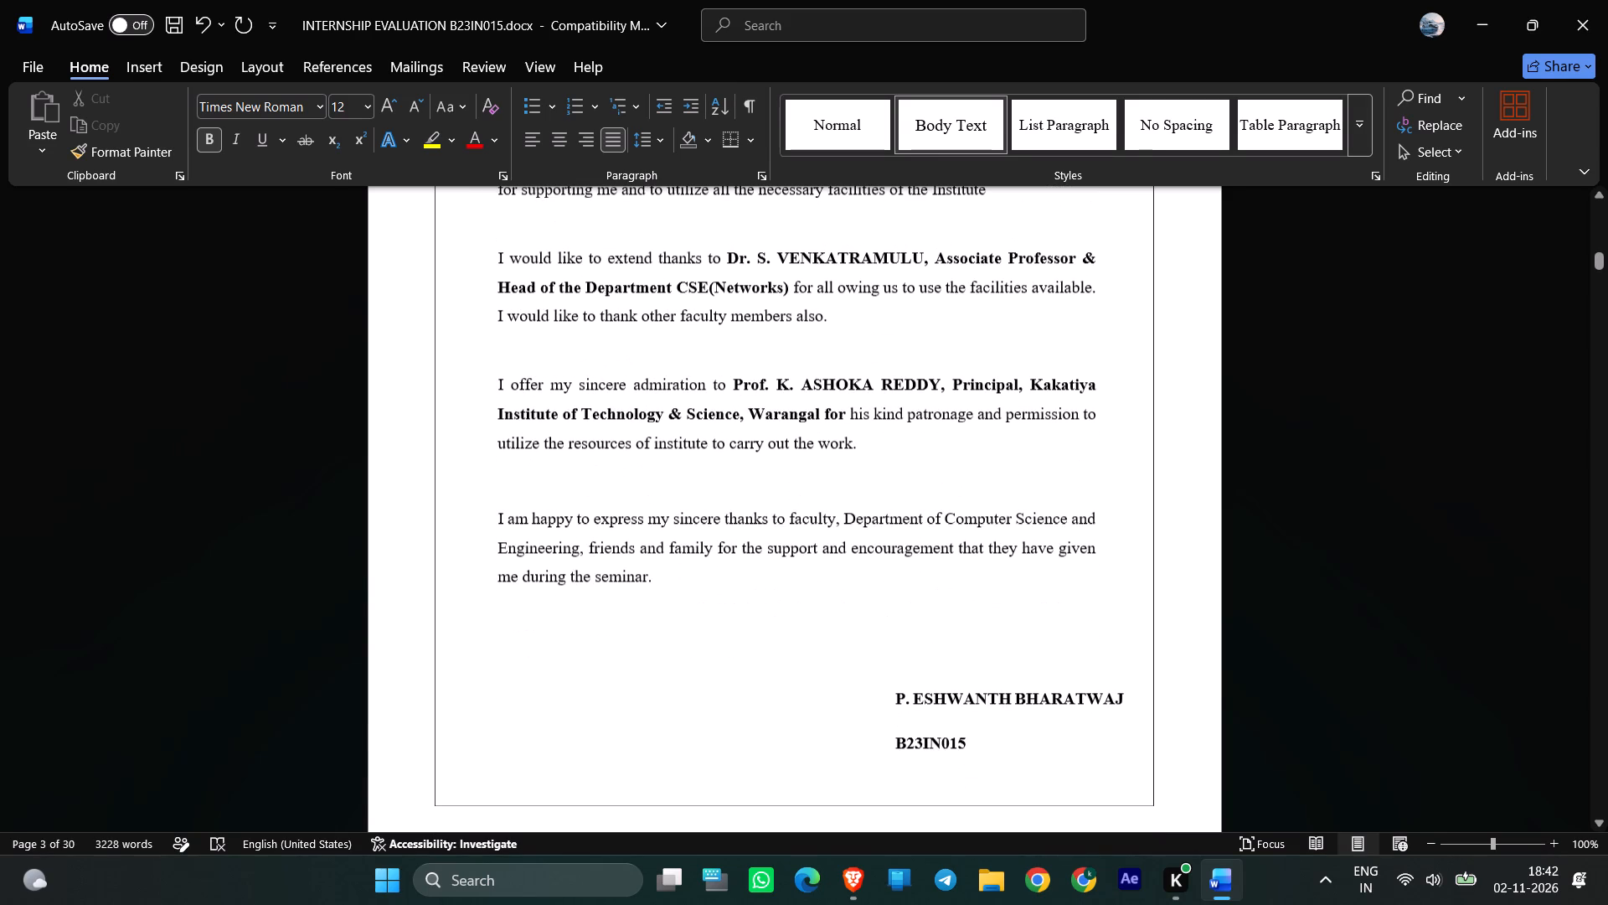
scroll(749, 506, down, 3)
click(966, 596)
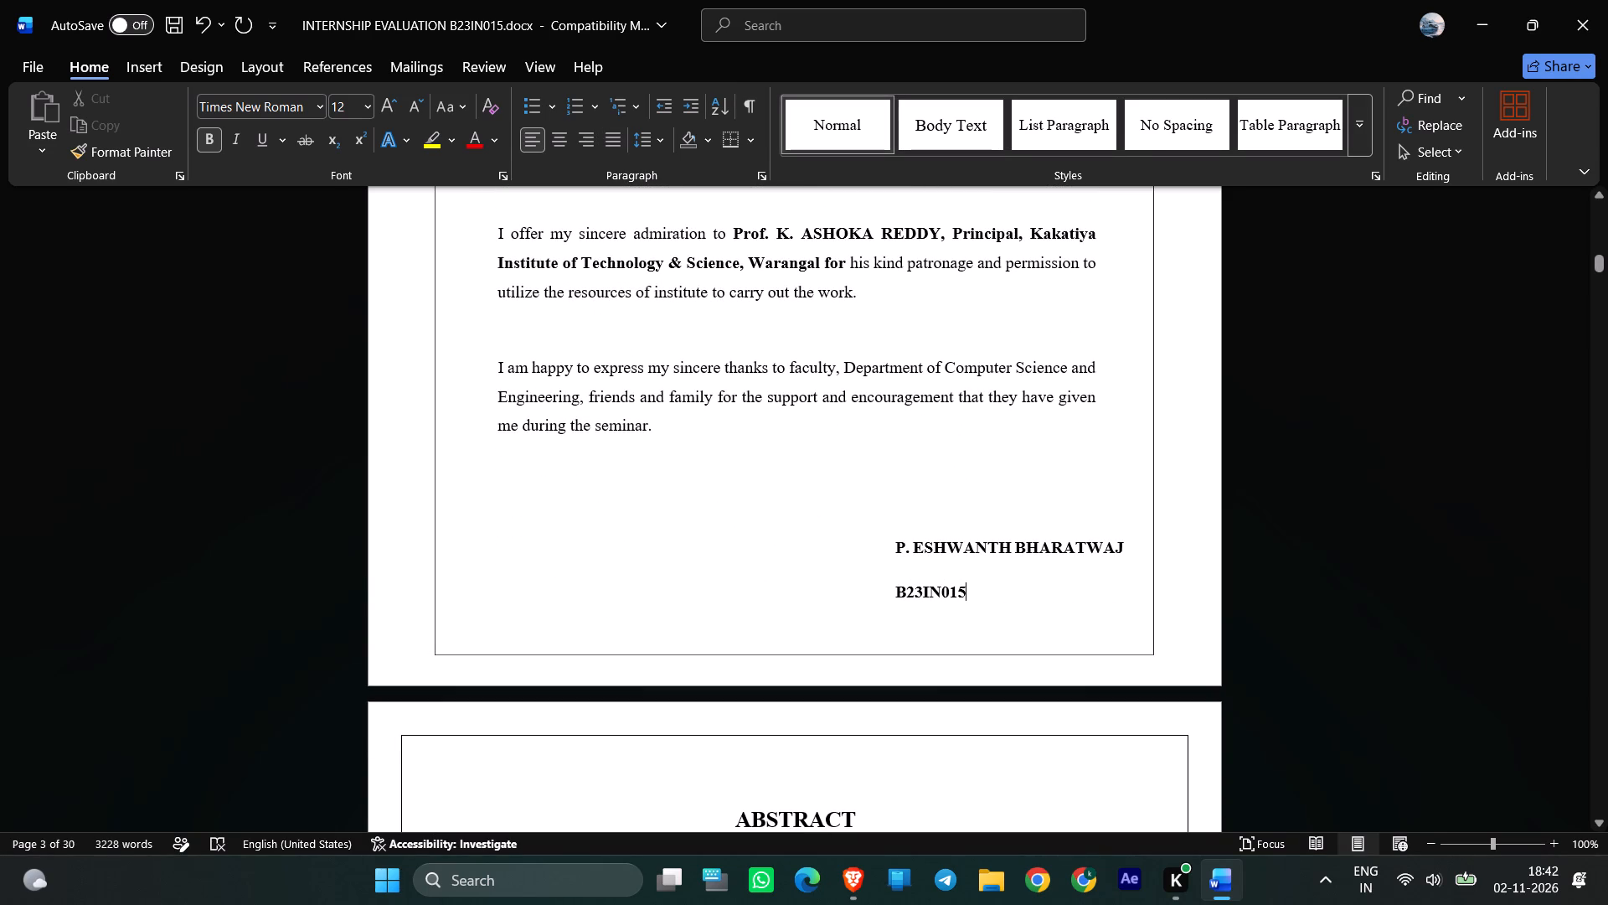
key(BackSpace)
key(BackSpace)
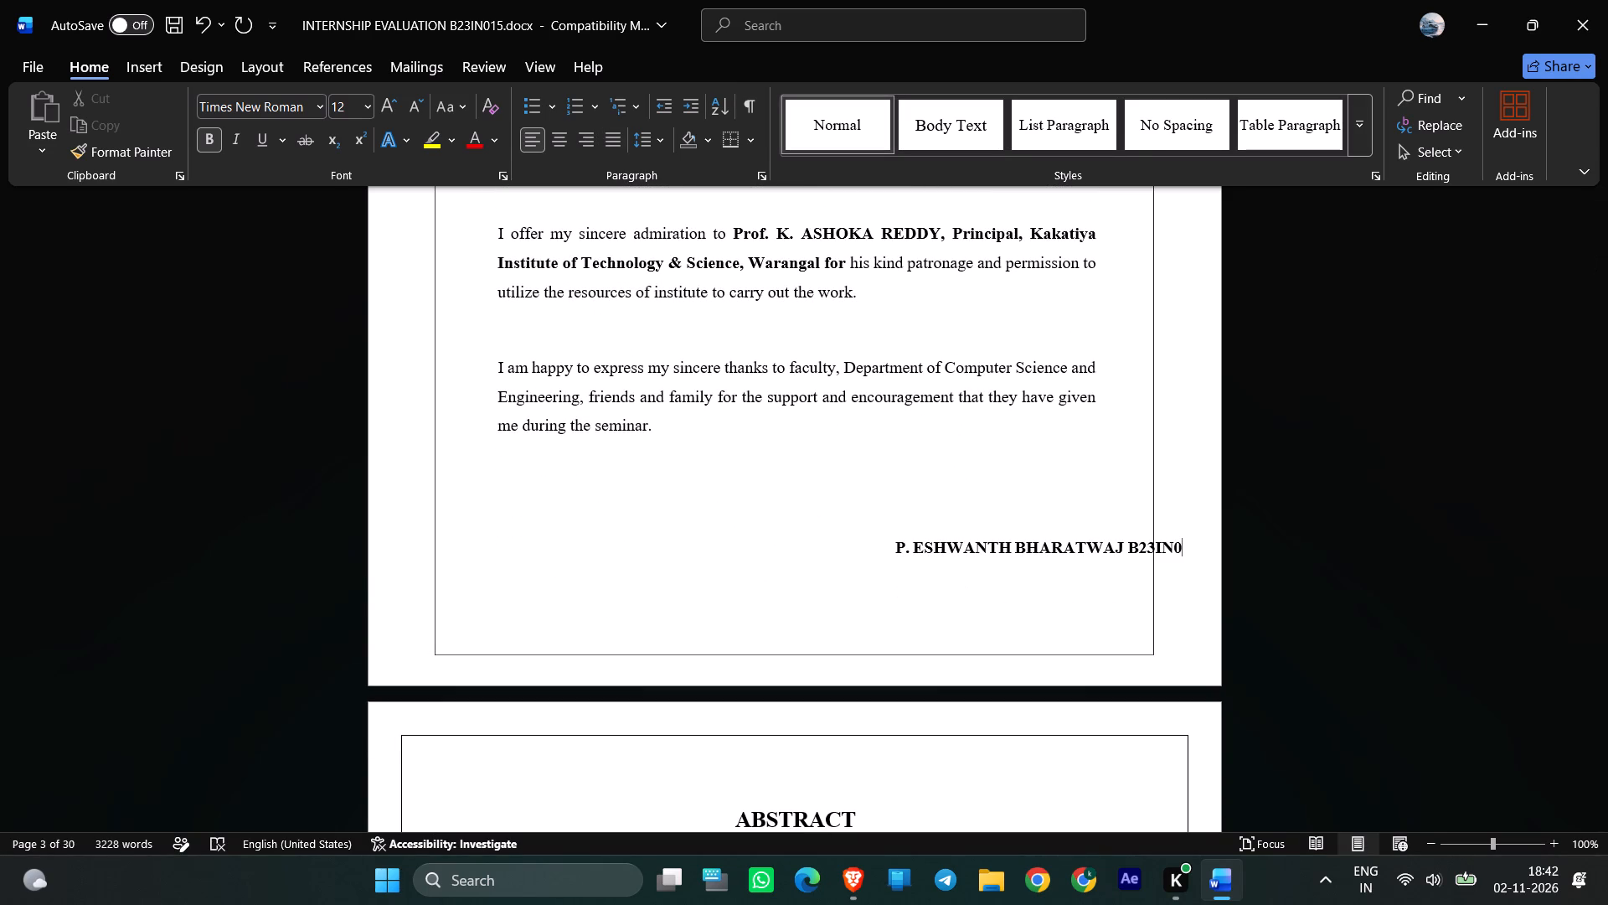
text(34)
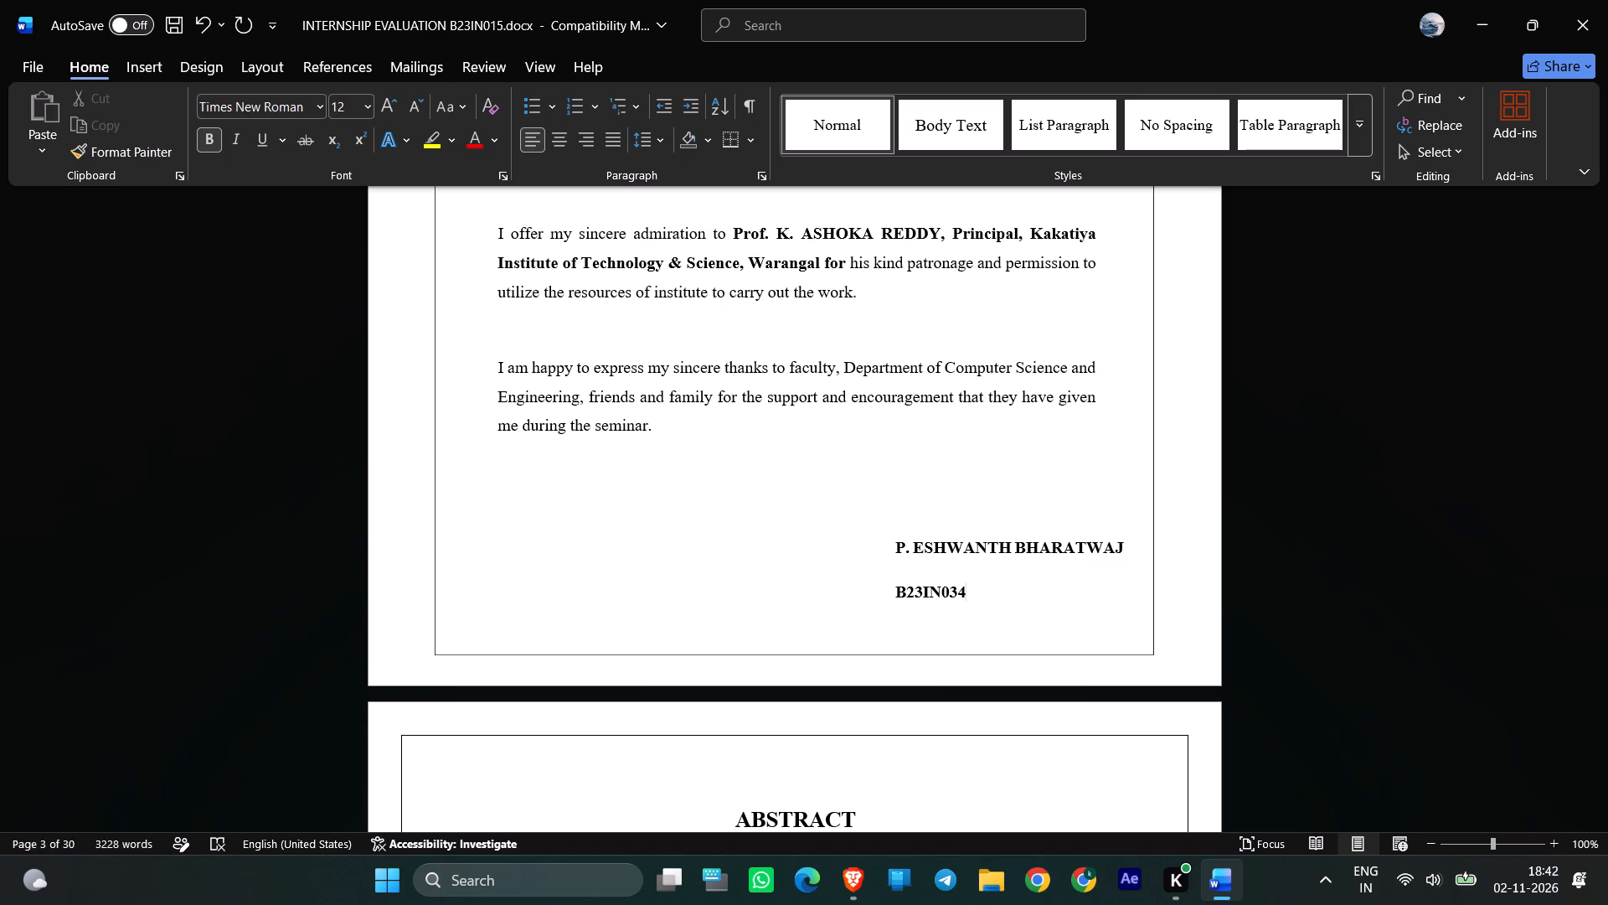
Replace the student's name above the roll number on the Acknowledgement page with the new student's name, beginning with the initial "G".
drag(1123, 545, 1120, 547)
drag(1120, 547, 922, 561)
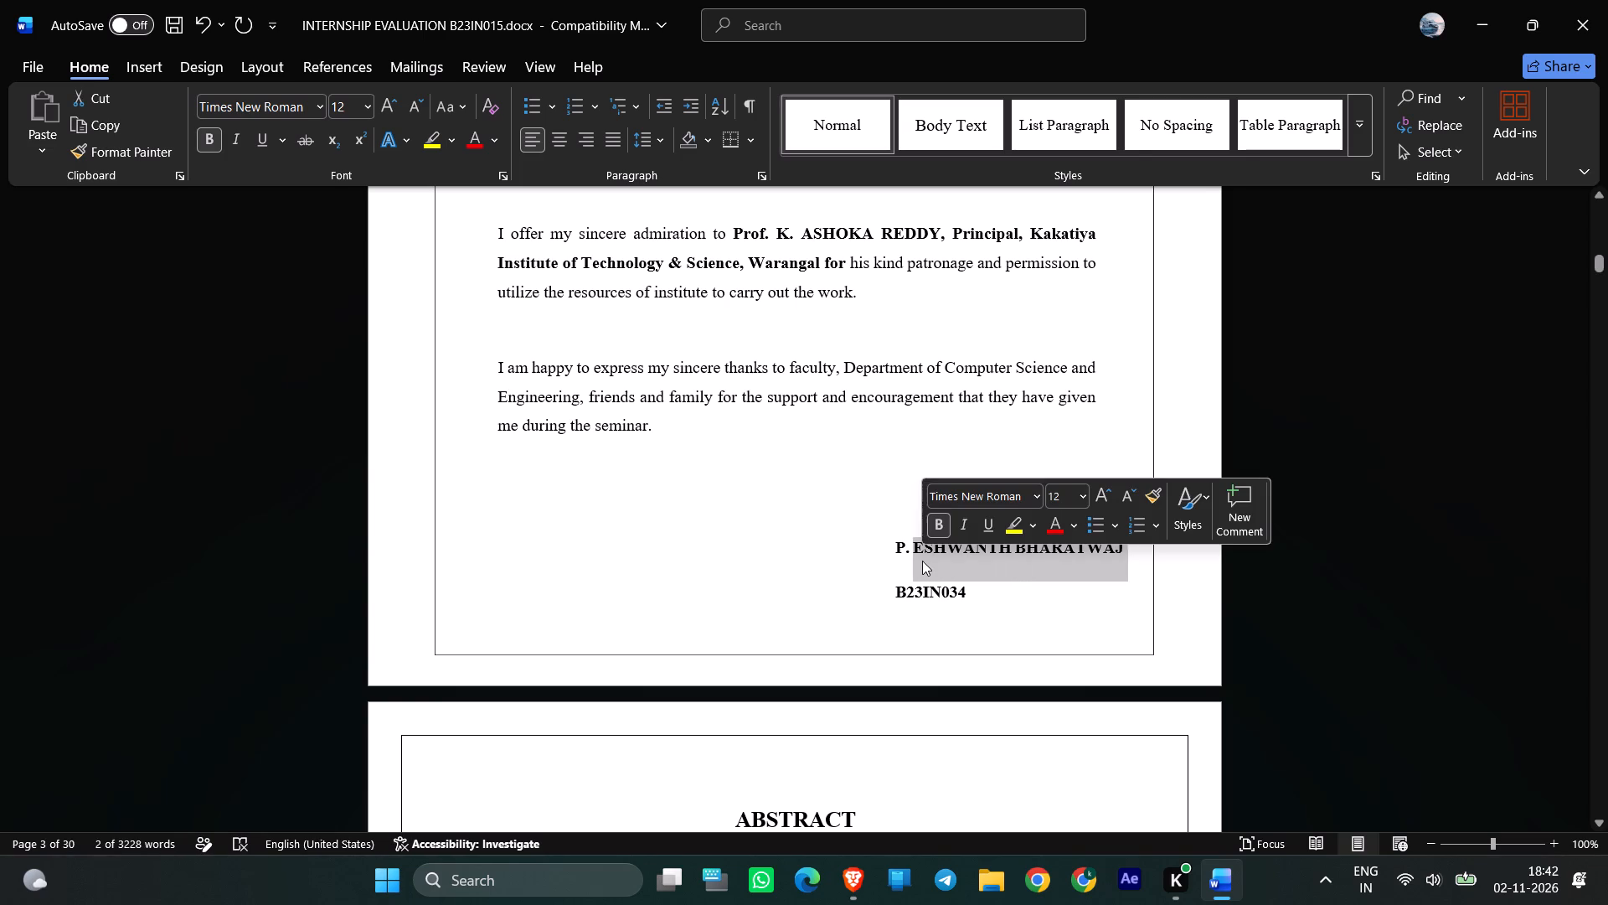
key(BackSpace)
key(BackSpace)
key(BackSpace)
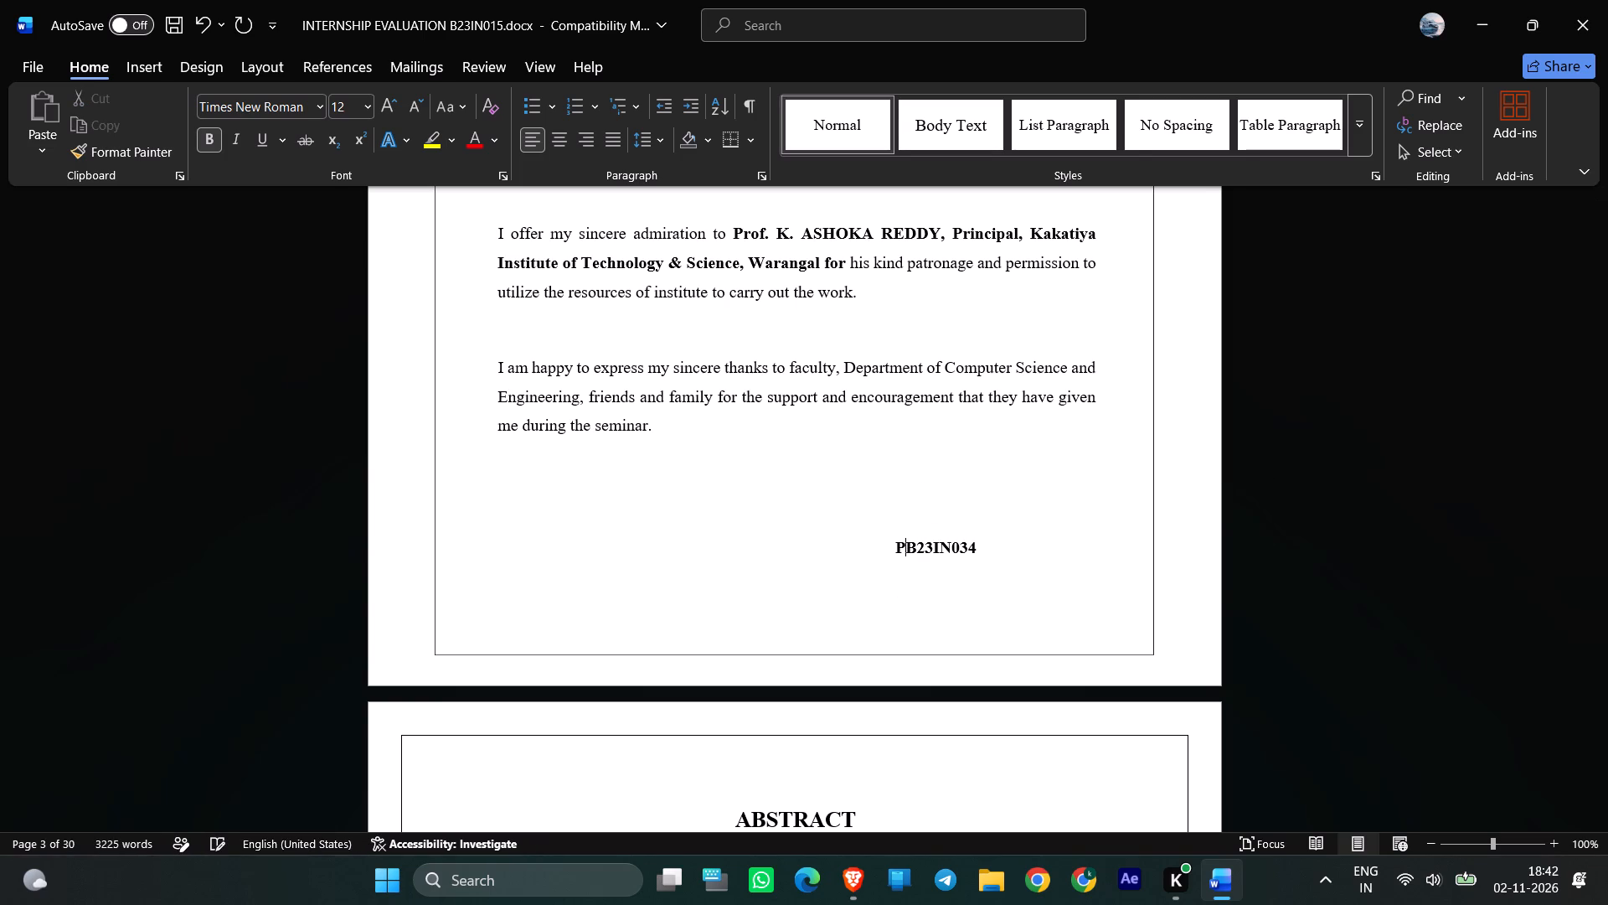
key(BackSpace)
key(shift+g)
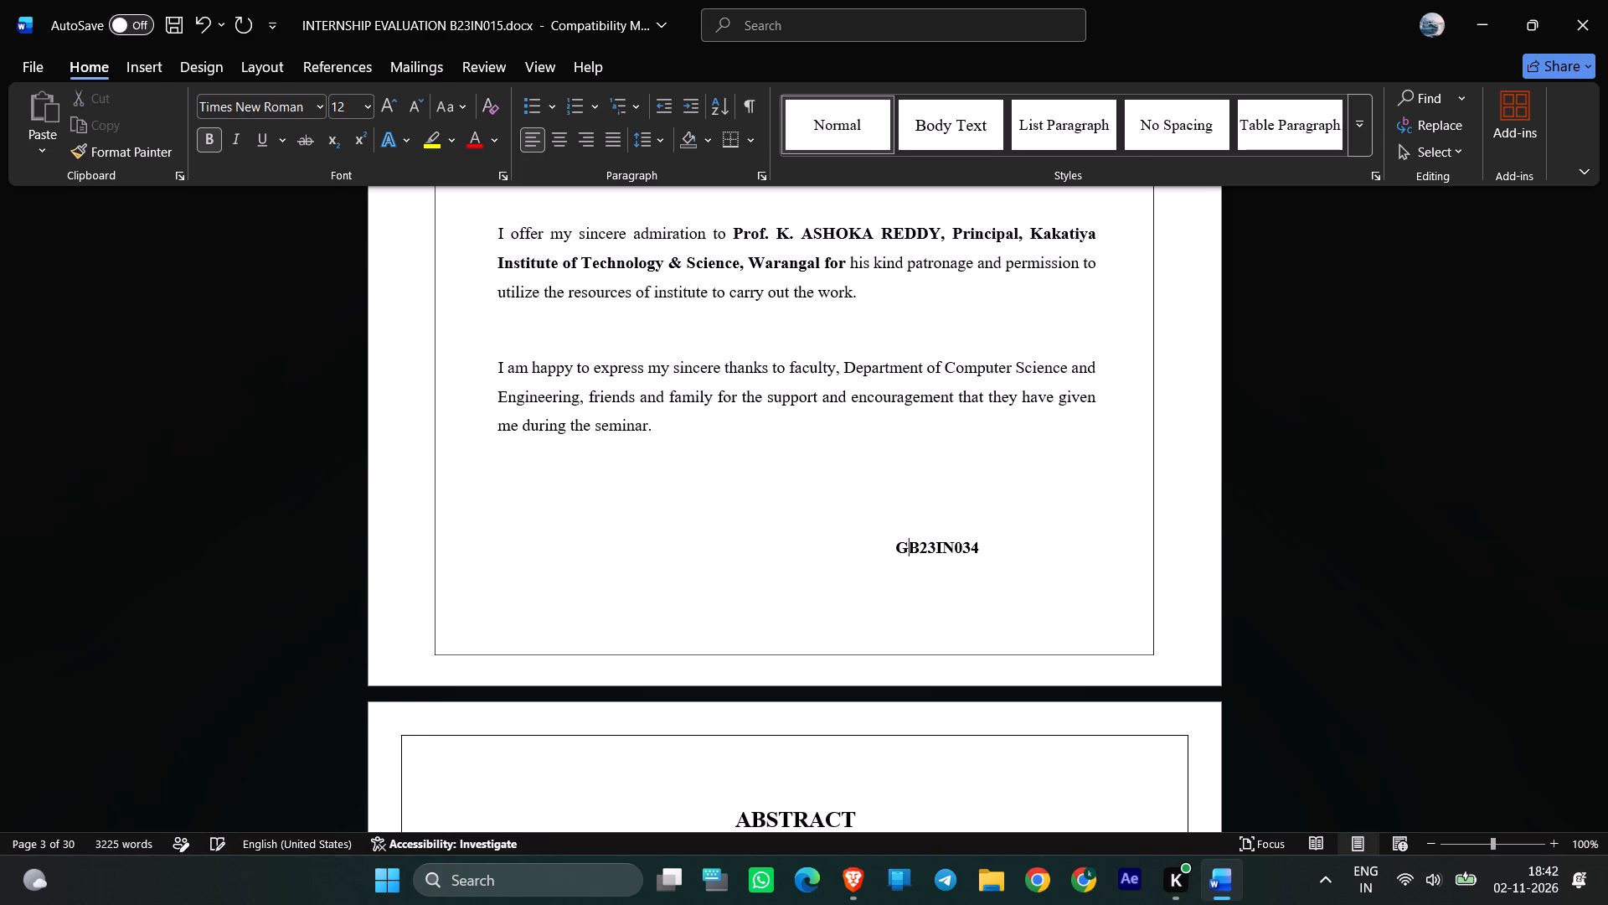
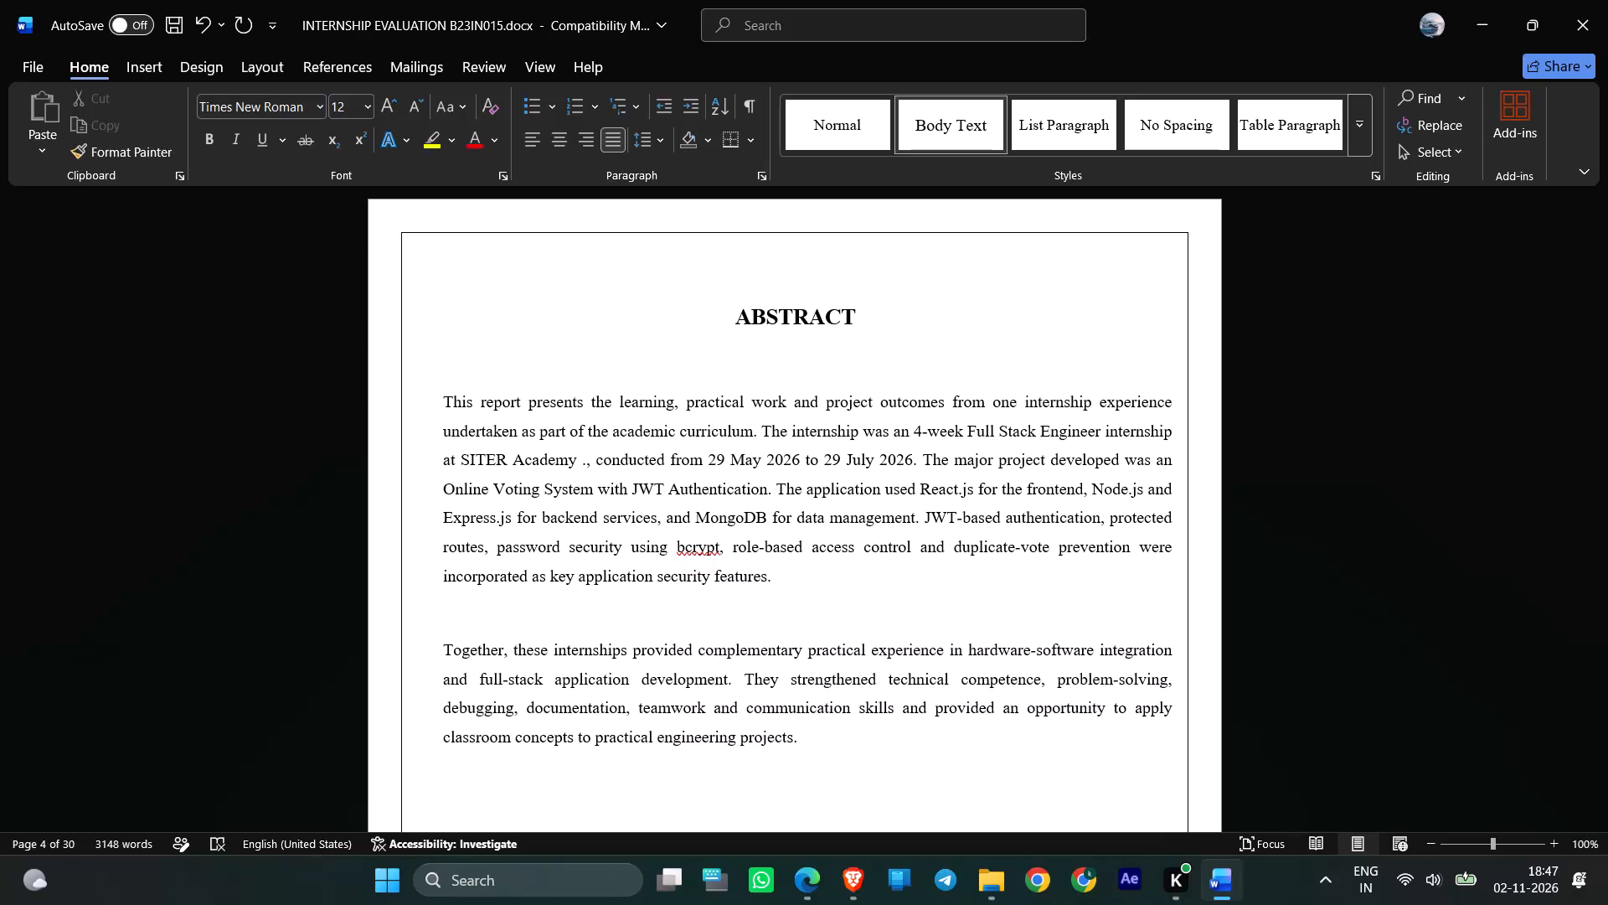
Add ", Norway" directly after "SITER Academy" in the first Abstract paragraph.
key(BackSpace)
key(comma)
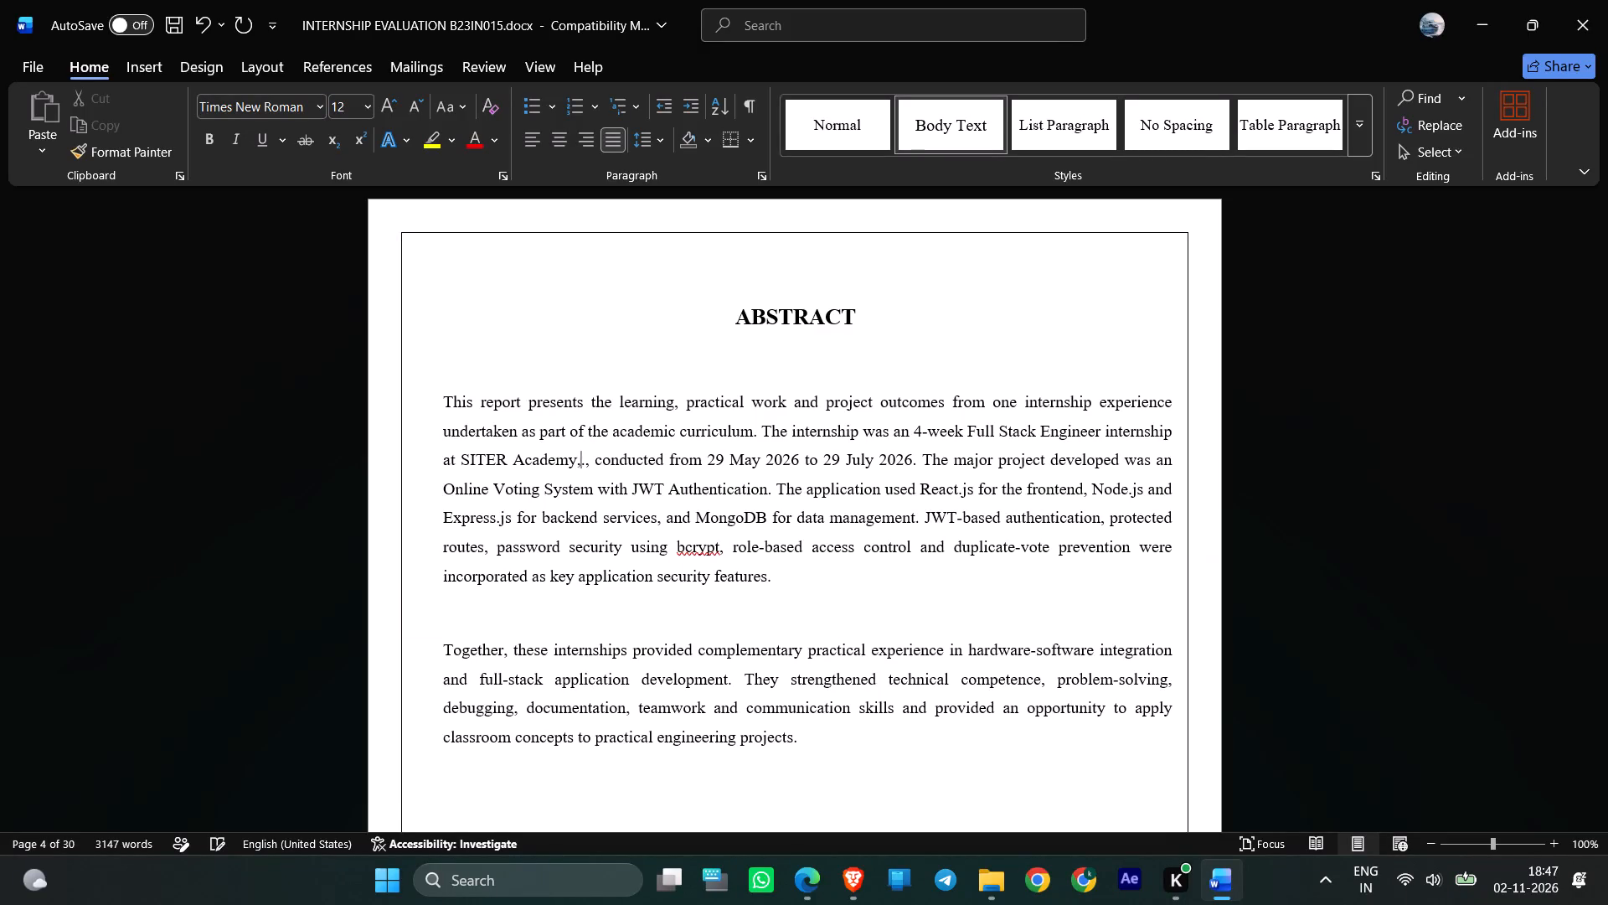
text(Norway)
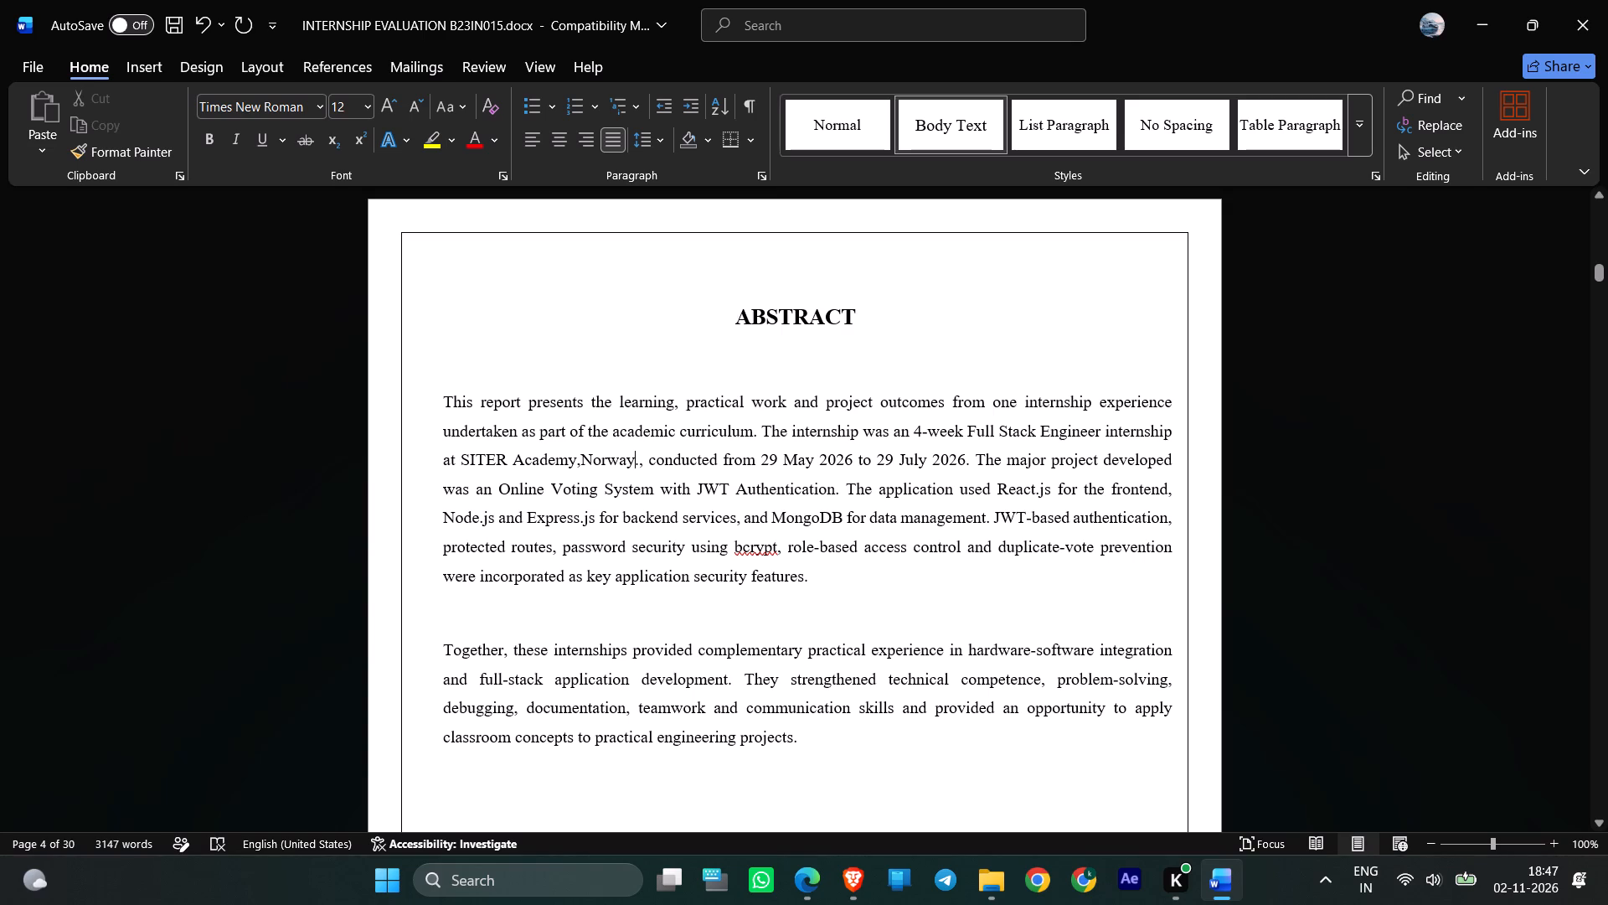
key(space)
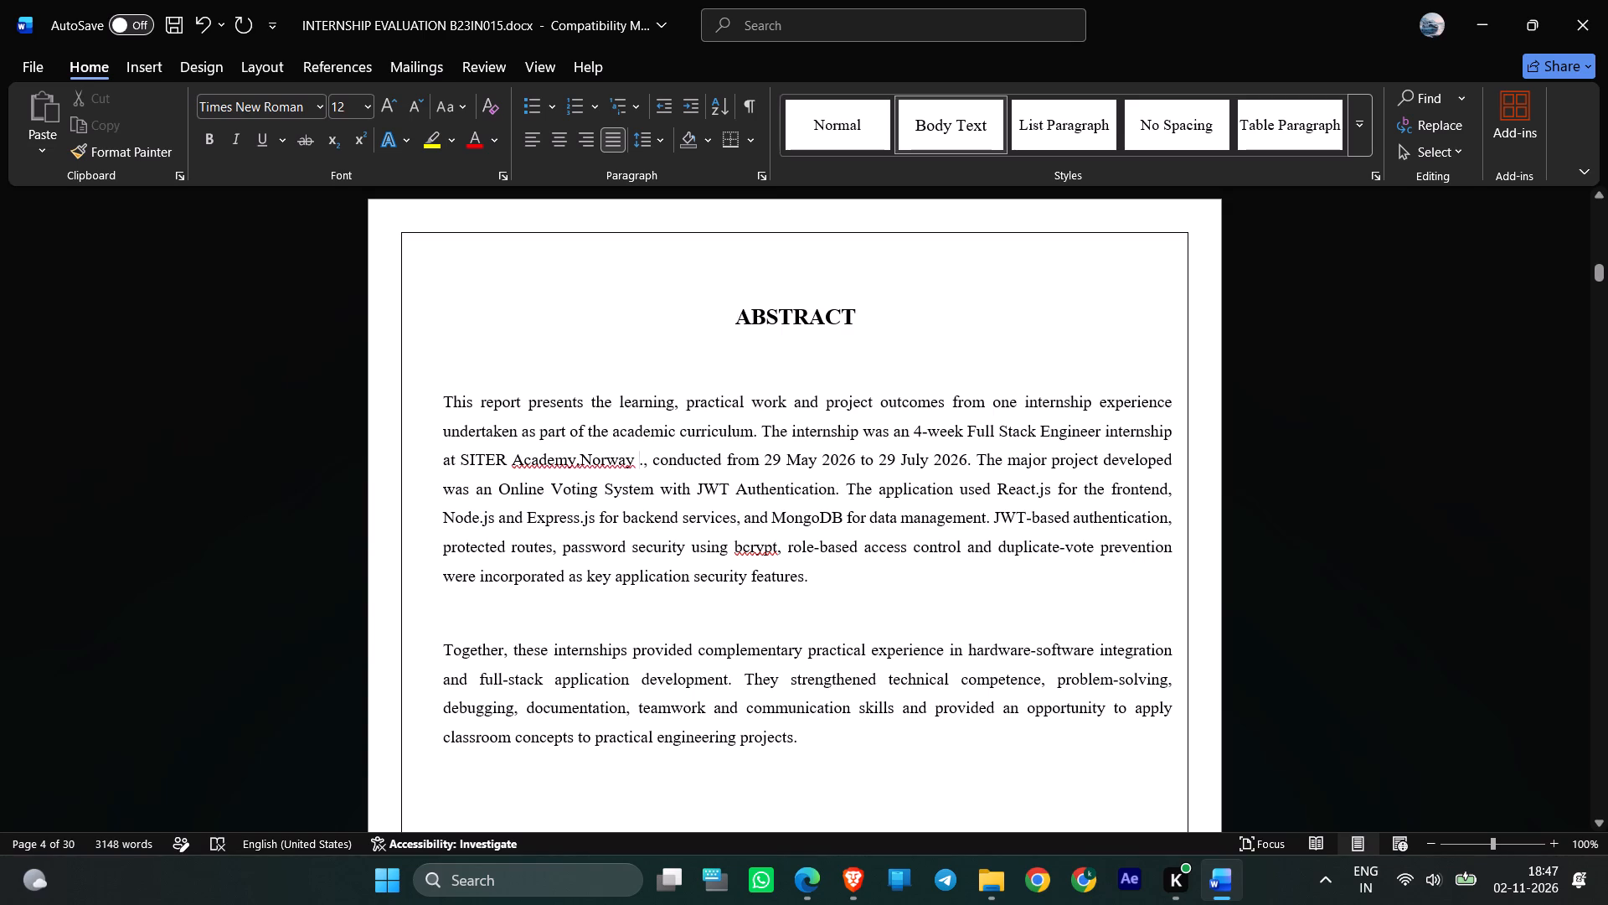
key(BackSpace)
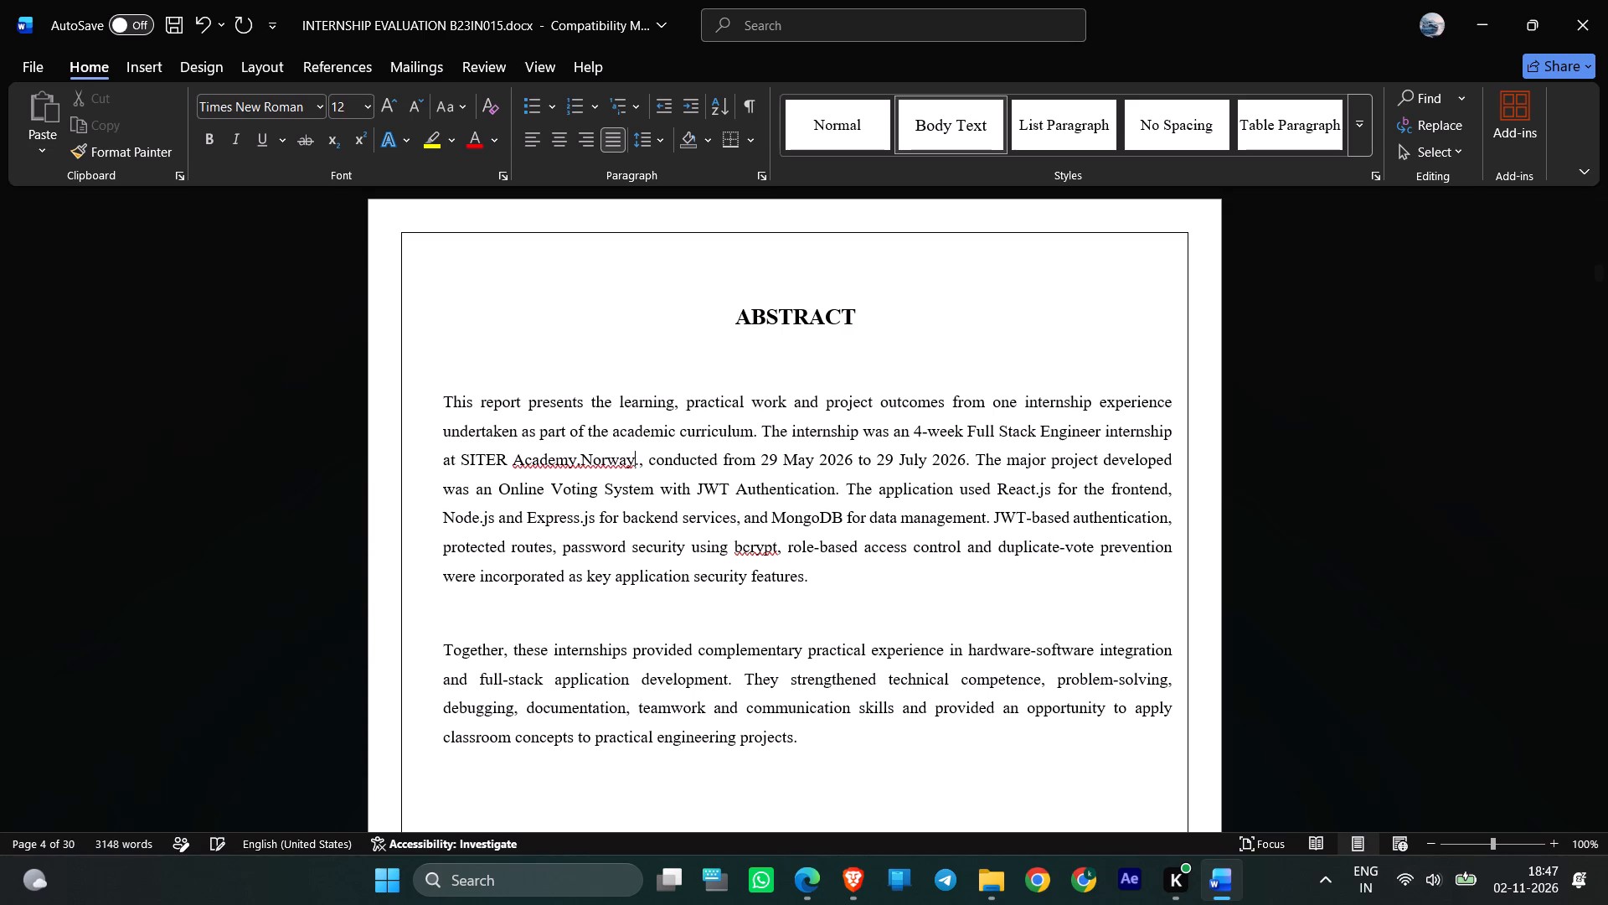
click(580, 460)
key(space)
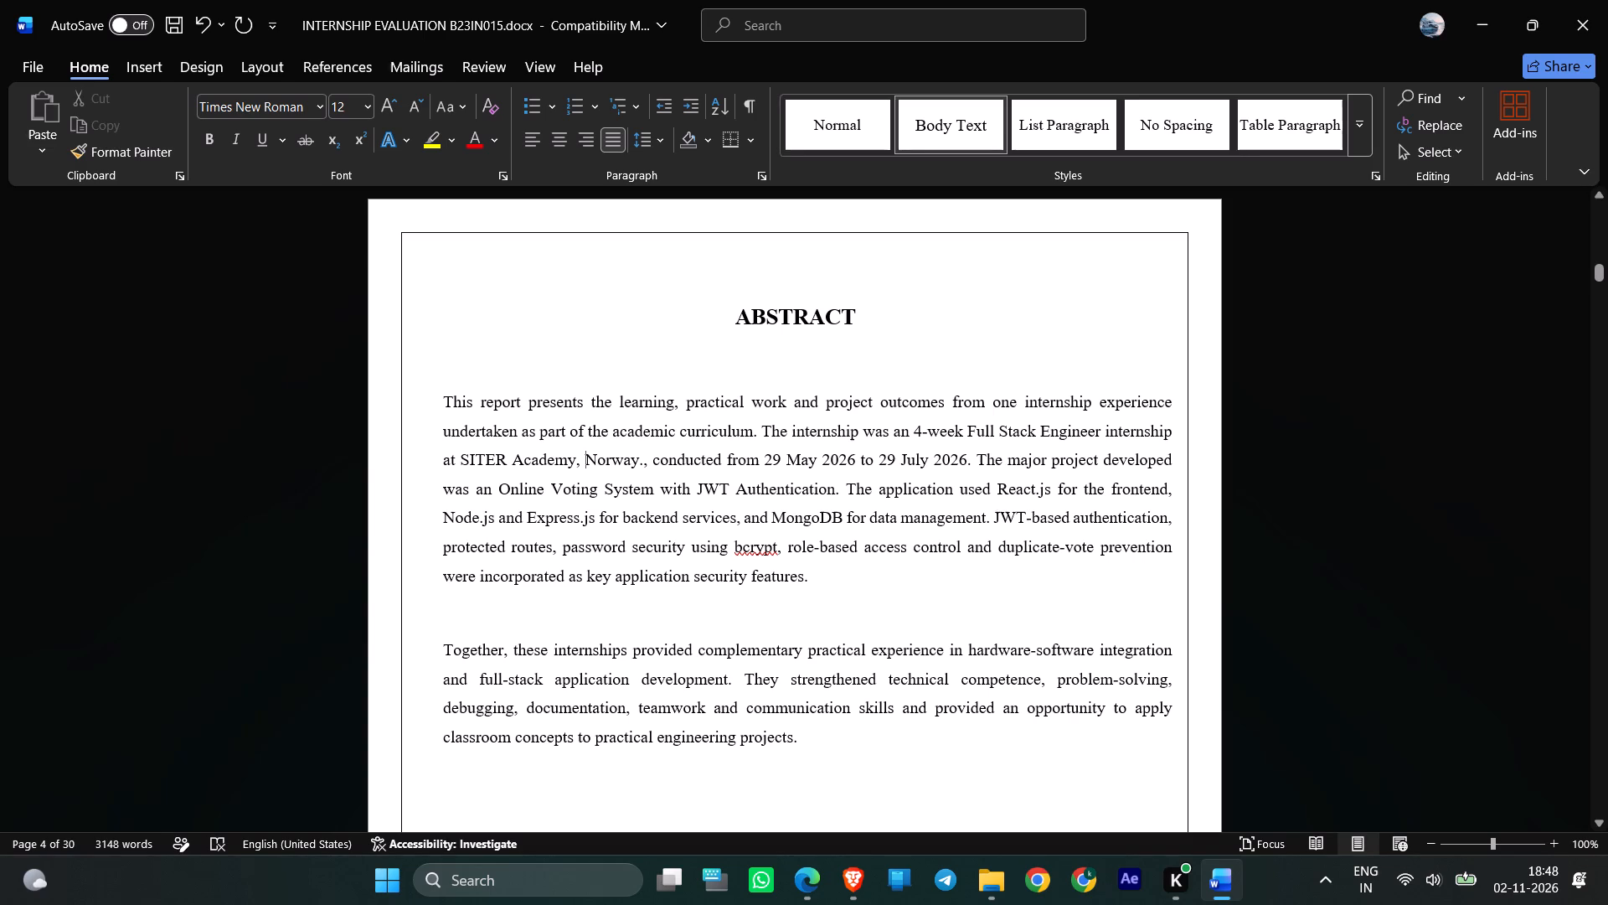
Review the Abstract text and the student details at the end of the preceding Acknowledgement page.
click(564, 320)
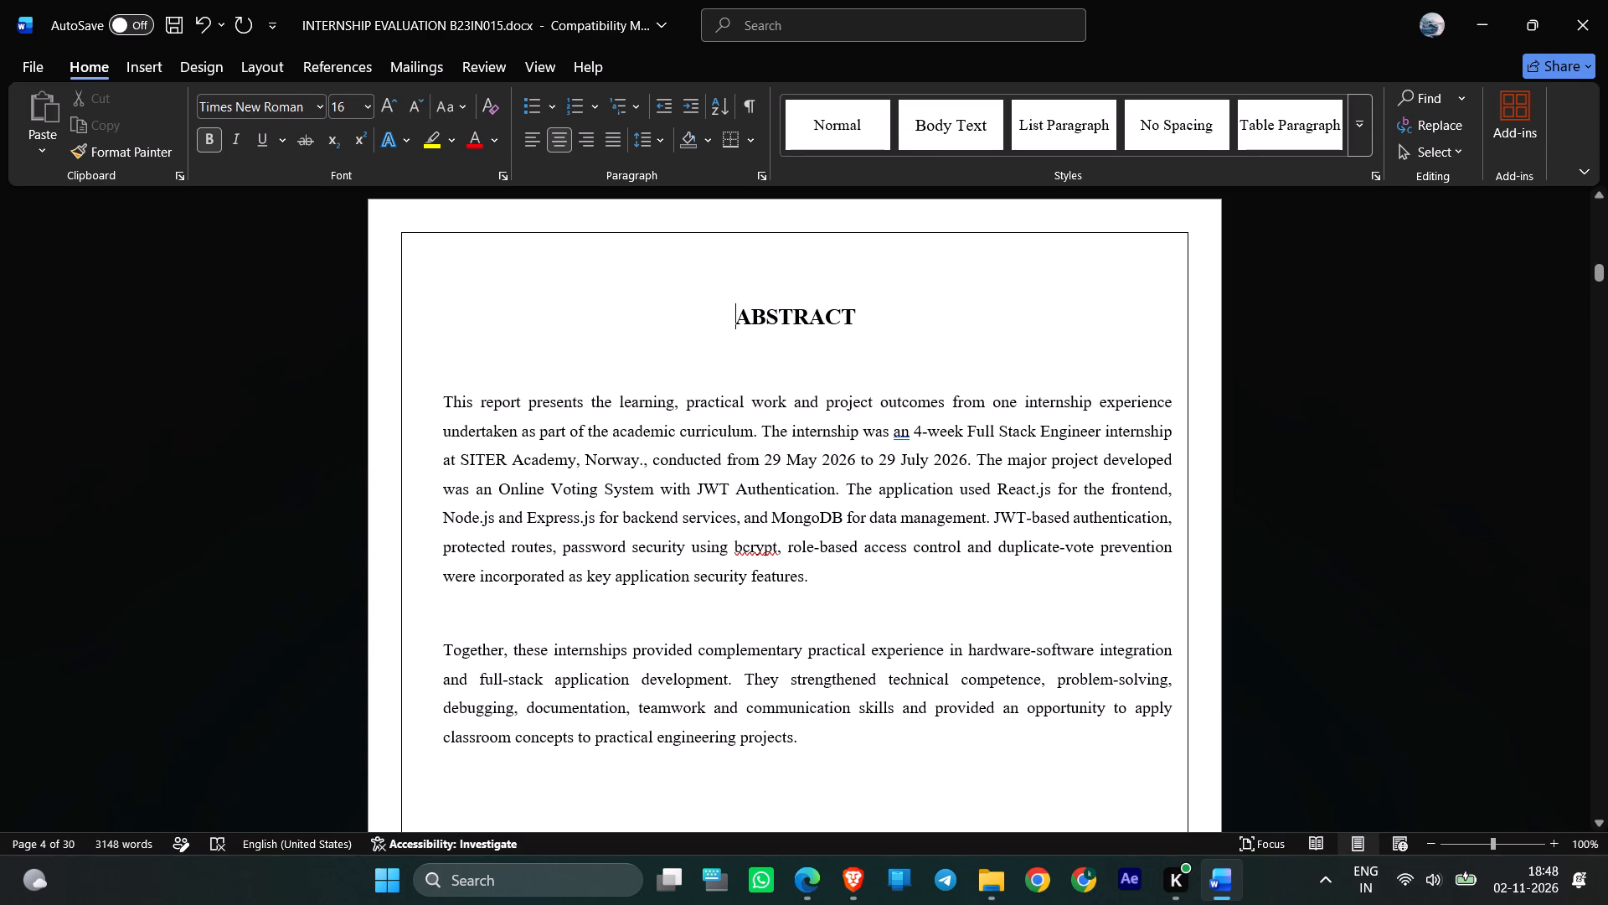
click(512, 326)
scroll(554, 355, down, 7)
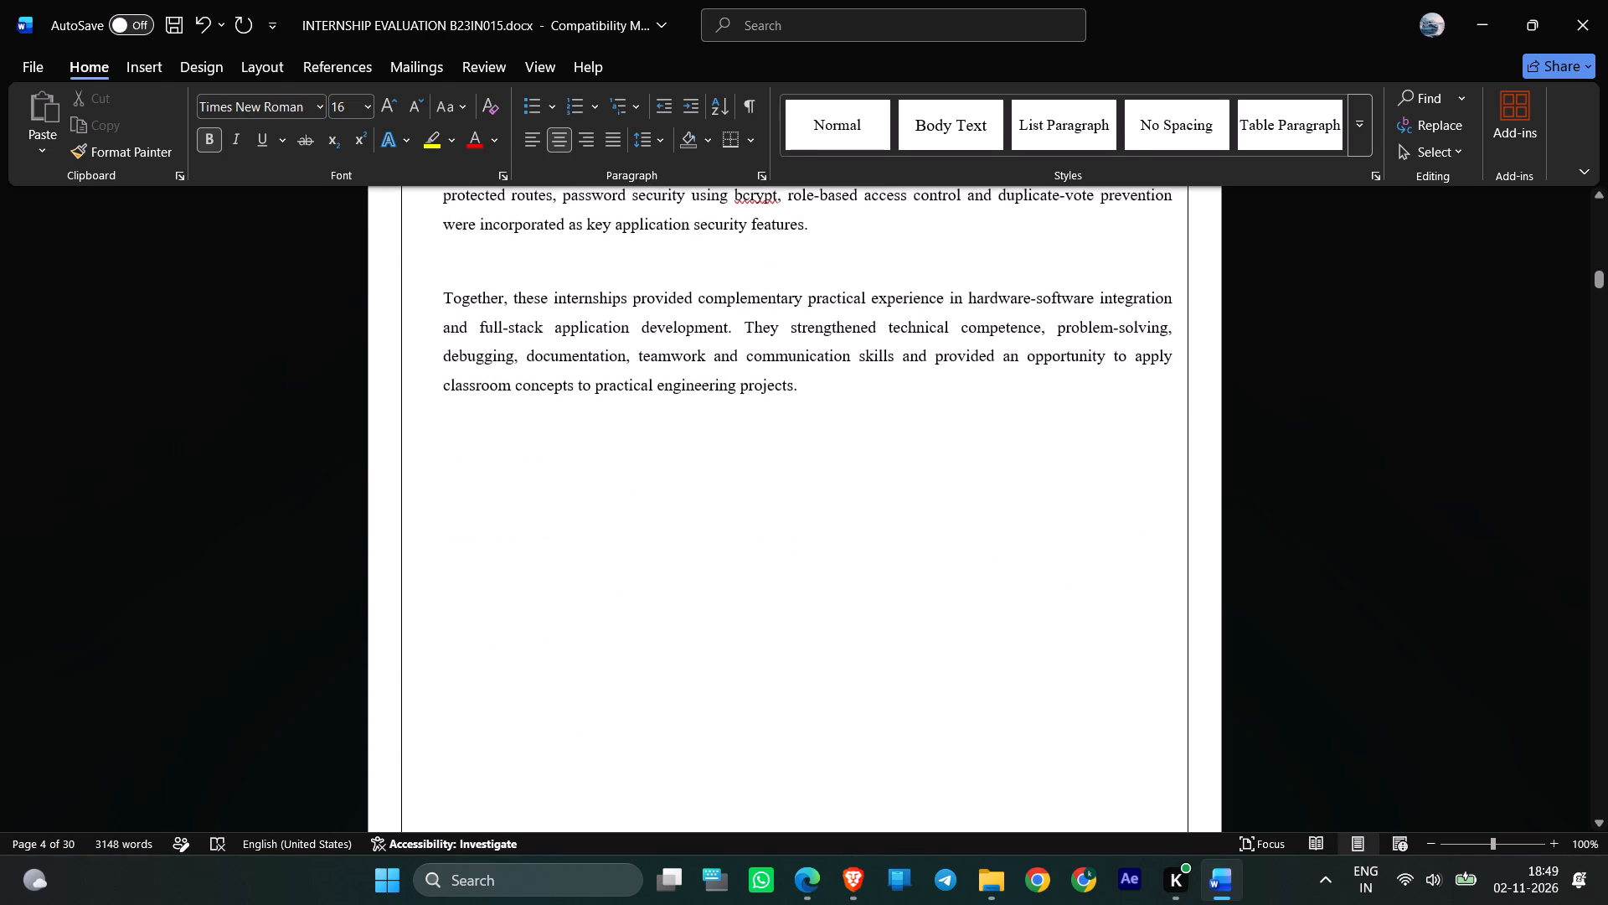
scroll(554, 355, down, 2)
scroll(551, 358, up, 7)
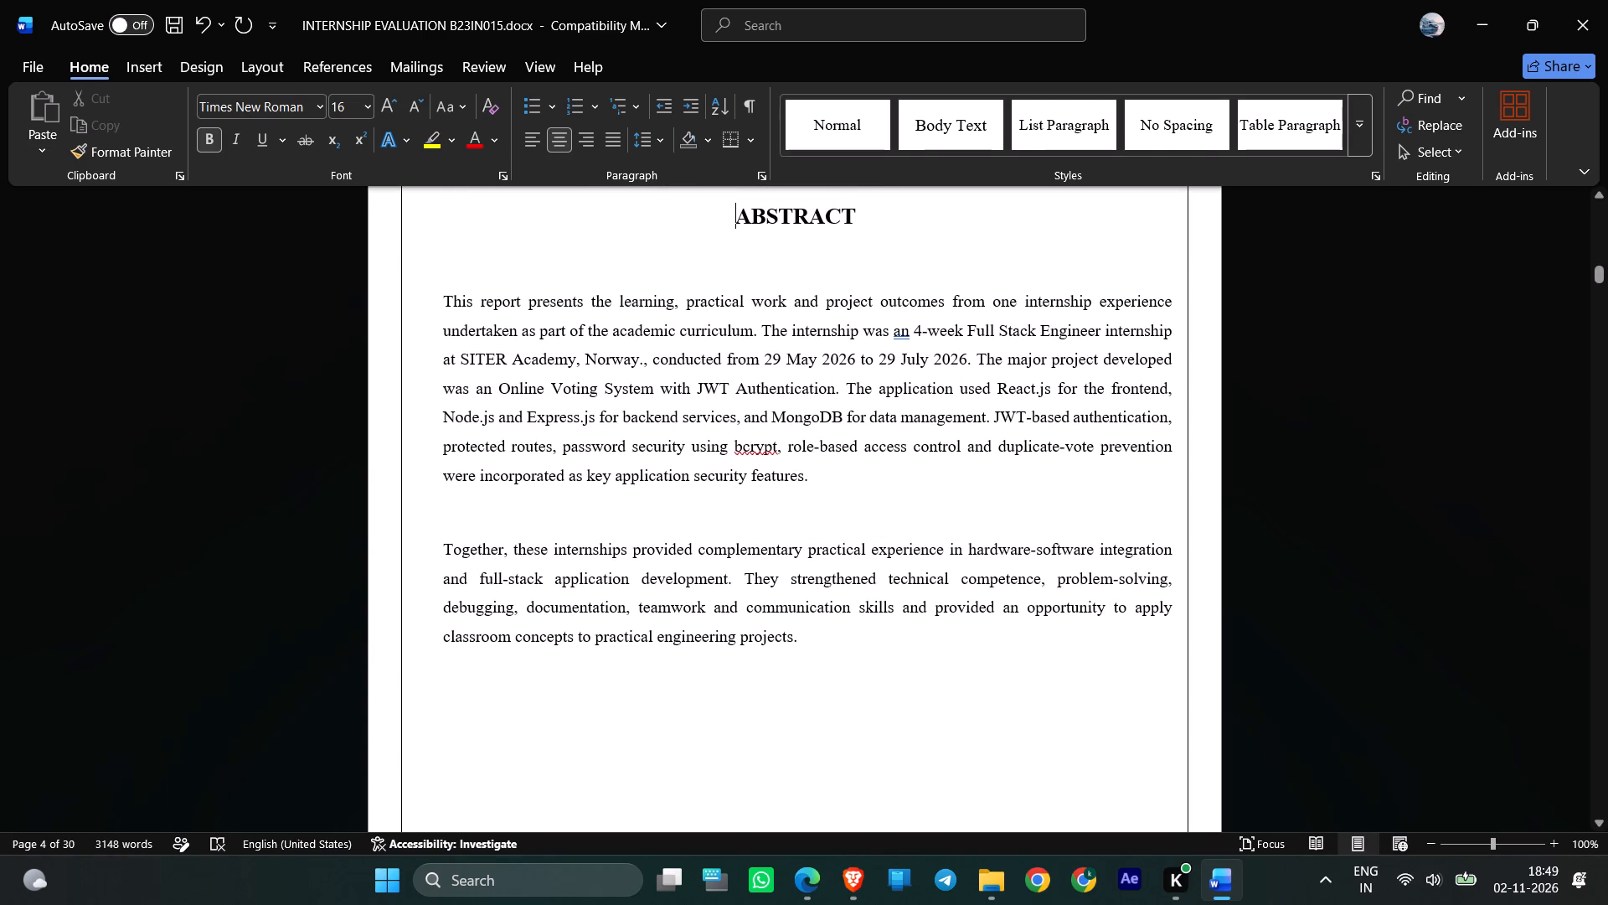
scroll(551, 358, up, 2)
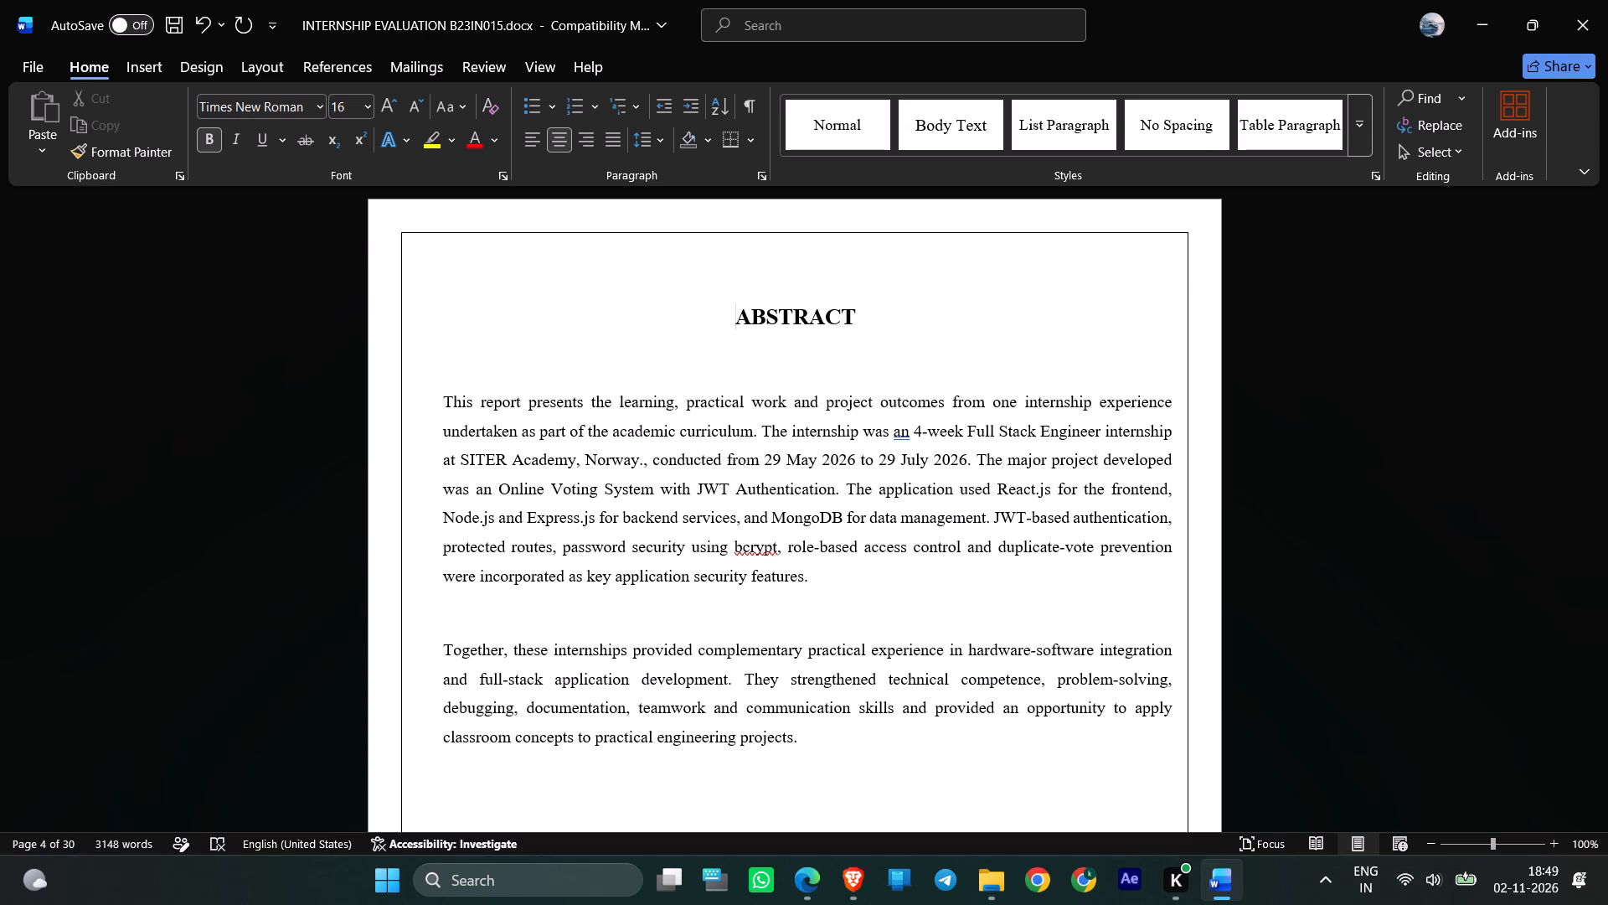
scroll(551, 358, up, 3)
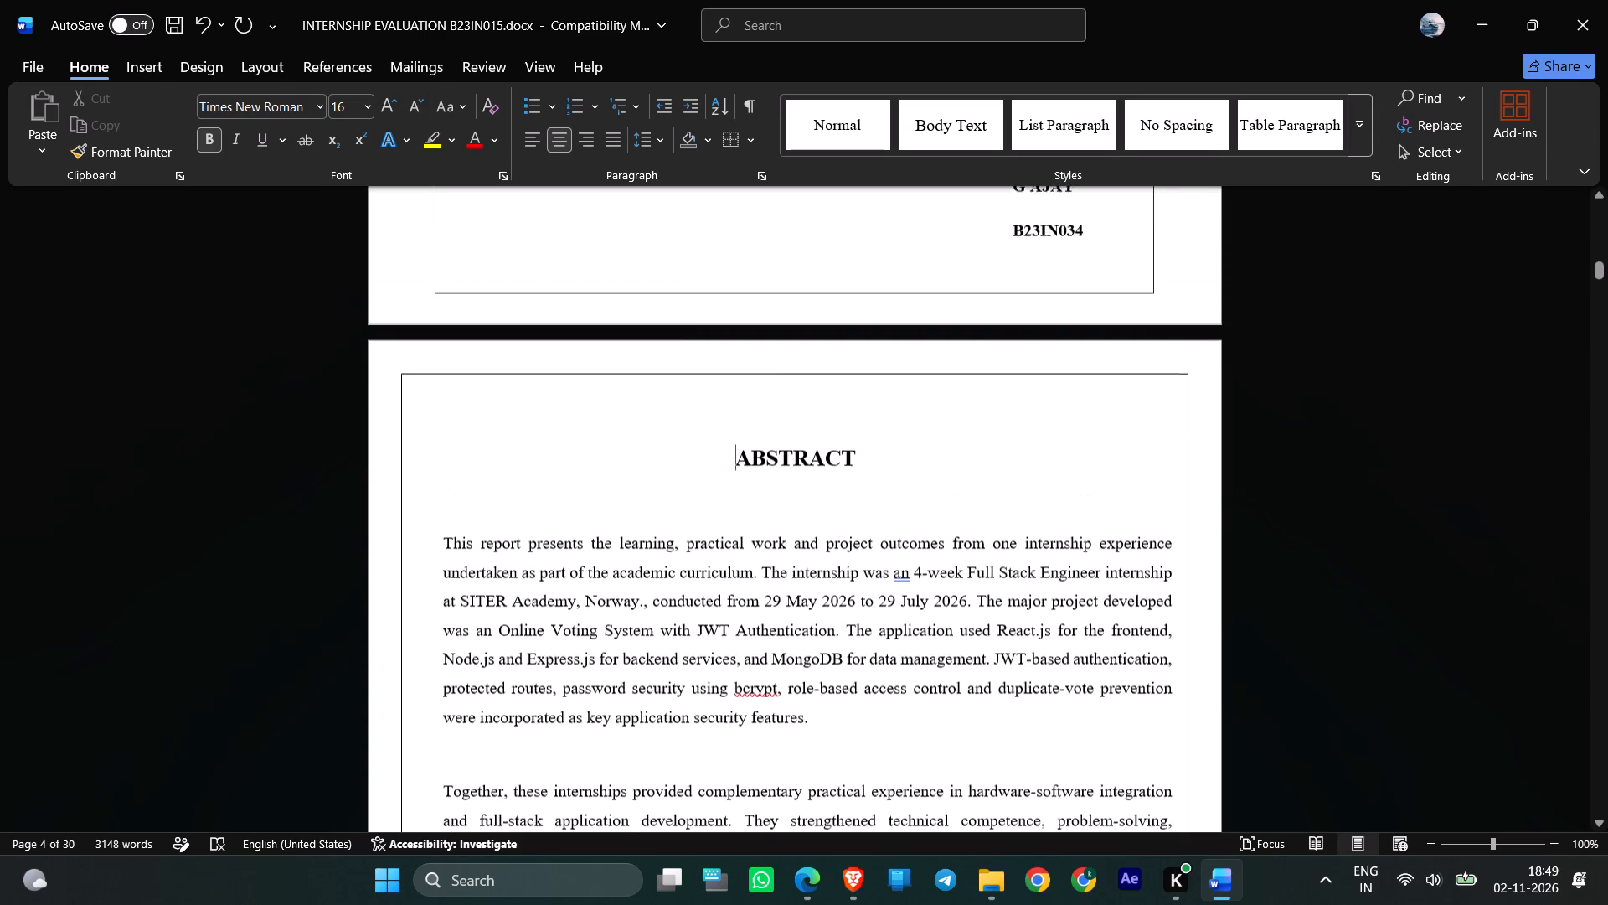
scroll(551, 358, up, 1)
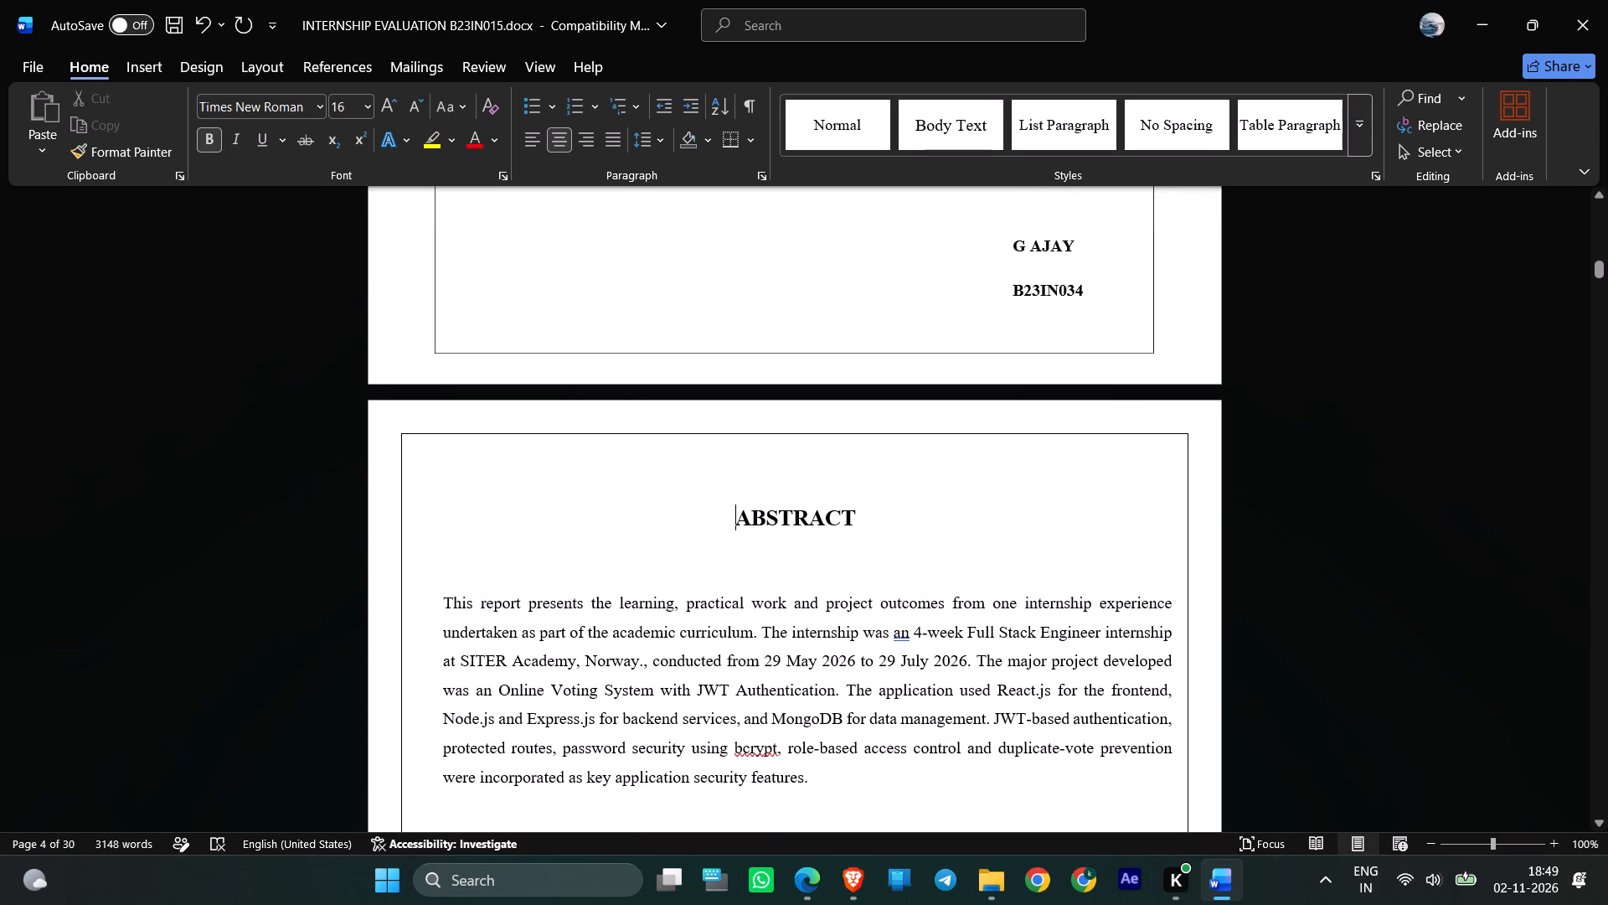
scroll(551, 358, down, 1)
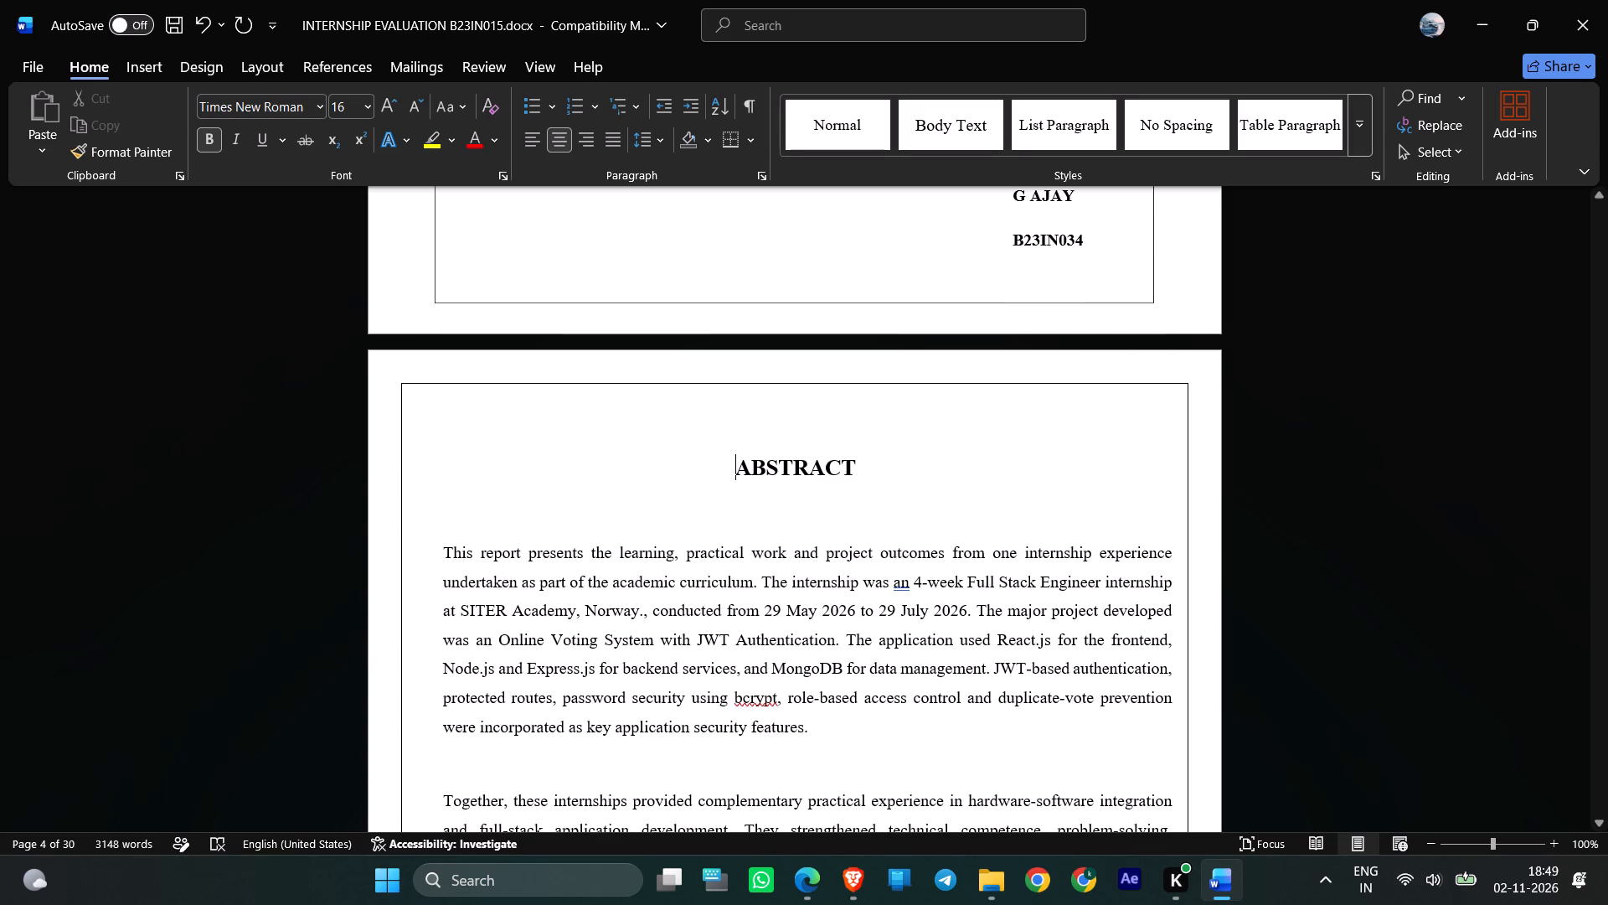
Replace the day and month of the internship start date in the Abstract with "July", keeping the year.
click(781, 606)
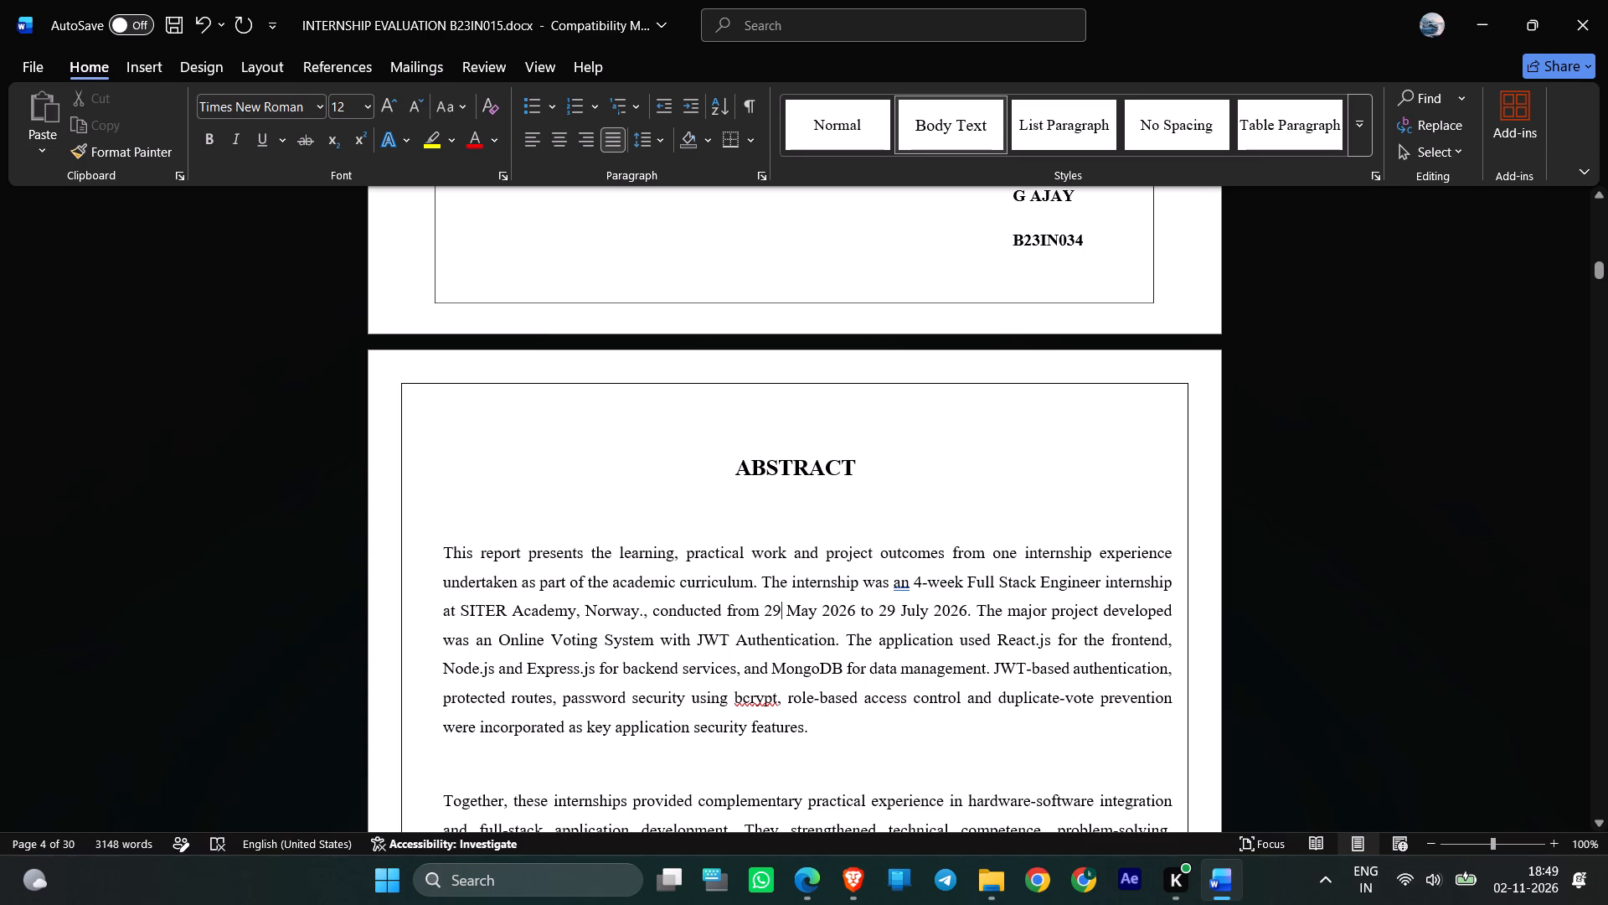
key(BackSpace)
key(BackSpace)
key(Right)
key(Right)
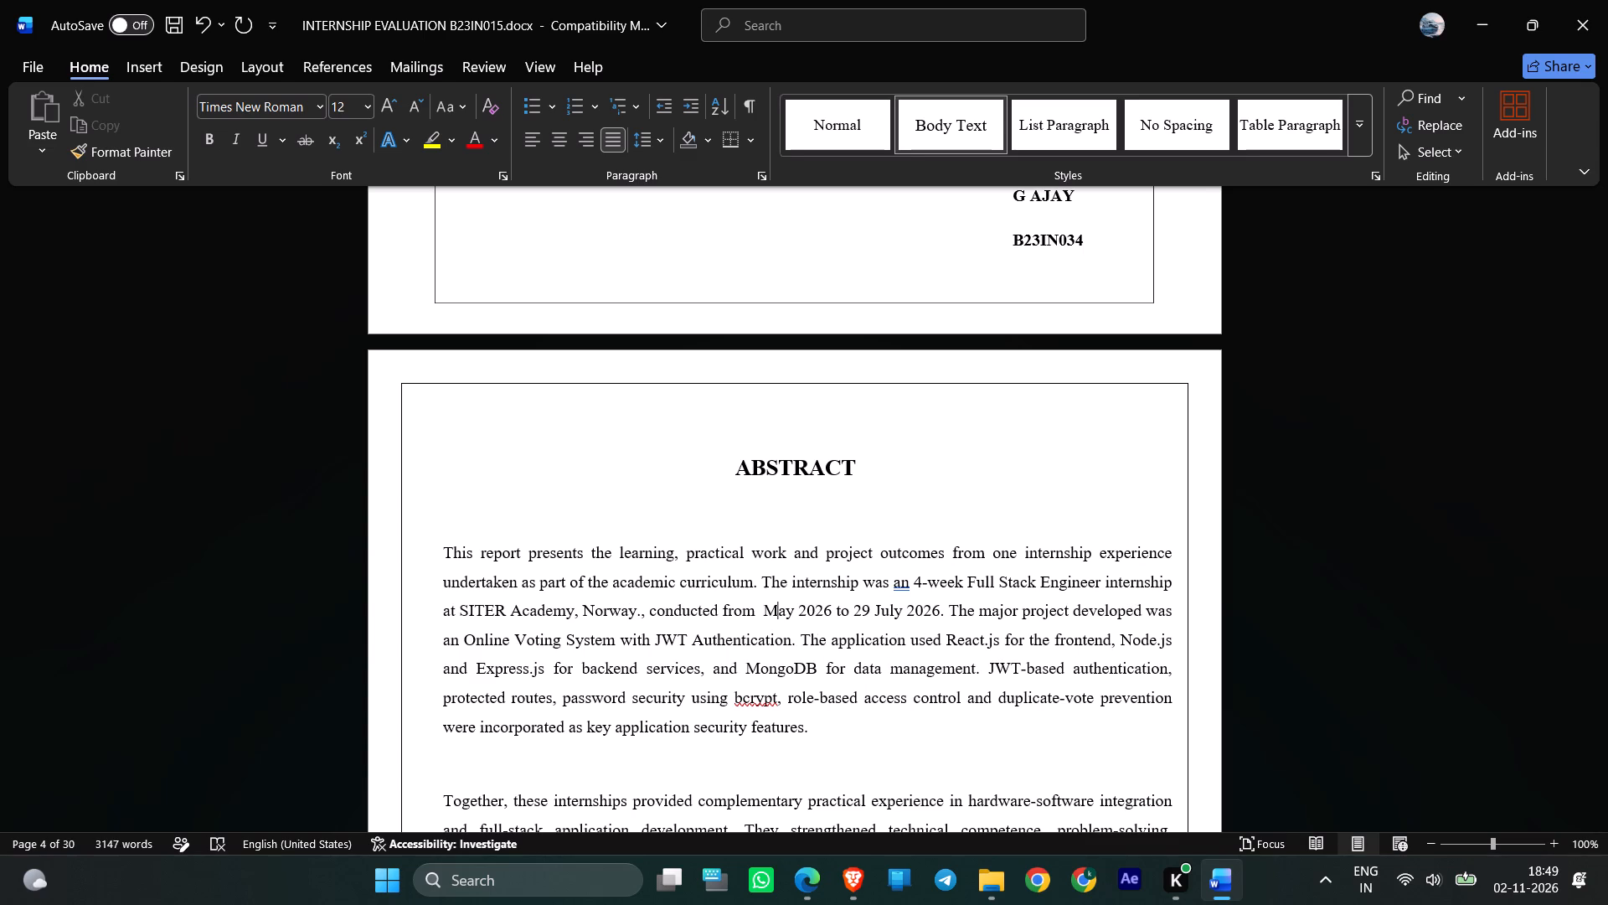
key(Right)
key(Right)
key(Right)
key(Left)
key(BackSpace)
key(BackSpace)
key(BackSpace)
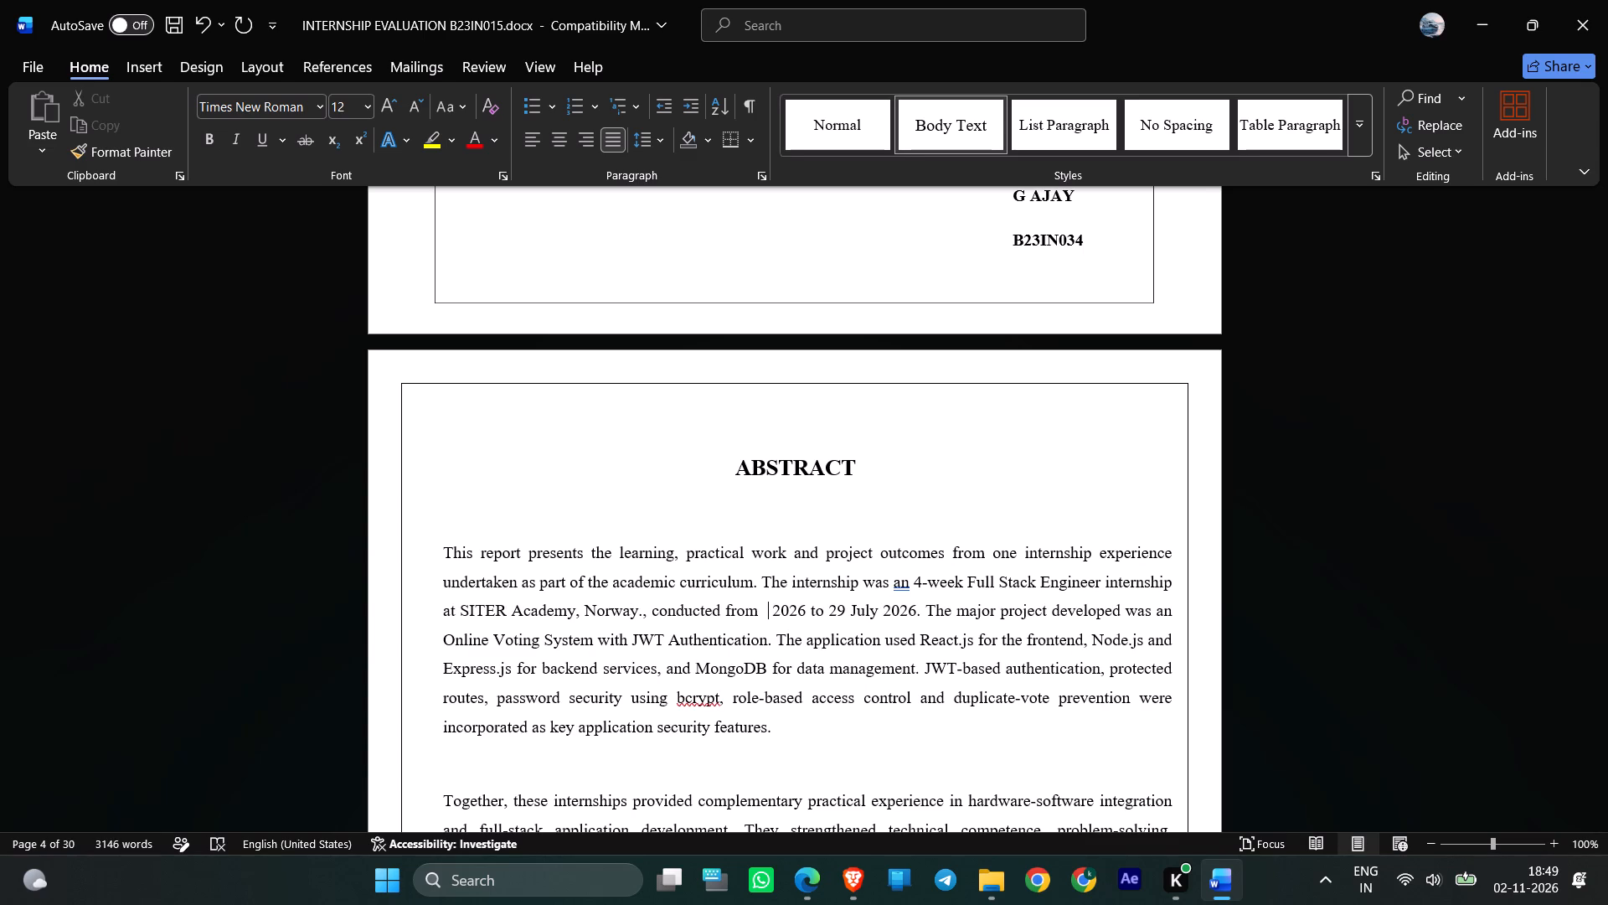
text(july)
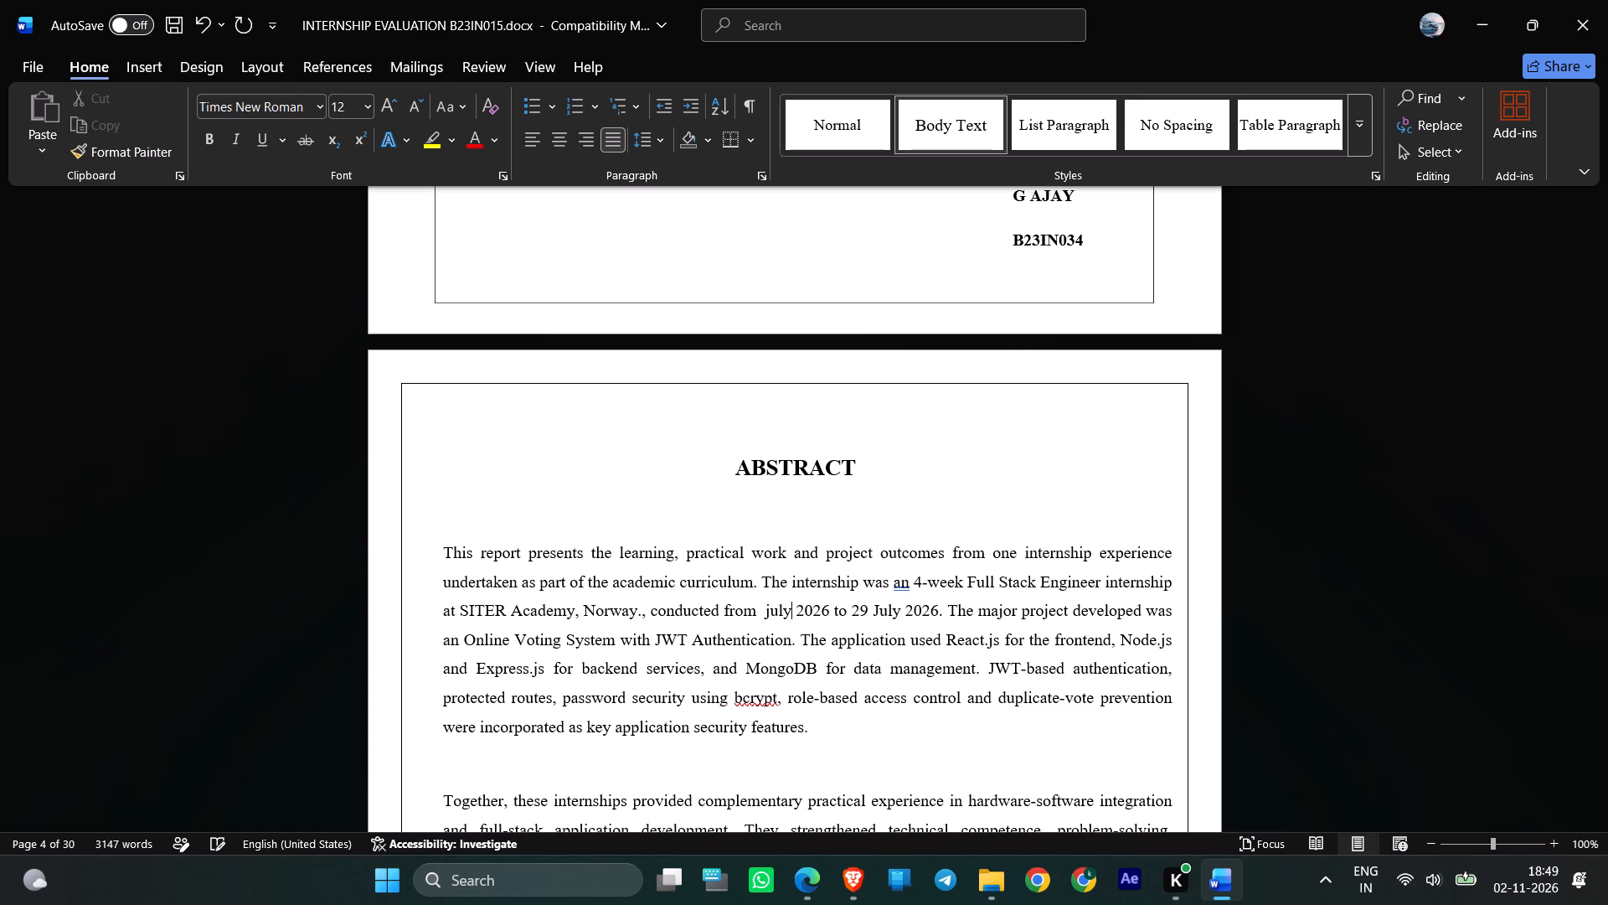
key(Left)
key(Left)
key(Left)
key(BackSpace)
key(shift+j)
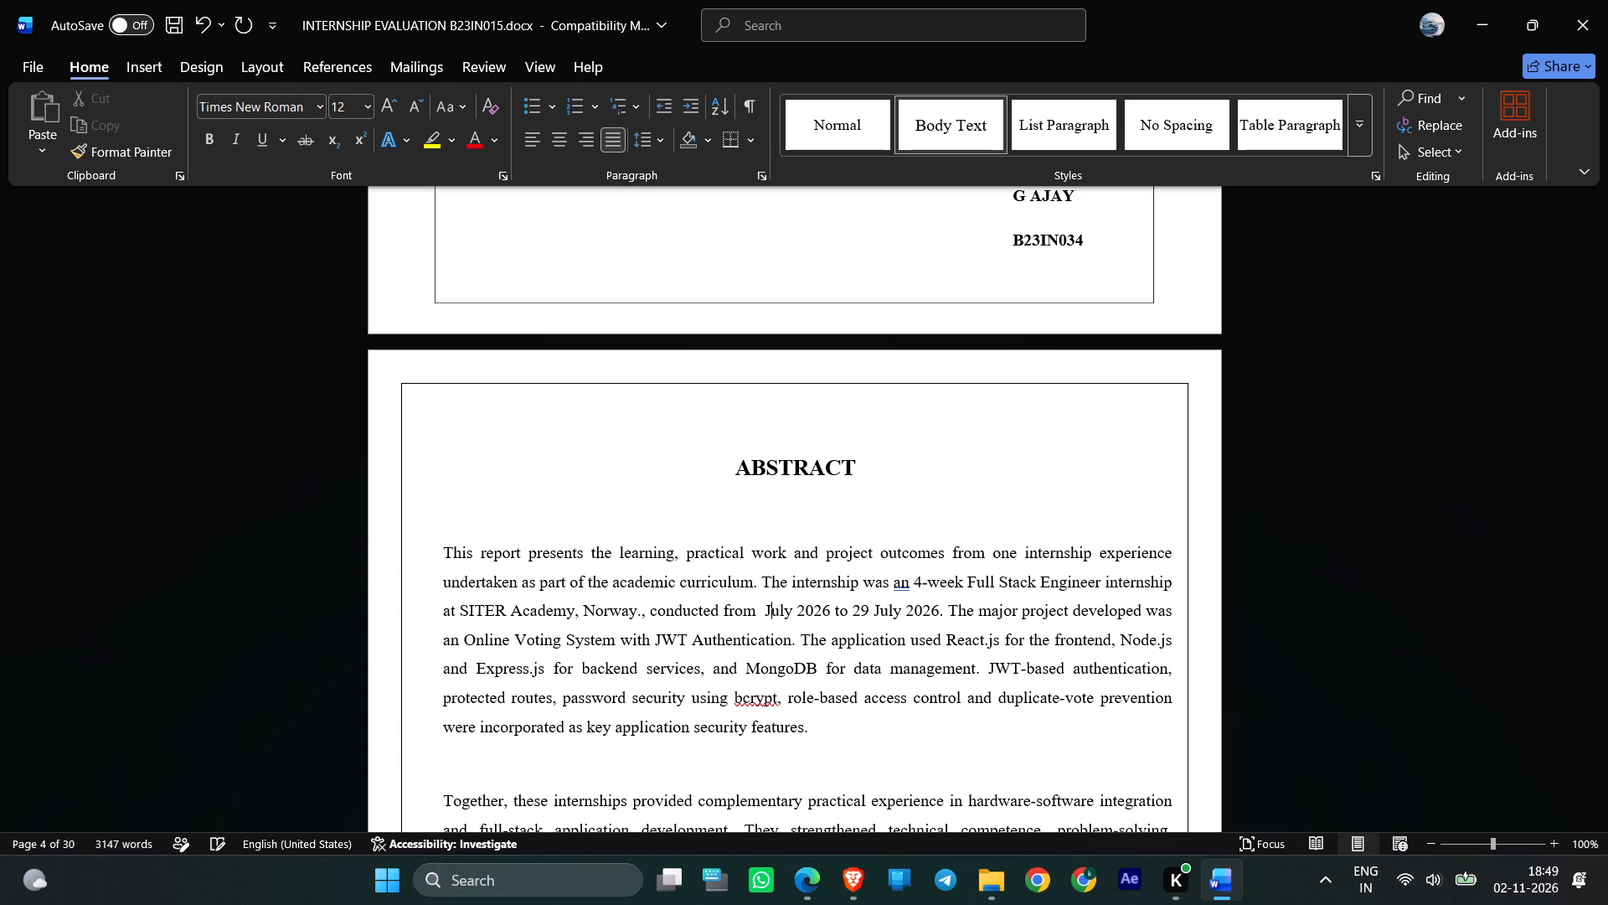
Replace the day and month of the internship end date in the Abstract with "August", keeping the year.
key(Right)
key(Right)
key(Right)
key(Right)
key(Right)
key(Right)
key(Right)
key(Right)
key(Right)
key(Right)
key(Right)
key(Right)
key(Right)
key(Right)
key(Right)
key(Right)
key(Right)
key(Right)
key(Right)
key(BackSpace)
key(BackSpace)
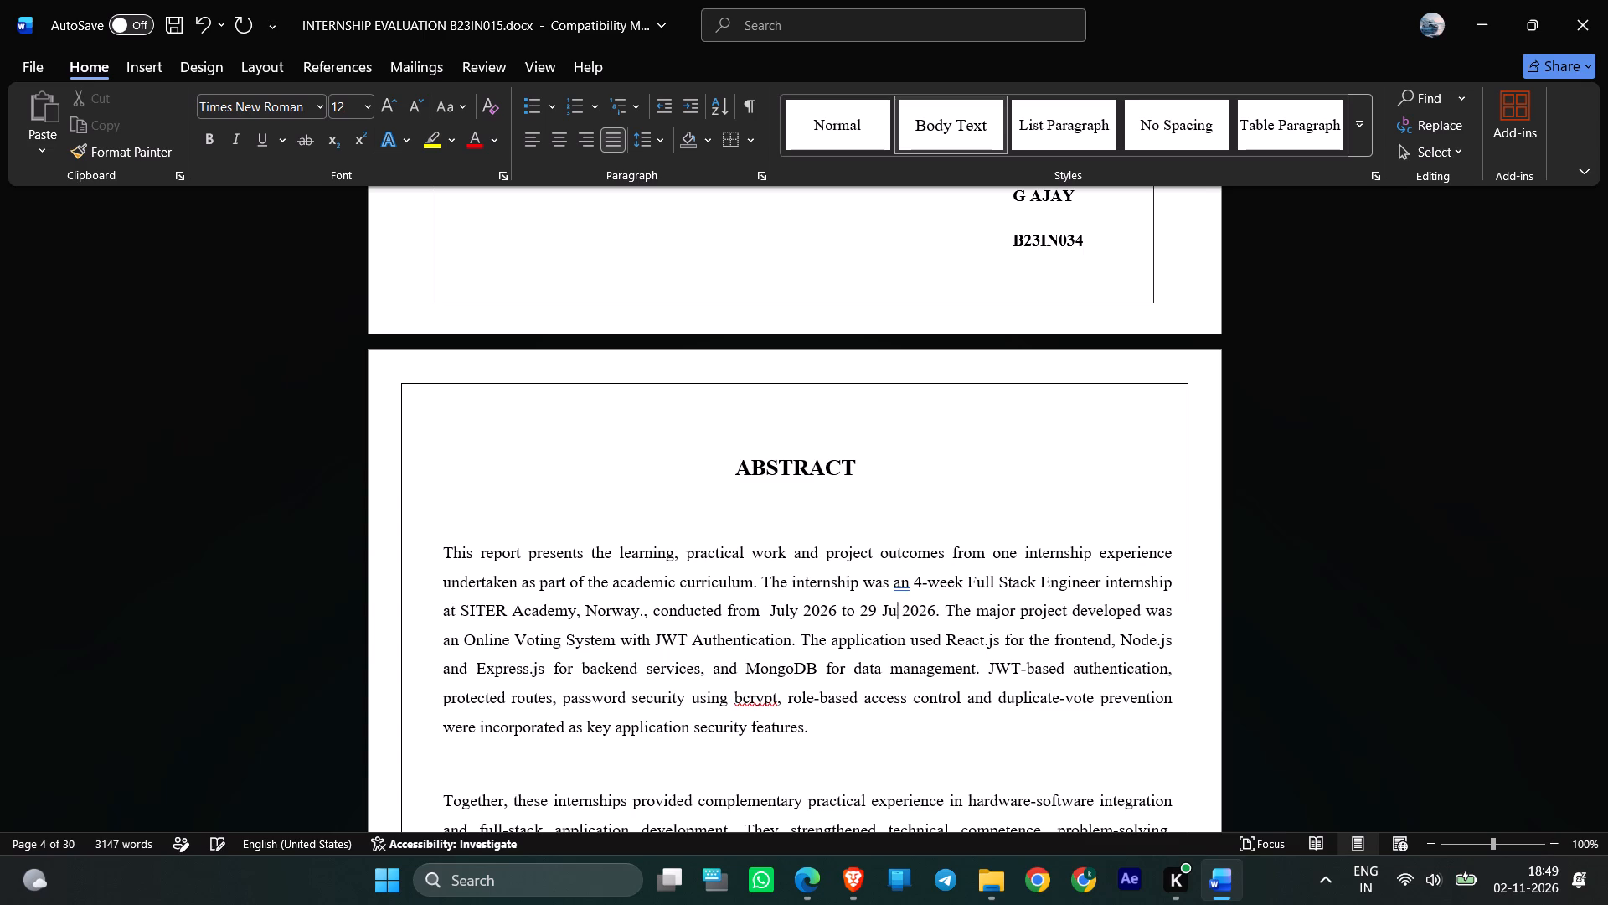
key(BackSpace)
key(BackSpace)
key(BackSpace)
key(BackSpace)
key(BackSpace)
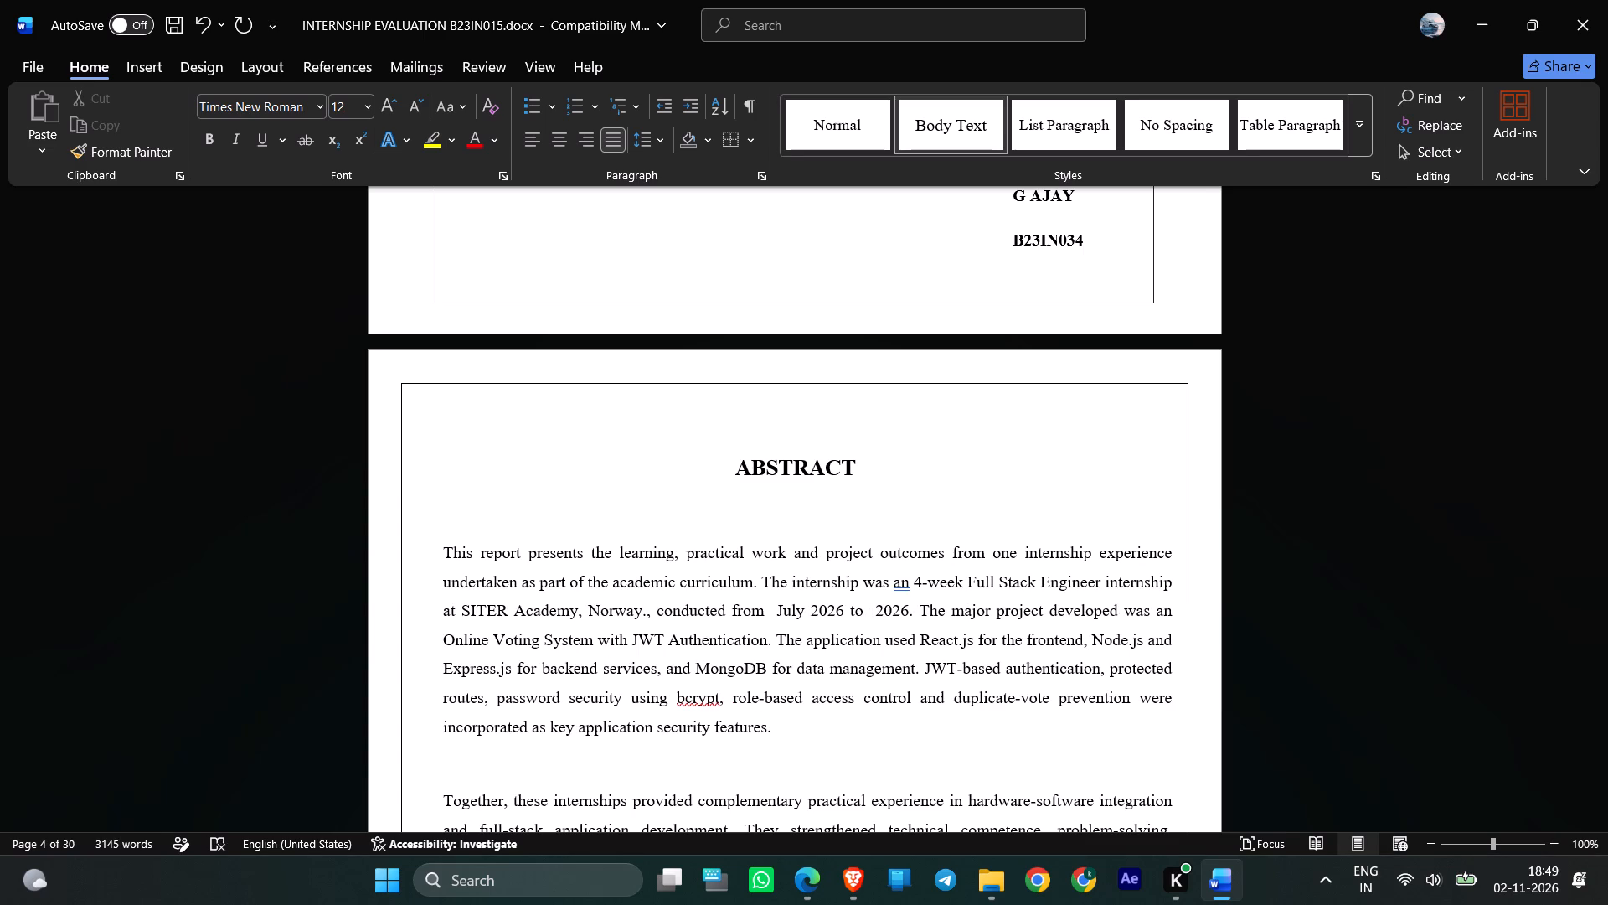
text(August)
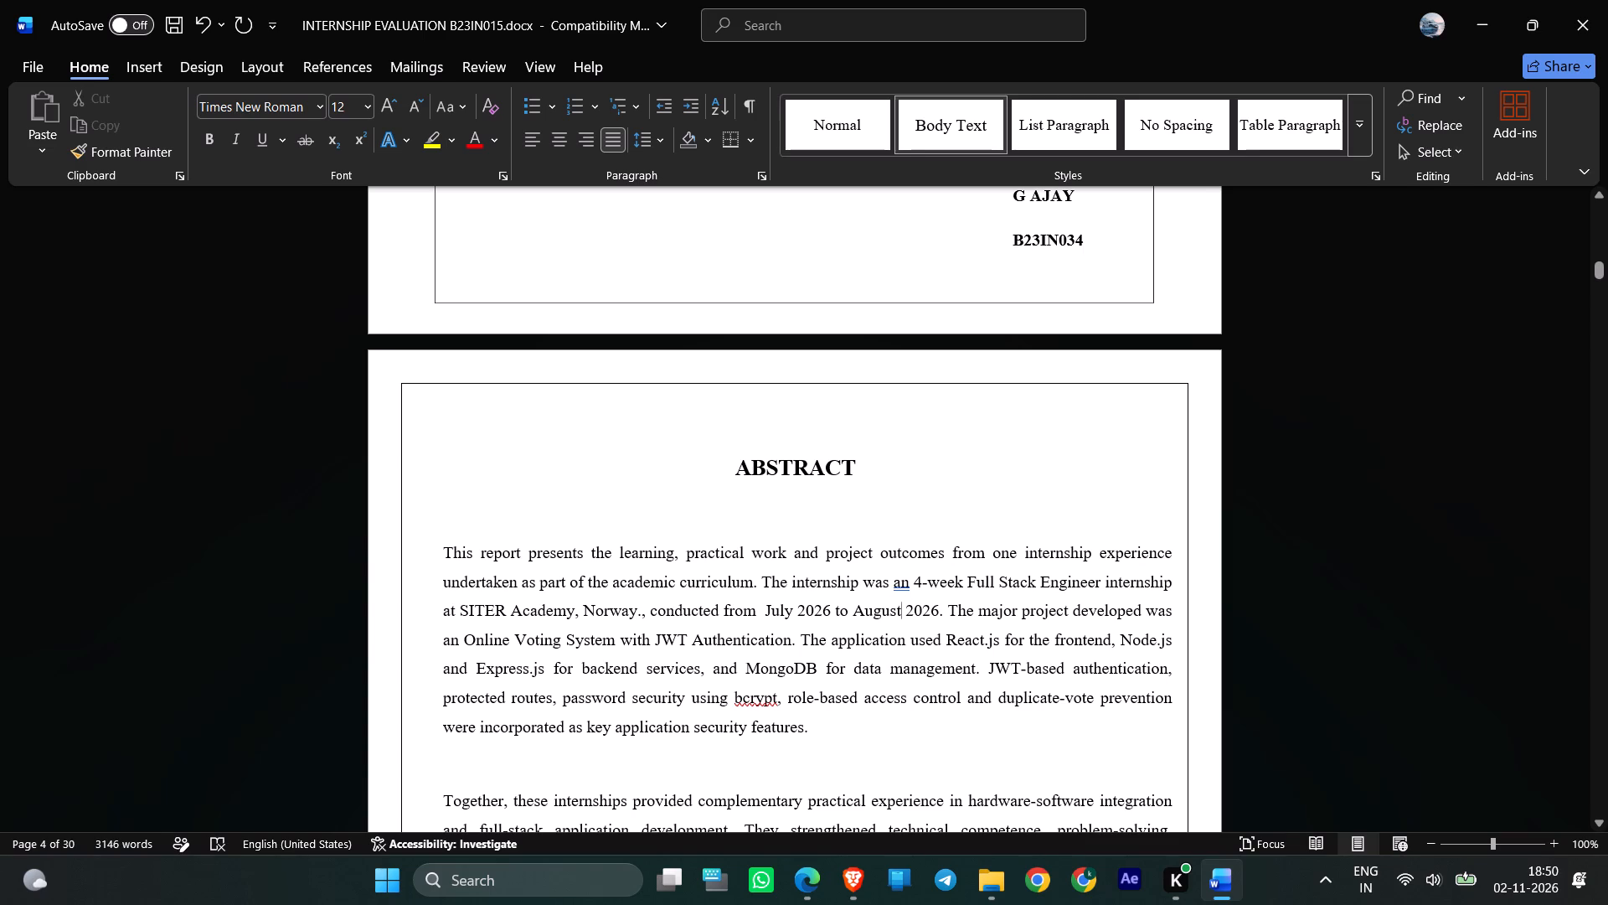
Replace the major project's title in the Abstract with "AI-Powered Smart Study Assistant Platform", copied from the cover of the StudyAI documentation PDF in Edge.
scroll(913, 646, down, 2)
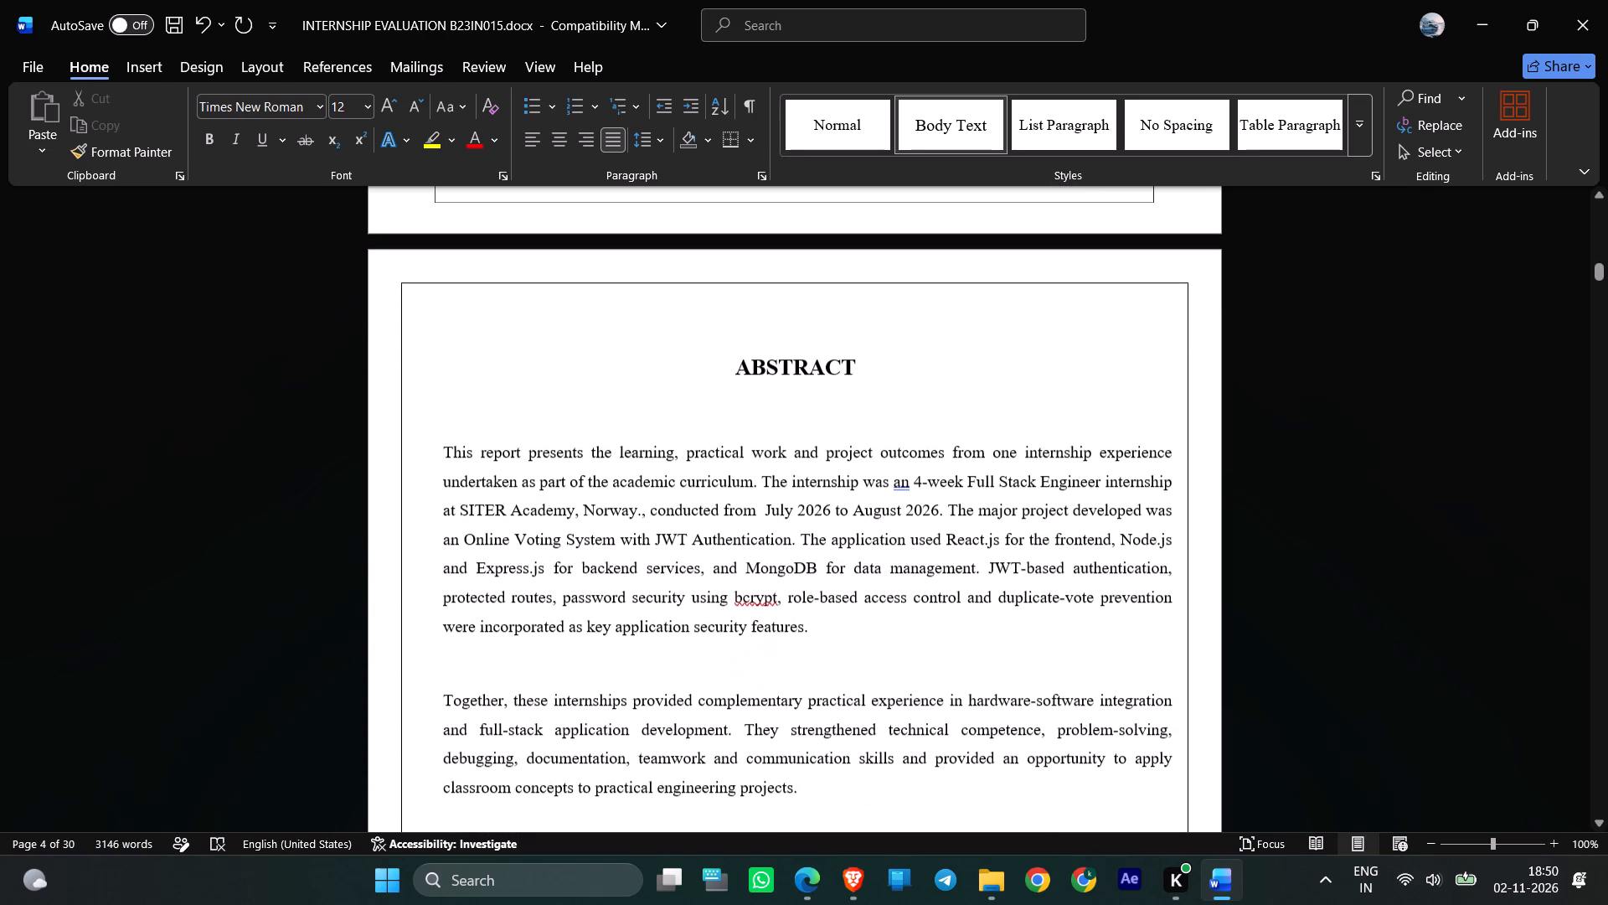
scroll(913, 646, down, 1)
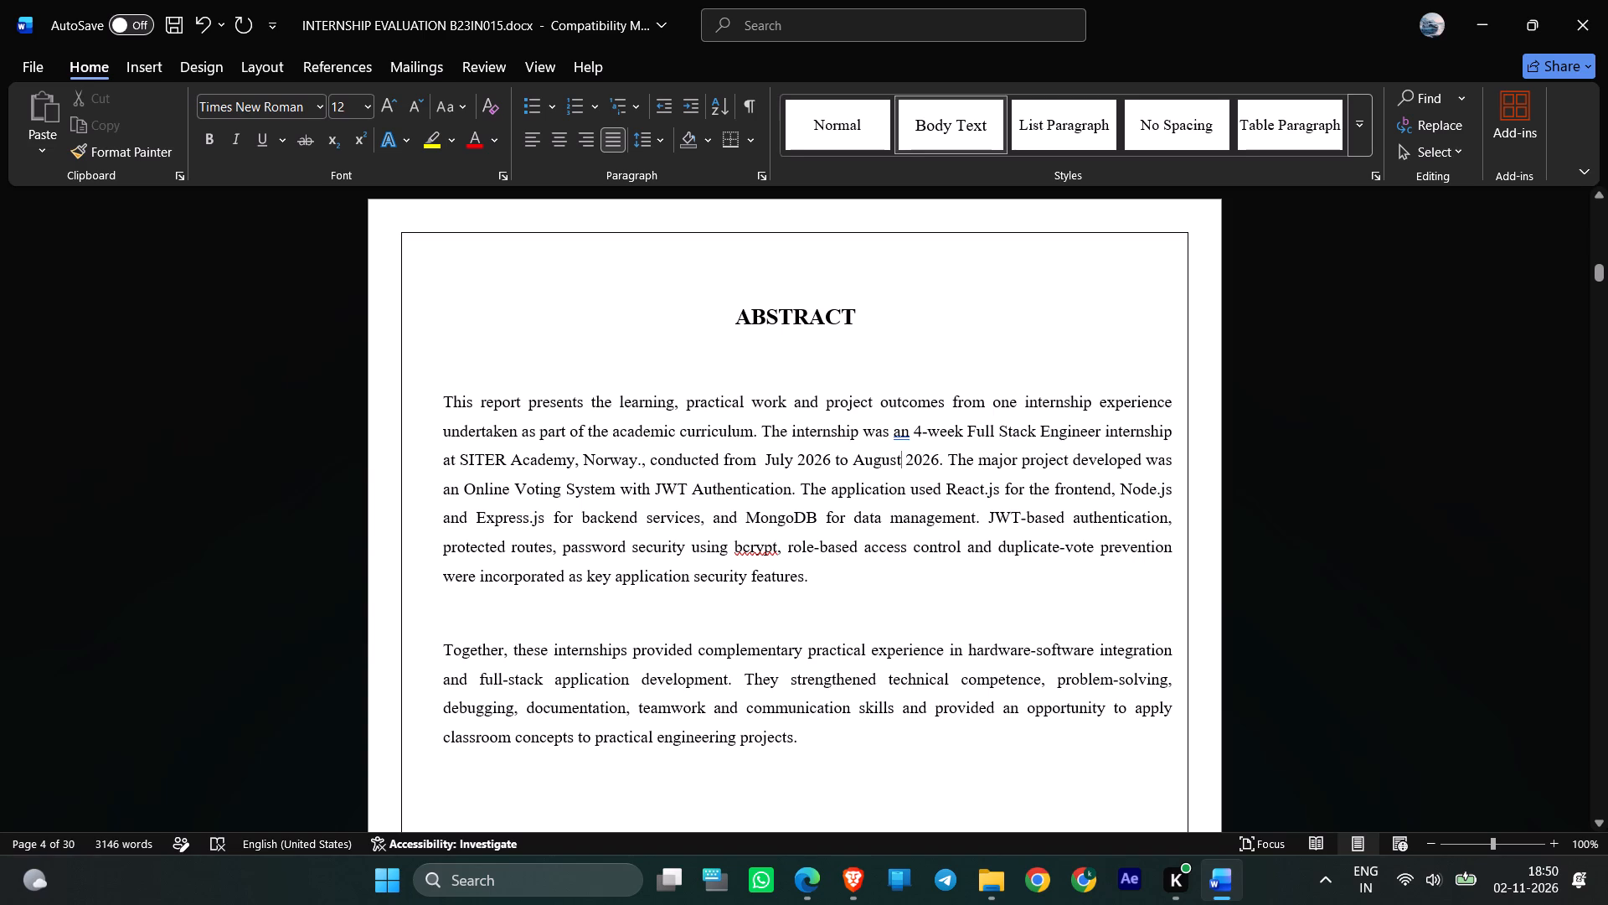
drag(791, 491, 492, 497)
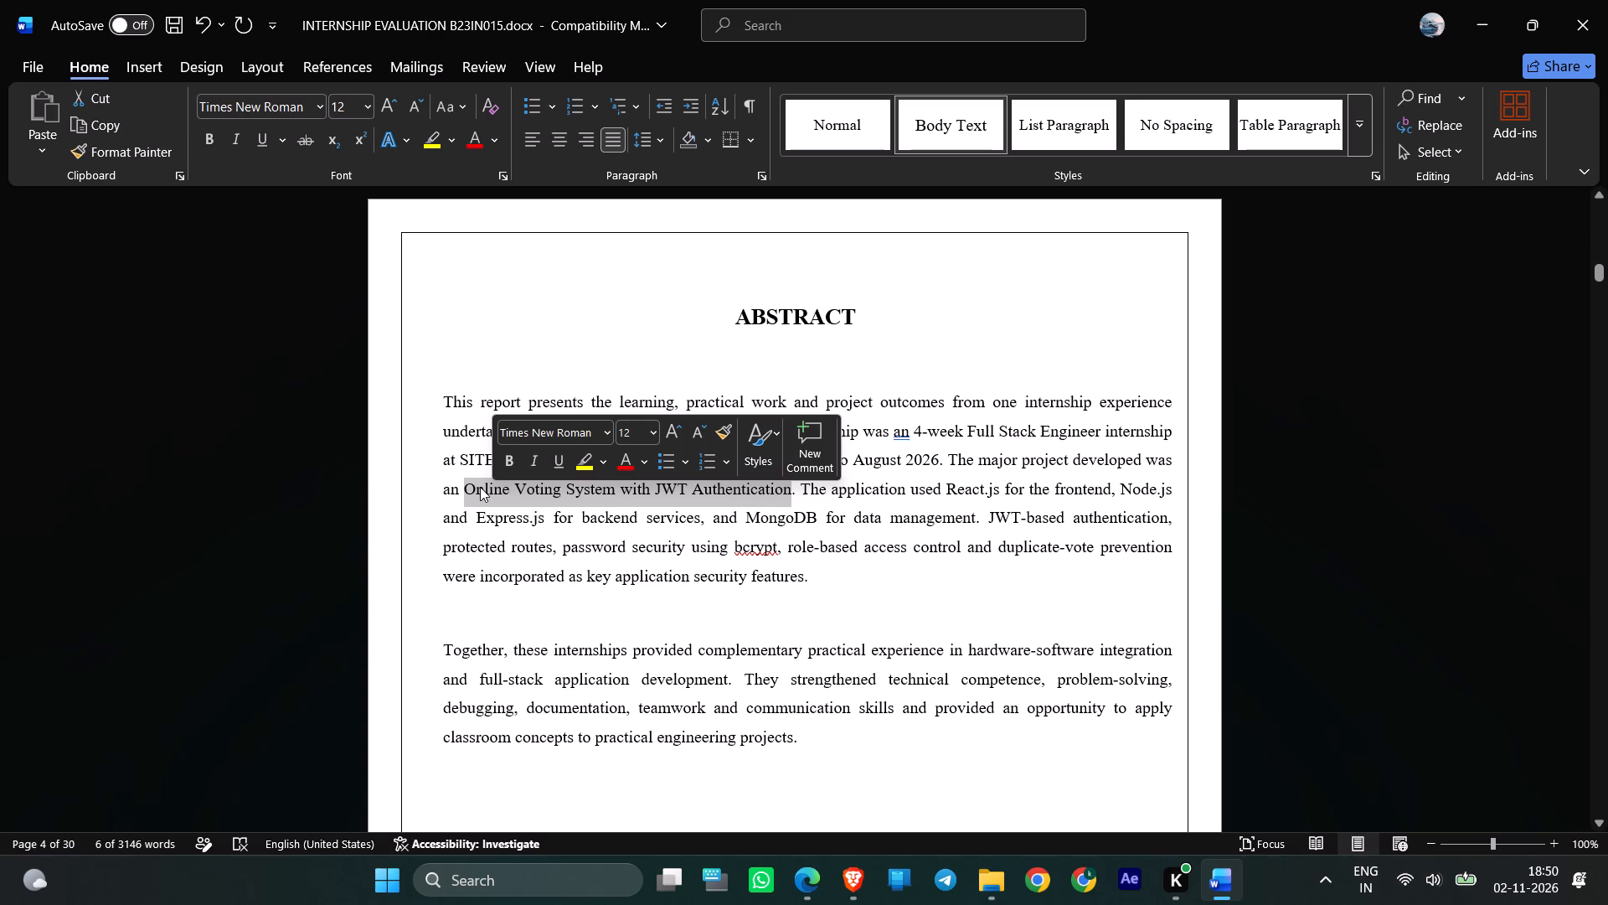
key(BackSpace)
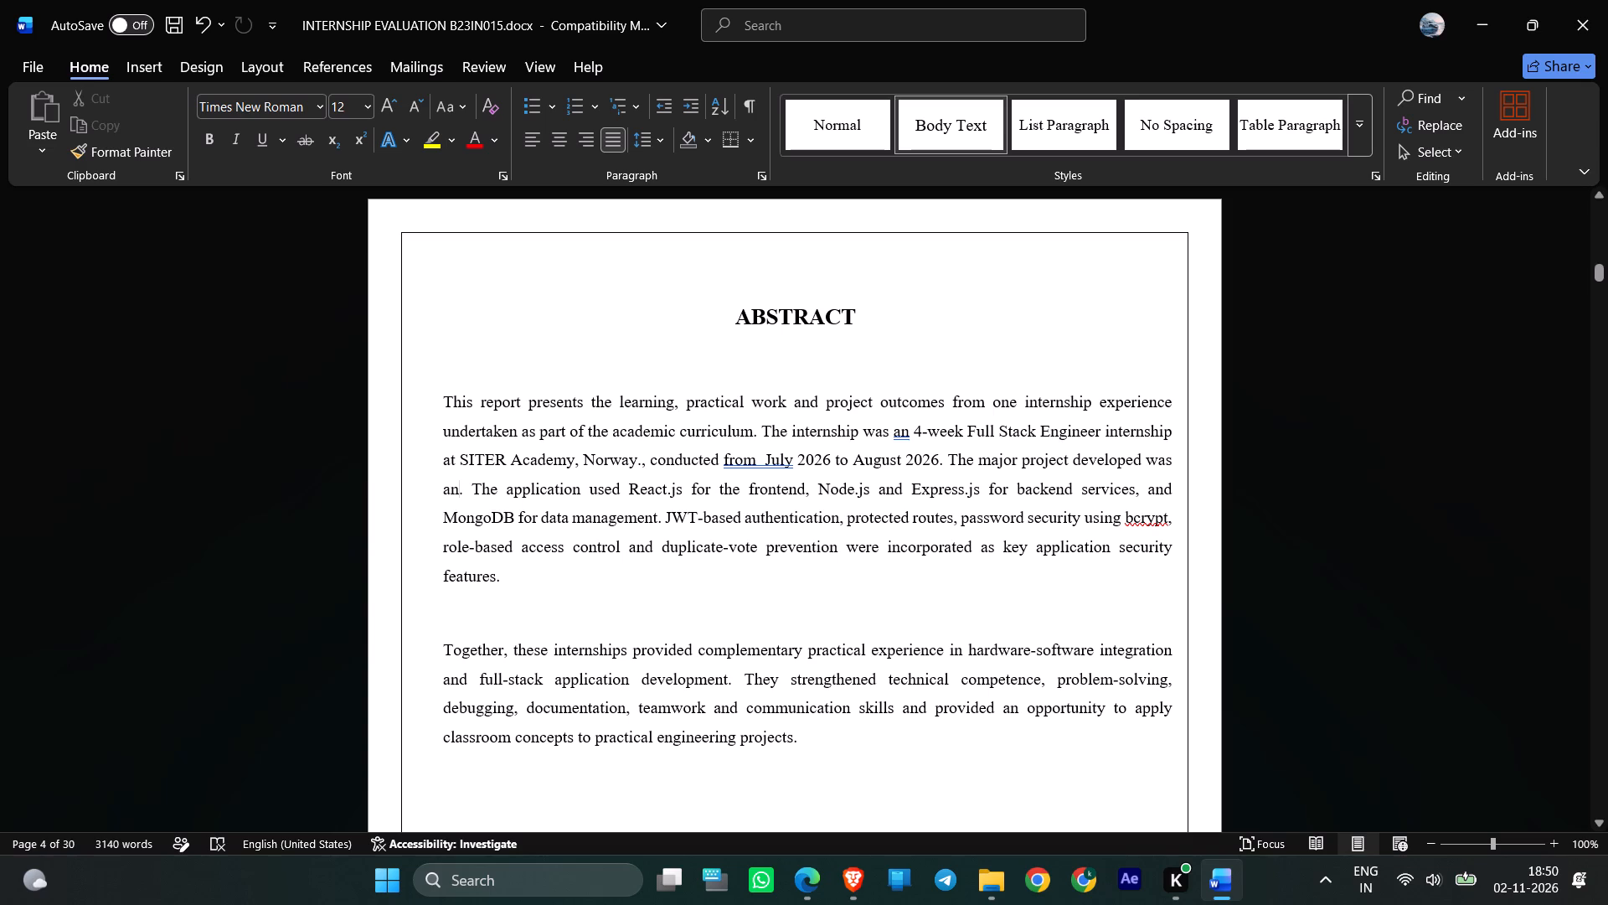
click(801, 880)
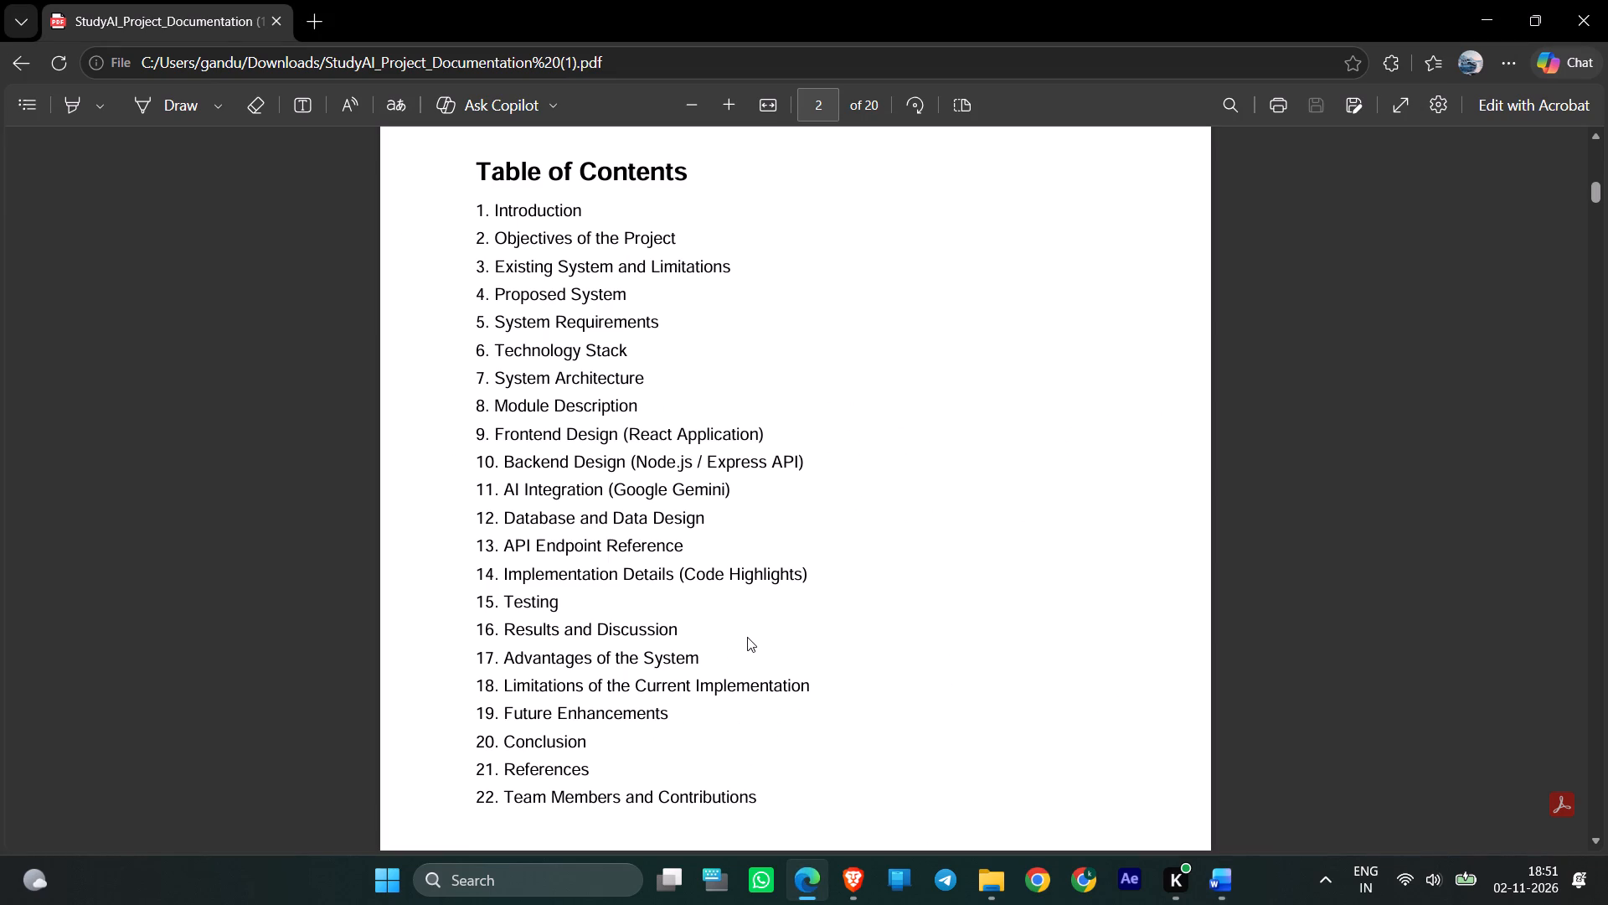
scroll(746, 636, up, 7)
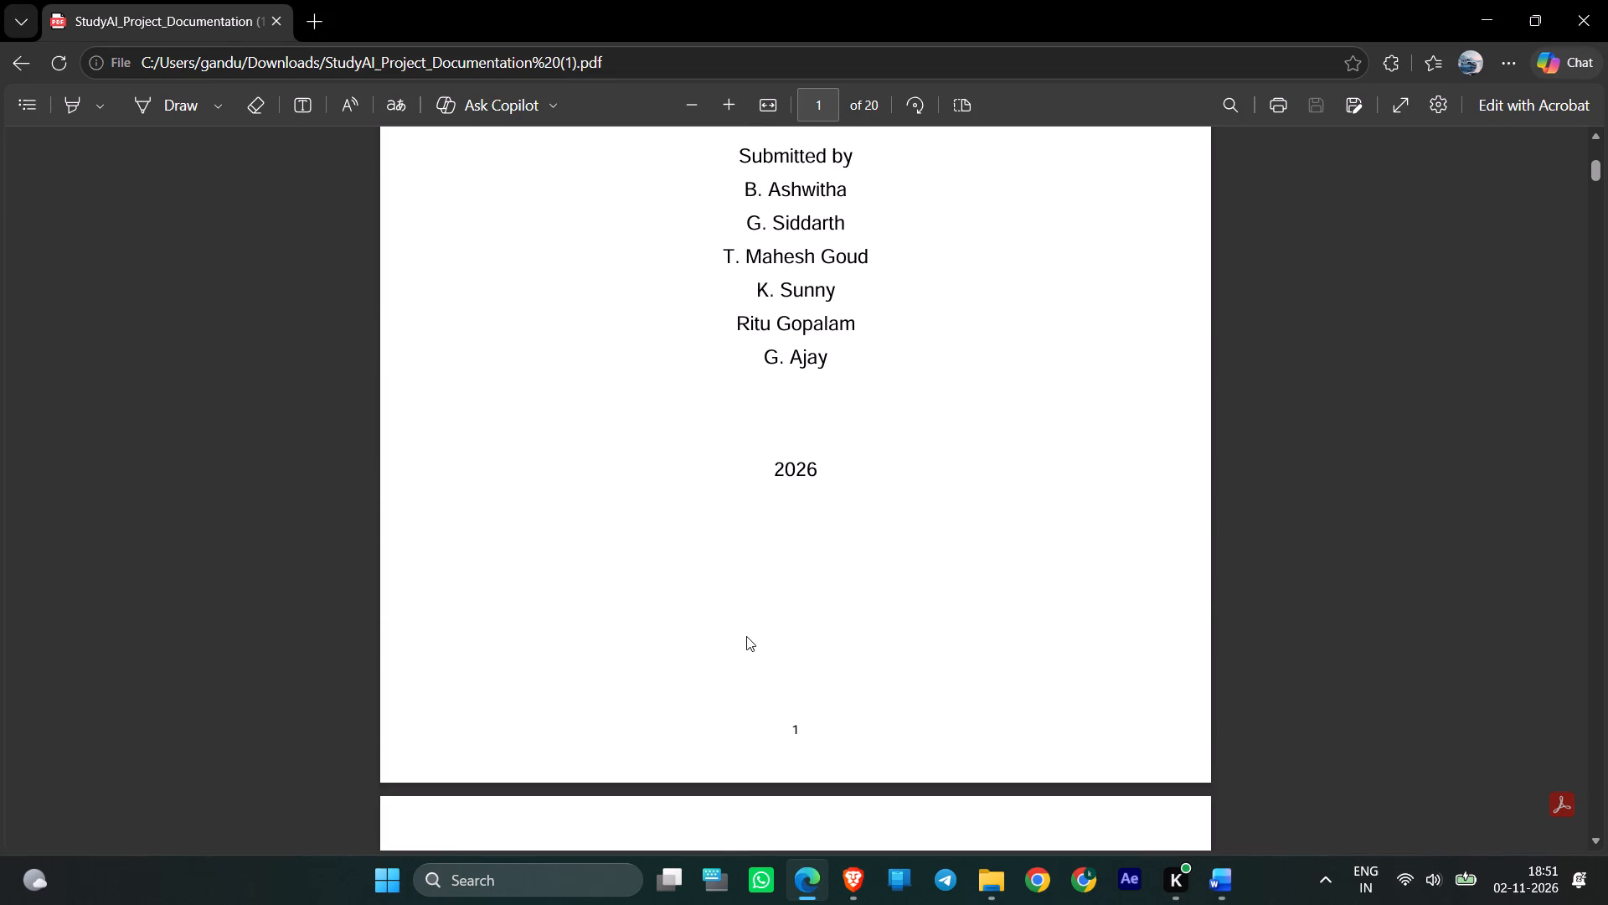
scroll(746, 636, up, 6)
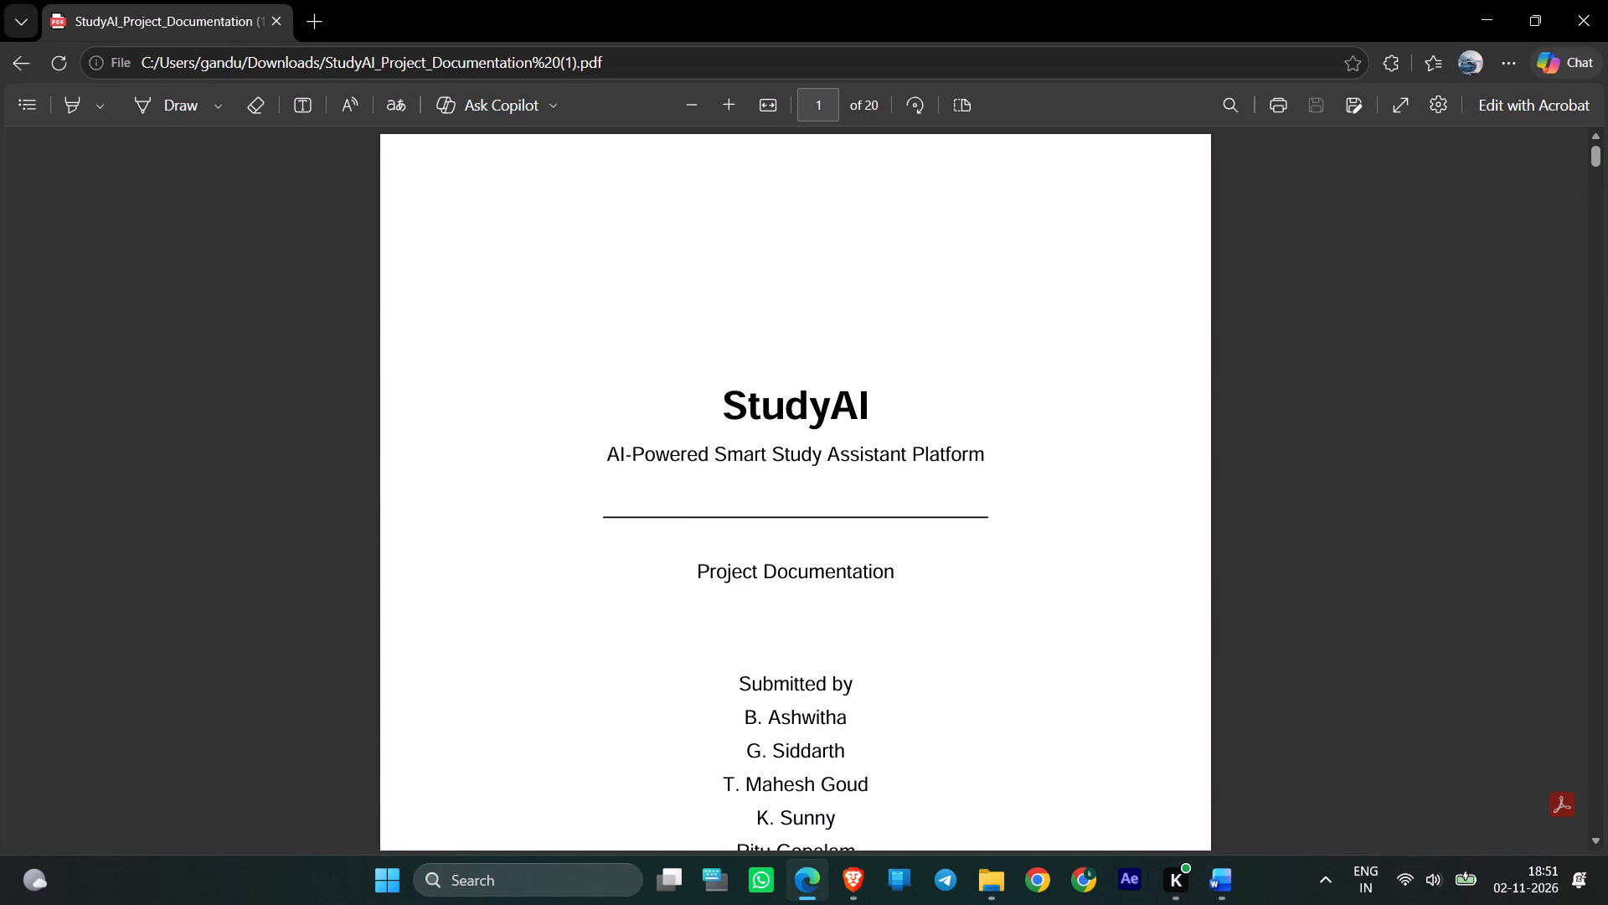
drag(602, 452, 987, 449)
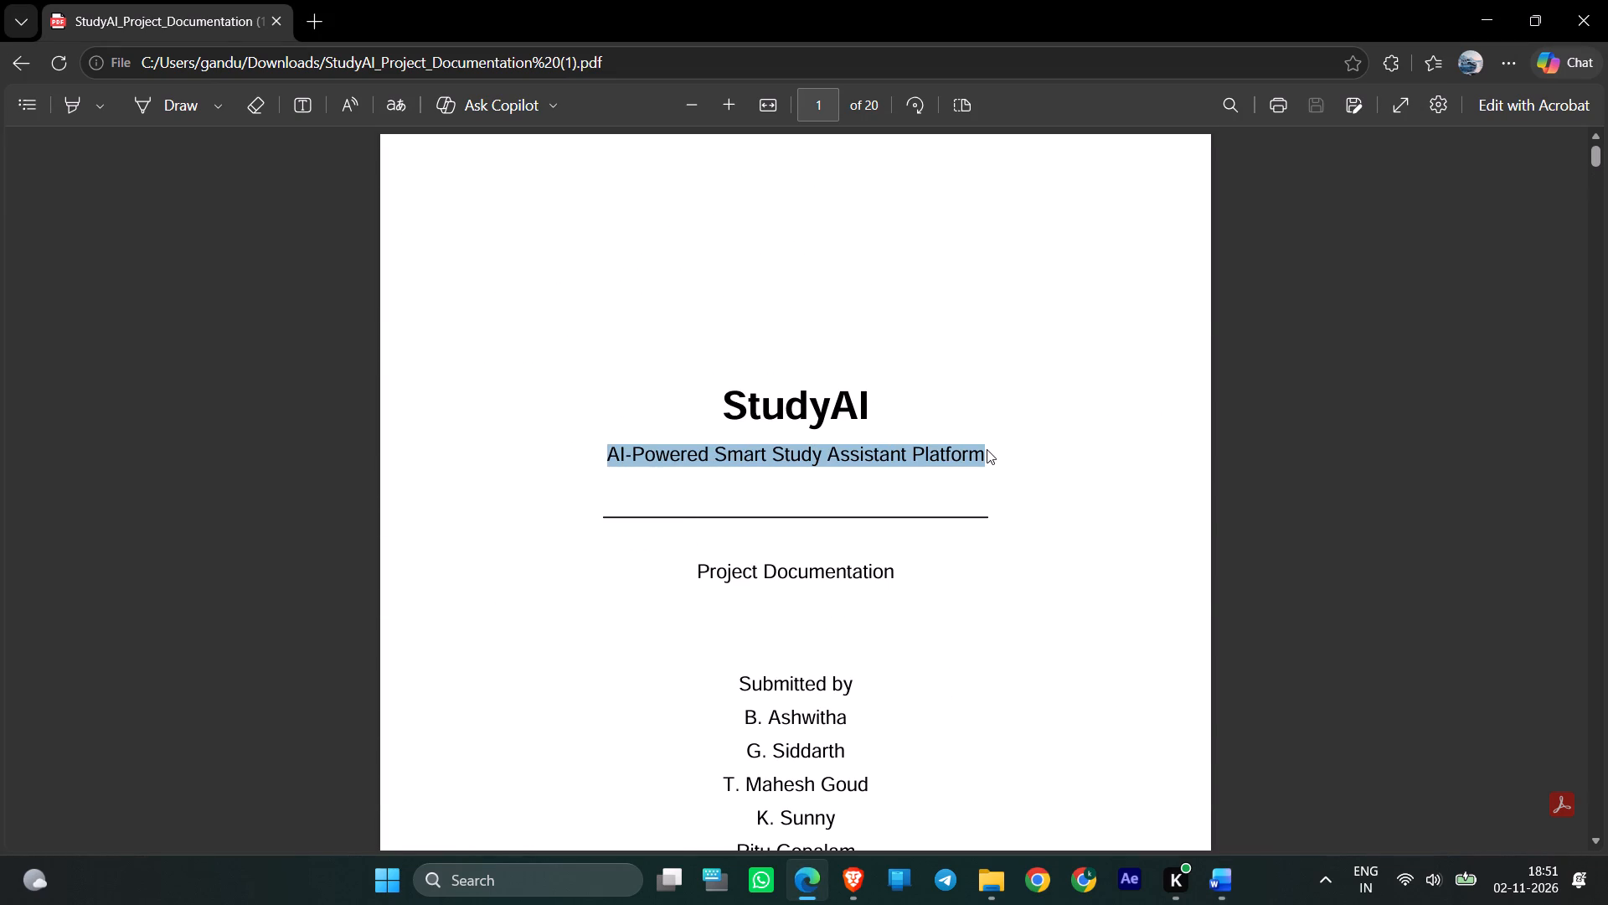
key(ctrl+c)
click(1218, 878)
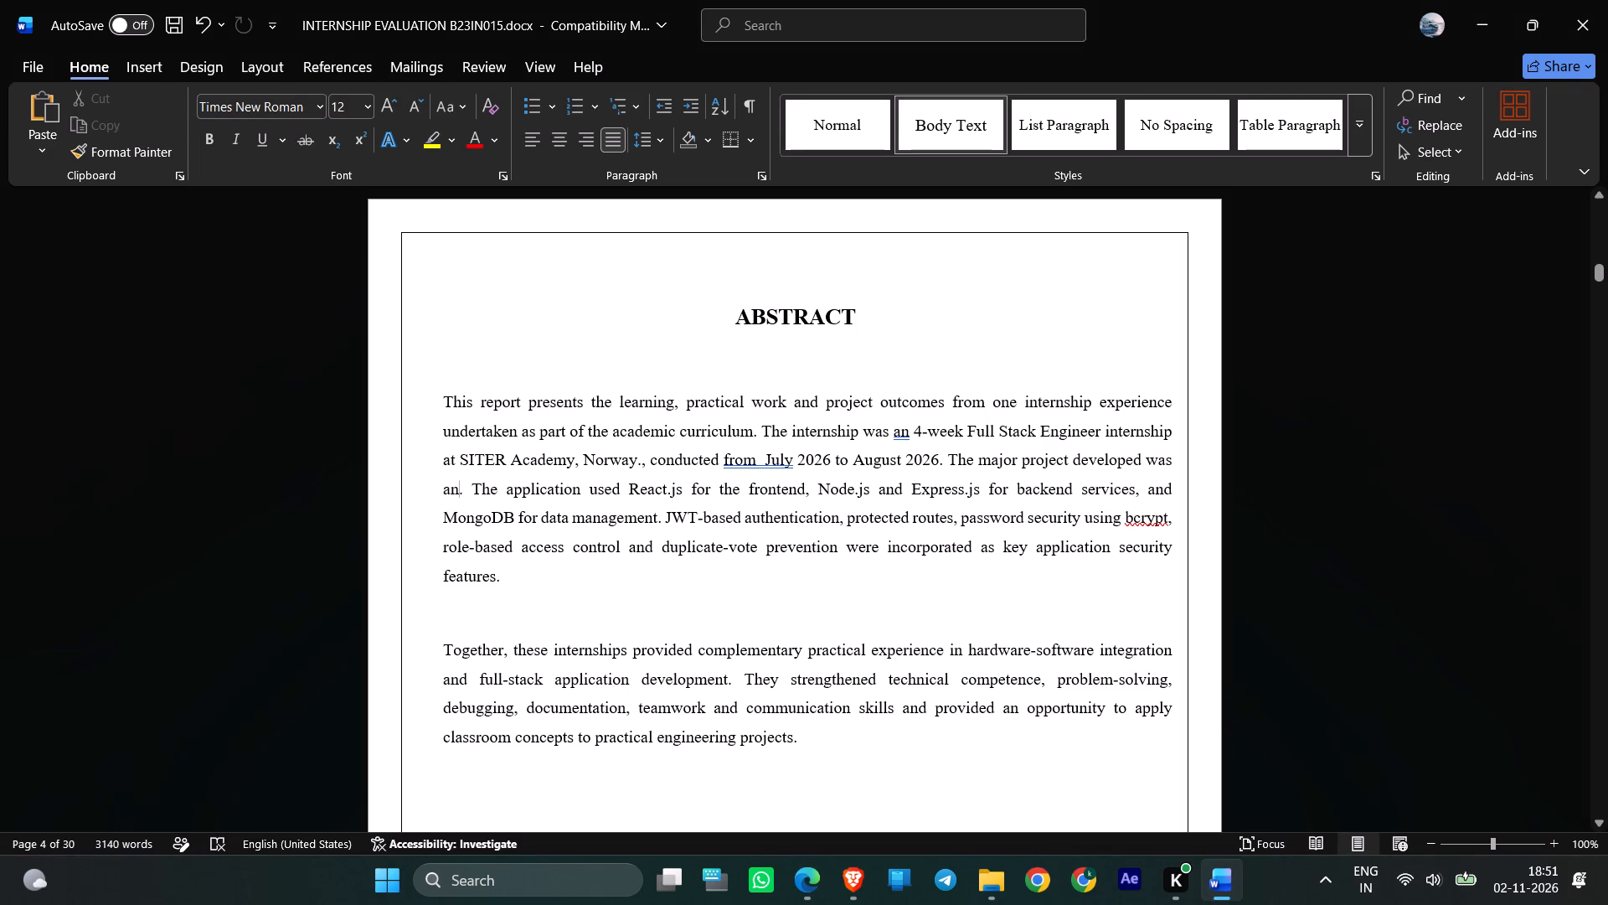
key(ctrl+v)
click(460, 489)
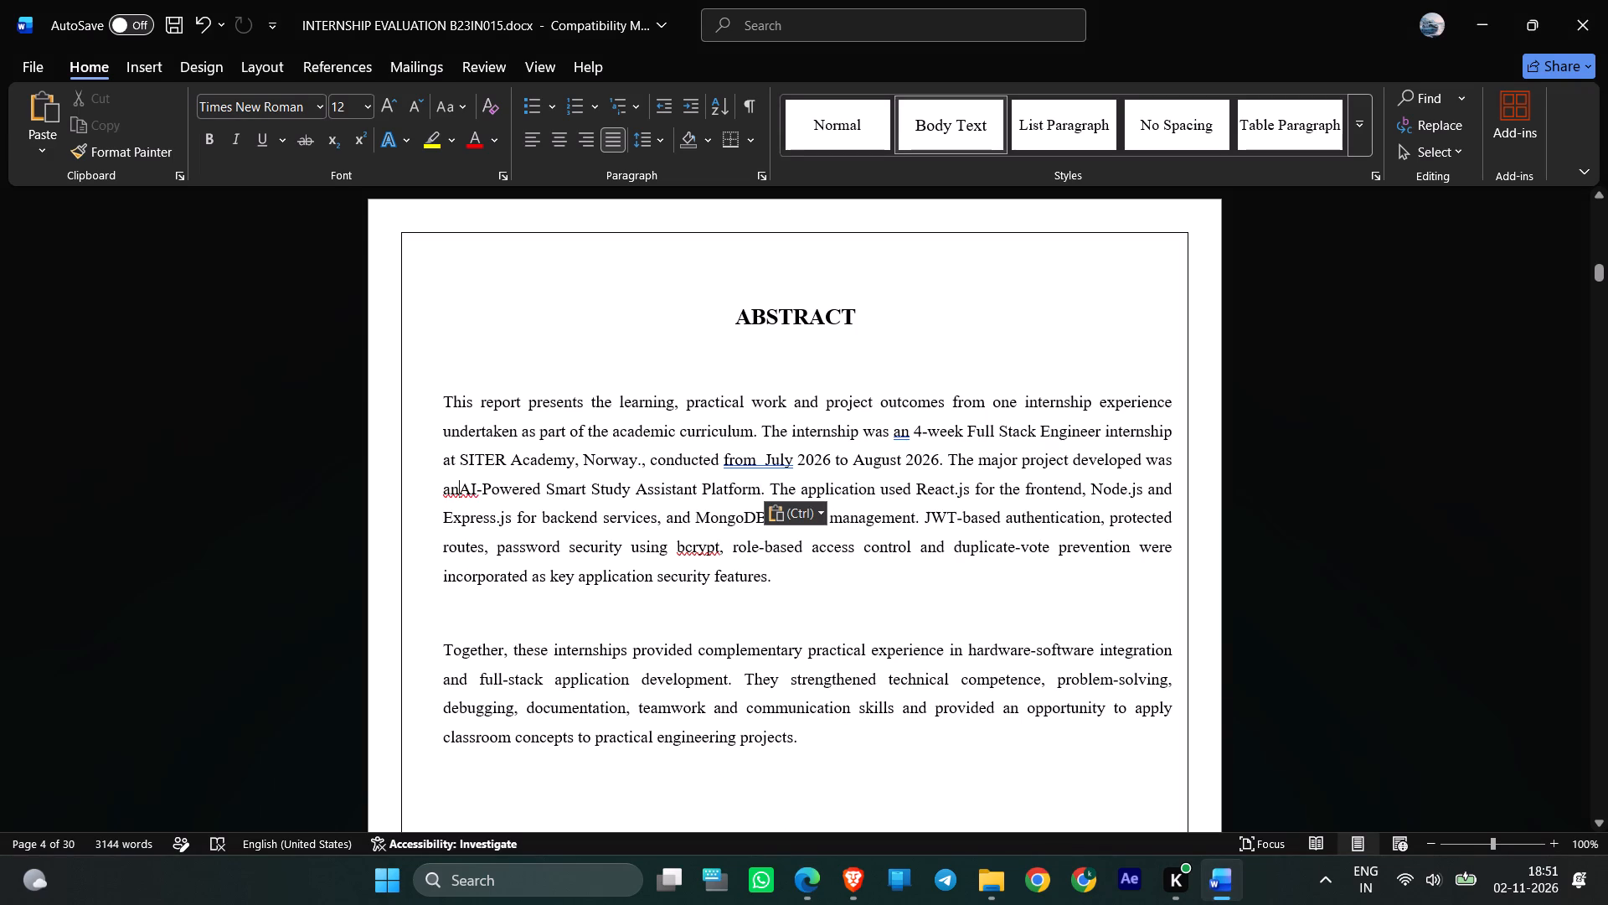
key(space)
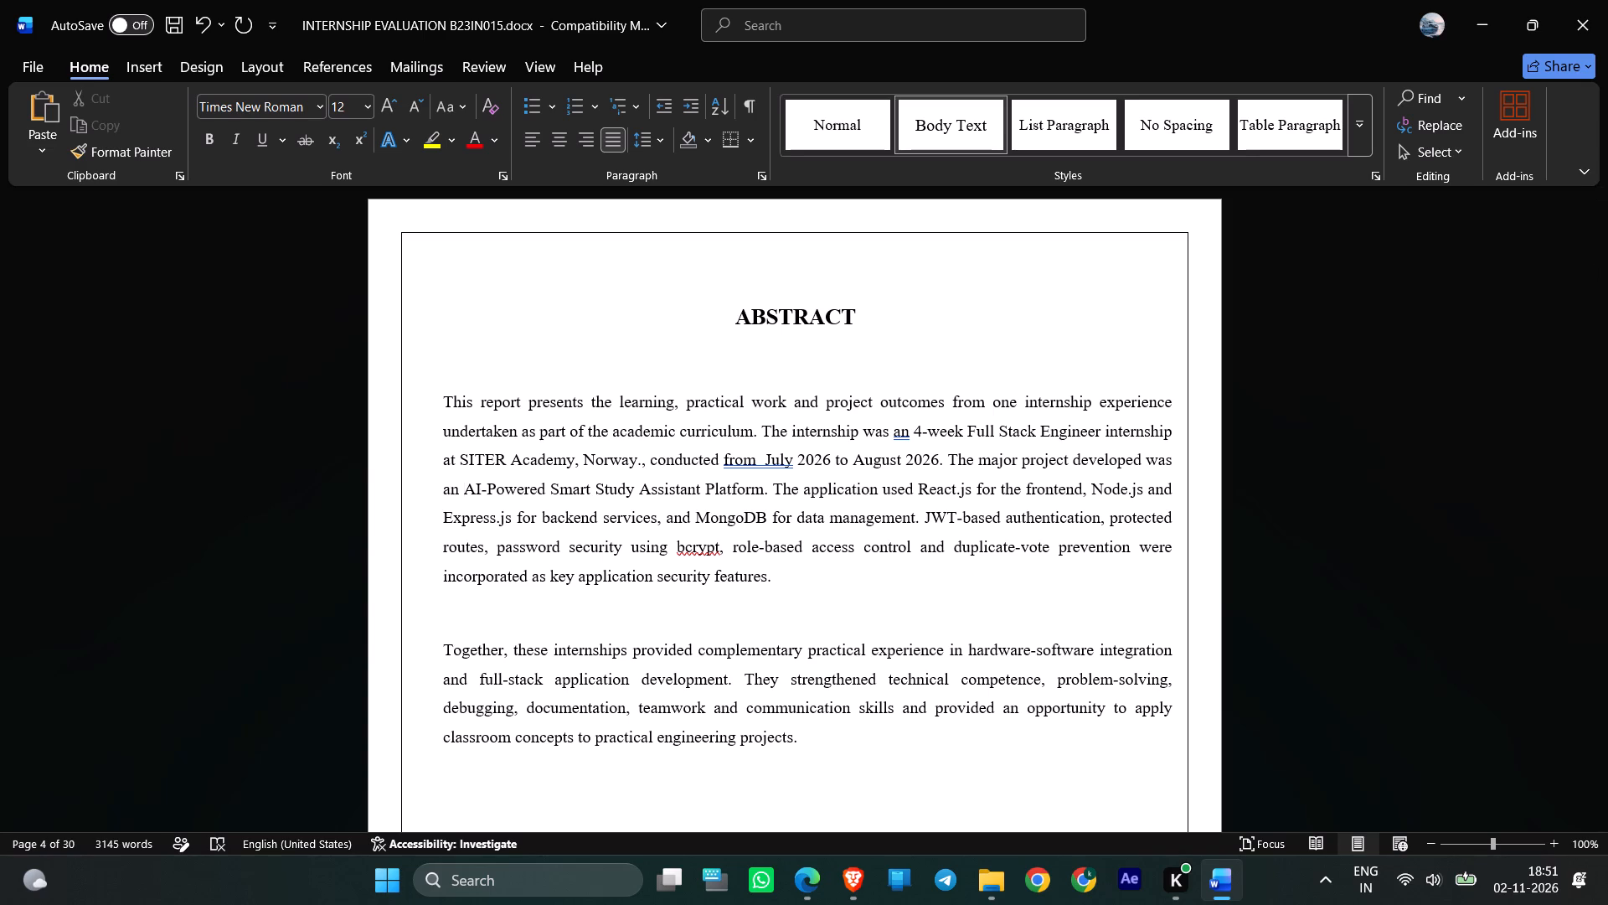
click(738, 318)
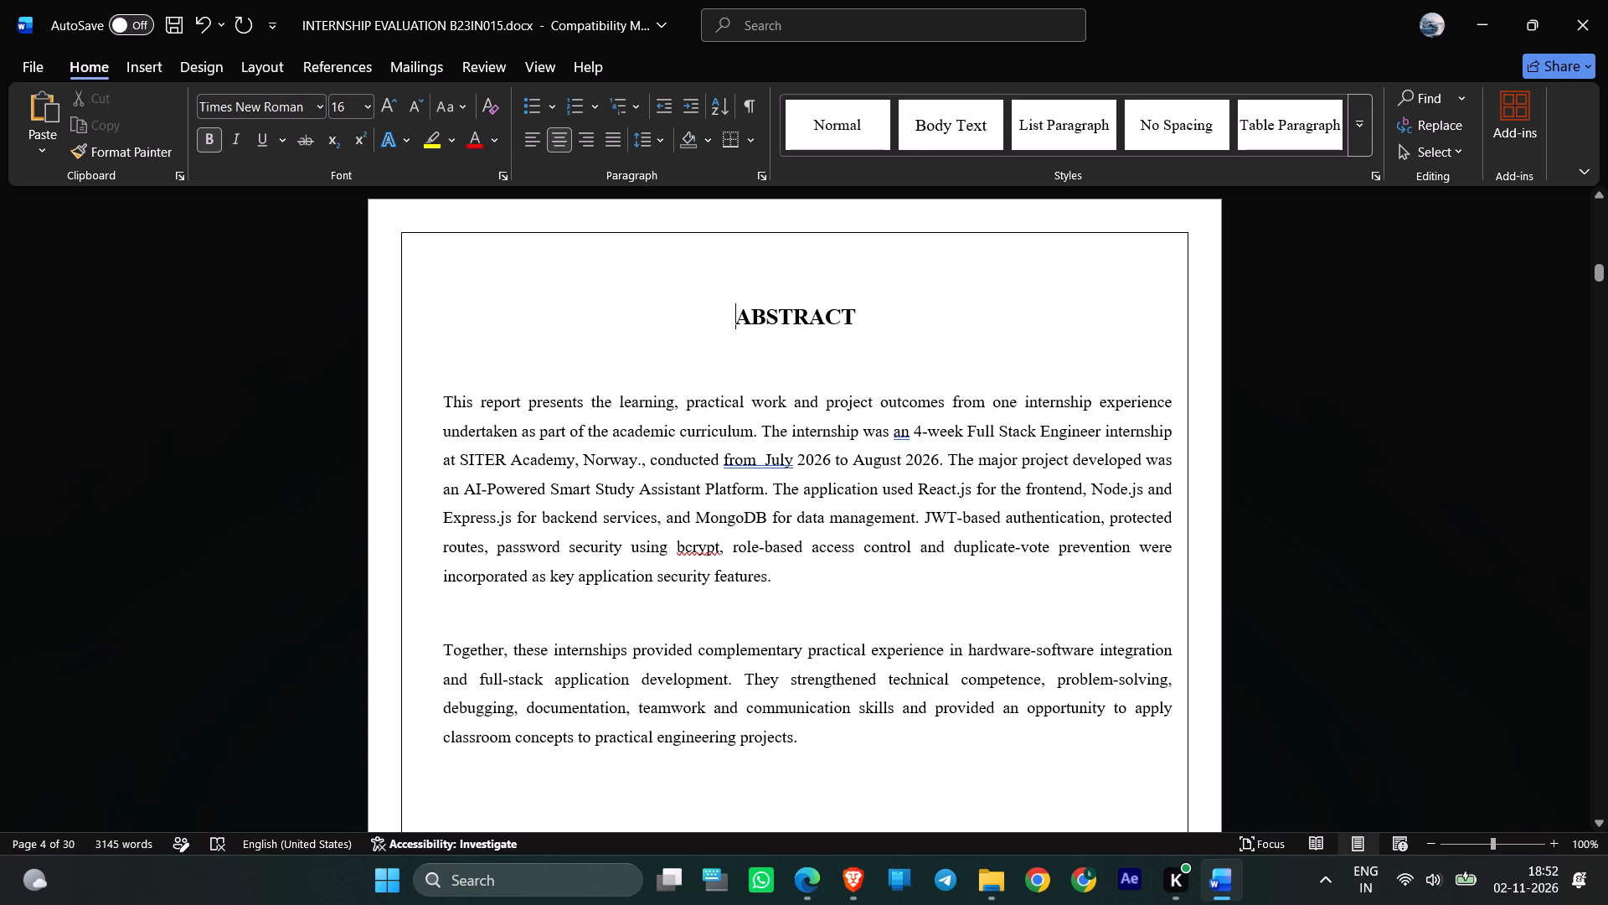
Switch to the StudyAI project documentation PDF in Edge.
scroll(776, 521, down, 2)
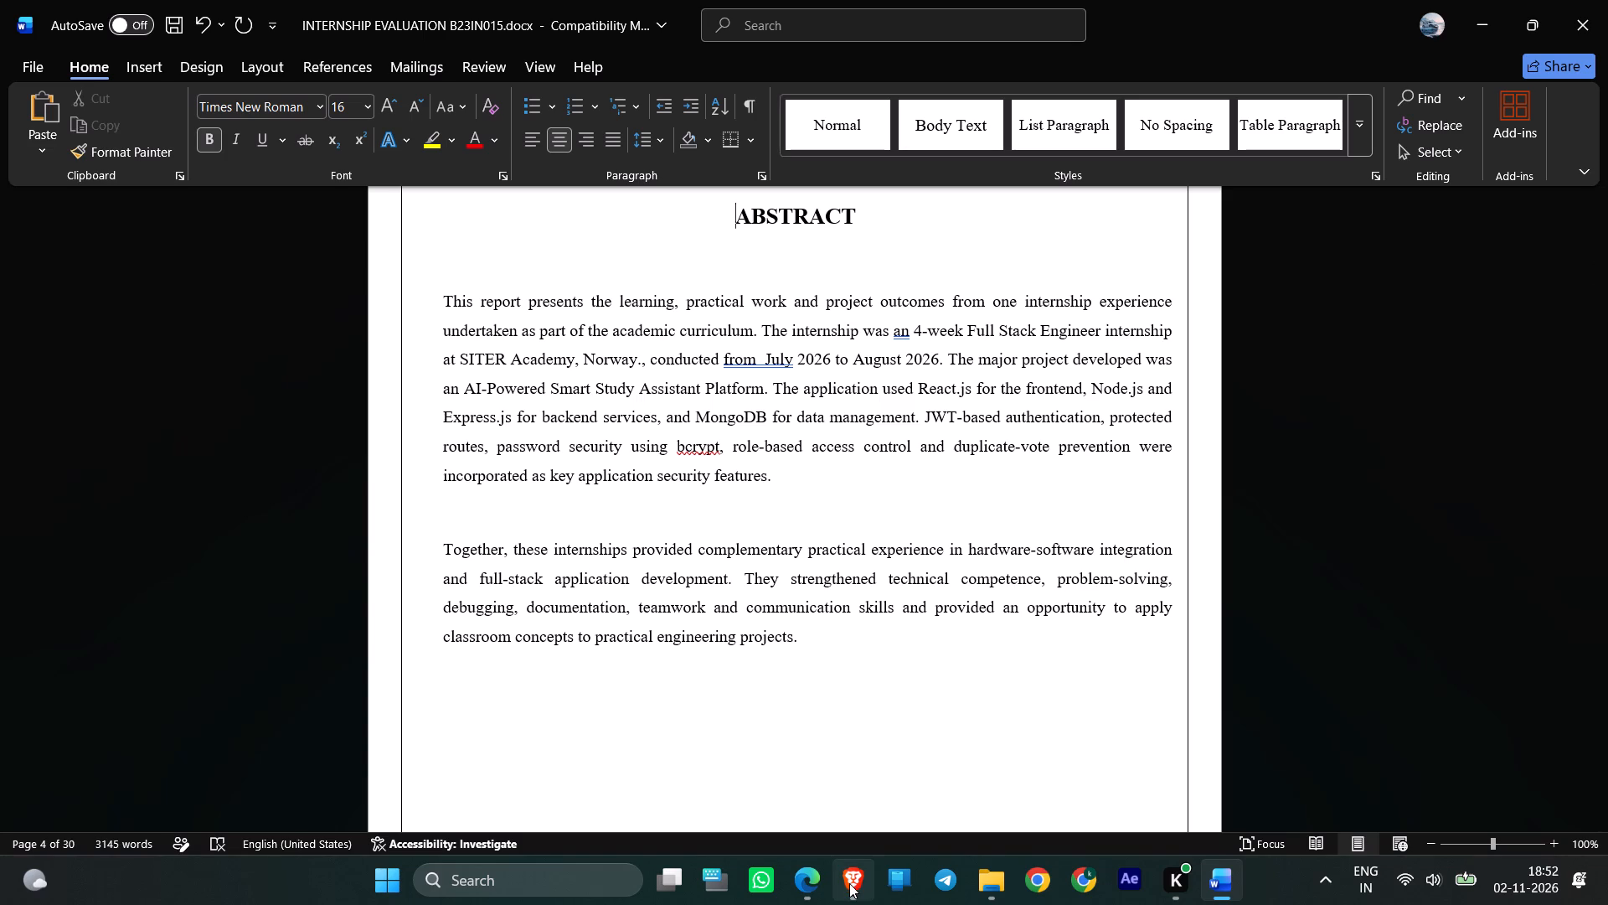
click(794, 881)
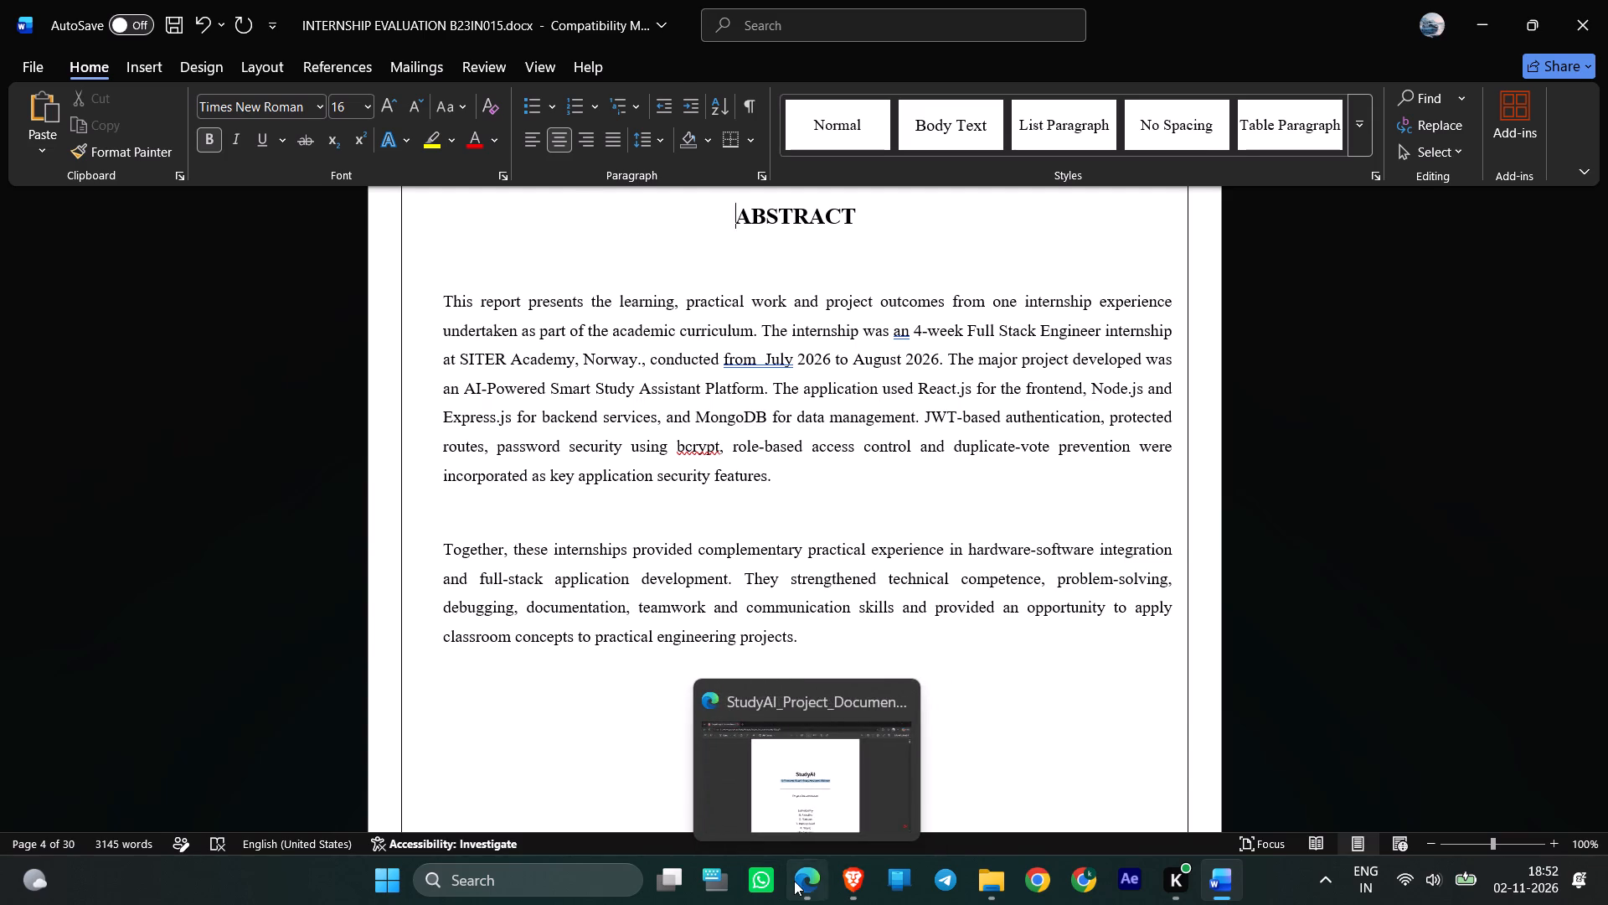
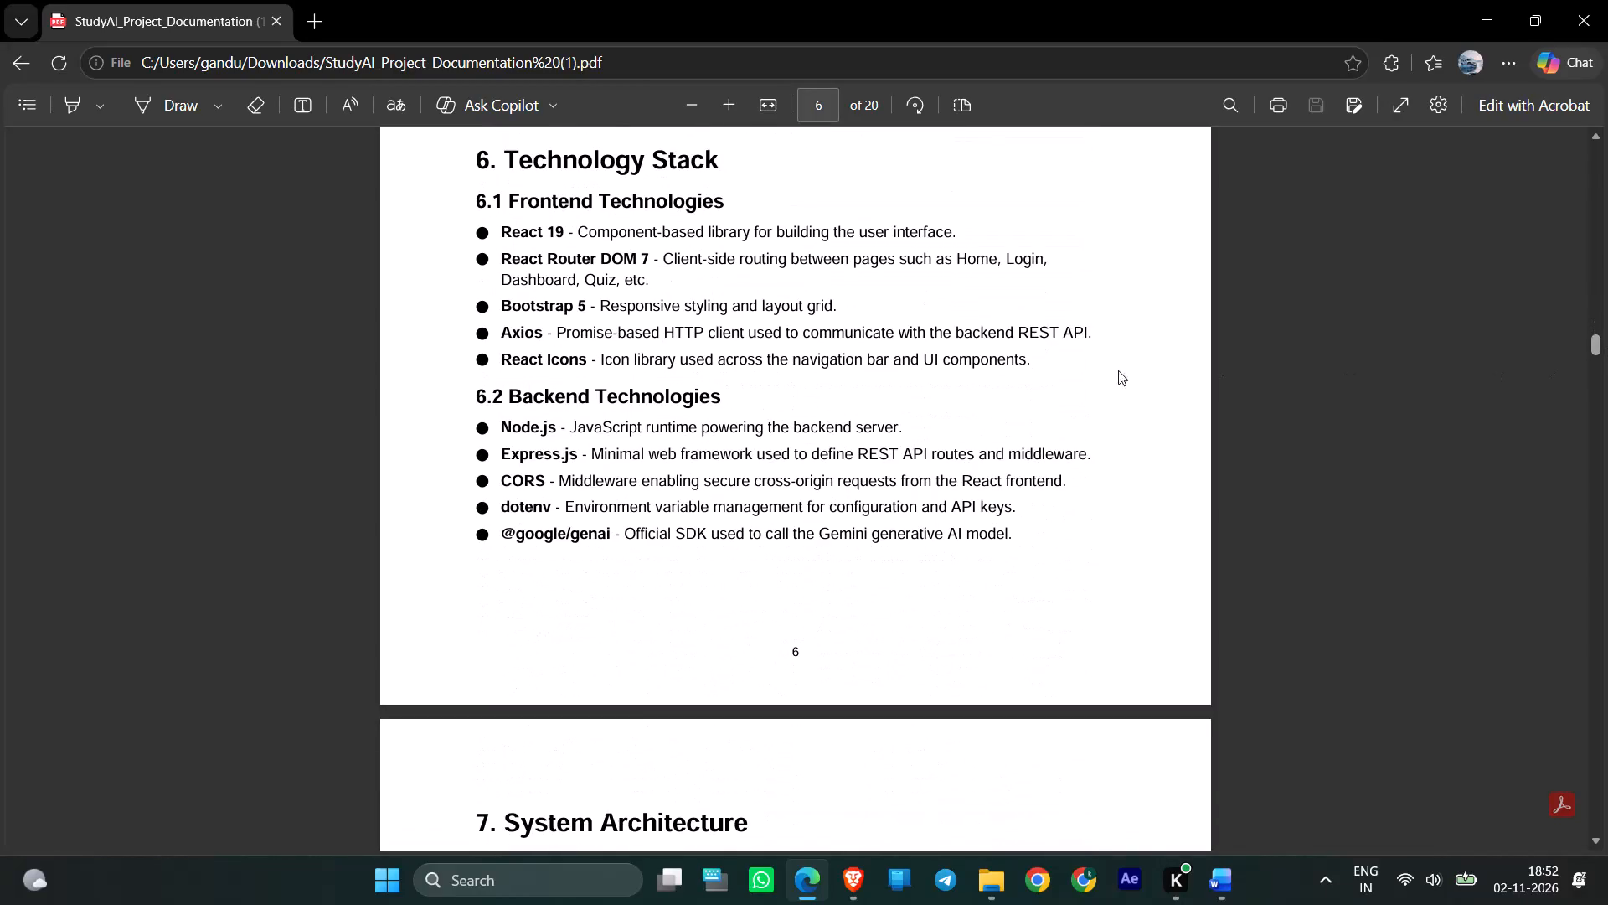
Examine the Technology Stack and System Architecture sections of the StudyAI documentation.
scroll(874, 344, up, 2)
scroll(576, 542, down, 2)
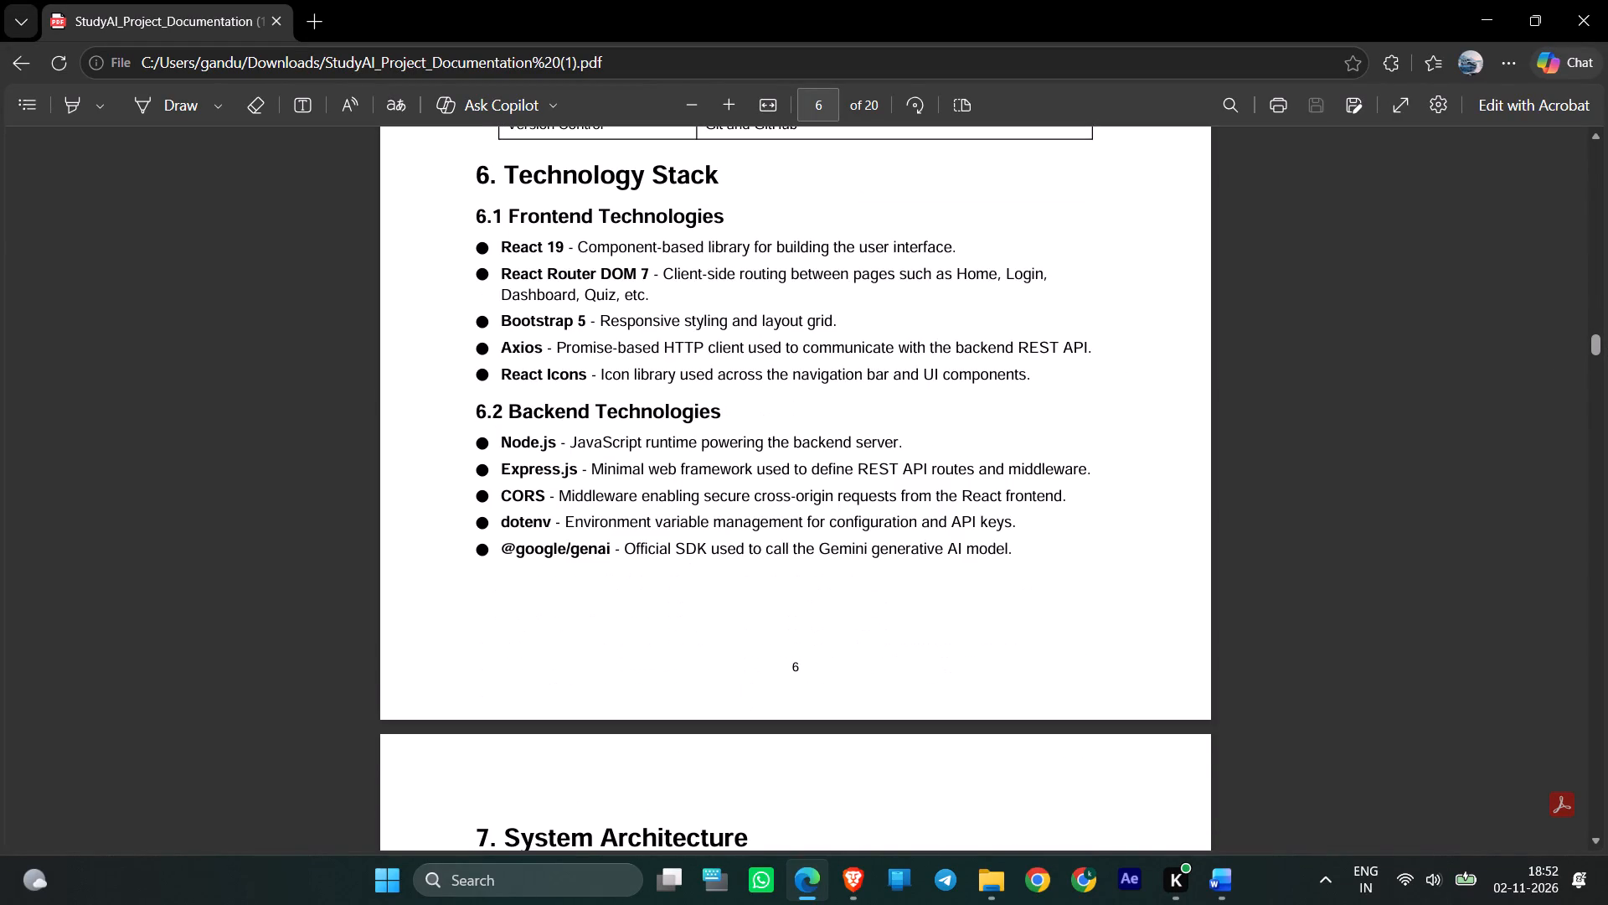
scroll(603, 432, down, 3)
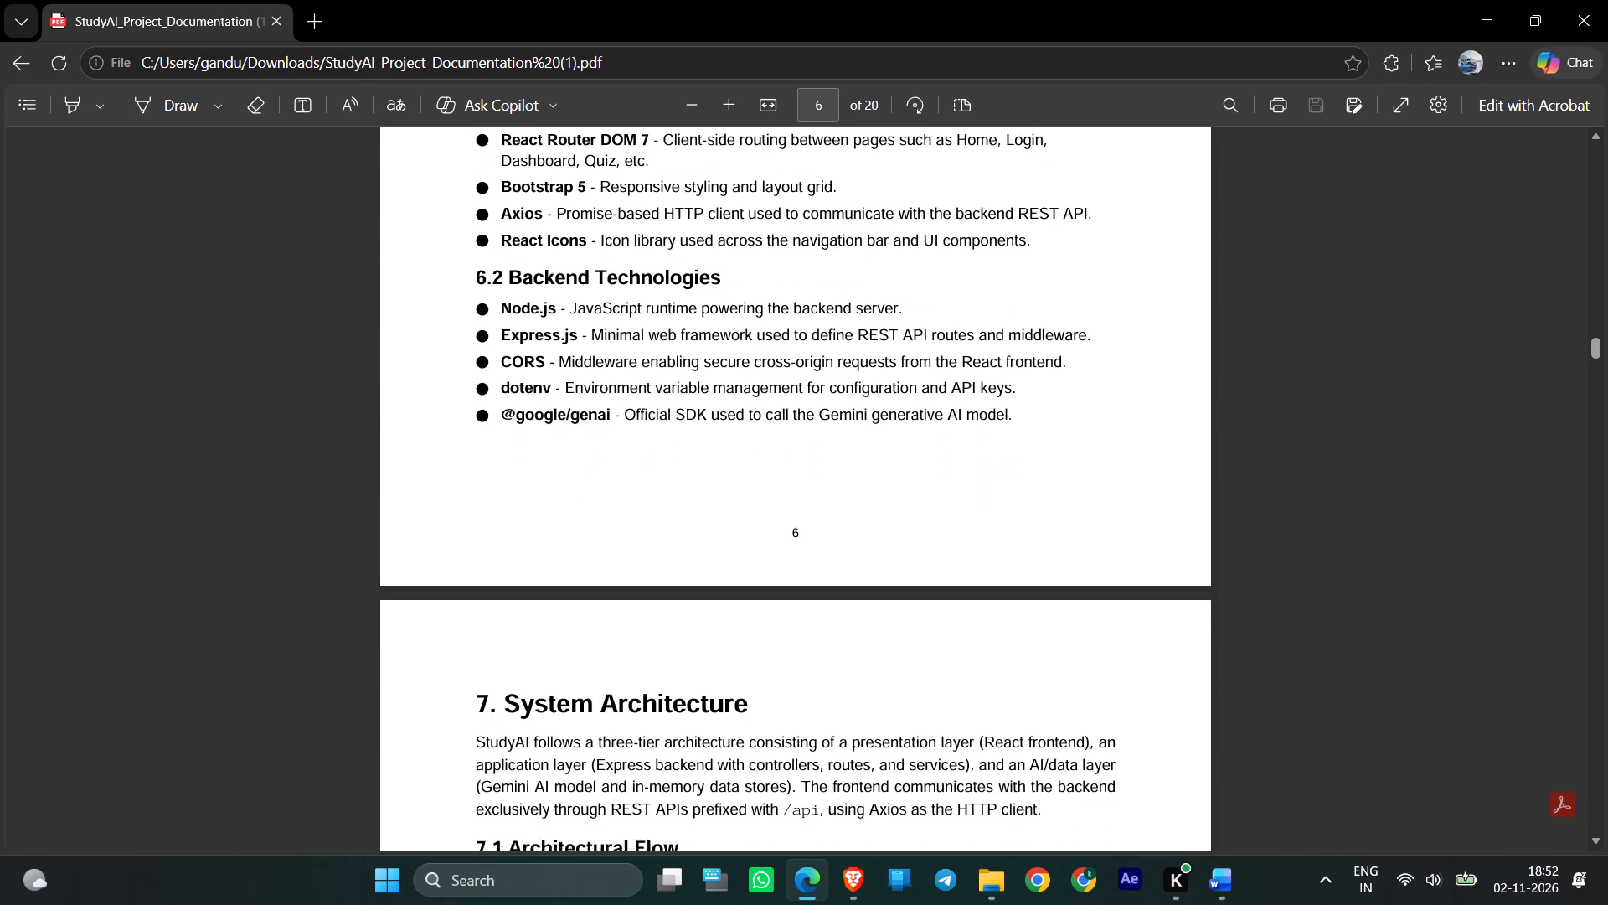
scroll(603, 432, up, 3)
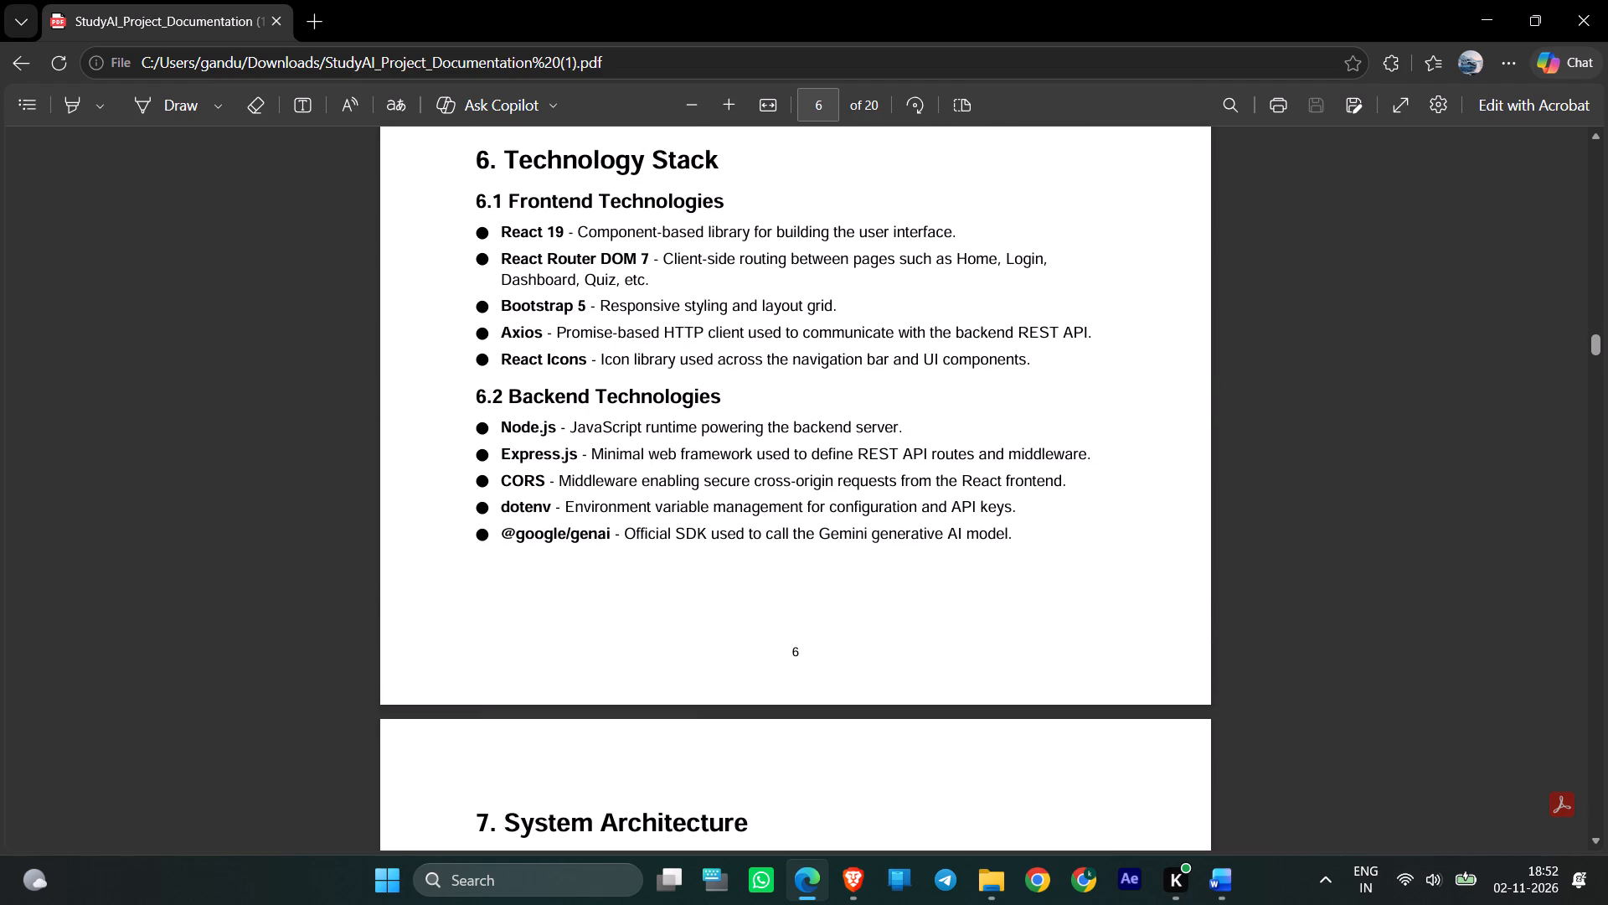
scroll(564, 321, down, 2)
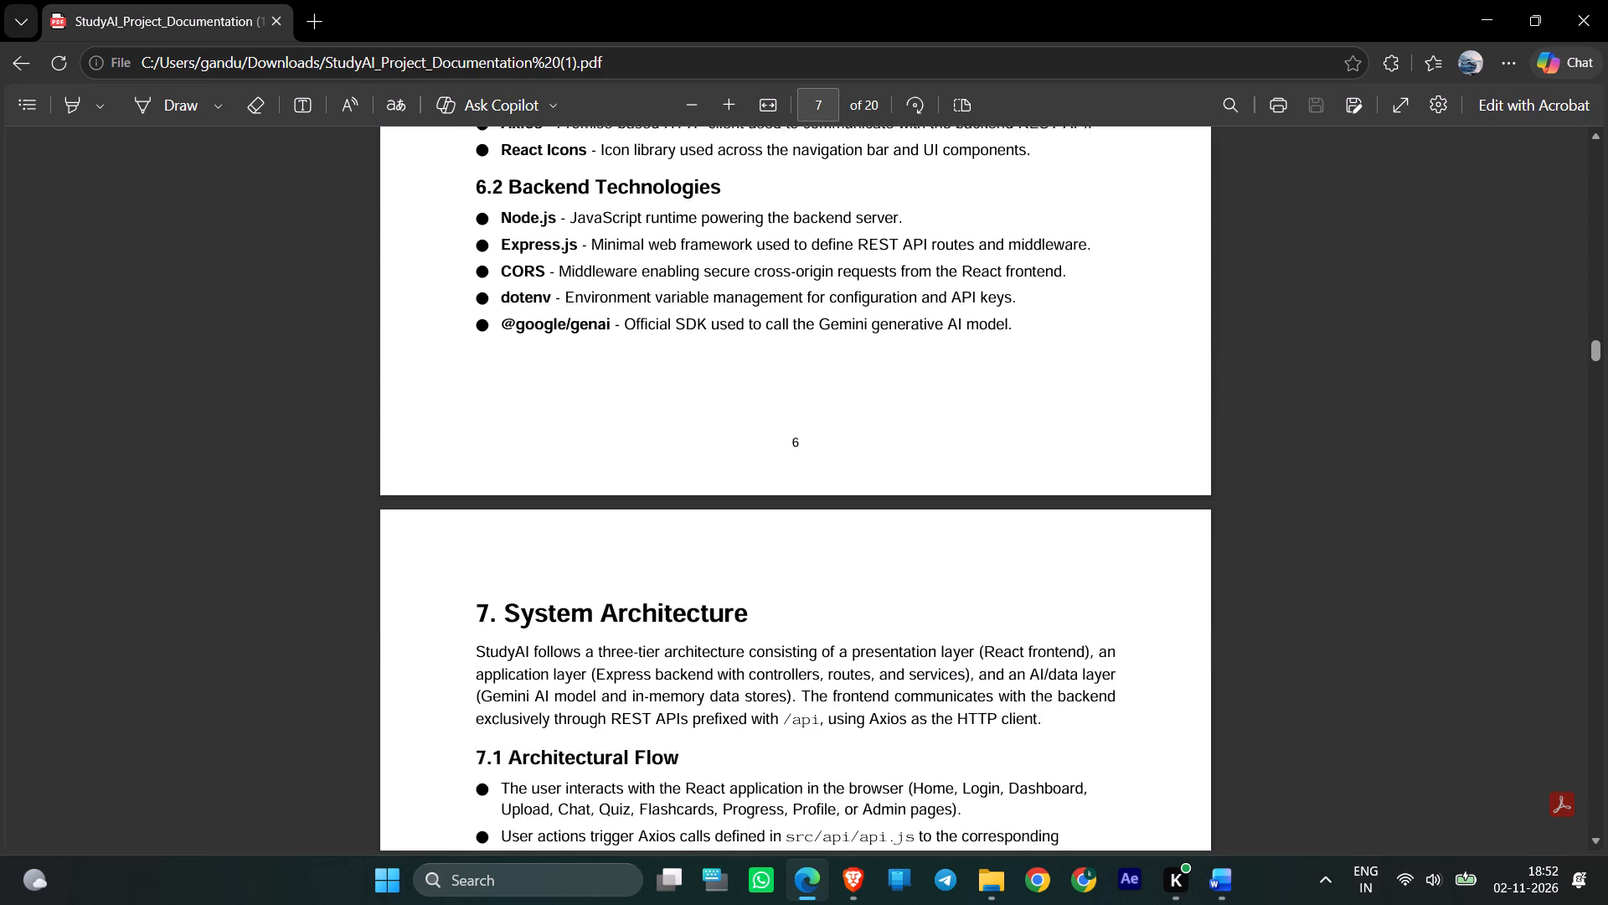
scroll(560, 328, down, 7)
scroll(559, 328, up, 2)
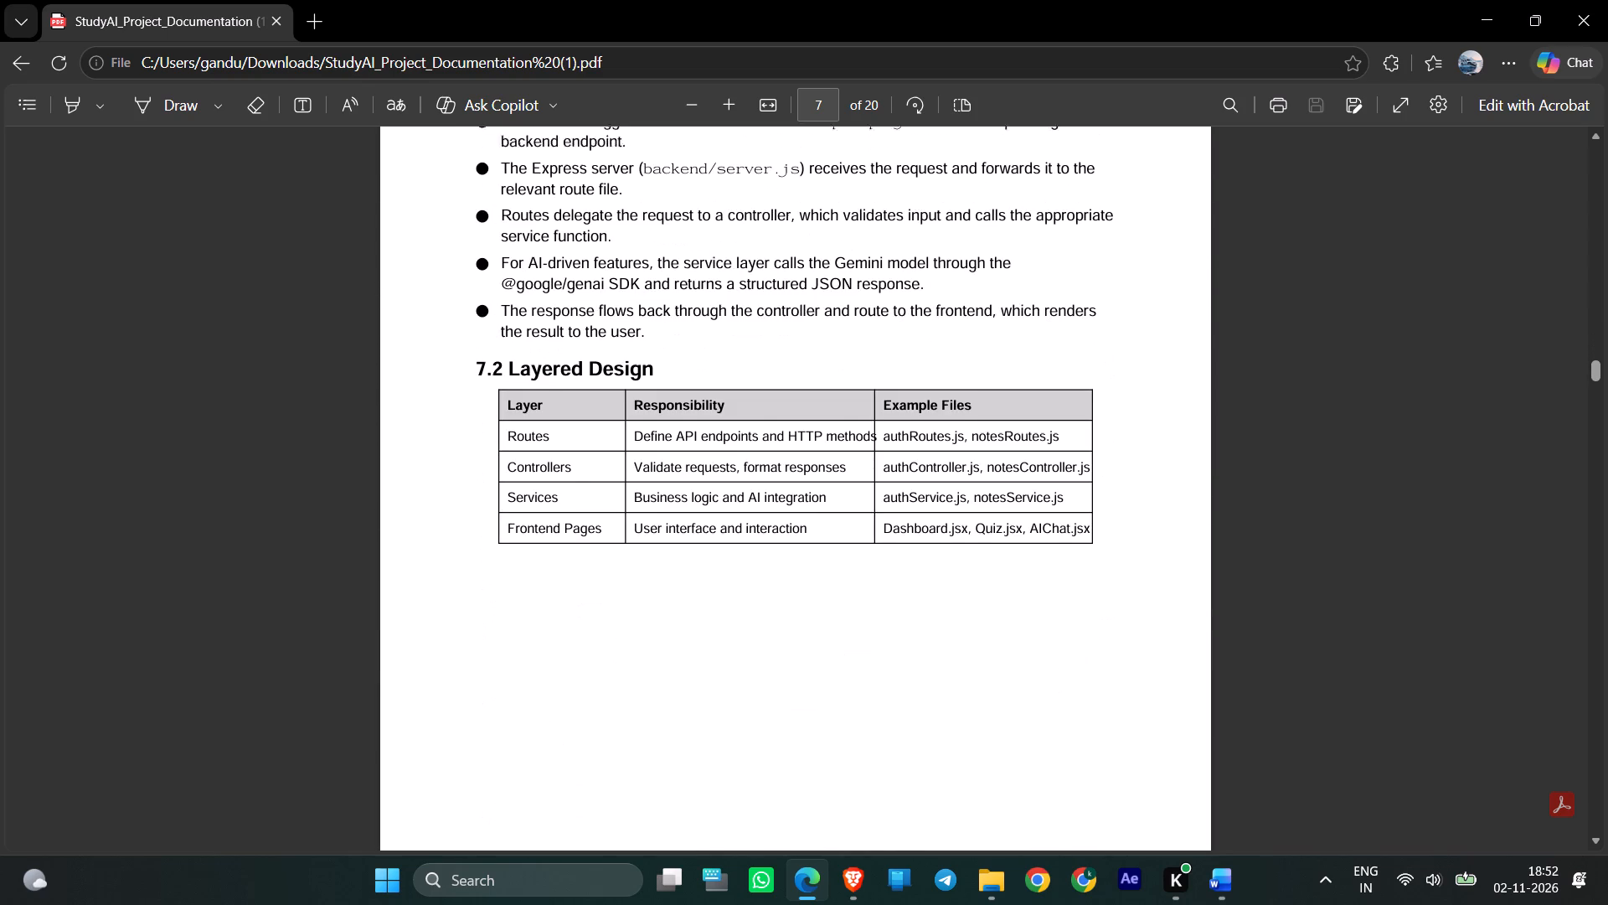
scroll(559, 328, up, 7)
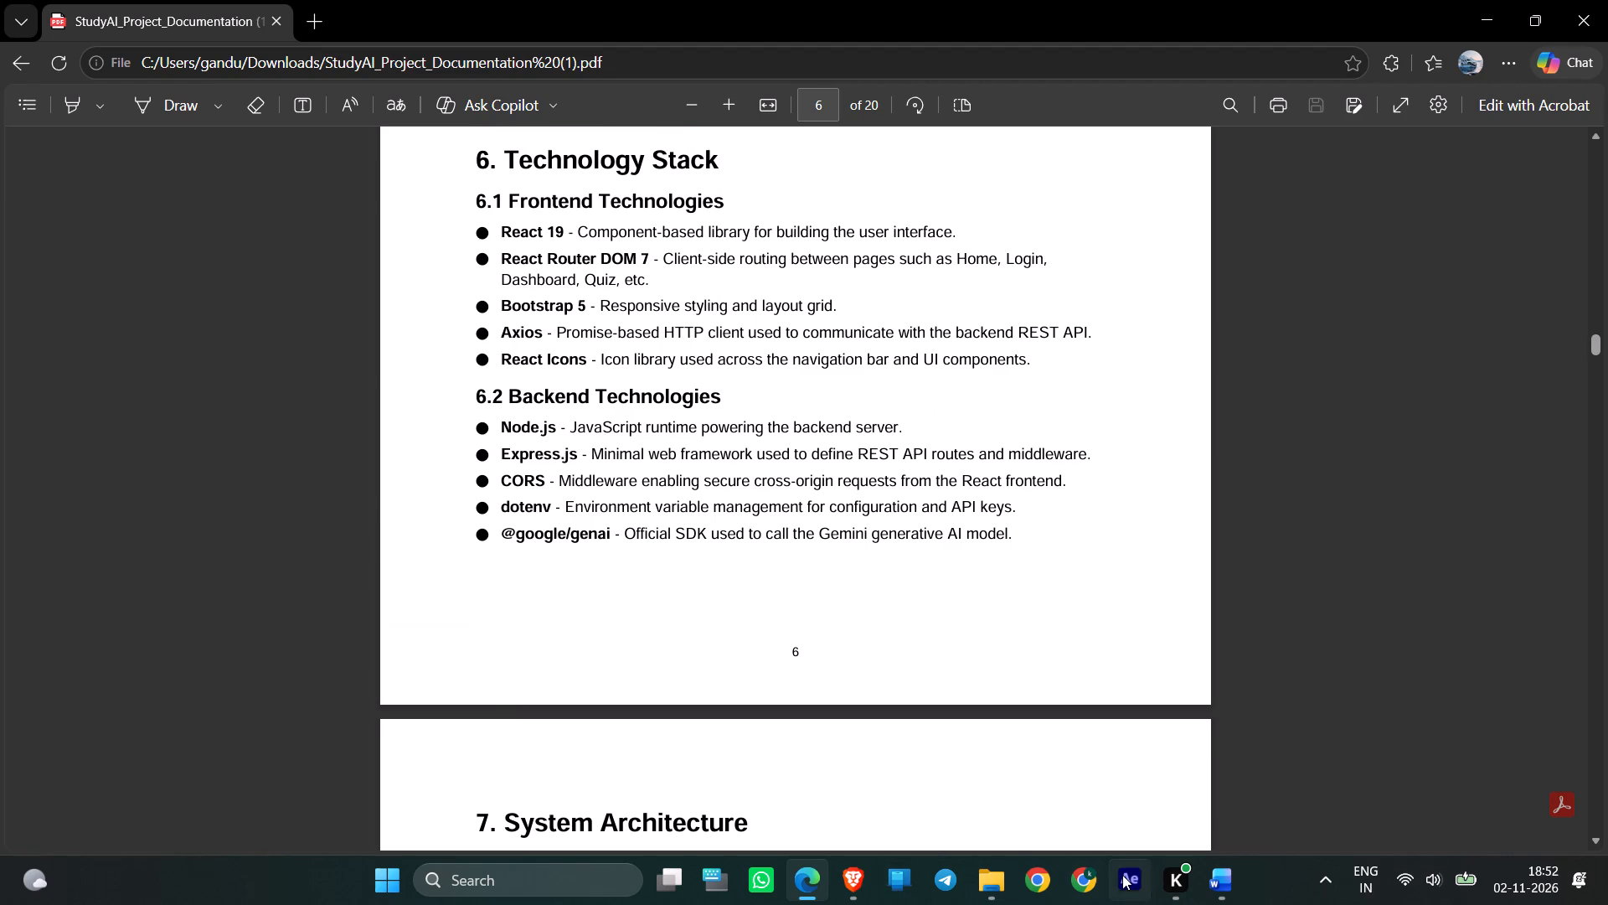
Switch to the Word report and delete the Abstract's sentence on JWT-based authentication, protected routes, bcrypt and other security features.
click(1214, 879)
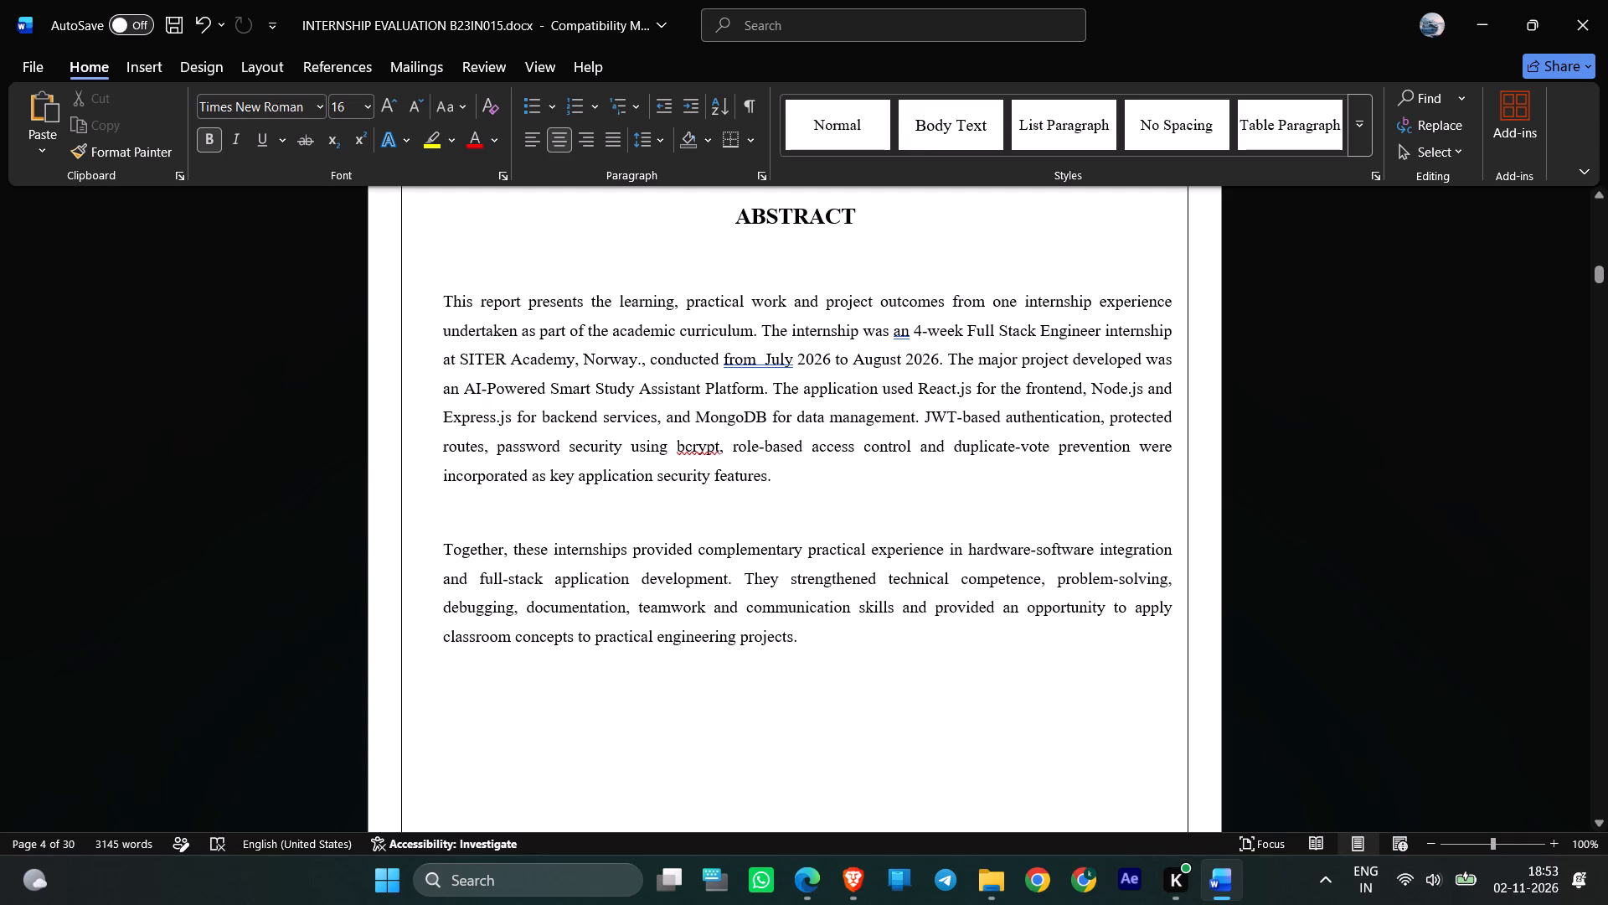
drag(925, 415, 929, 470)
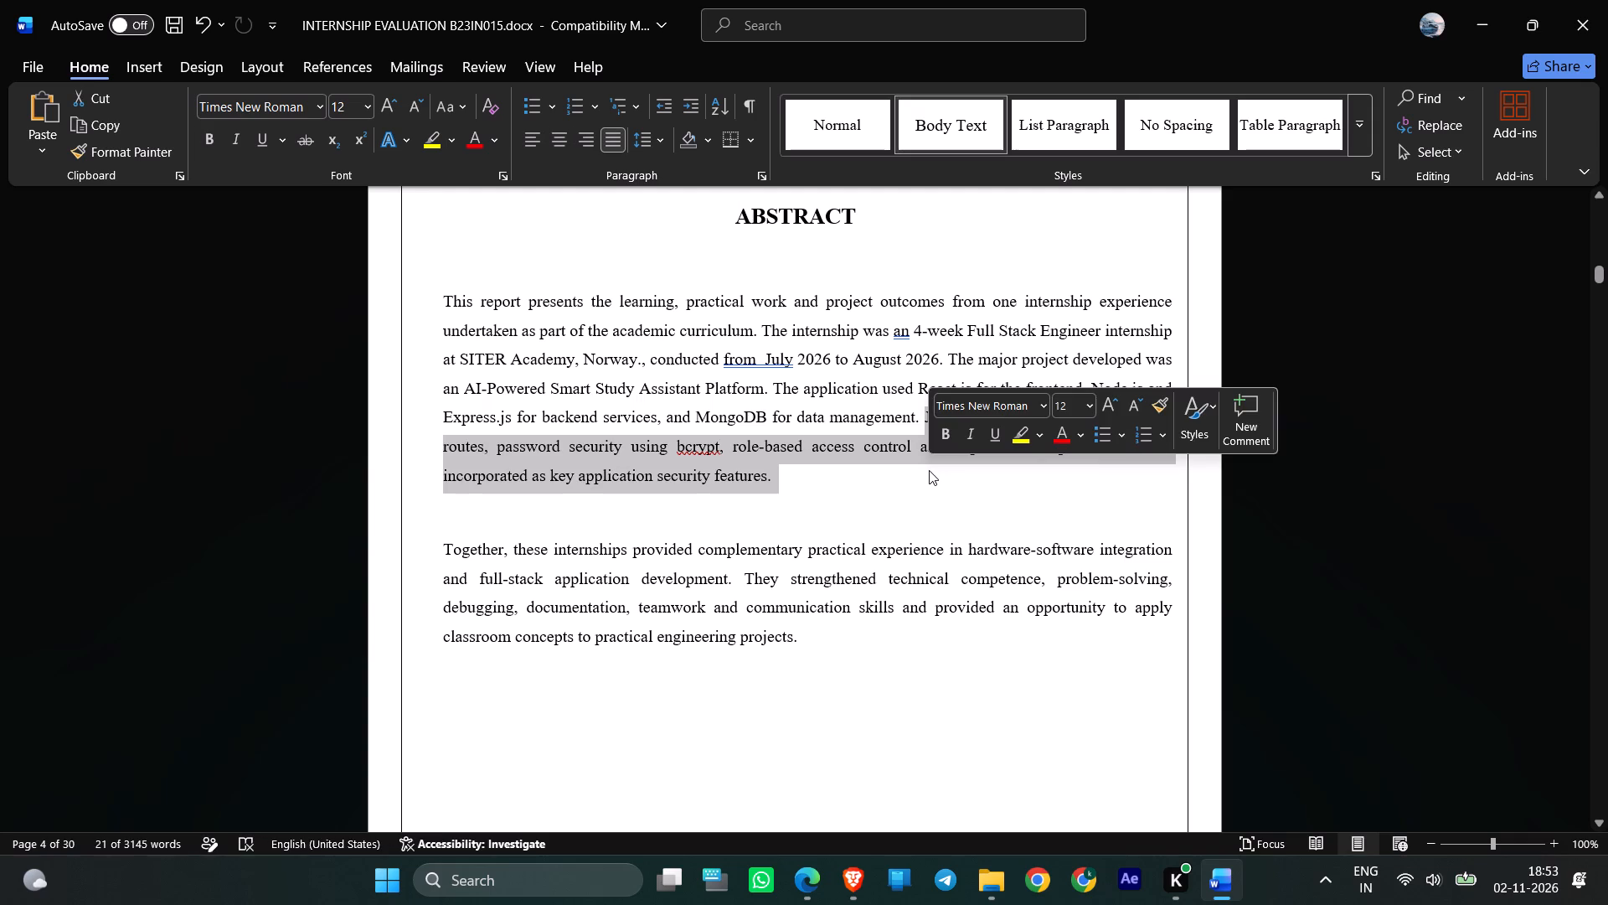
key(Delete)
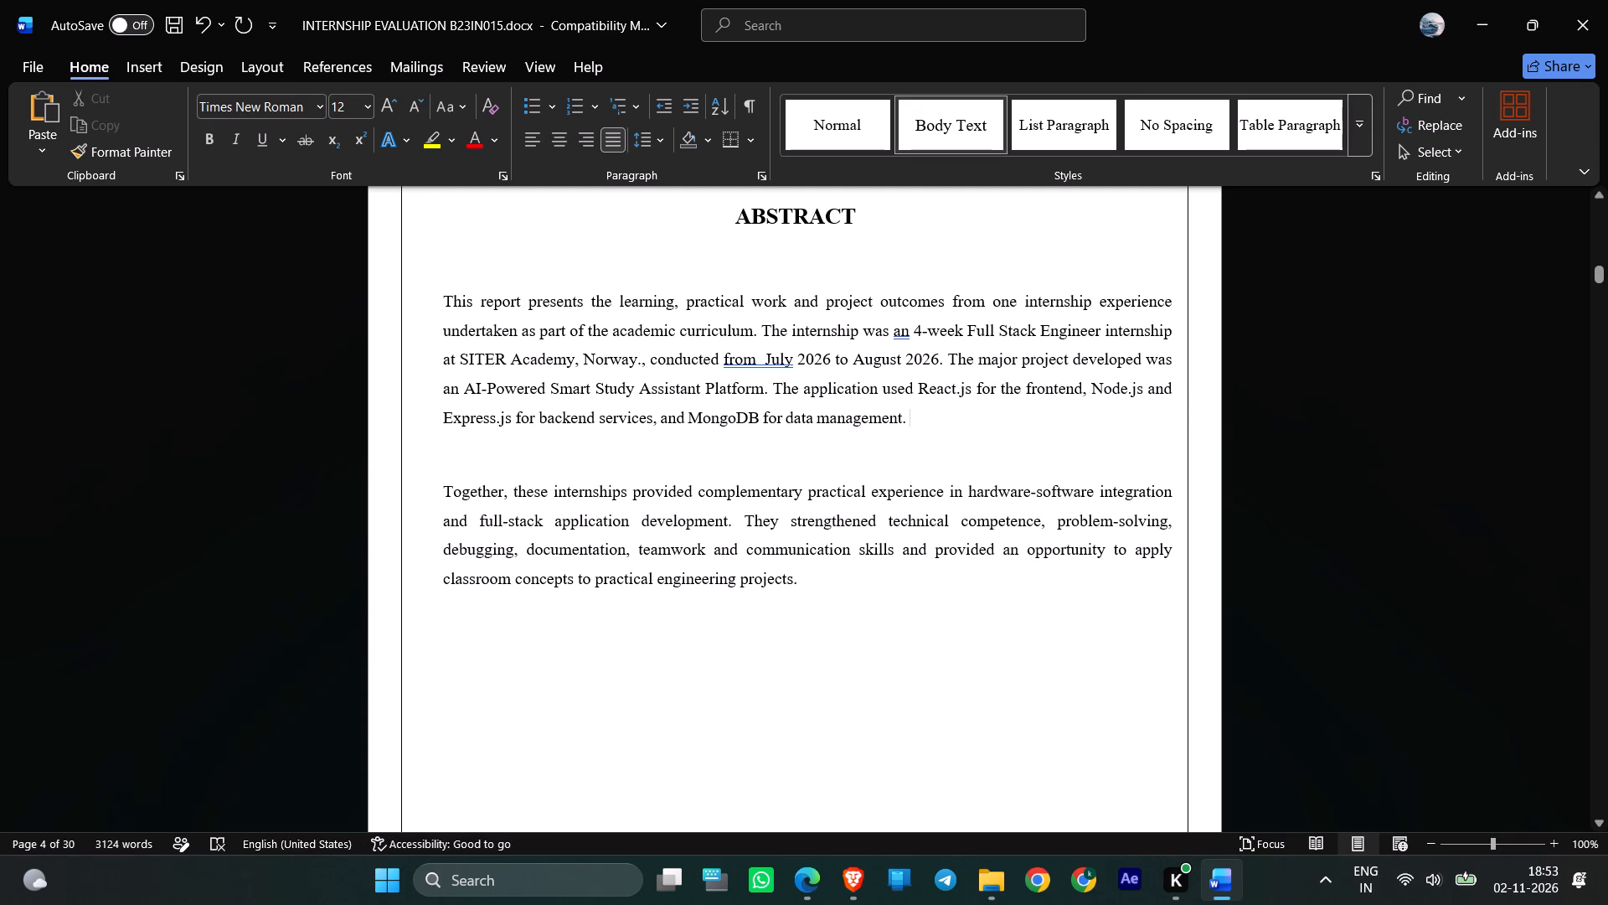
scroll(658, 473, up, 4)
scroll(659, 473, down, 2)
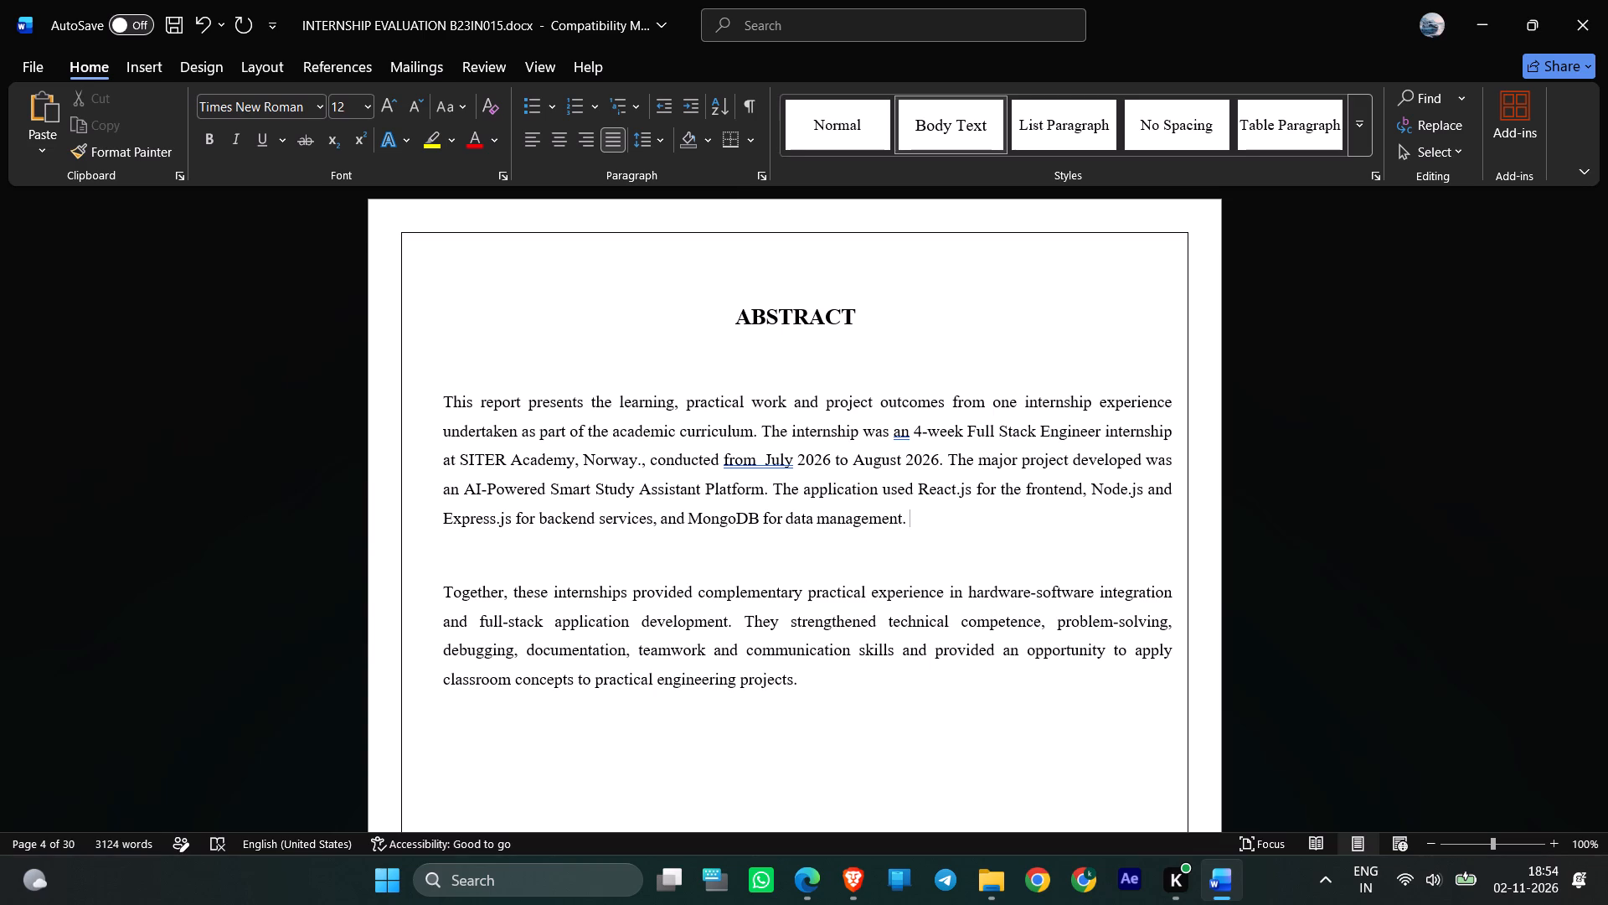
key(ctrl+v)
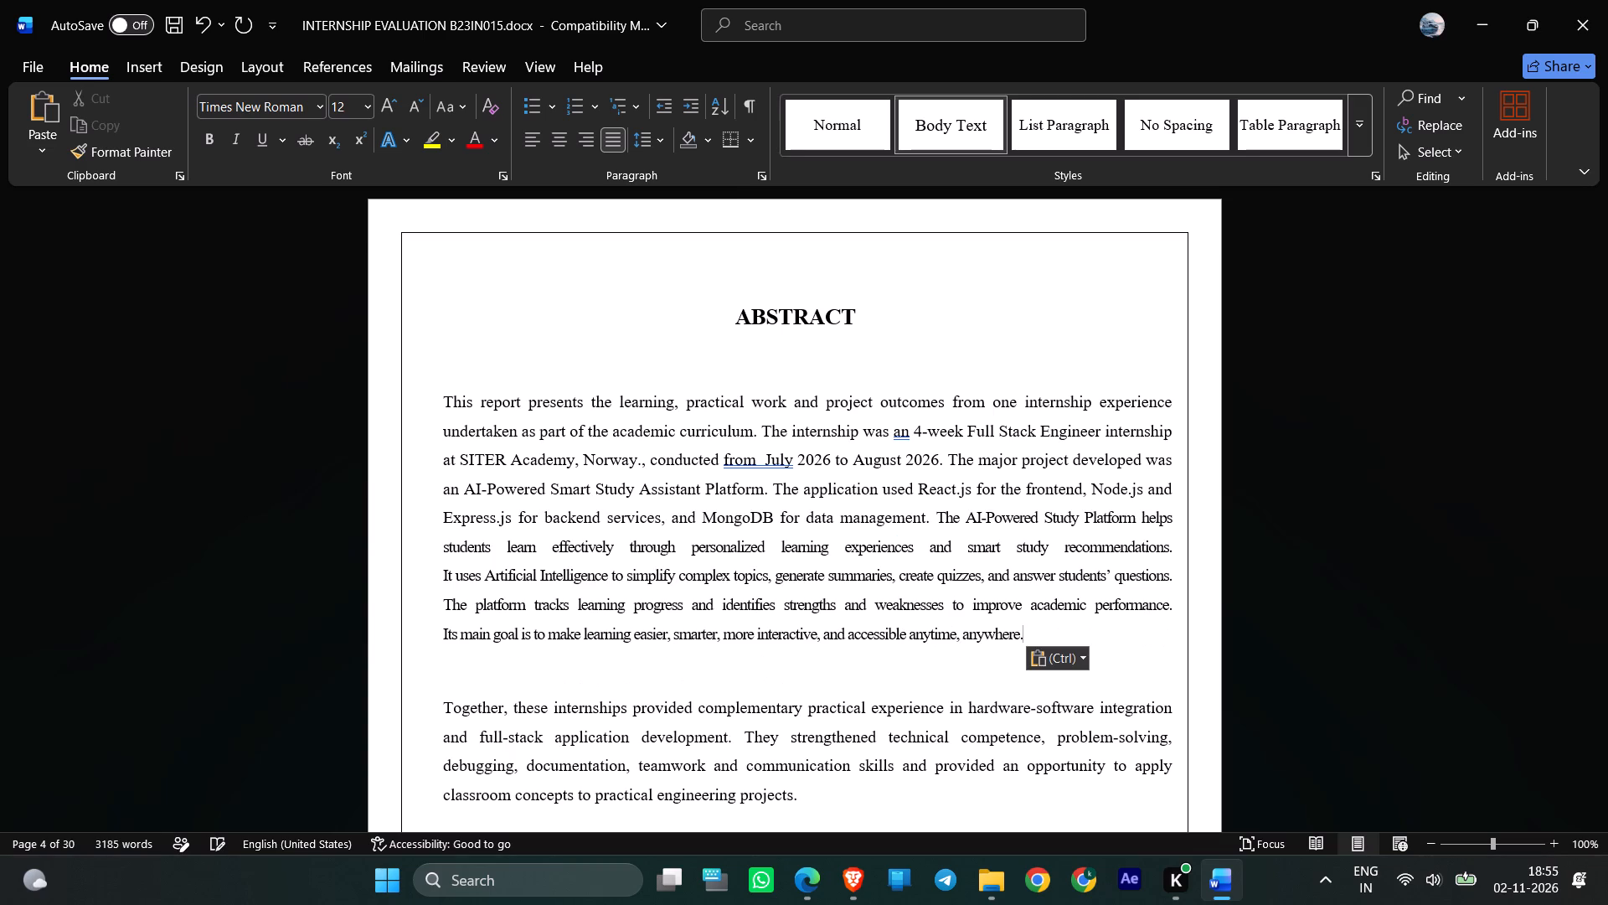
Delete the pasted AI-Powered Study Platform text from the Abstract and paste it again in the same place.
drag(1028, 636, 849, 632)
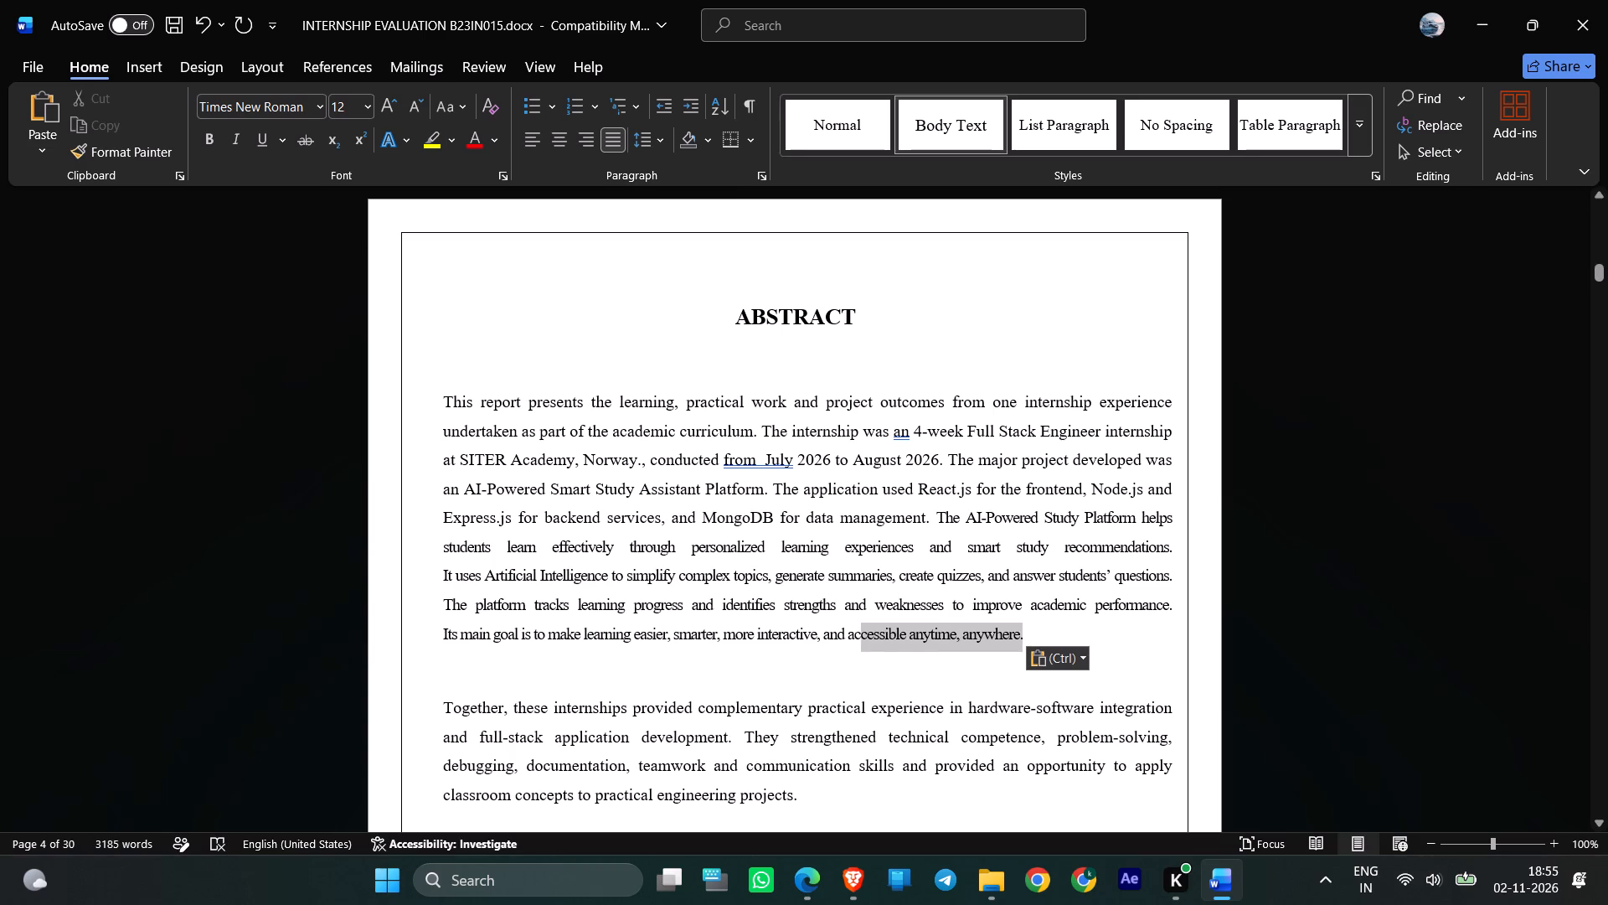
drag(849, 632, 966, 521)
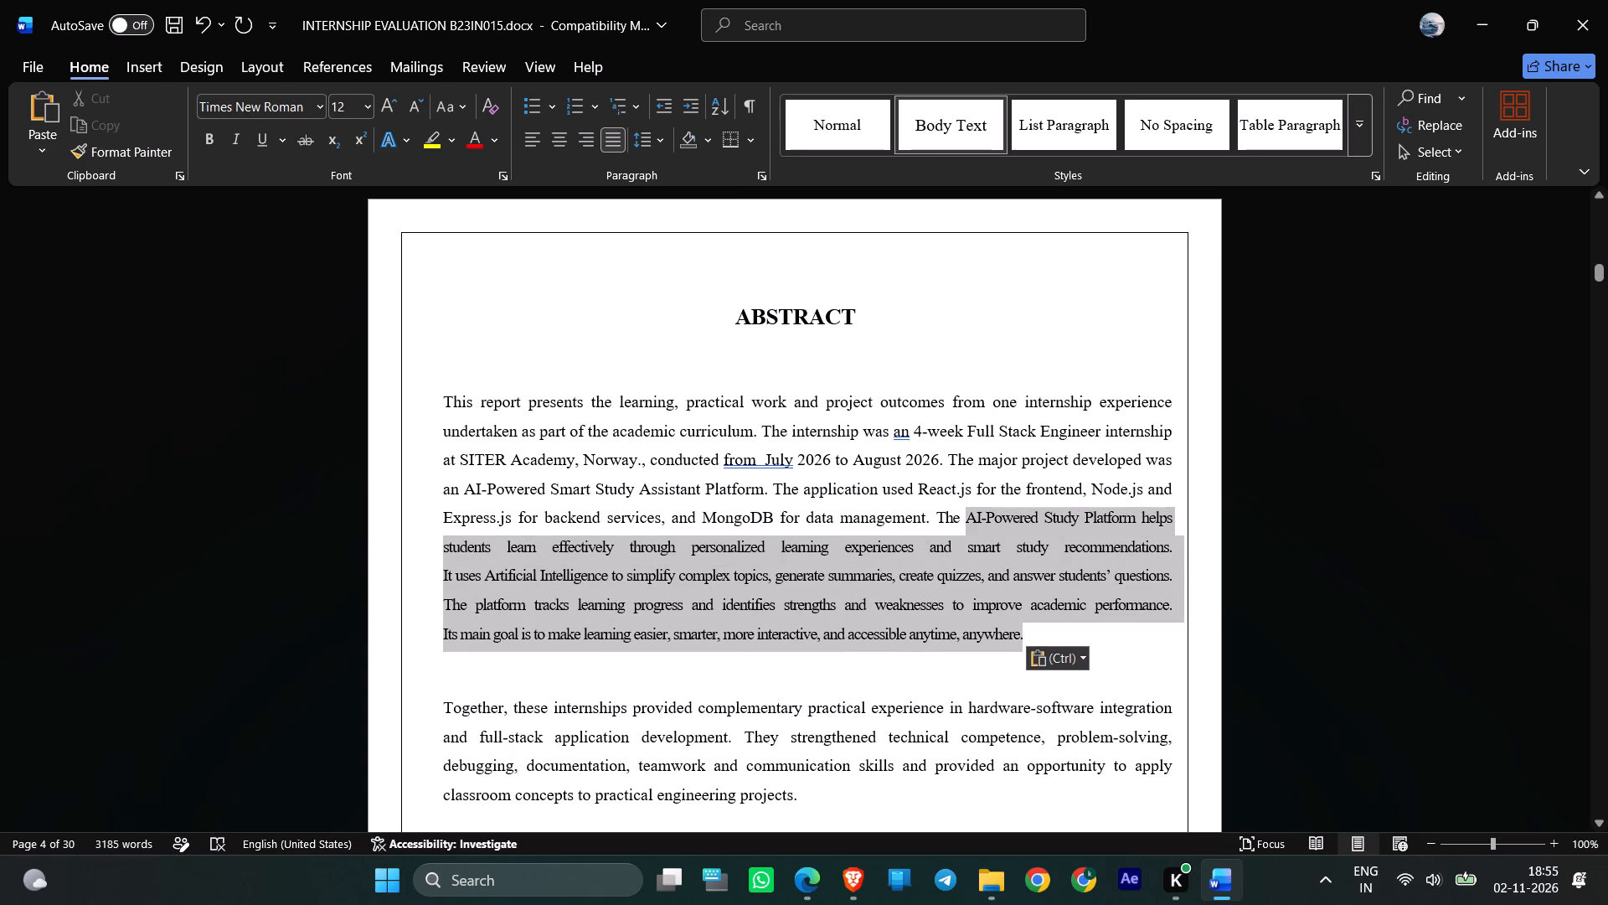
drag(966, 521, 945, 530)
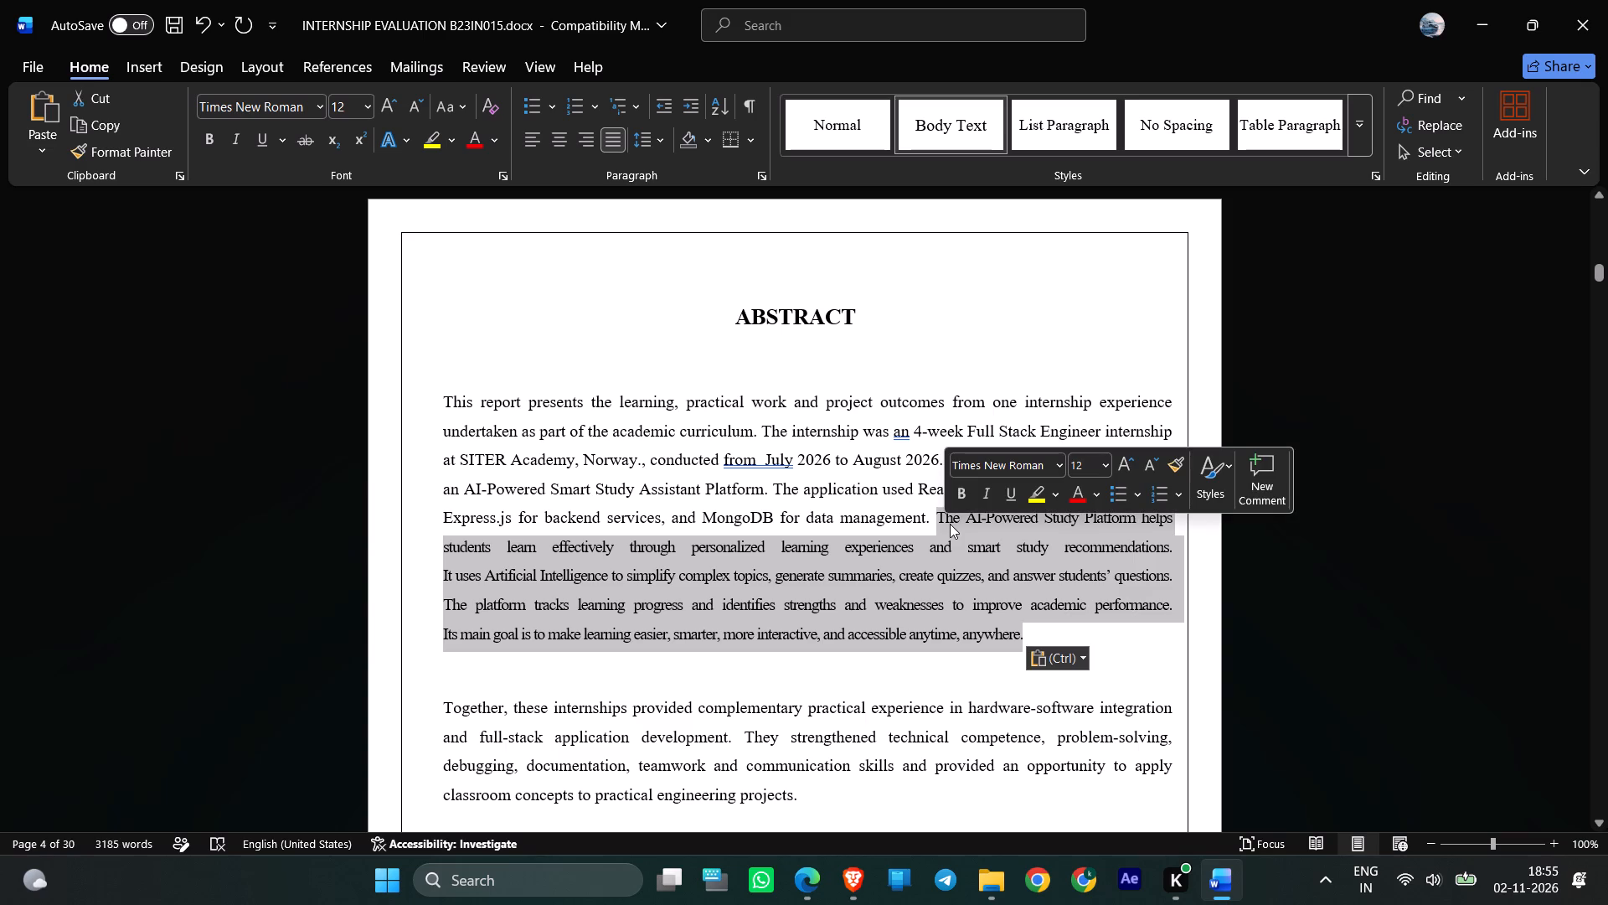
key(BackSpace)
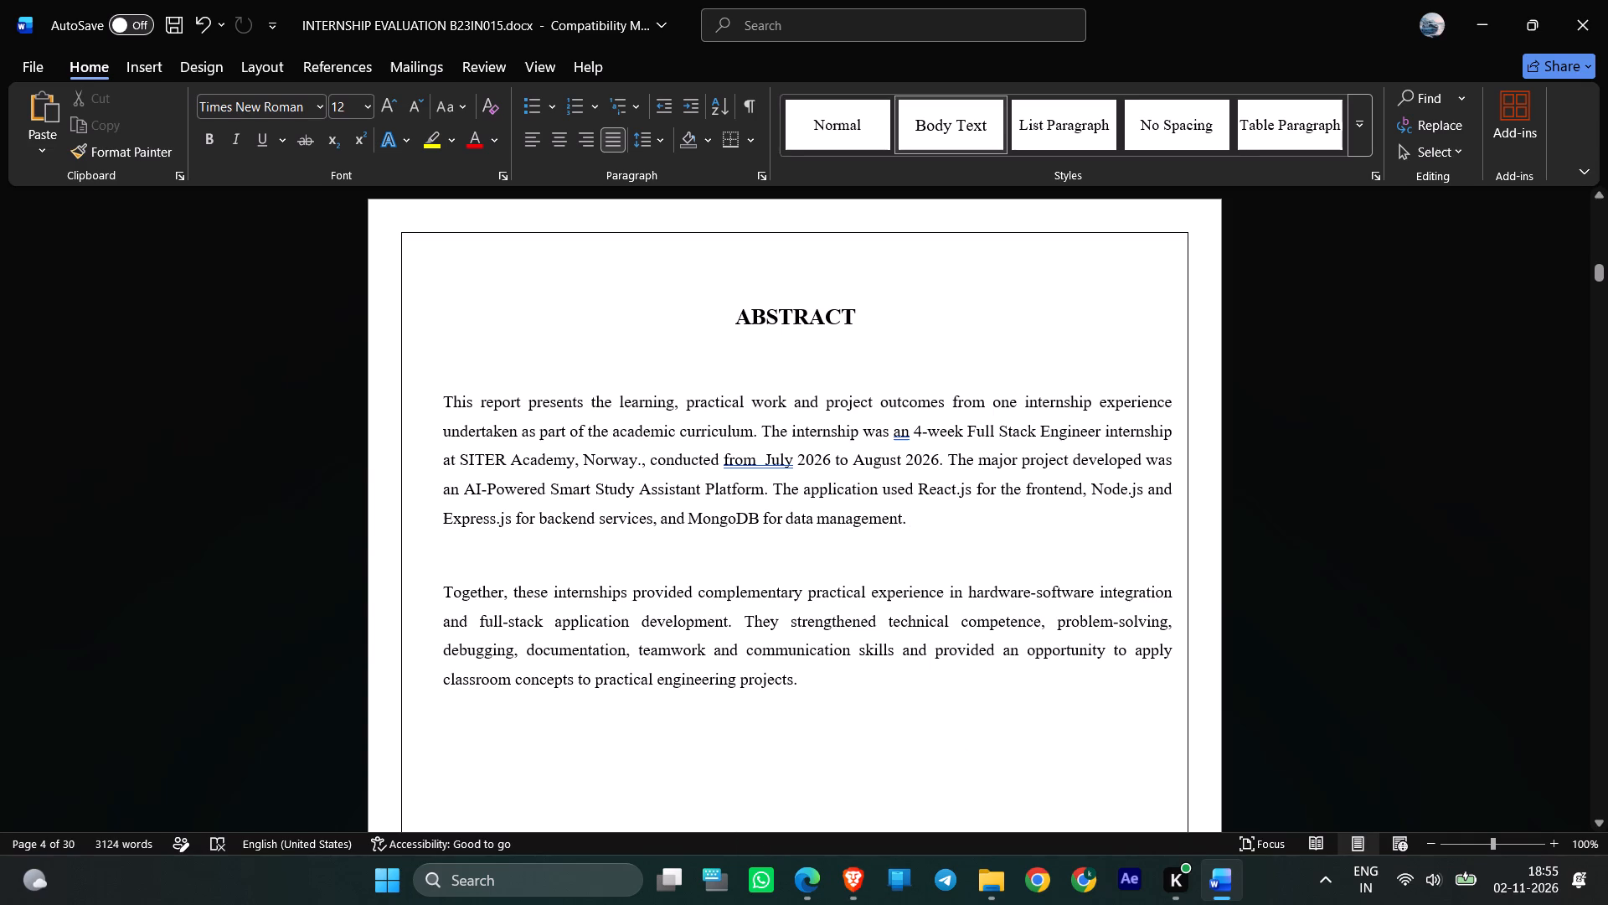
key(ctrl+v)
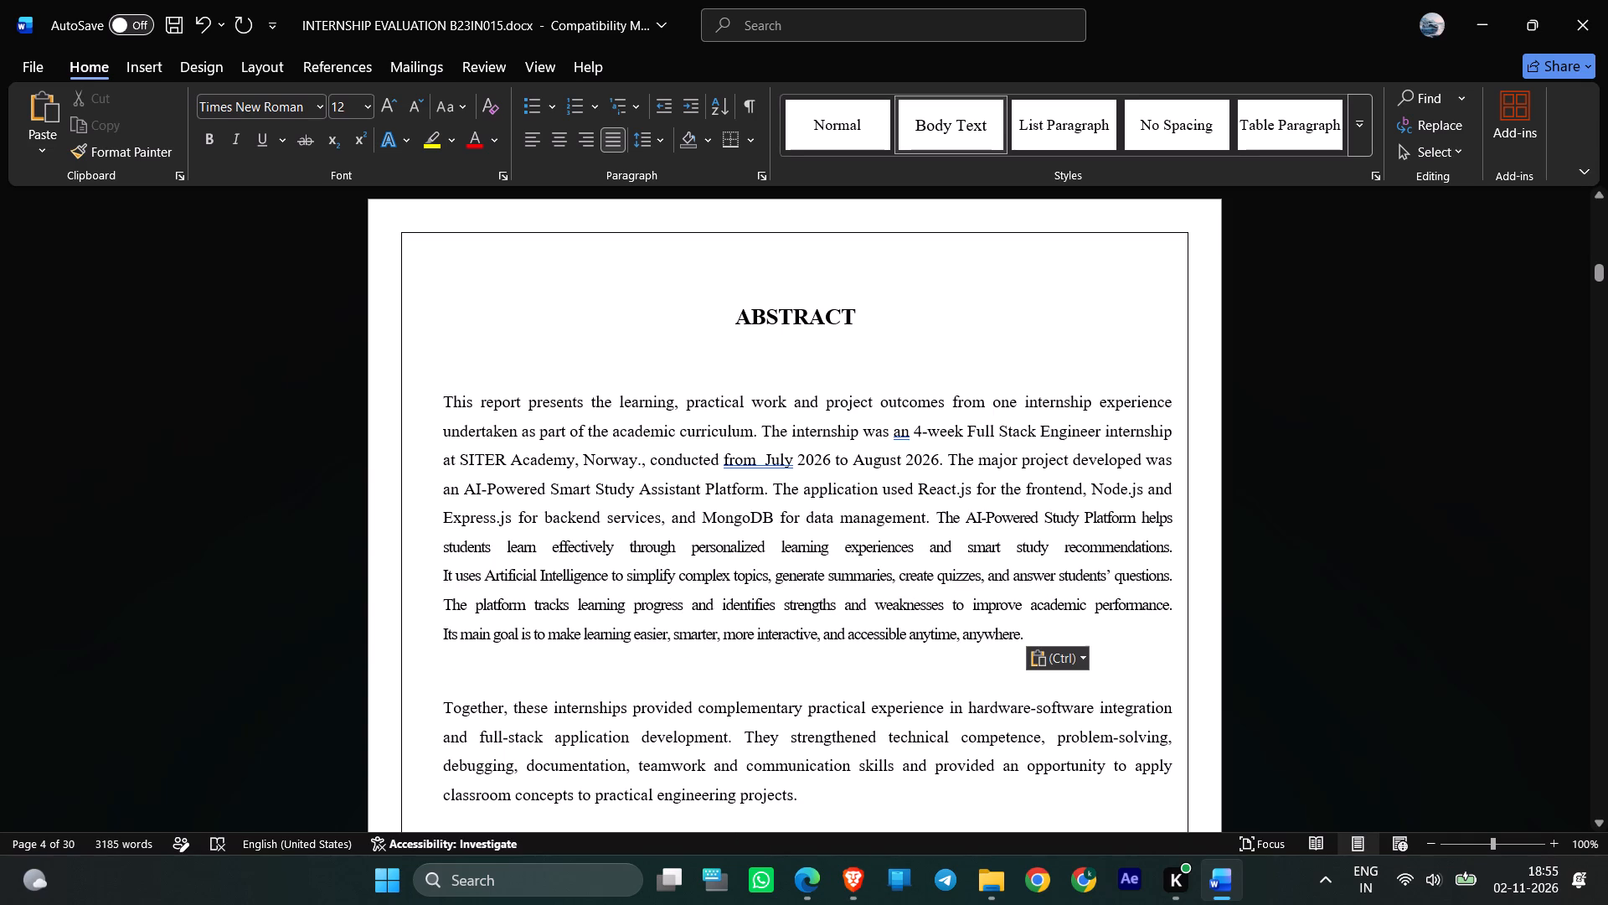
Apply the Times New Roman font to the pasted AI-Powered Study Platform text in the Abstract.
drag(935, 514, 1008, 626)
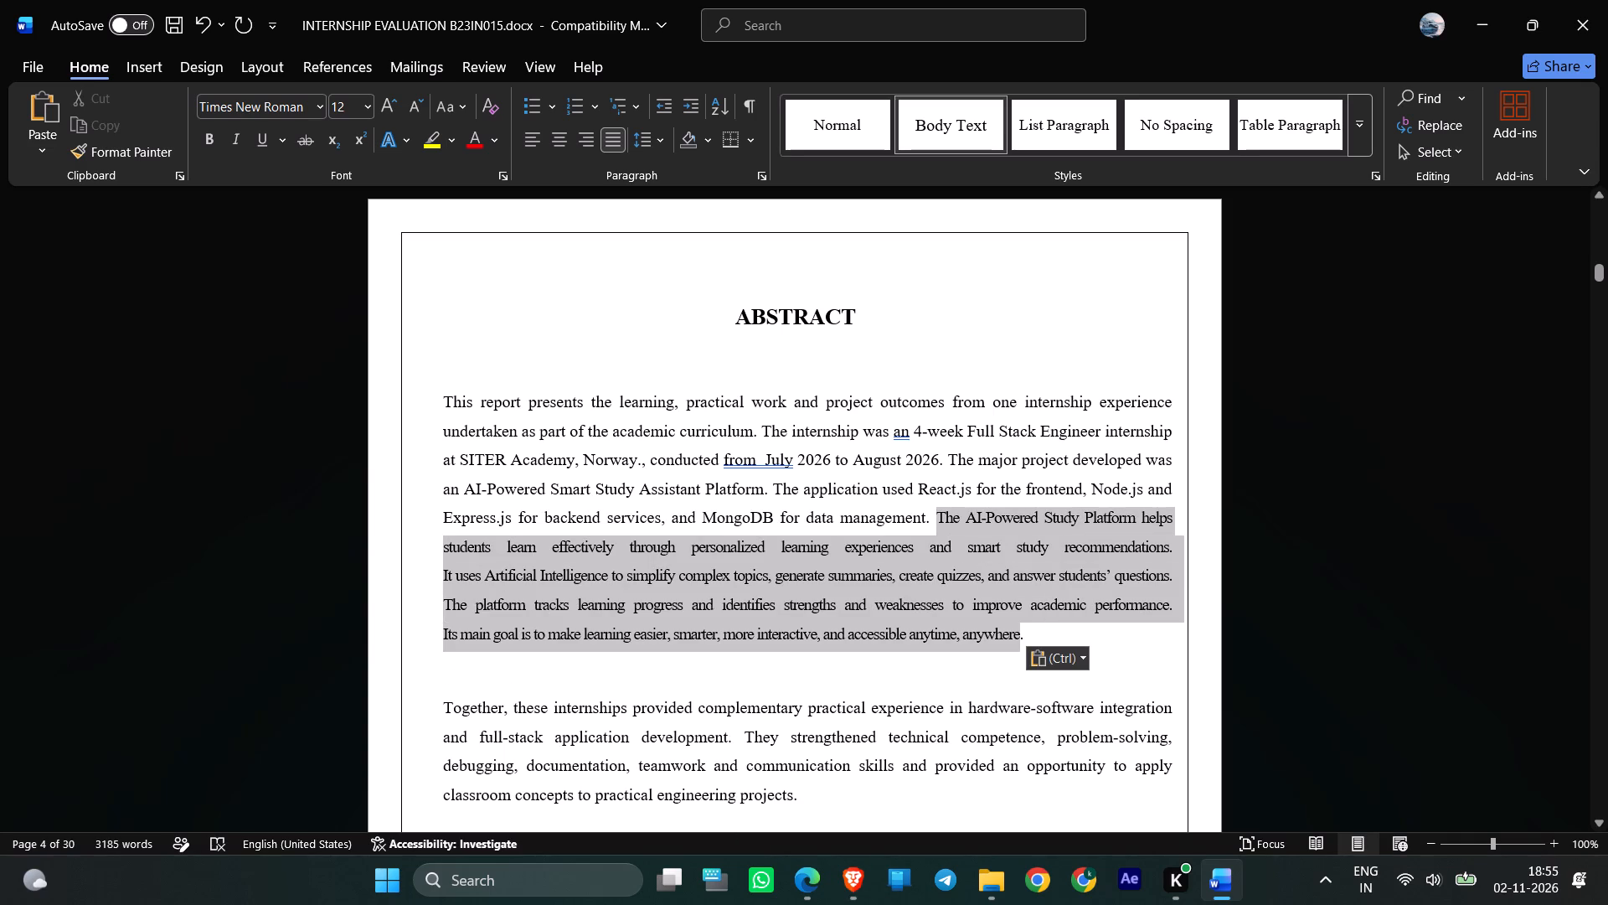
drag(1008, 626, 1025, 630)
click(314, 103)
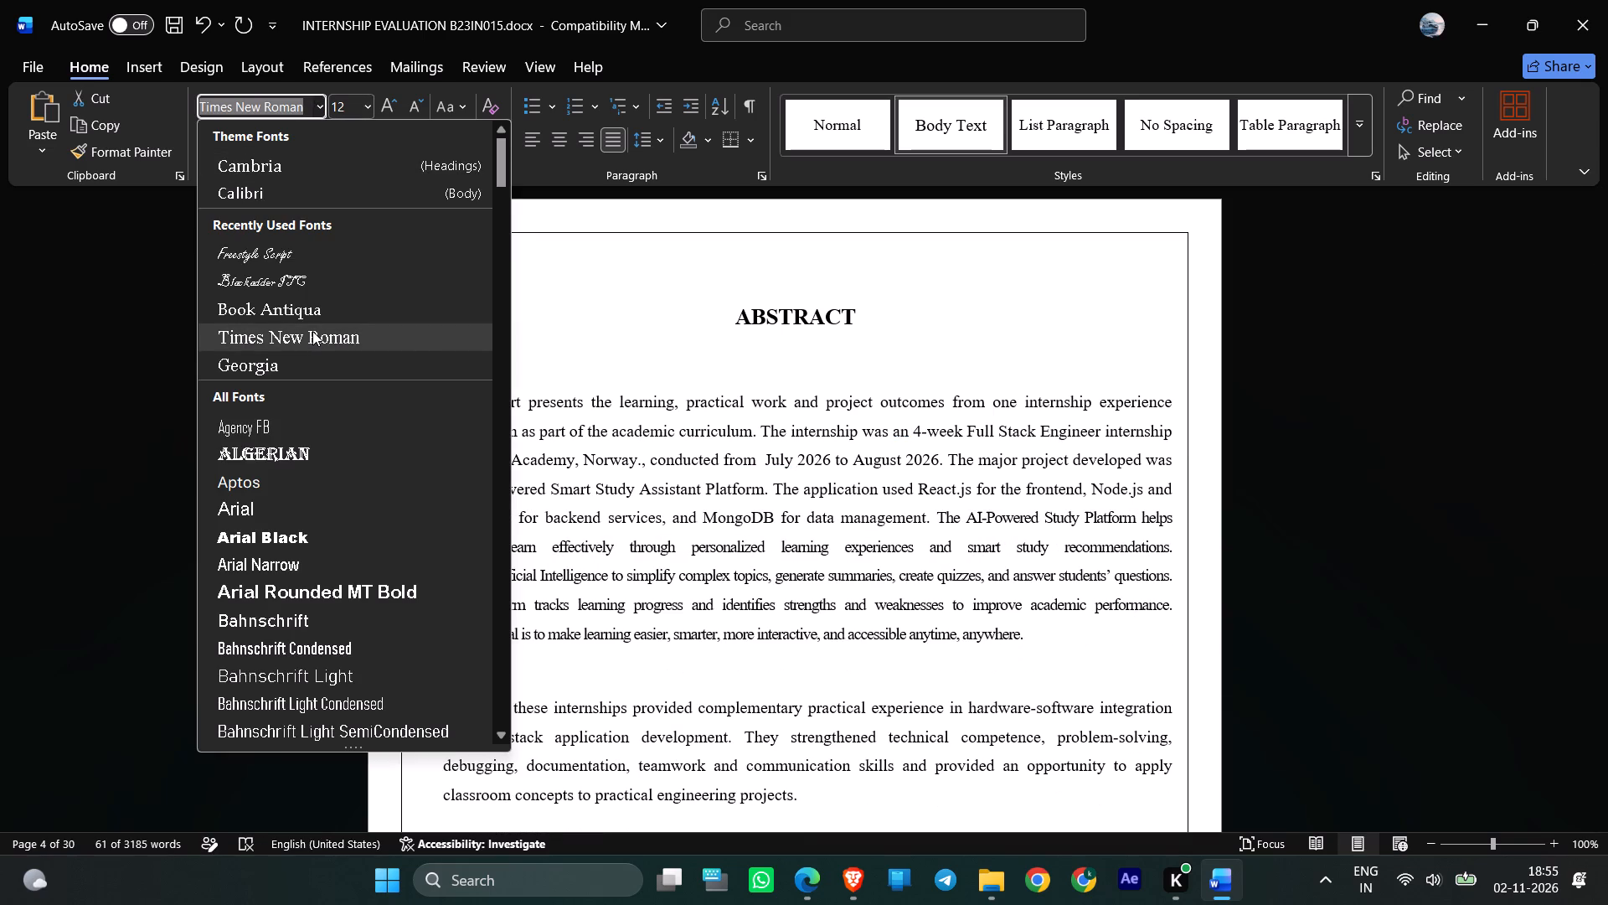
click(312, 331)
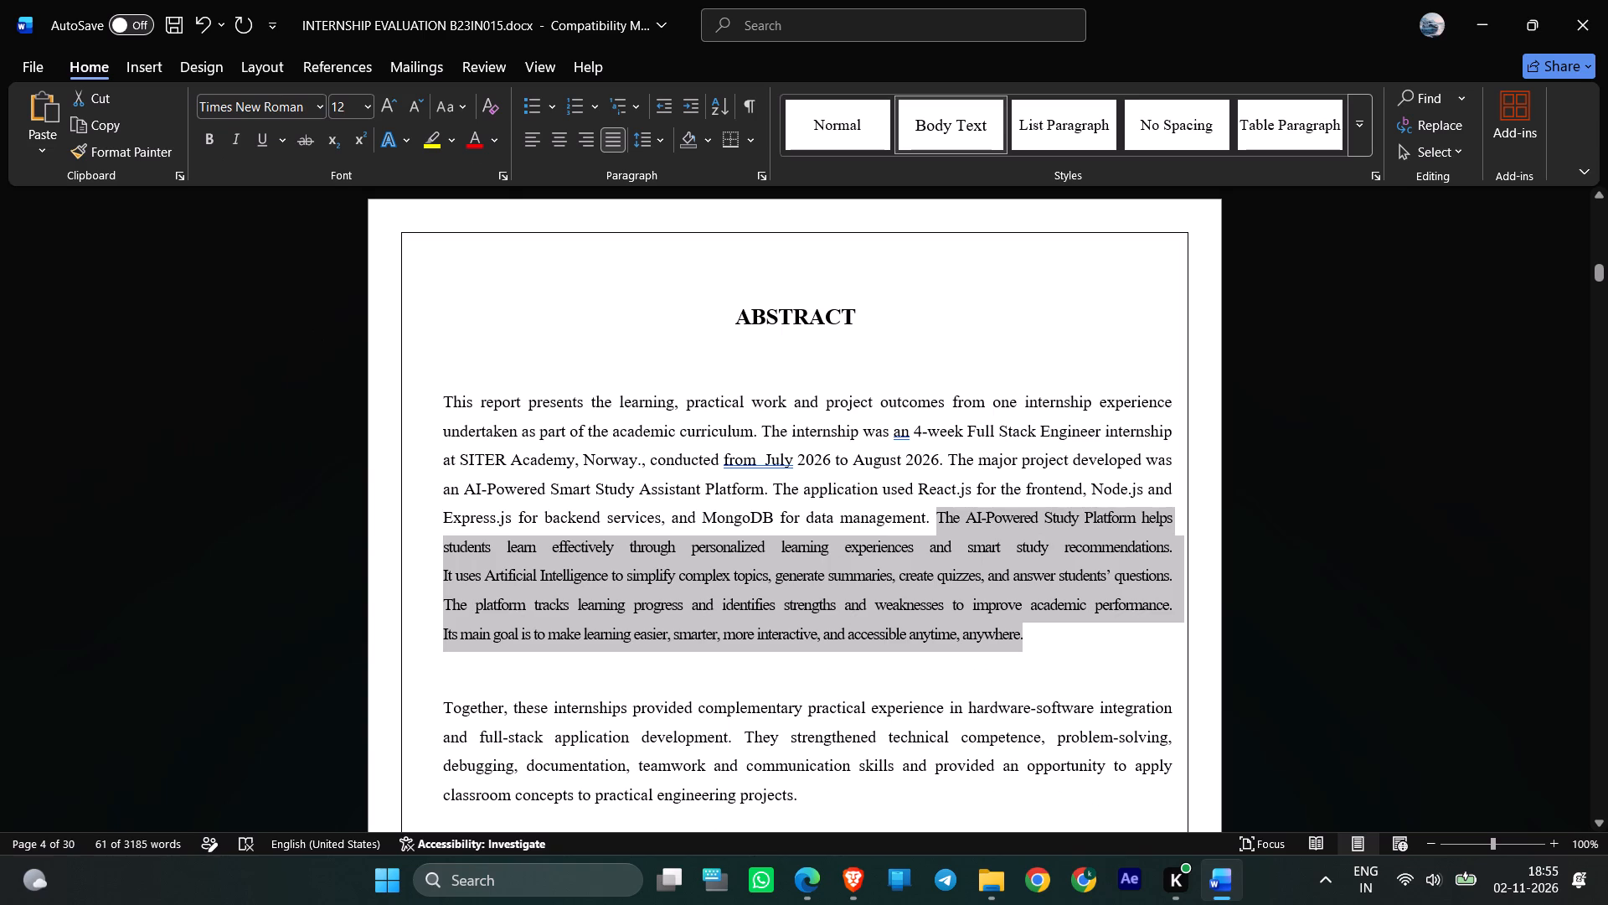
Delete the pasted AI-Powered Study Platform text after the data management sentence in the Abstract.
click(1027, 652)
drag(1025, 639, 648, 660)
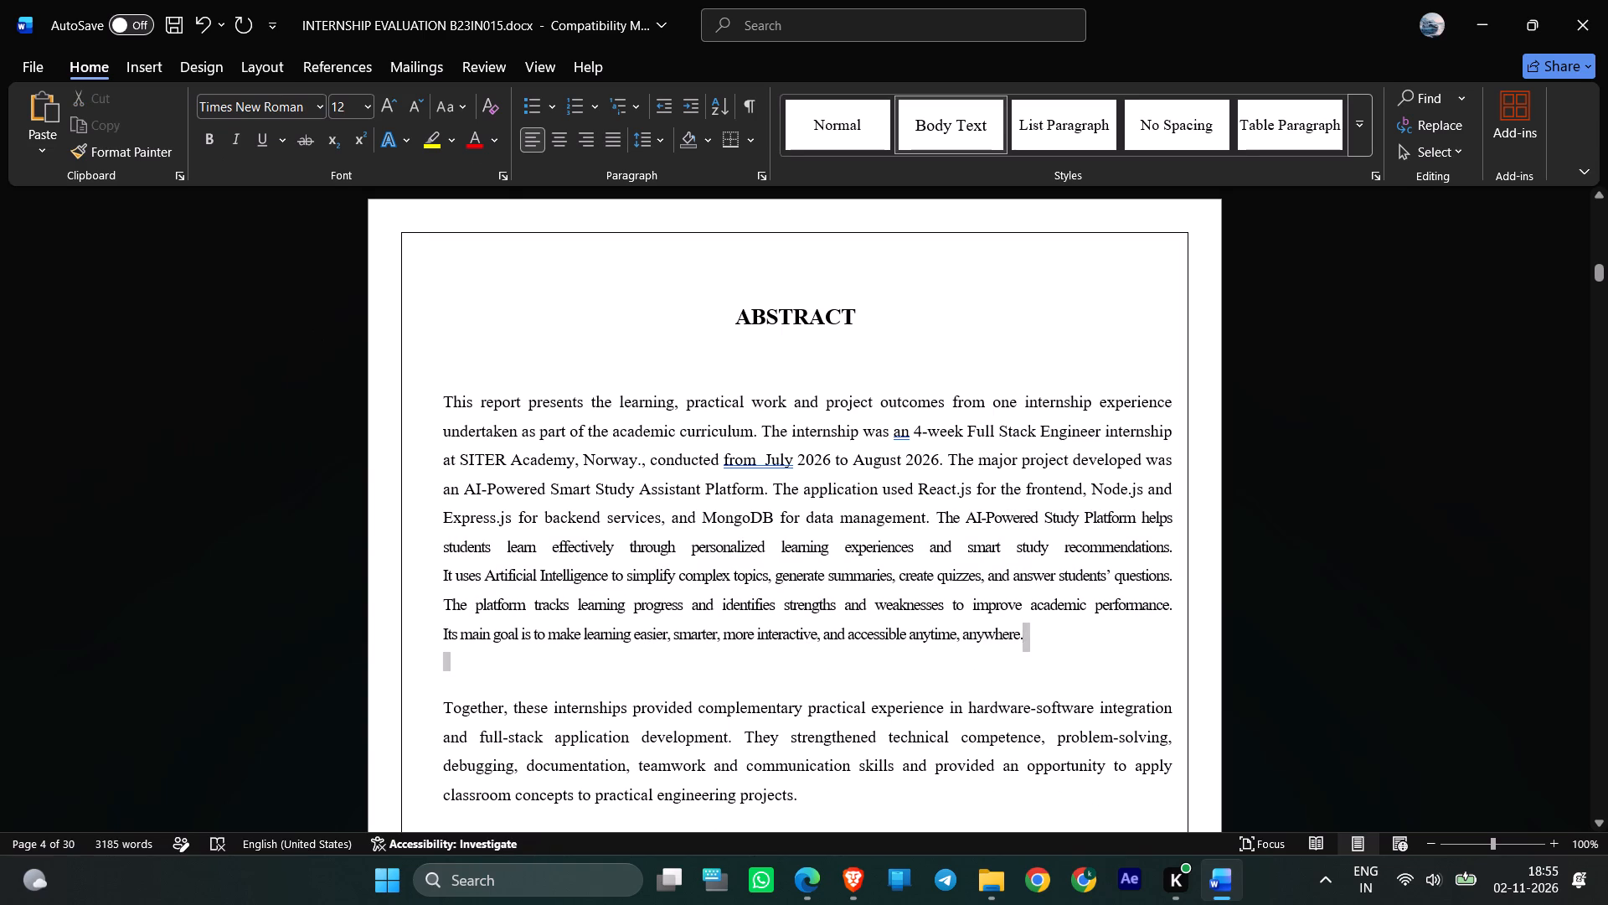
drag(648, 660, 947, 522)
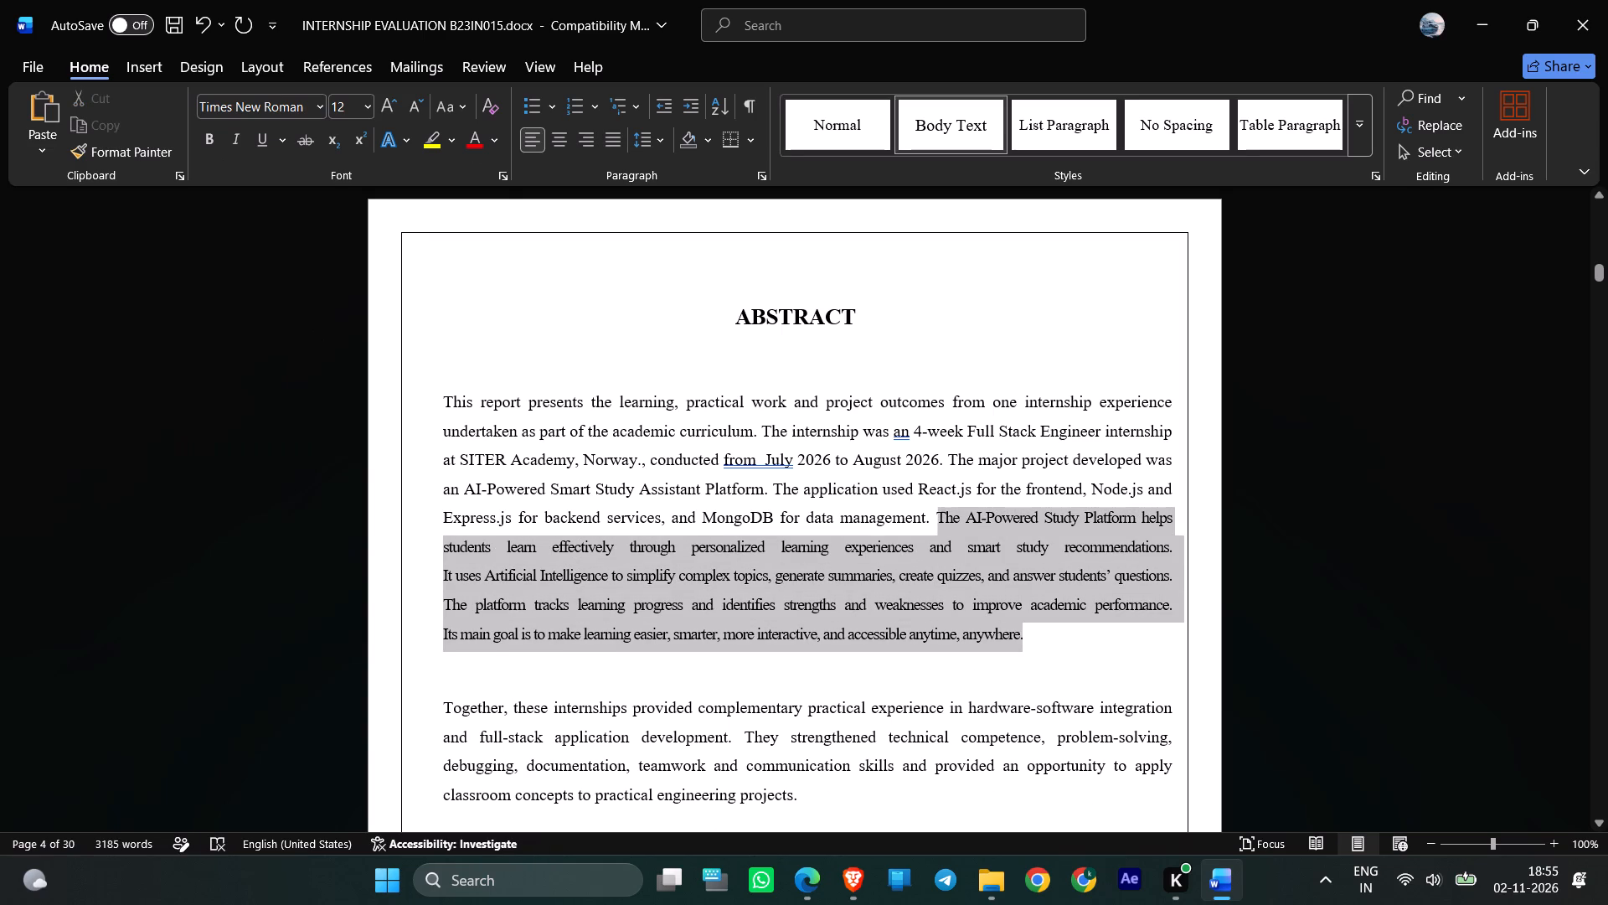
drag(947, 522, 937, 524)
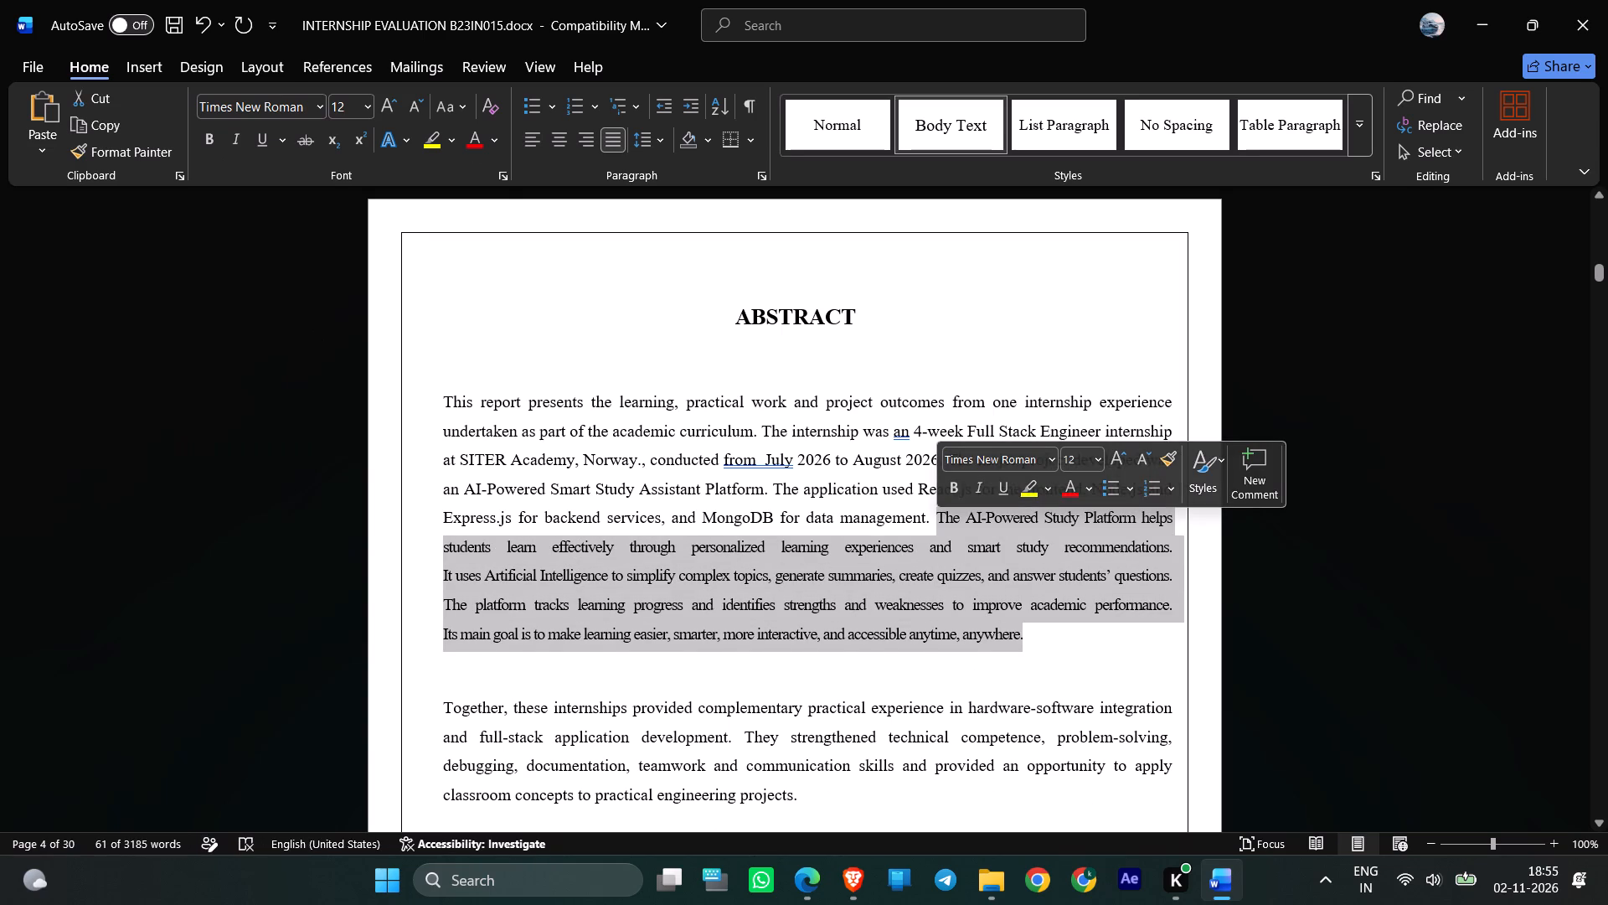
key(BackSpace)
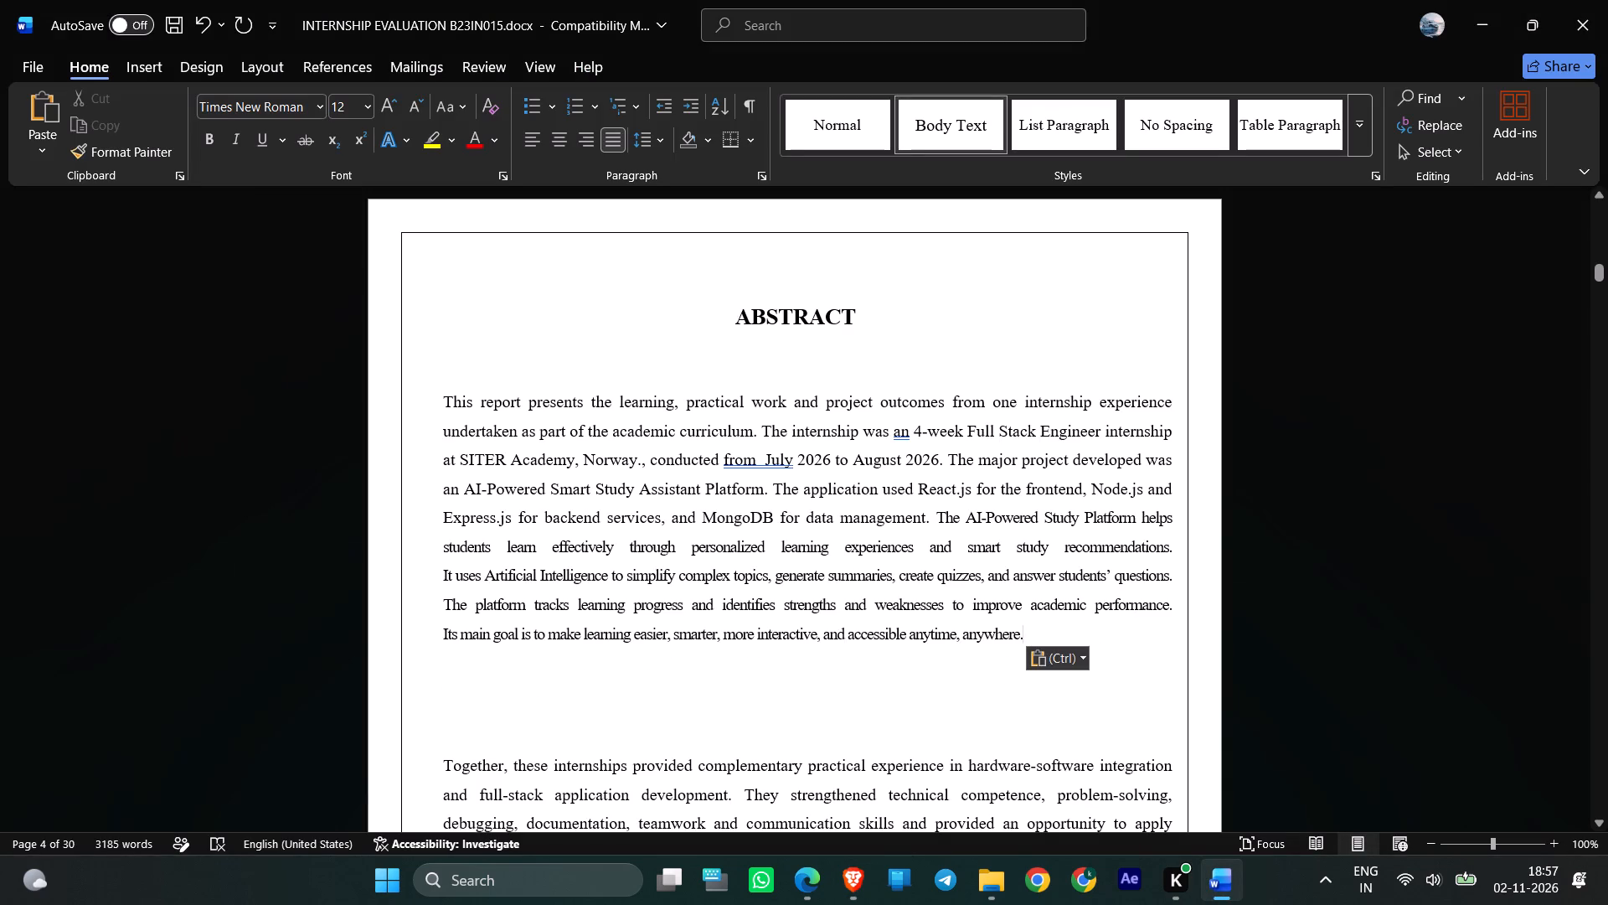
Delete the pasted AI-Powered Study Platform description from the Abstract.
drag(1021, 635, 543, 568)
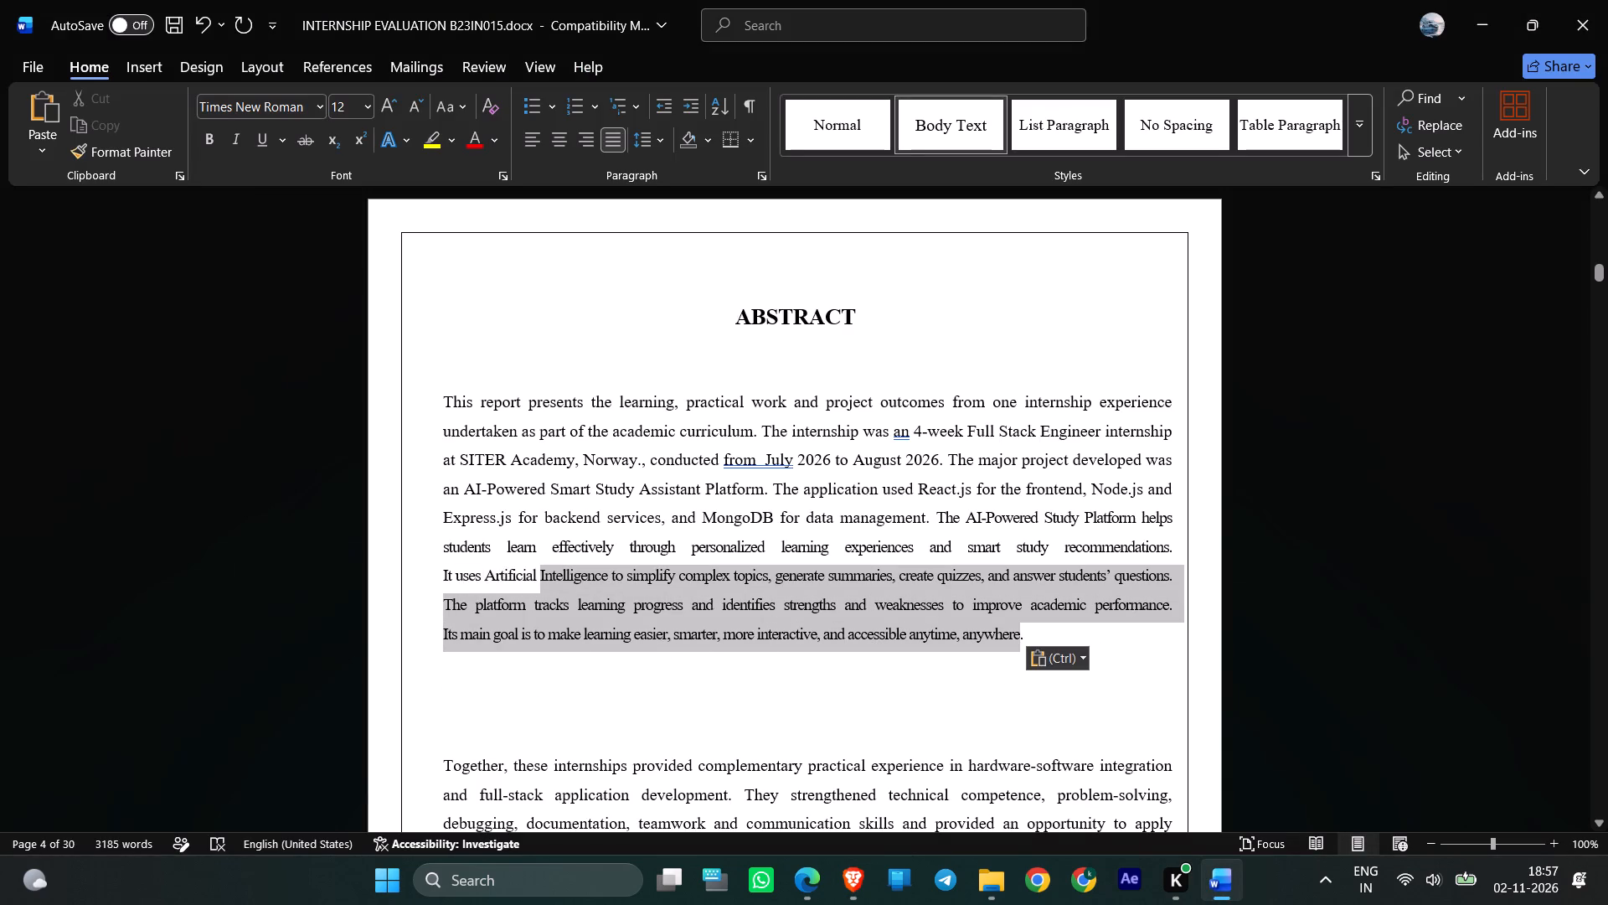
drag(543, 568, 942, 526)
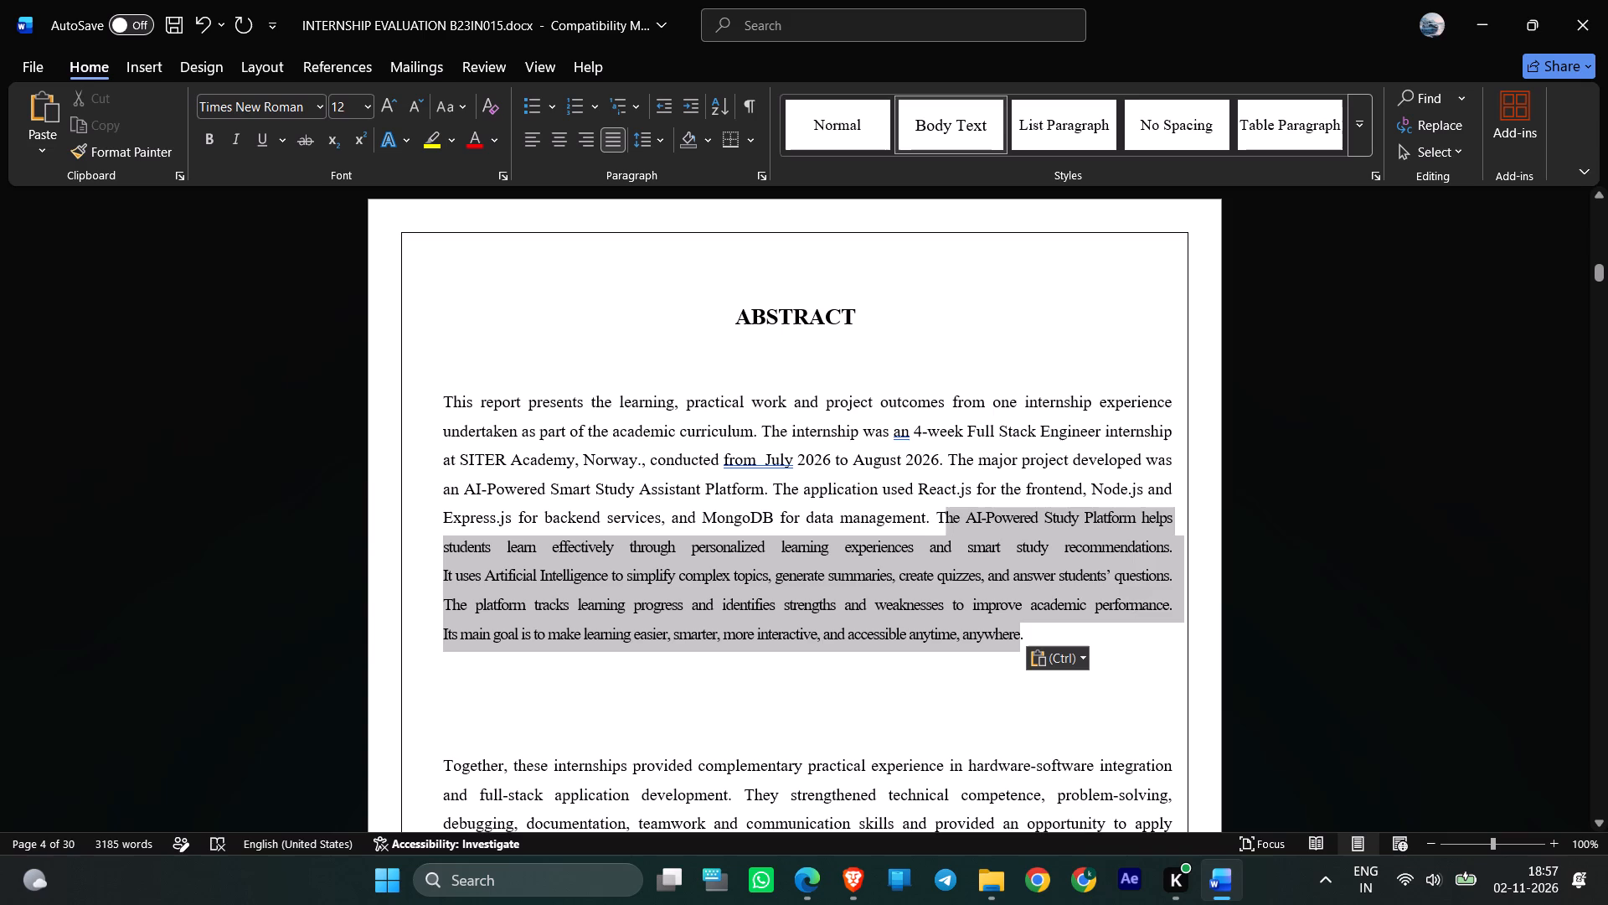
drag(942, 526, 938, 529)
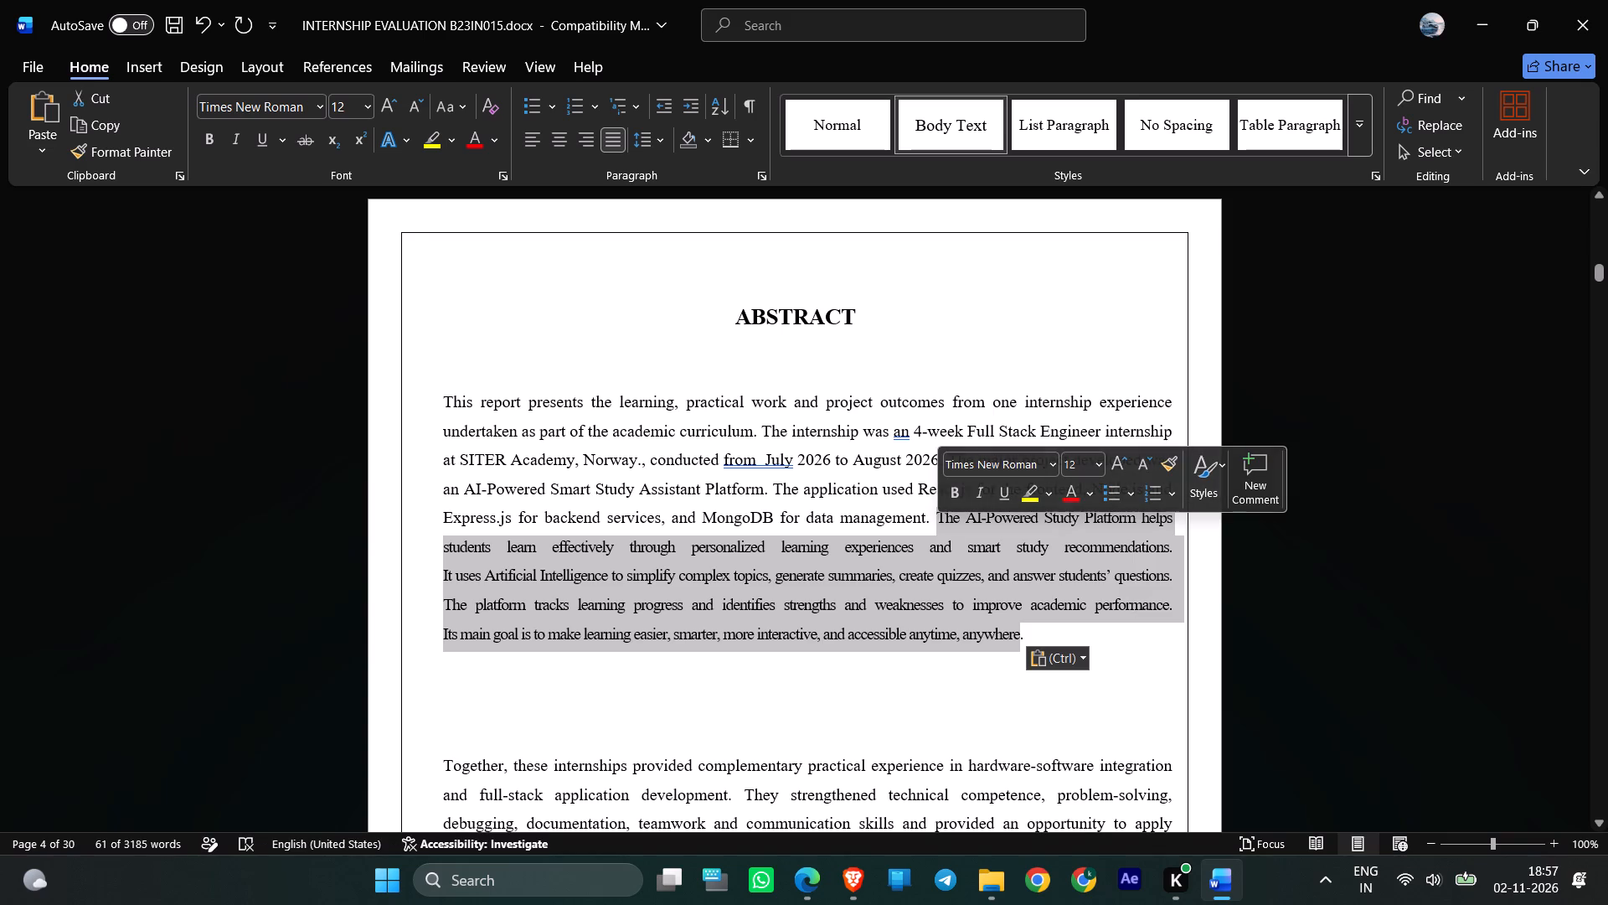
click(1049, 466)
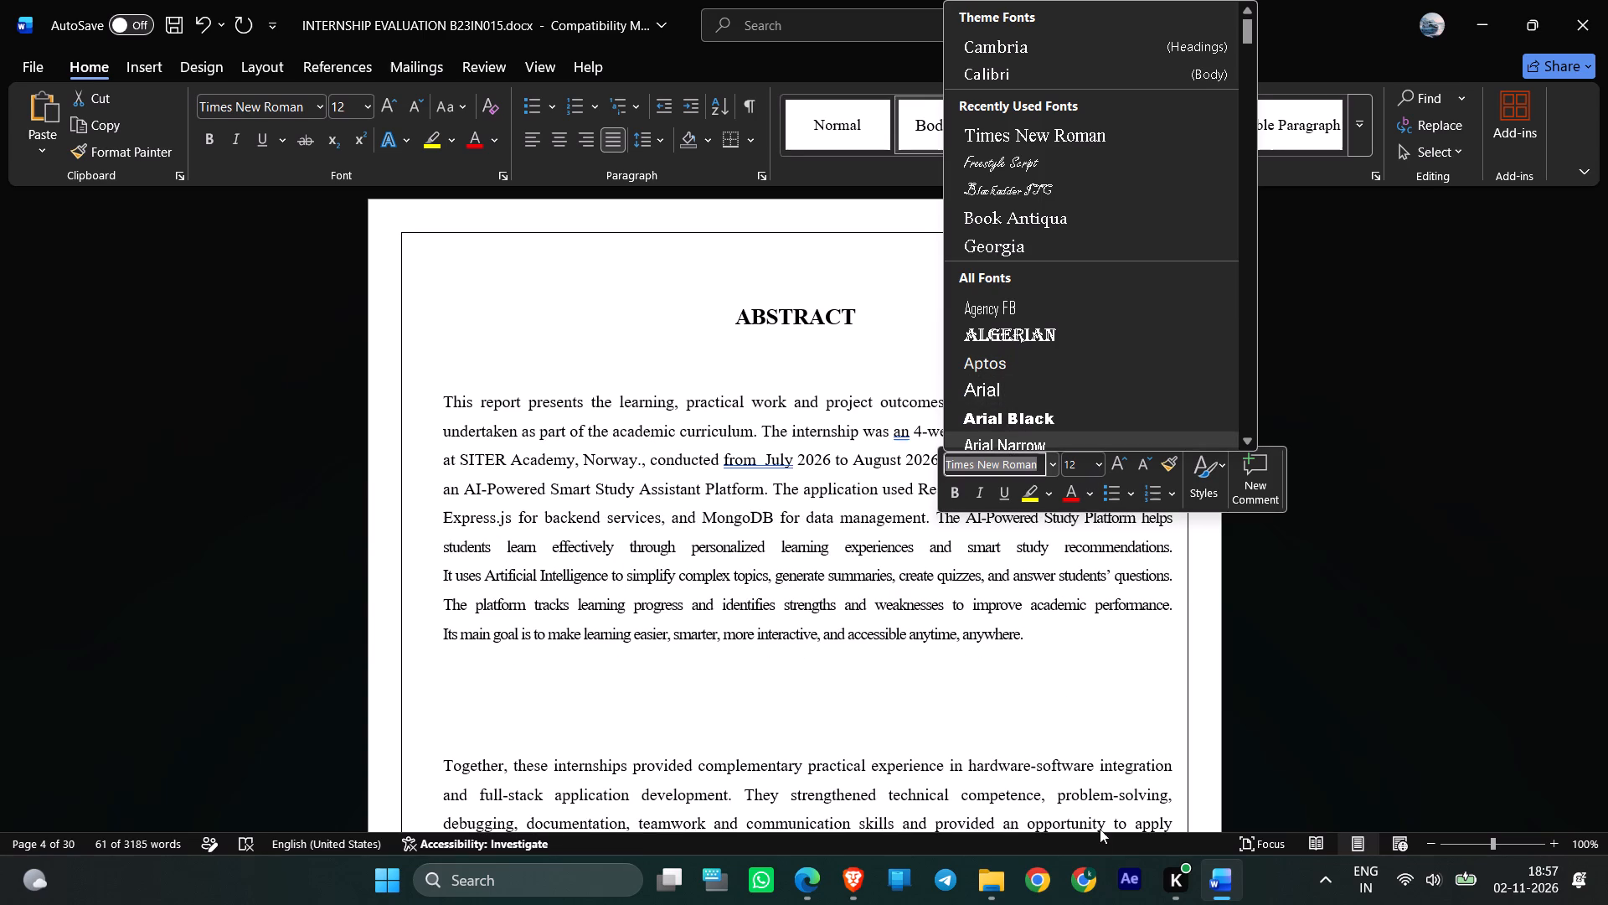
click(1074, 674)
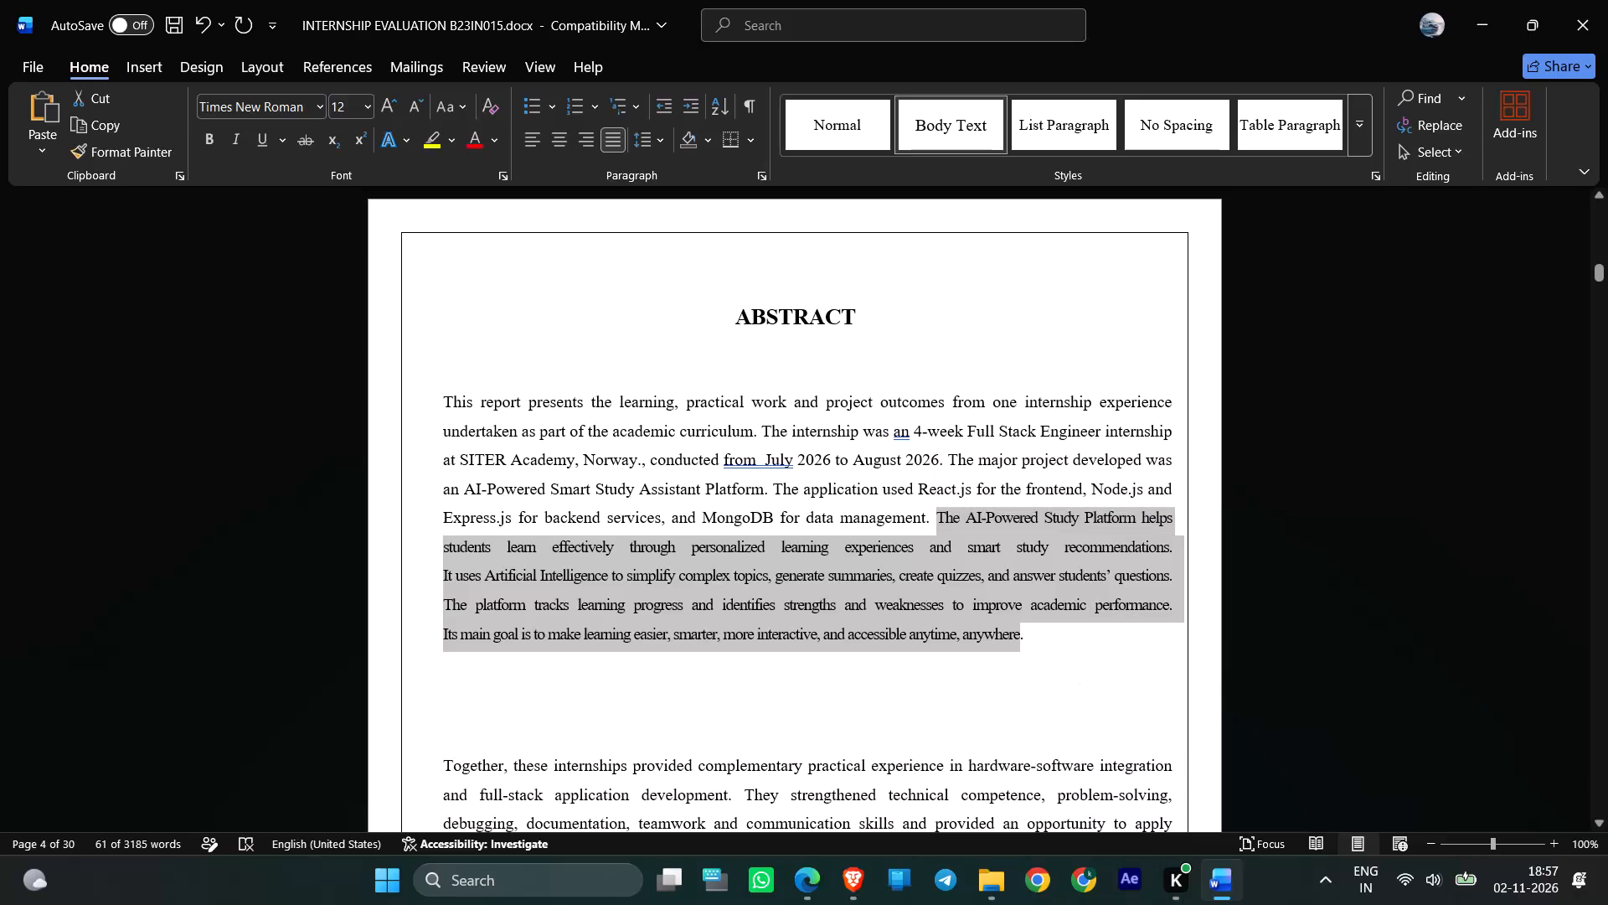
key(Delete)
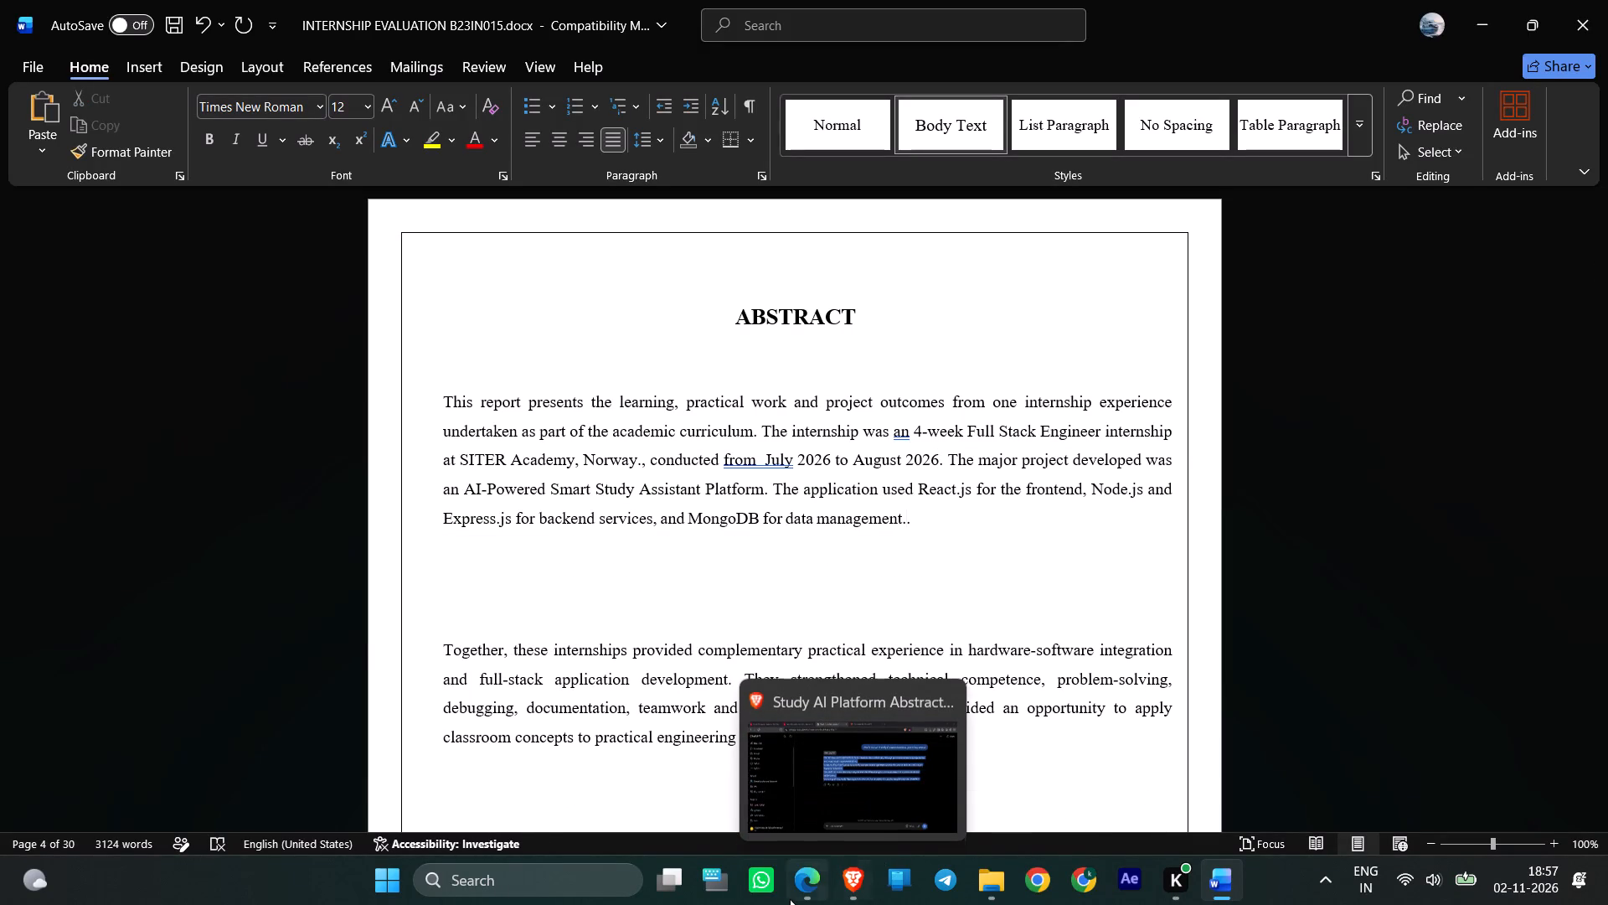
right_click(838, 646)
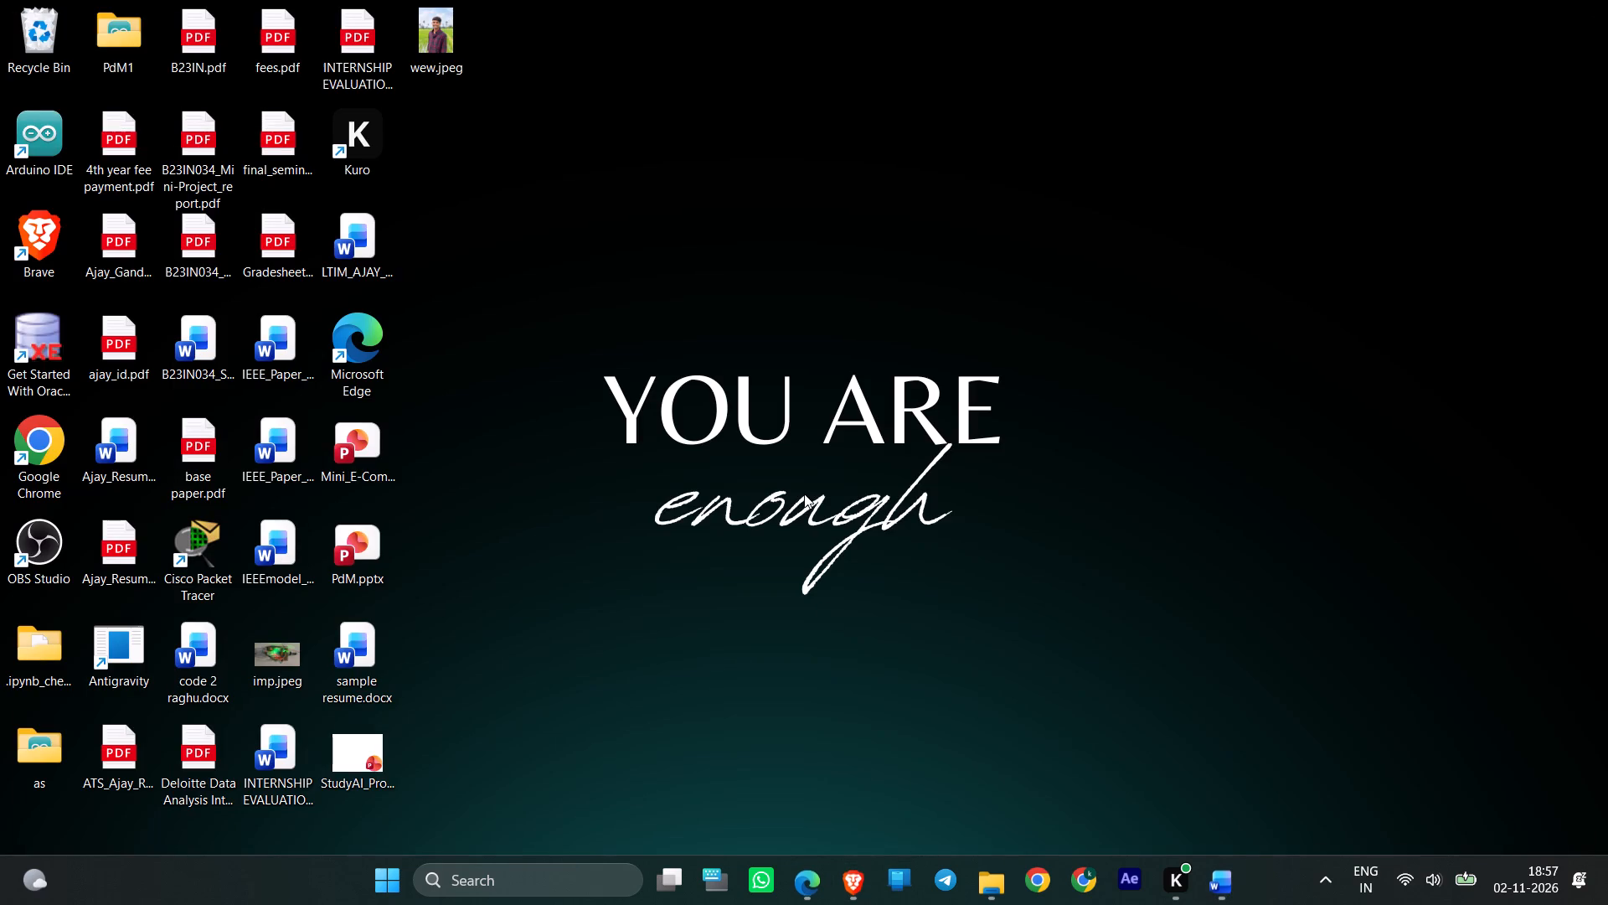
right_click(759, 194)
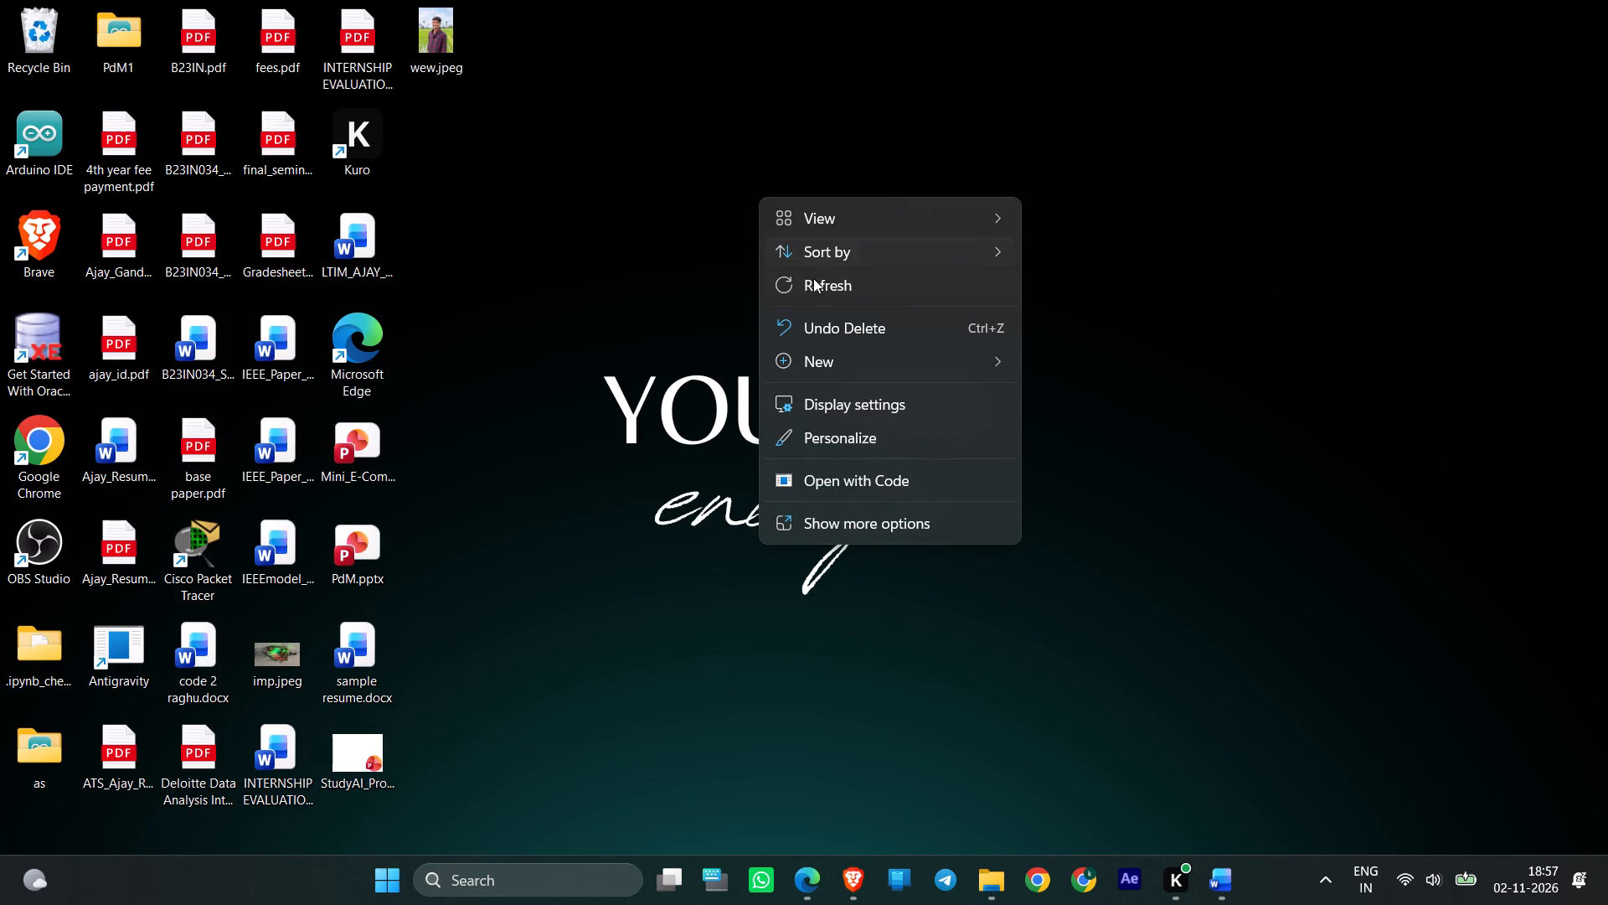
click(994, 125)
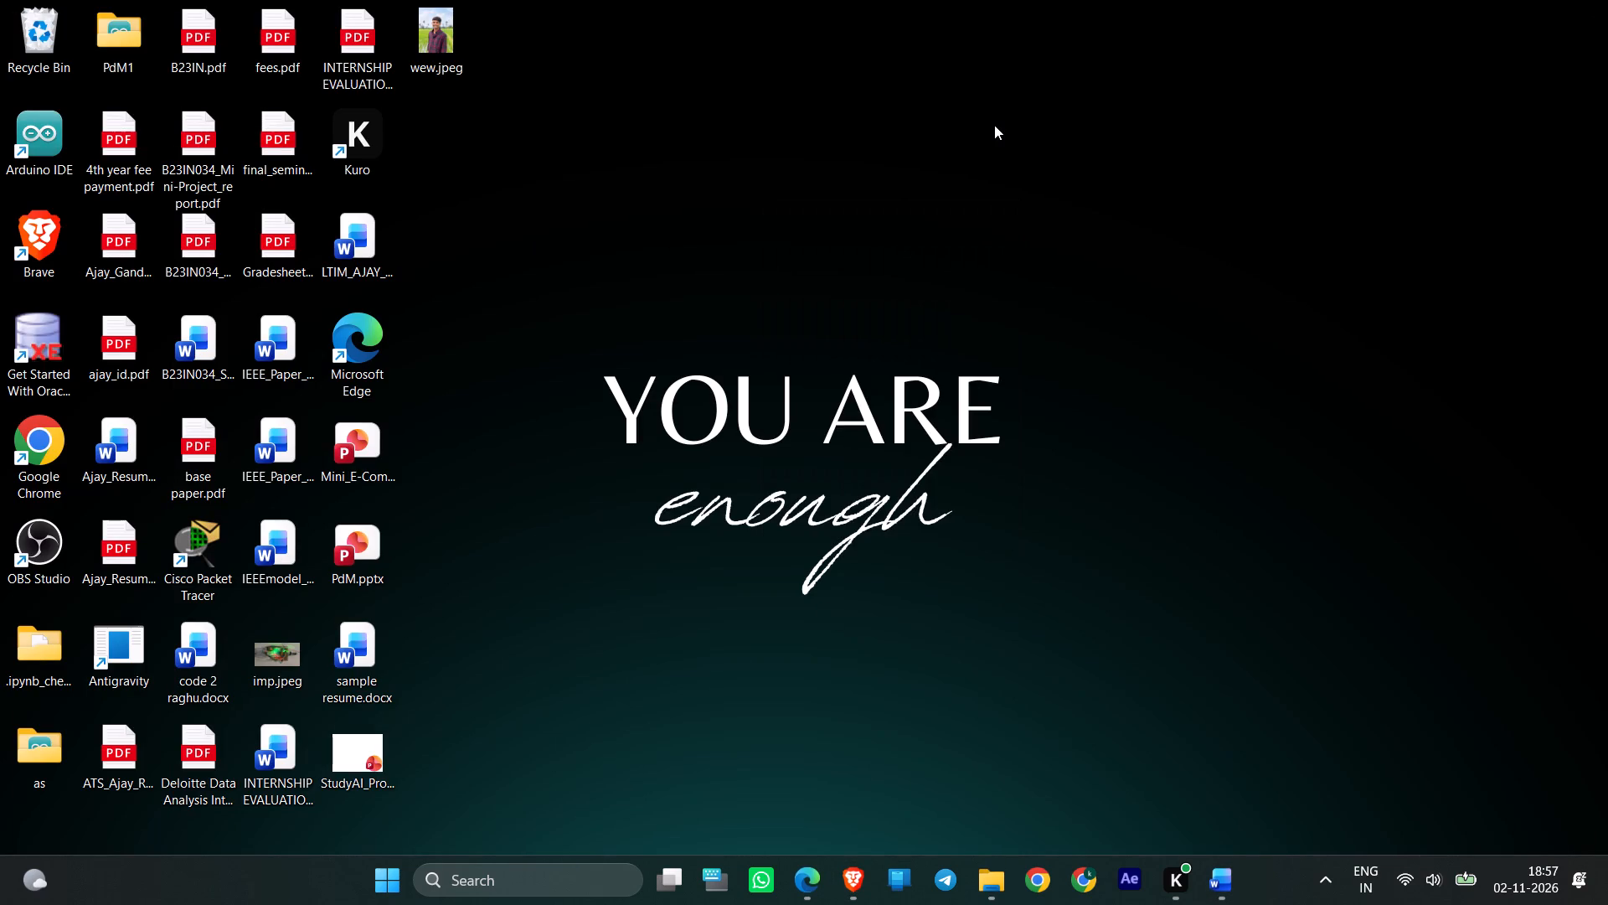
Open Notepad, paste the copied AI-Powered Study Platform description into it, and copy all four lines as plain text.
text(no)
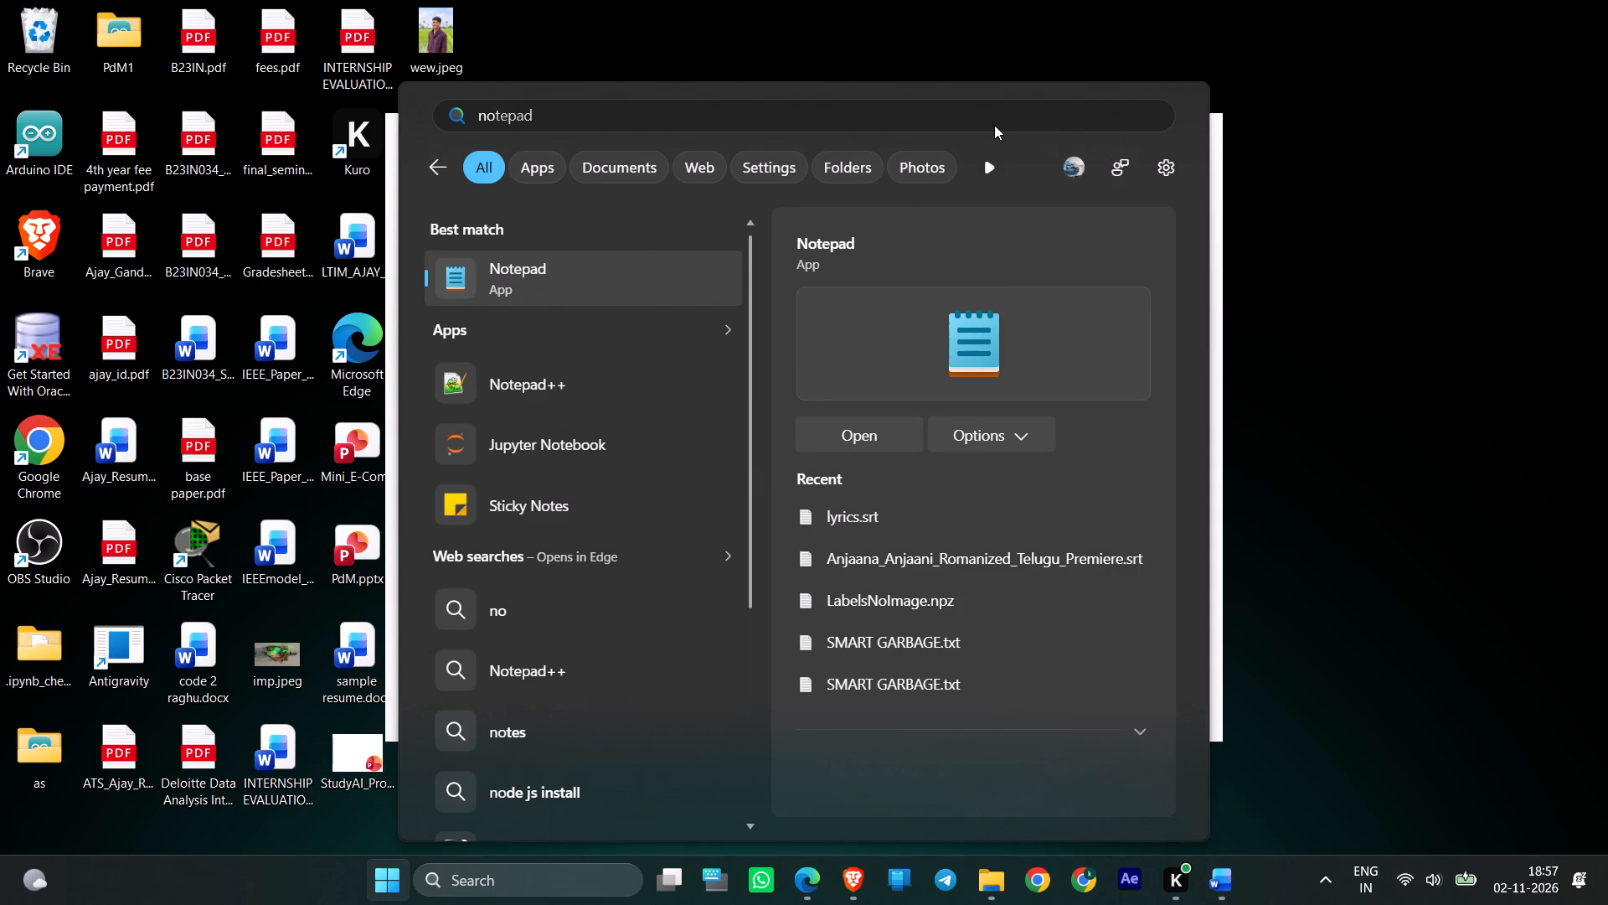
key(Return)
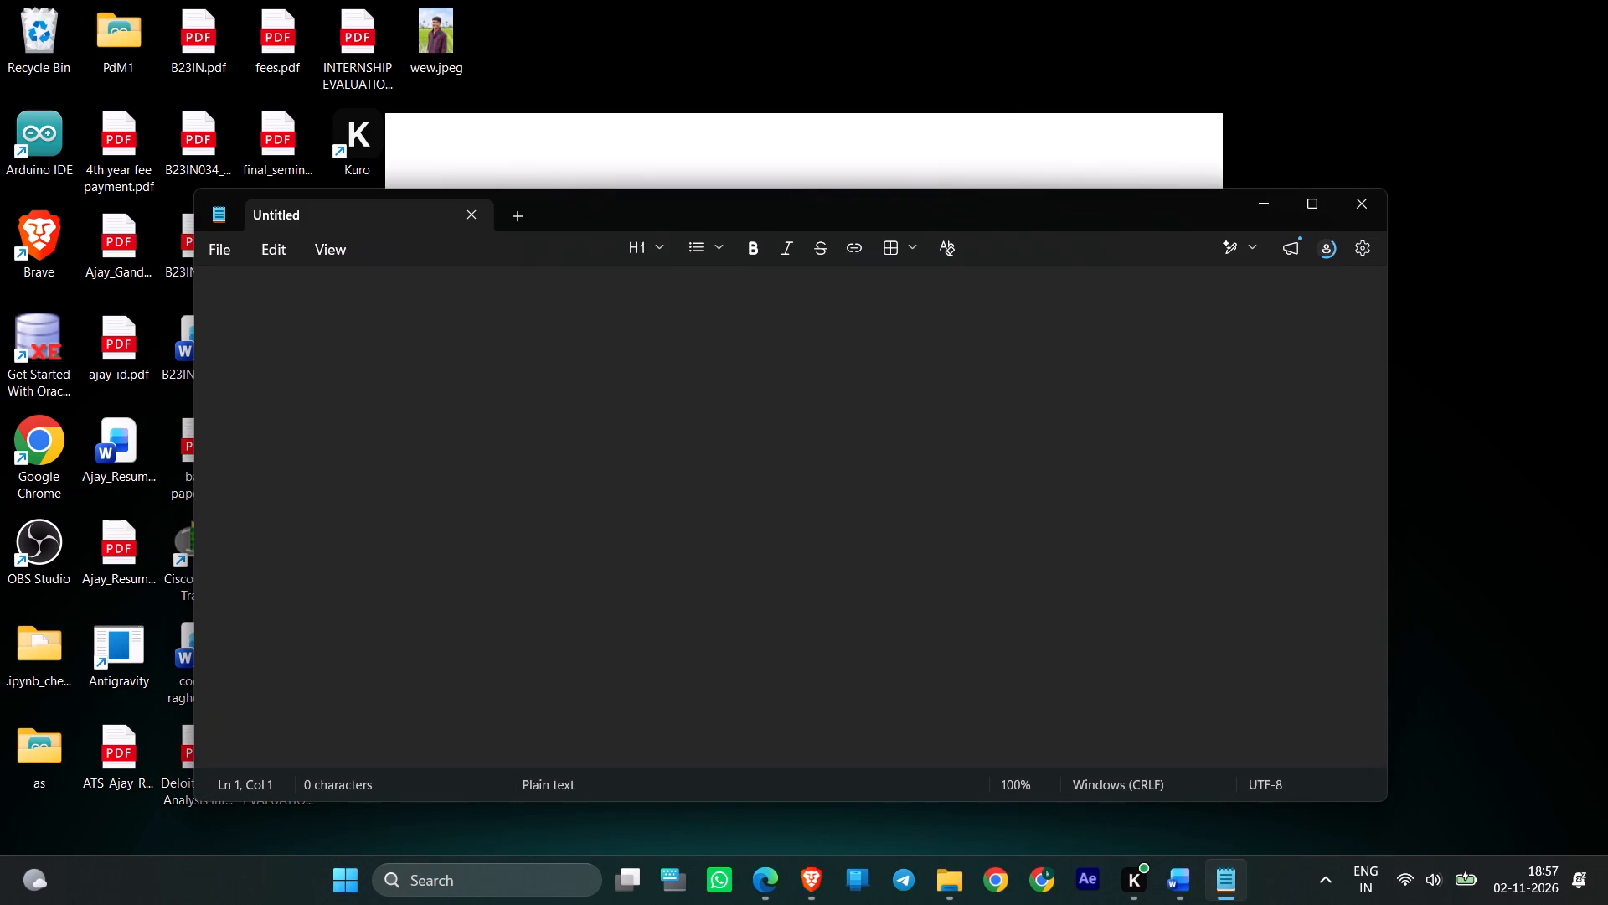
key(ctrl+v)
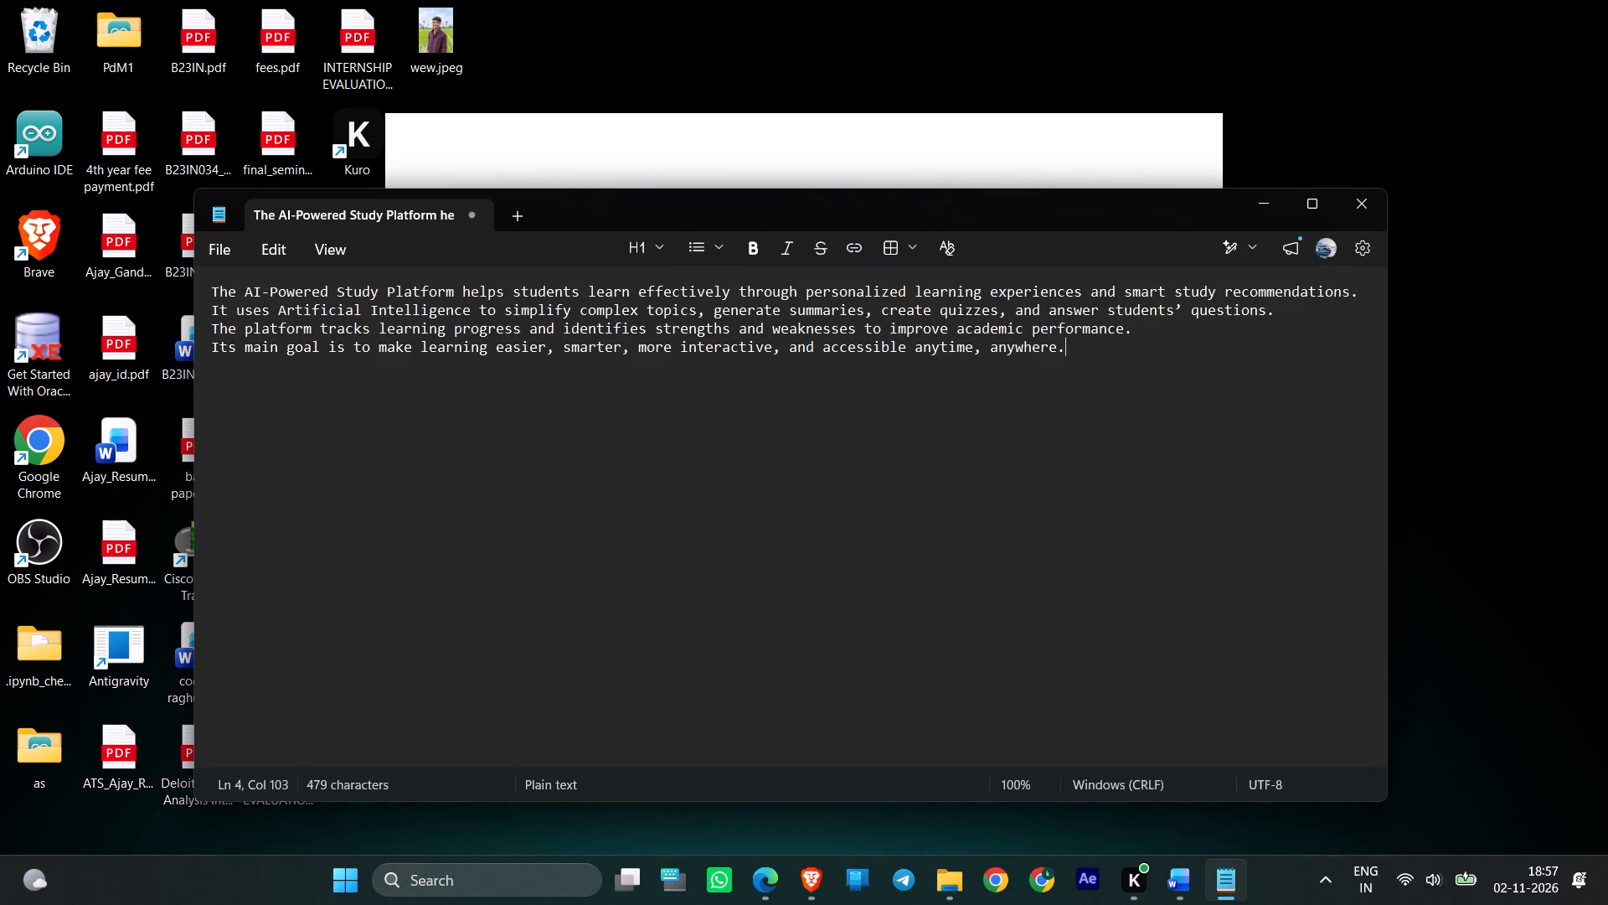
drag(1080, 345, 552, 321)
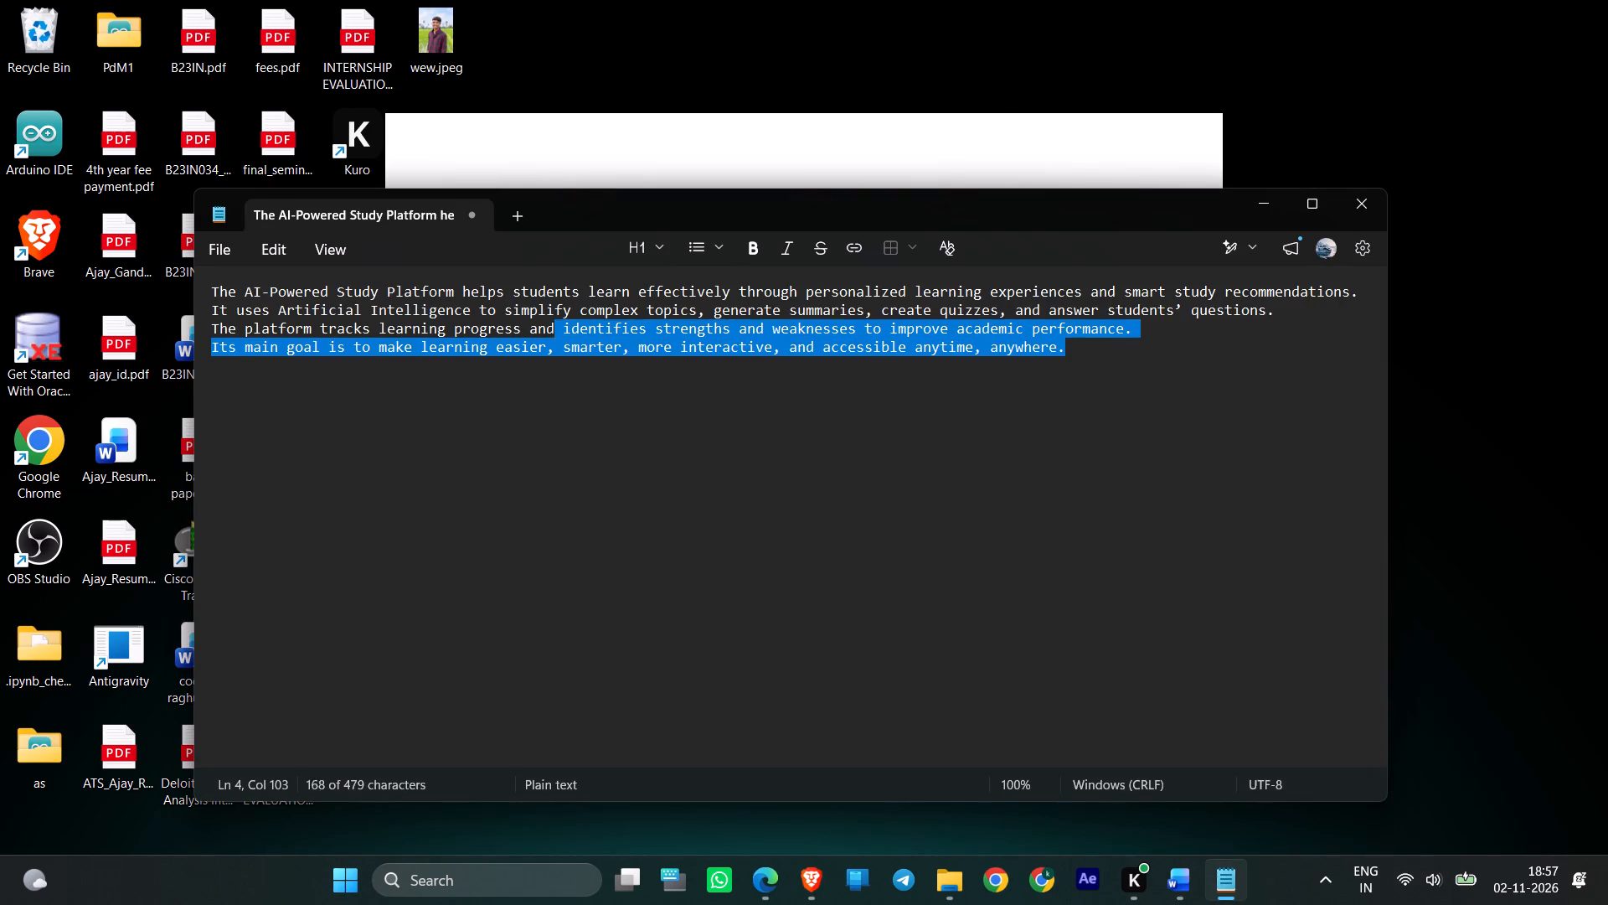
drag(552, 321, 191, 292)
key(ctrl+c)
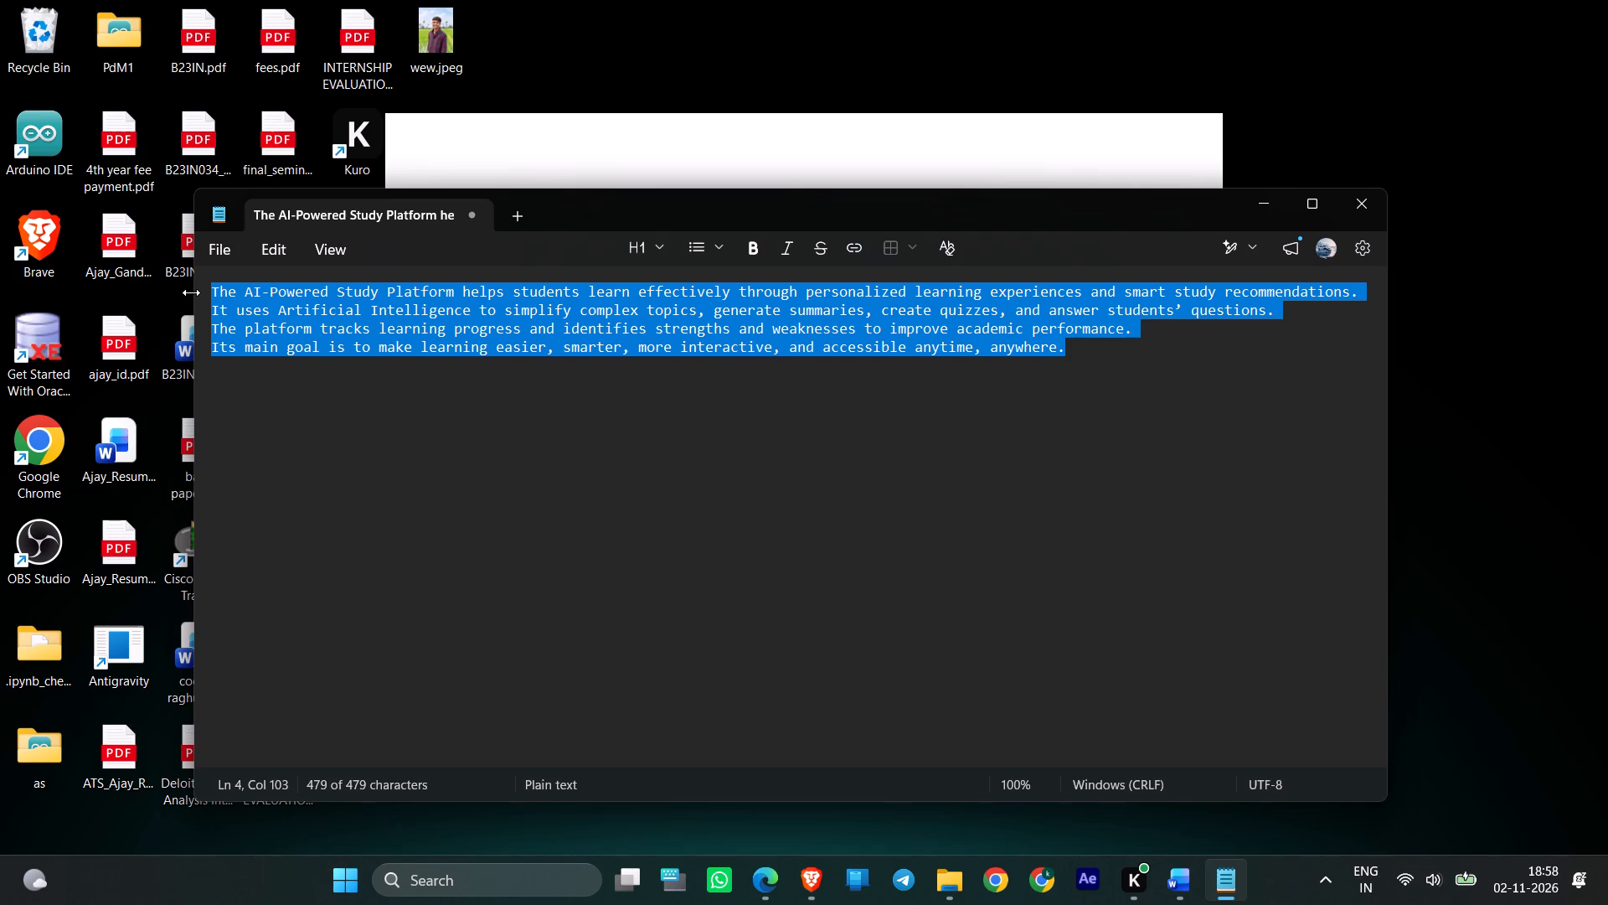
Return to Word, remove the extra full stop after "data management" in the Abstract, and paste the plain-text description there.
click(1196, 878)
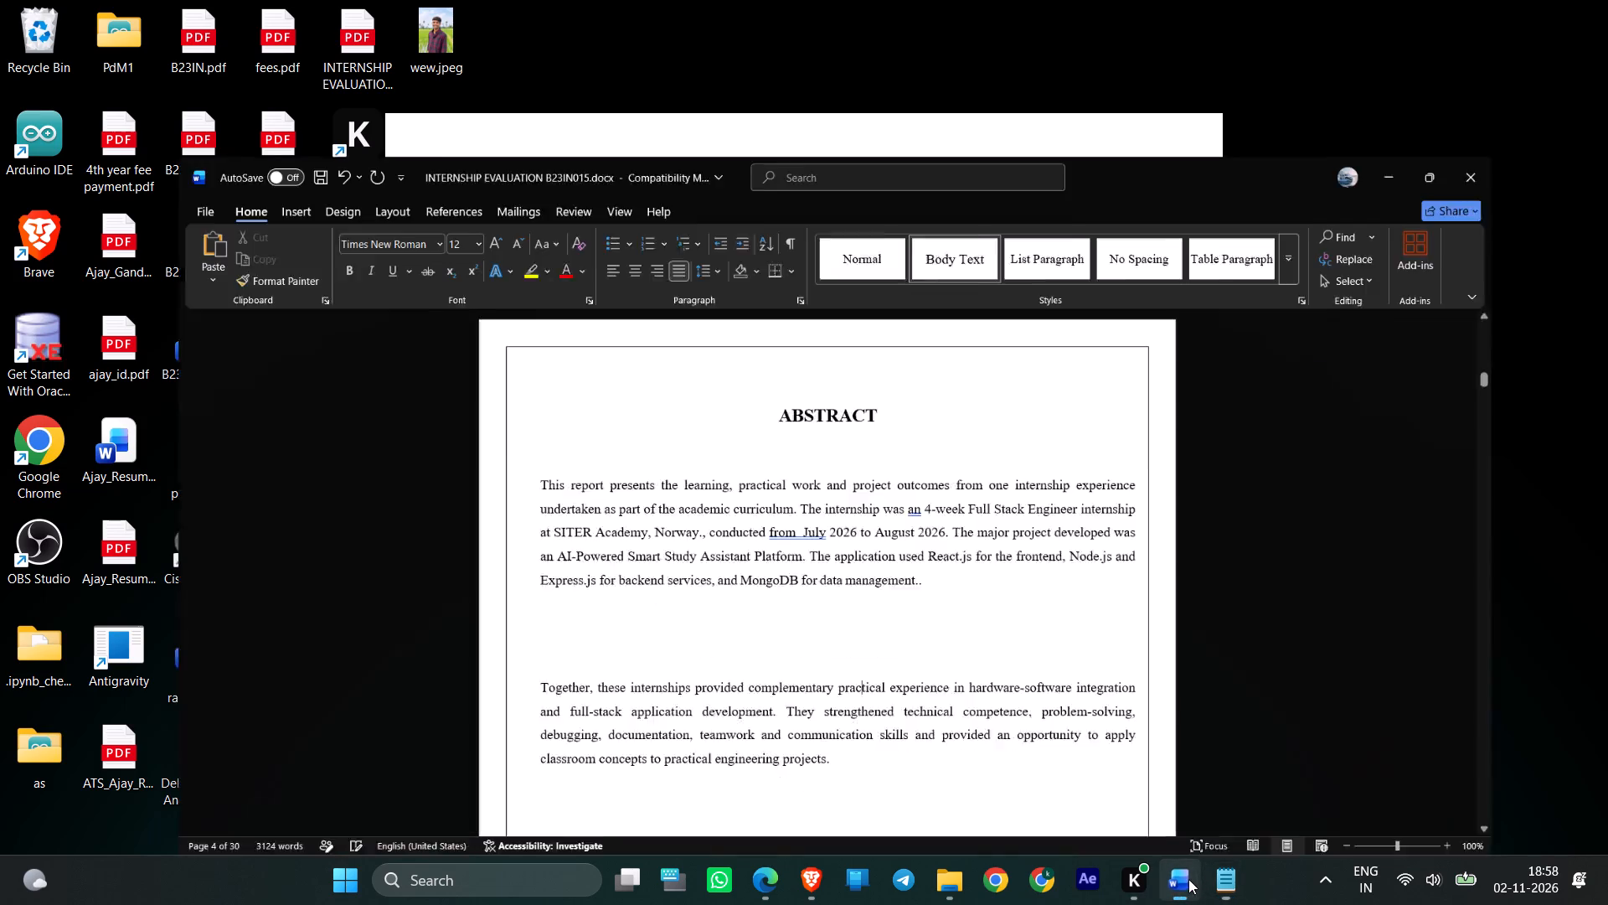
click(913, 515)
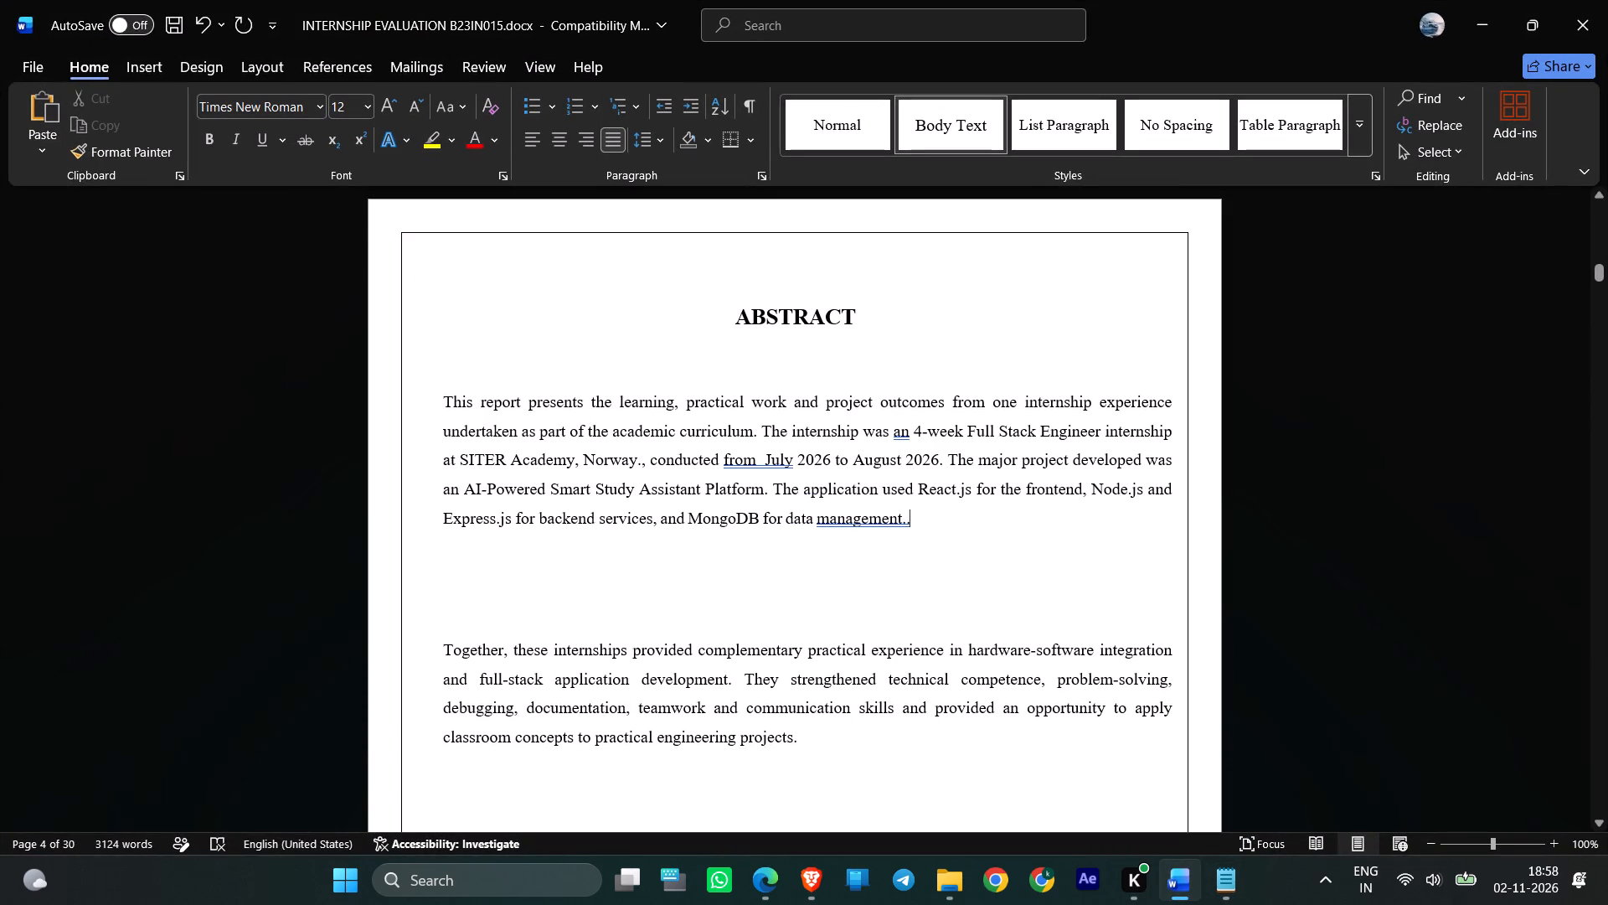
key(BackSpace)
key(ctrl+v)
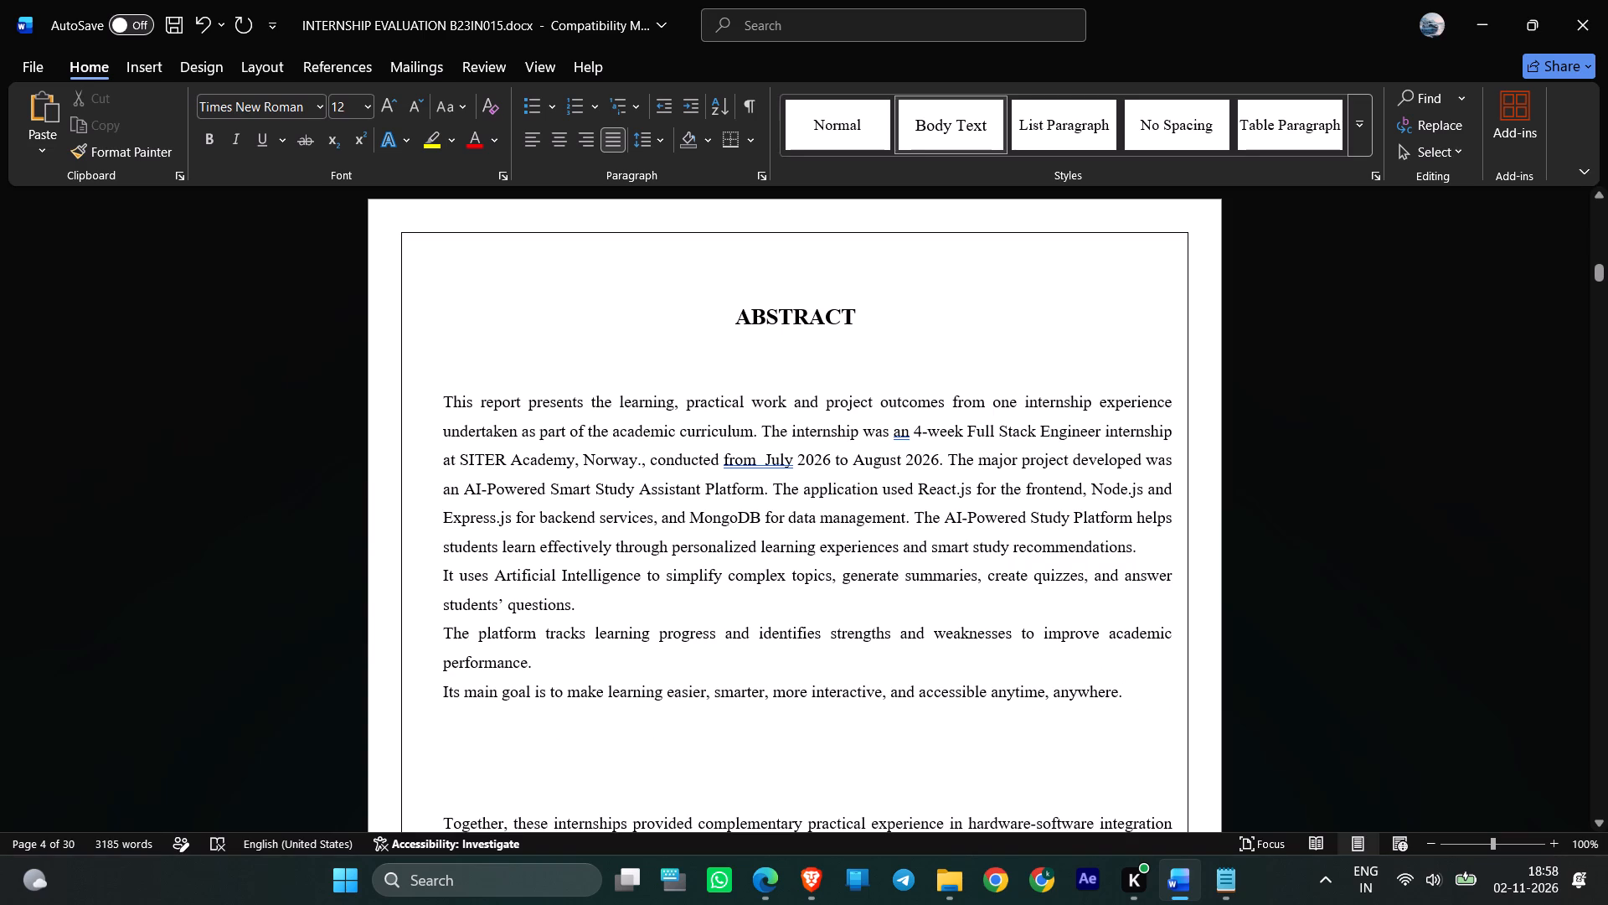
Join the four pasted description lines in the Abstract into one continuous paragraph by removing the line breaks between them.
click(441, 575)
key(BackSpace)
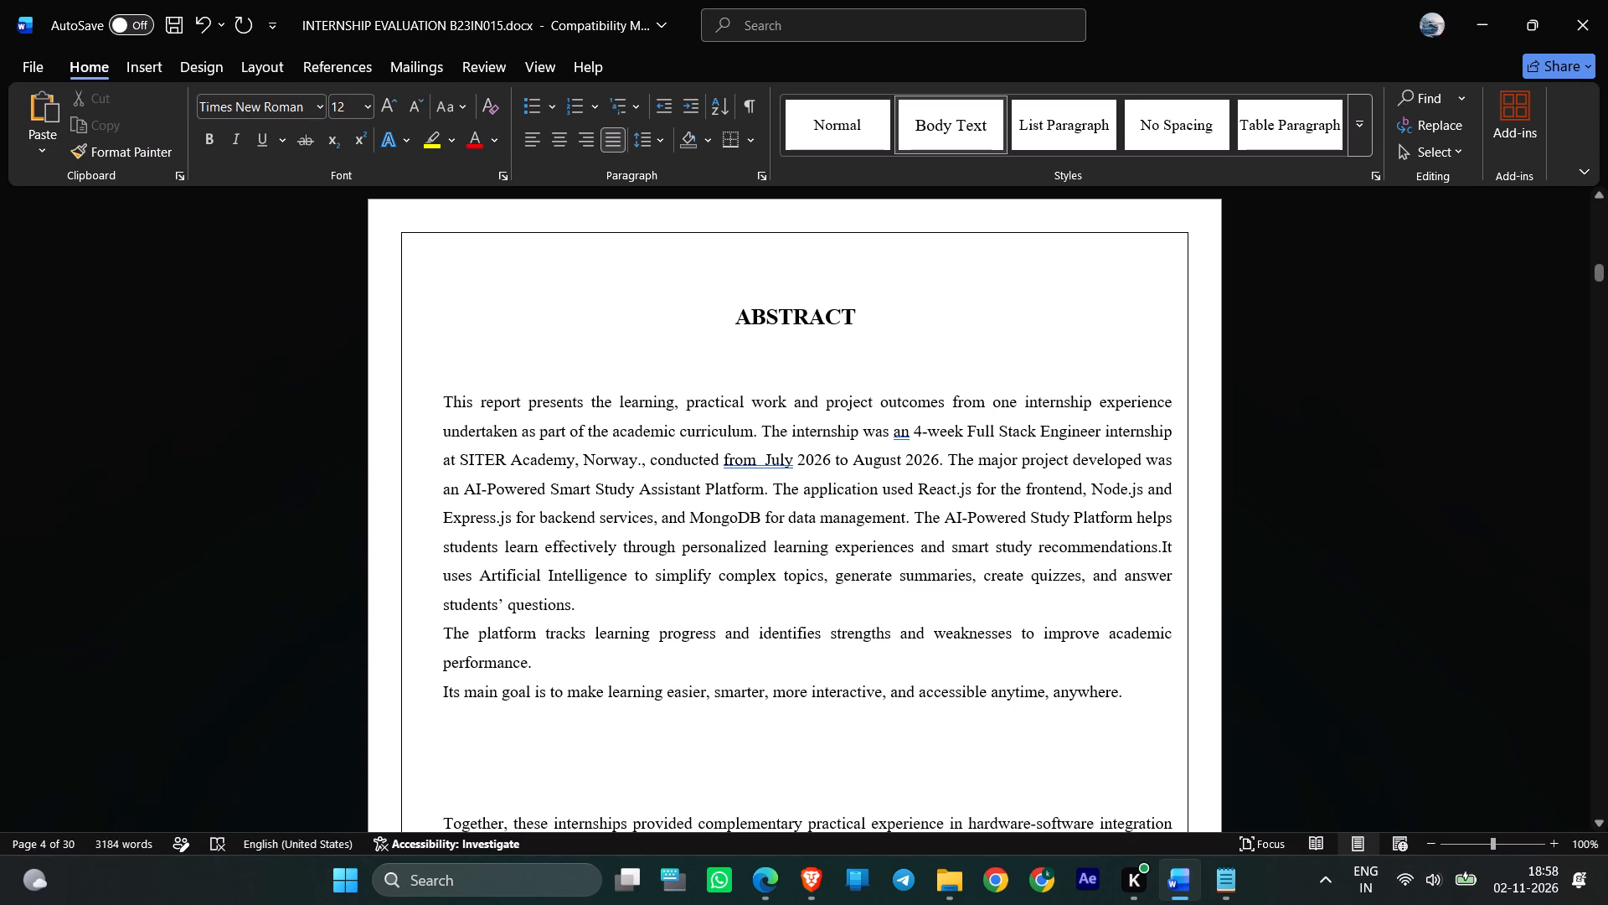
click(443, 631)
key(BackSpace)
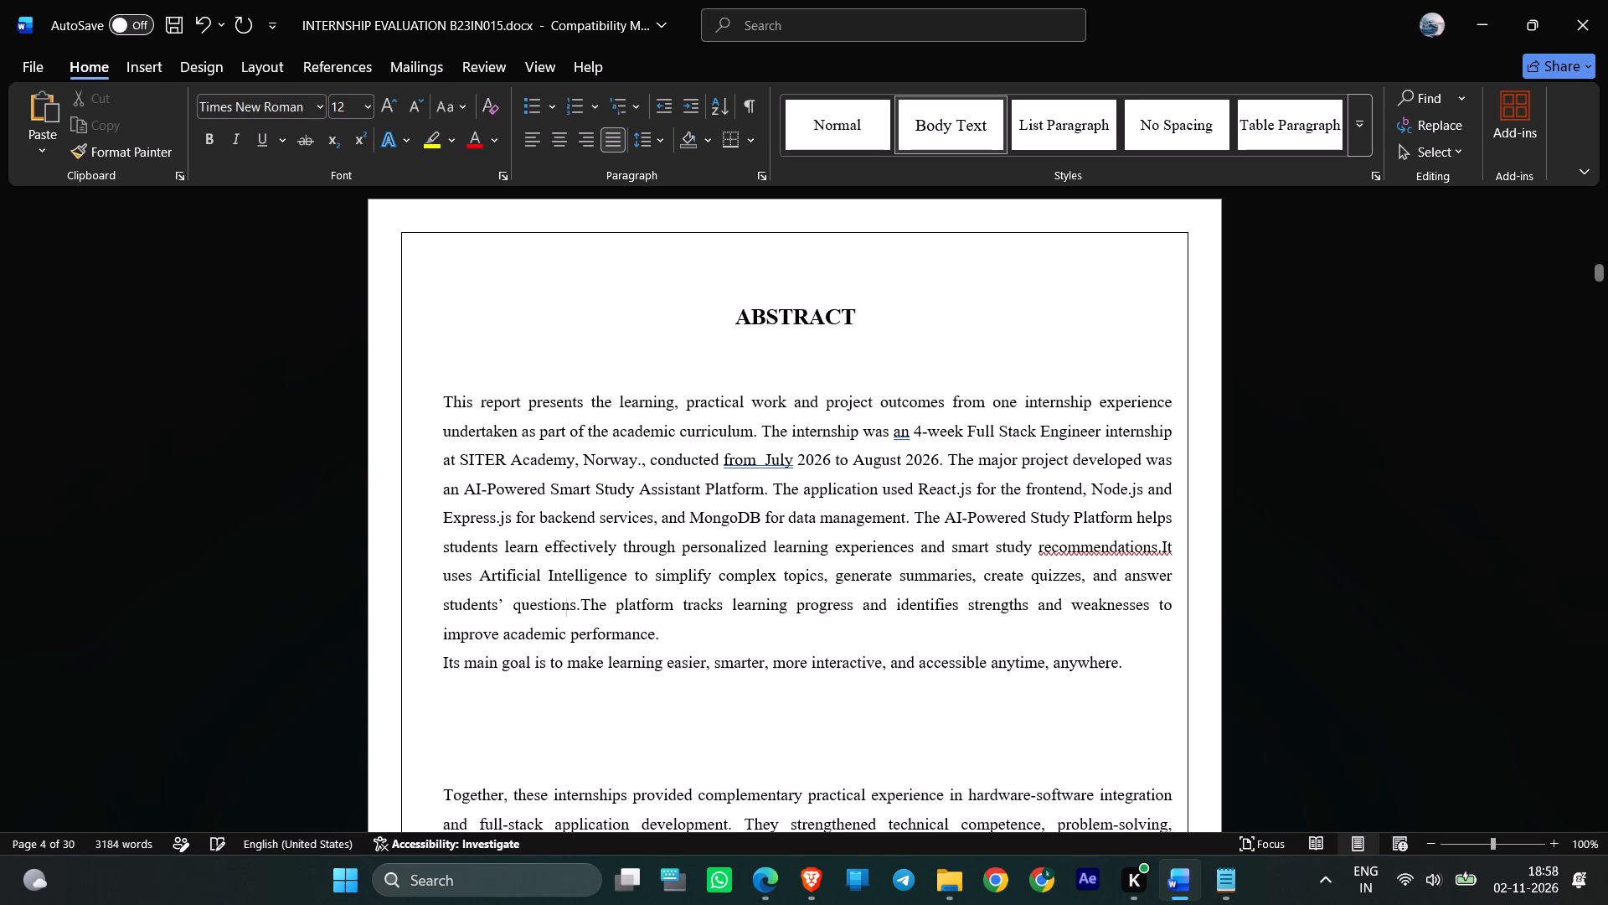
click(443, 664)
key(BackSpace)
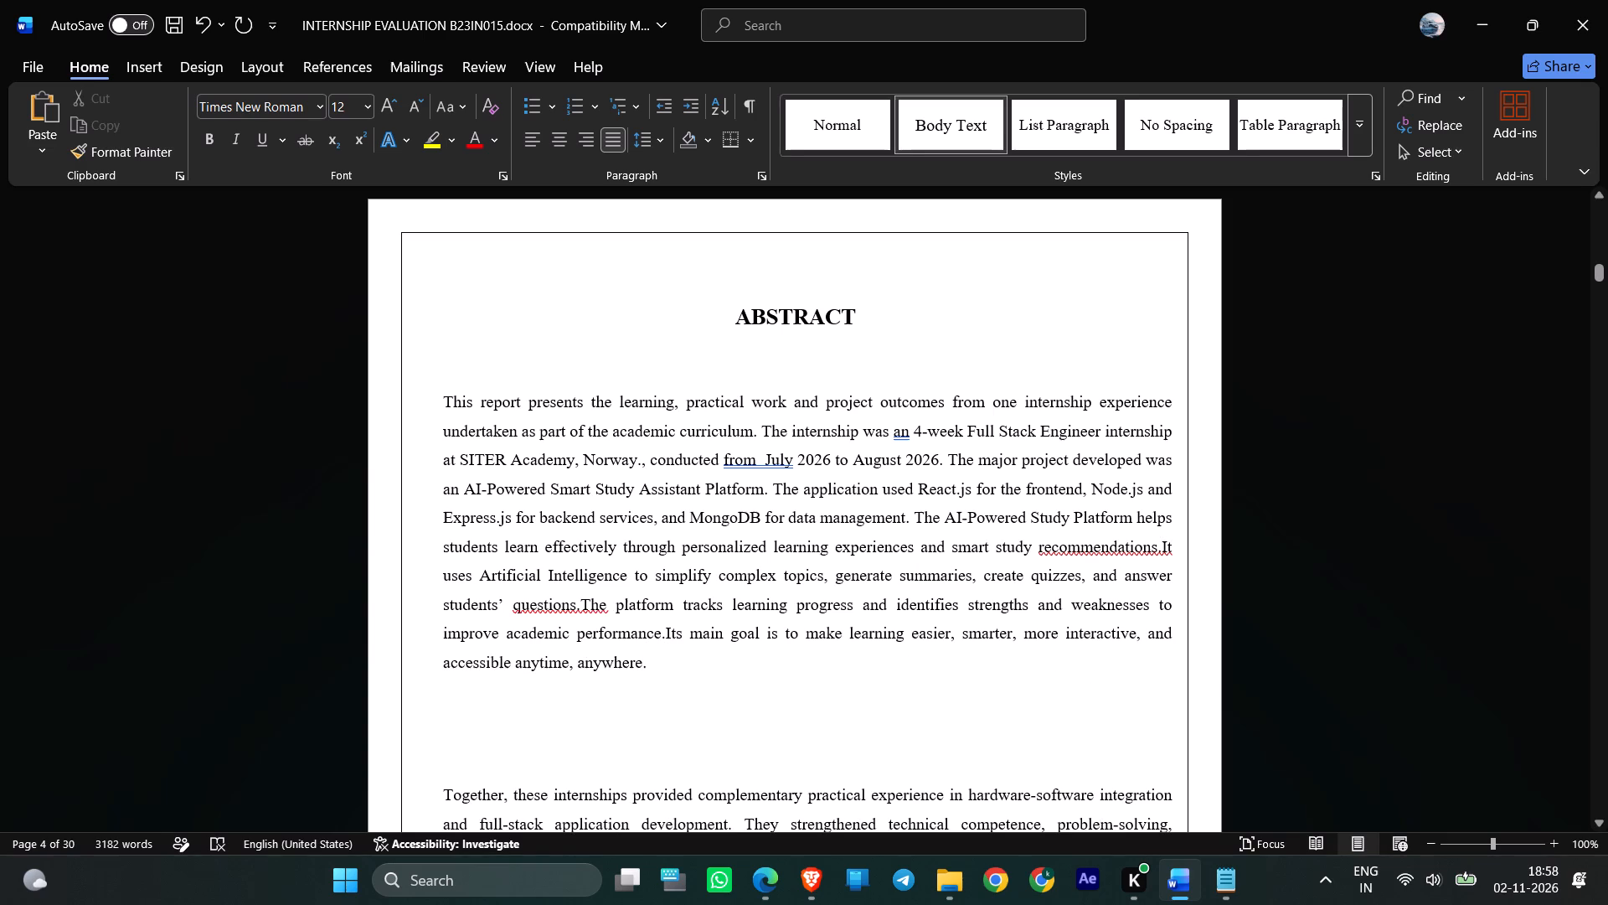
Apply 1.5 line spacing to the AI-Powered Study Platform description in the Abstract.
drag(915, 513, 936, 664)
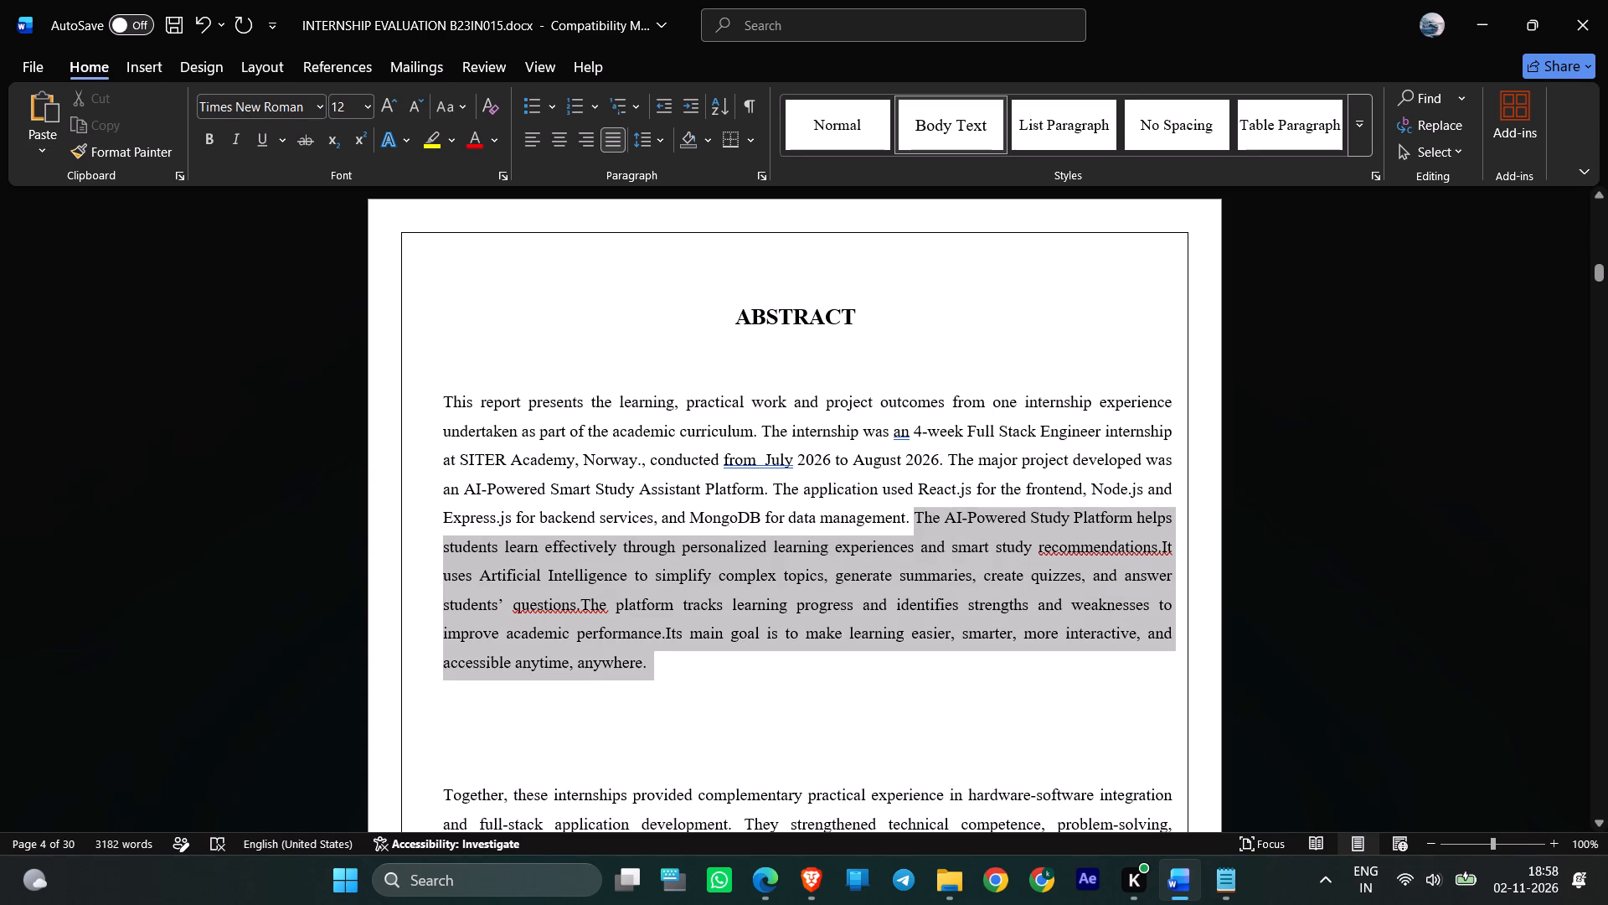
drag(936, 664, 936, 666)
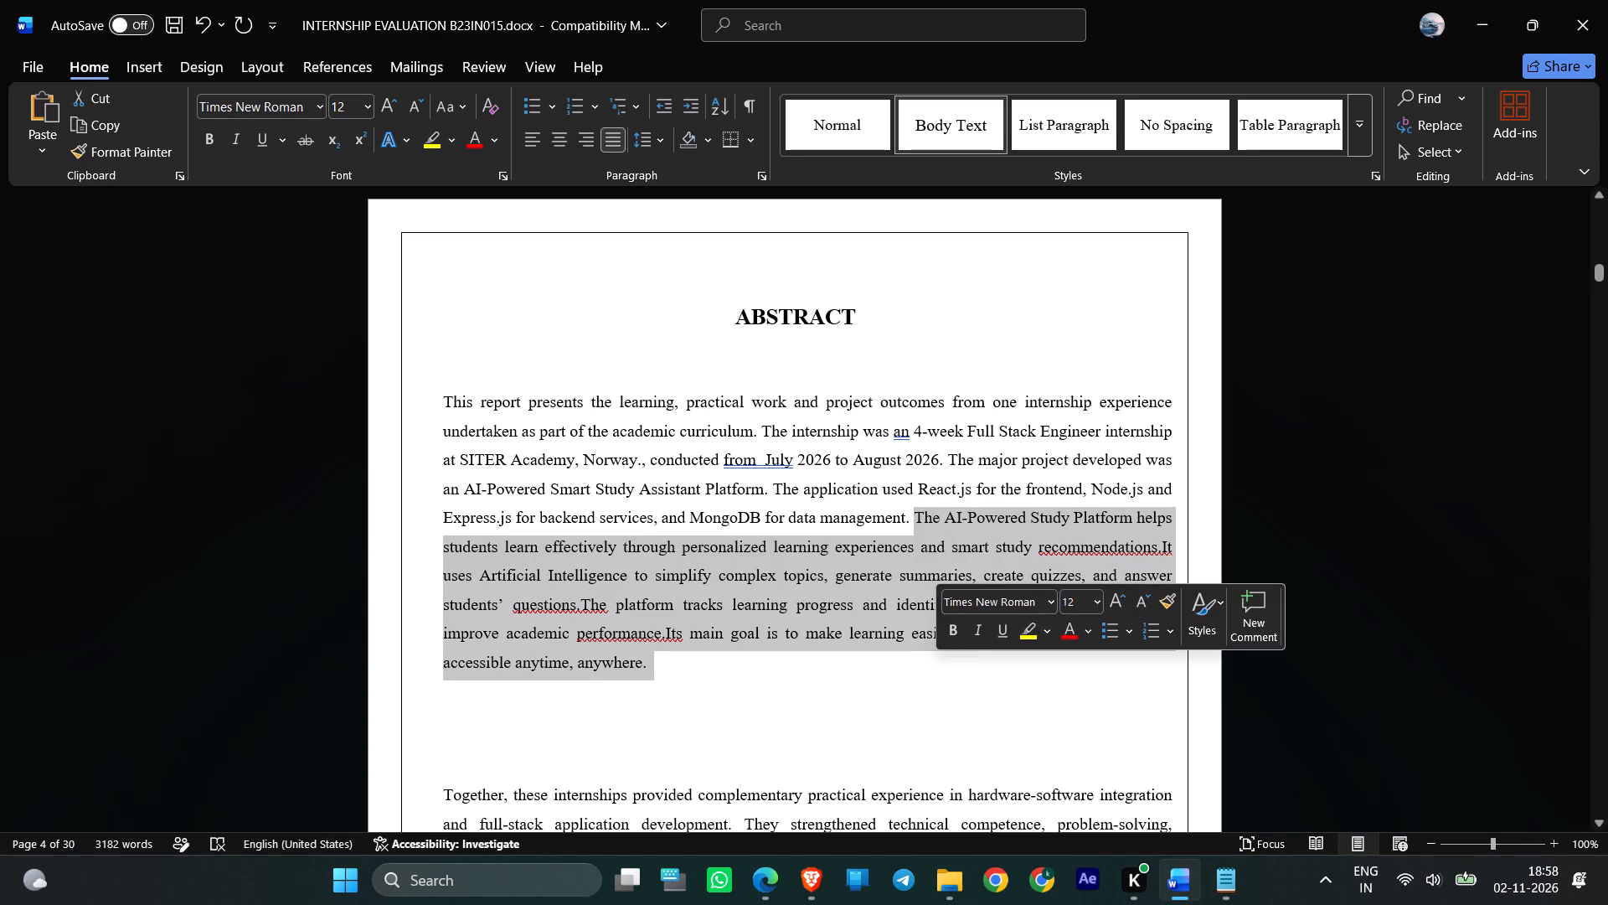
click(638, 142)
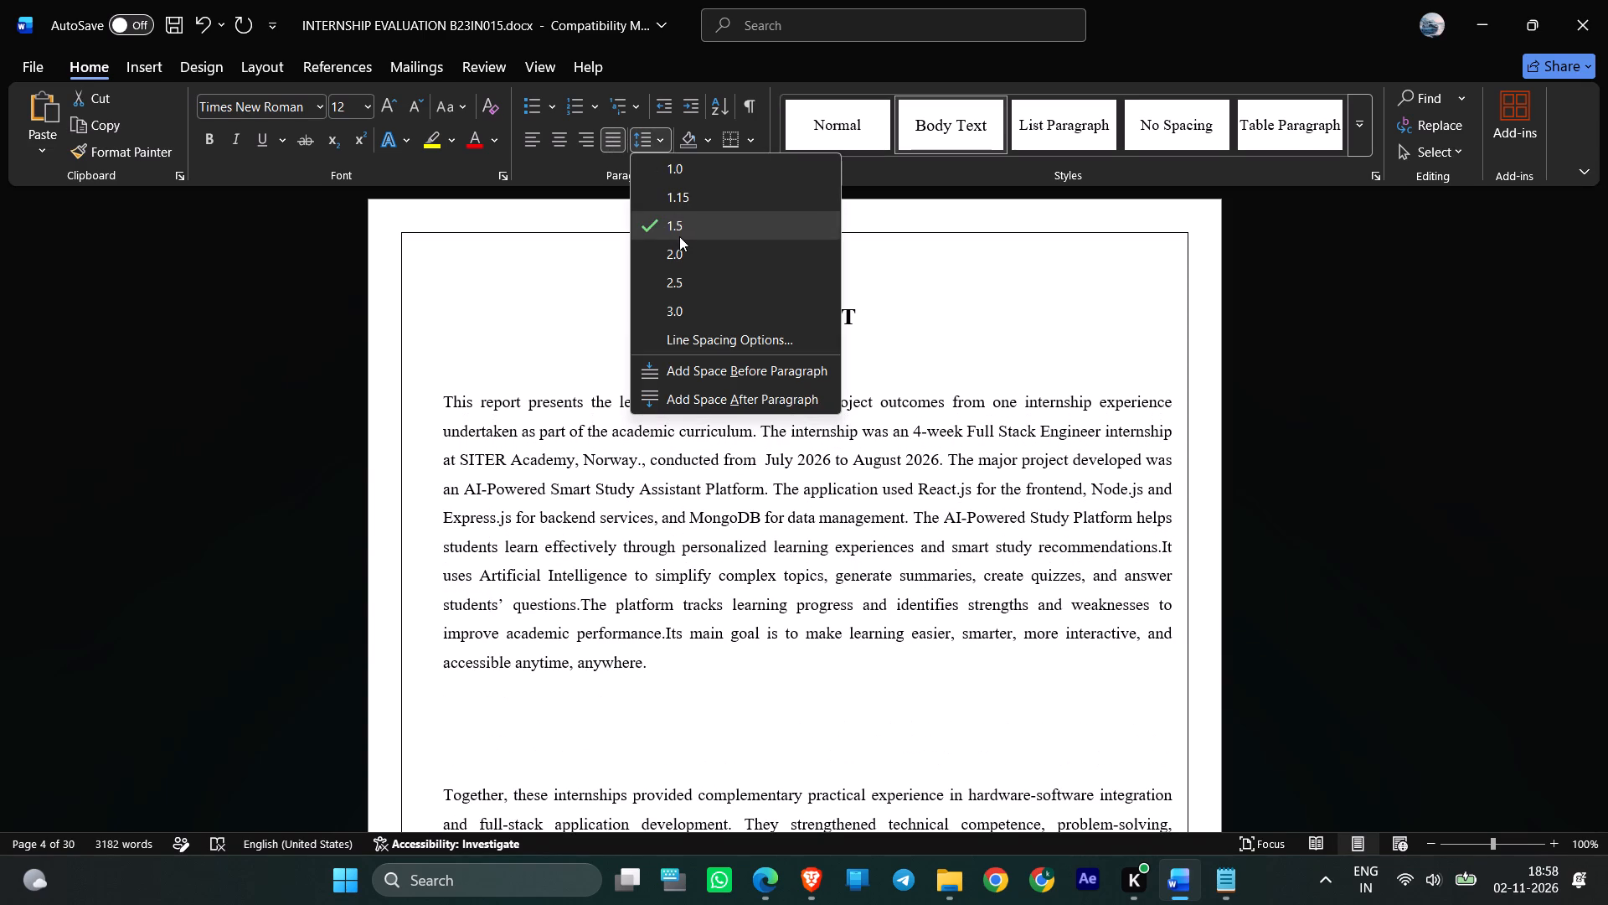
click(679, 236)
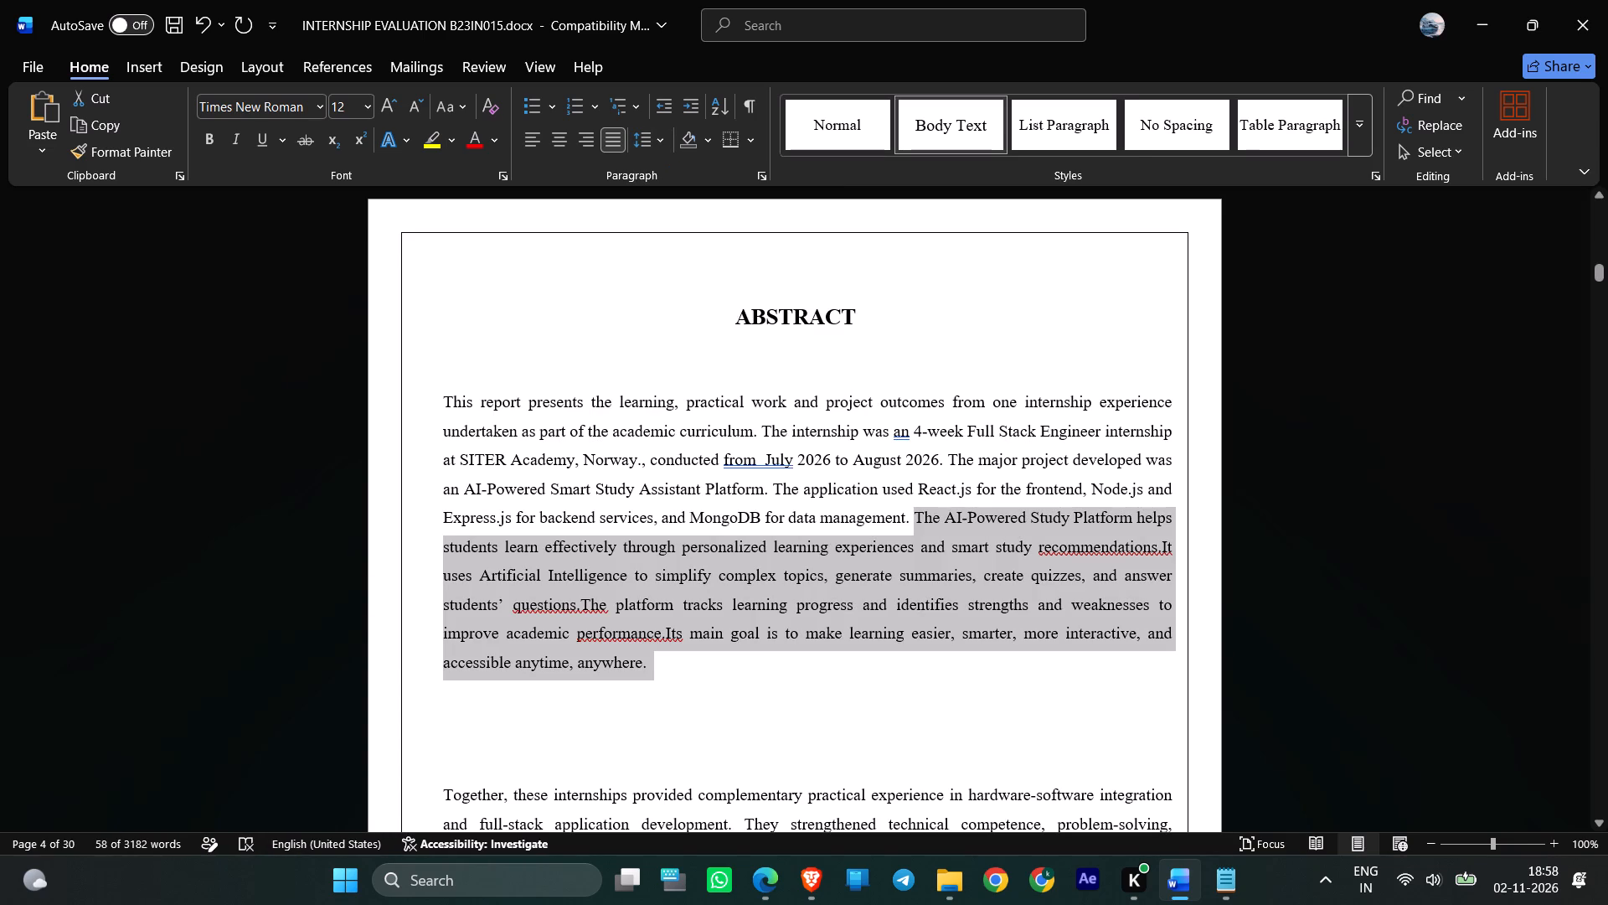
click(777, 712)
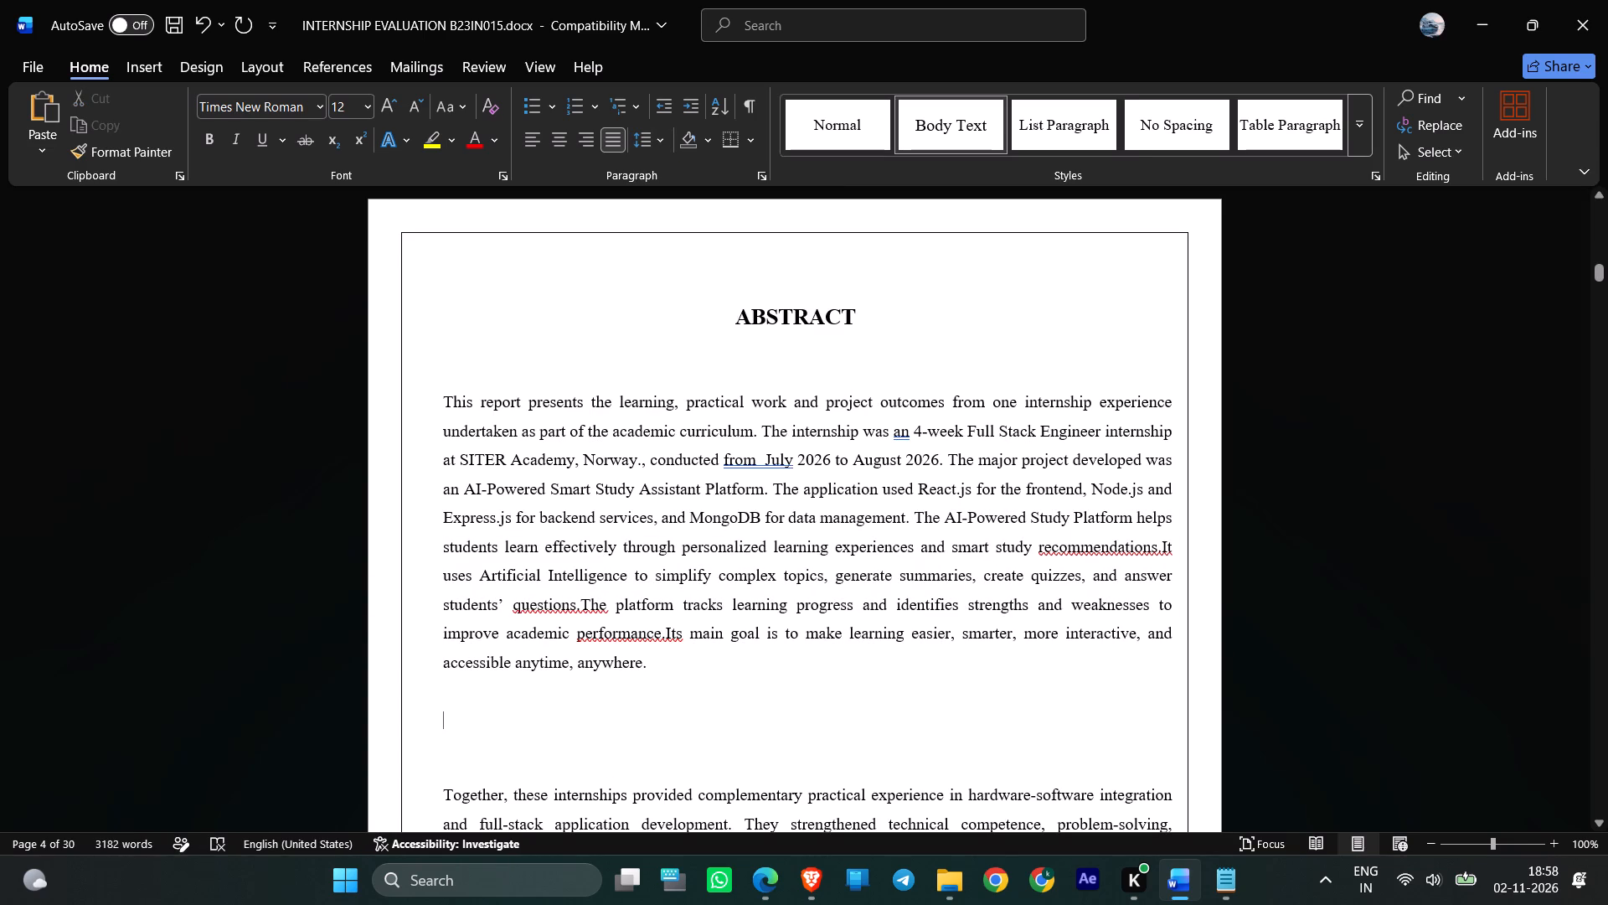
Remove the apostrophe after "students" in the Abstract so the phrase reads "students questions".
click(513, 608)
key(BackSpace)
key(BackSpace)
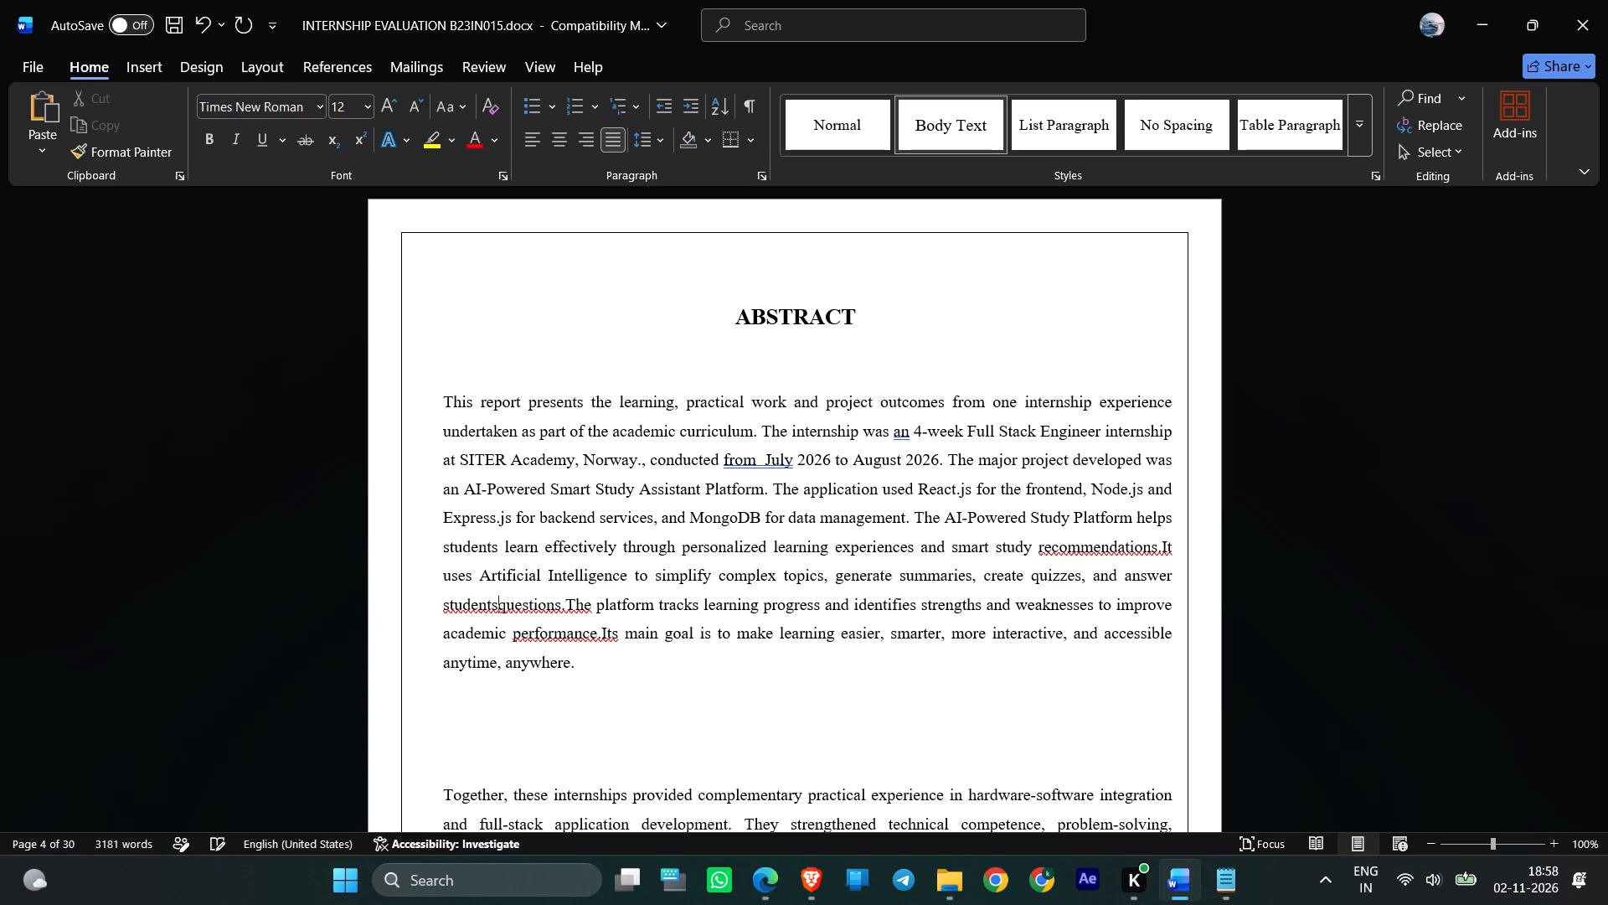
key(n)
key(BackSpace)
key(space)
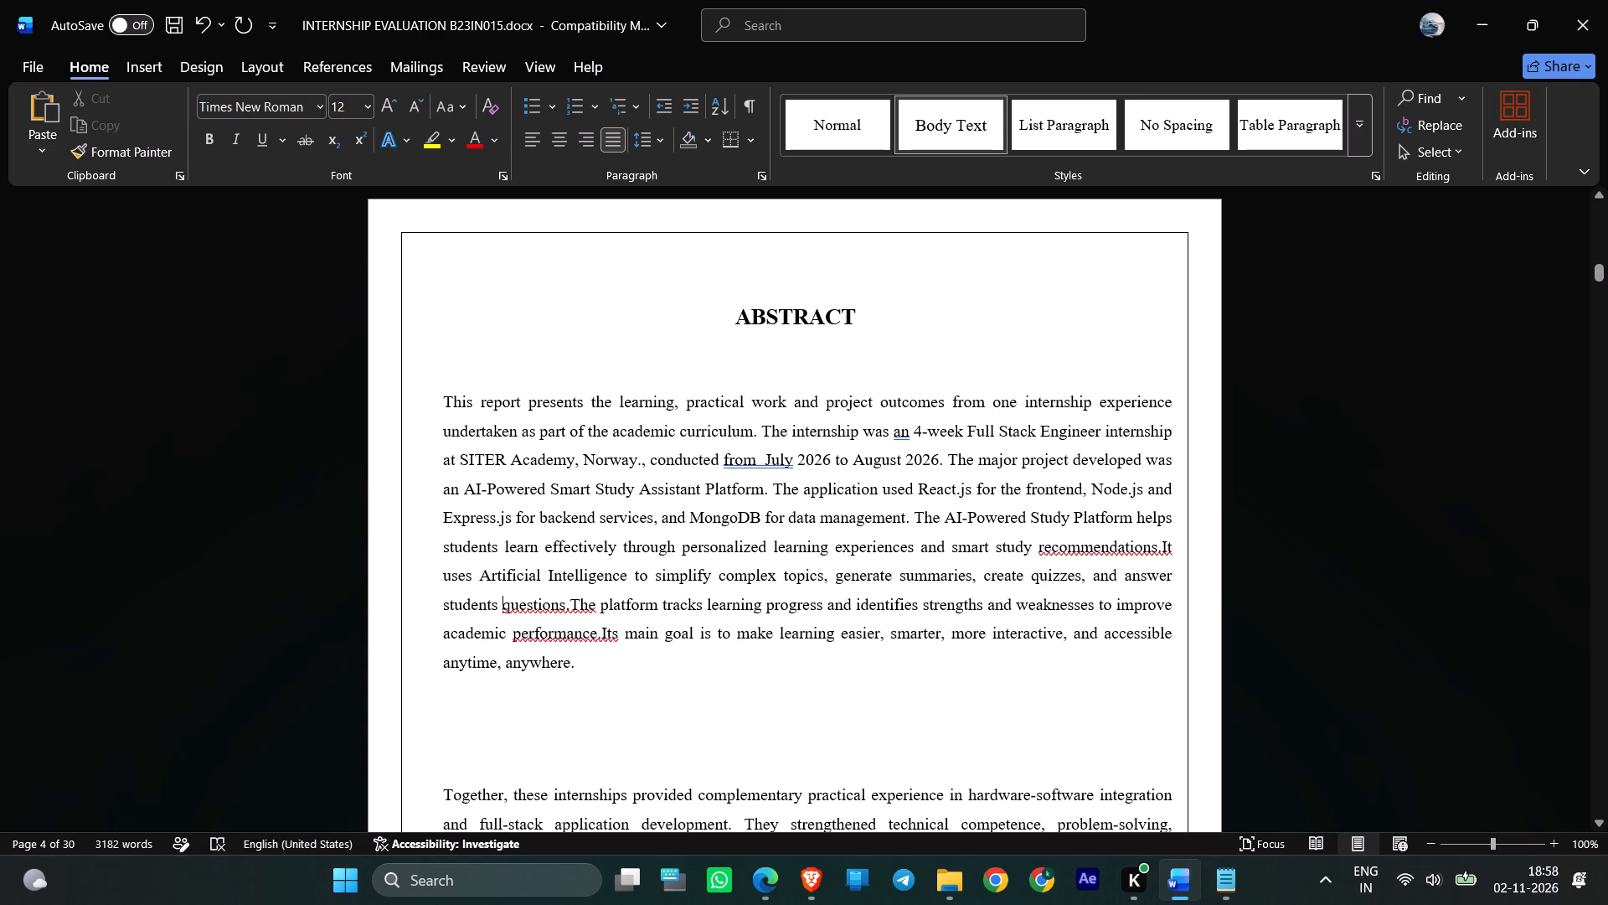
Replace the full stop between "questions" and "The platform tracks" in the Abstract with a space.
click(571, 609)
click(565, 609)
key(space)
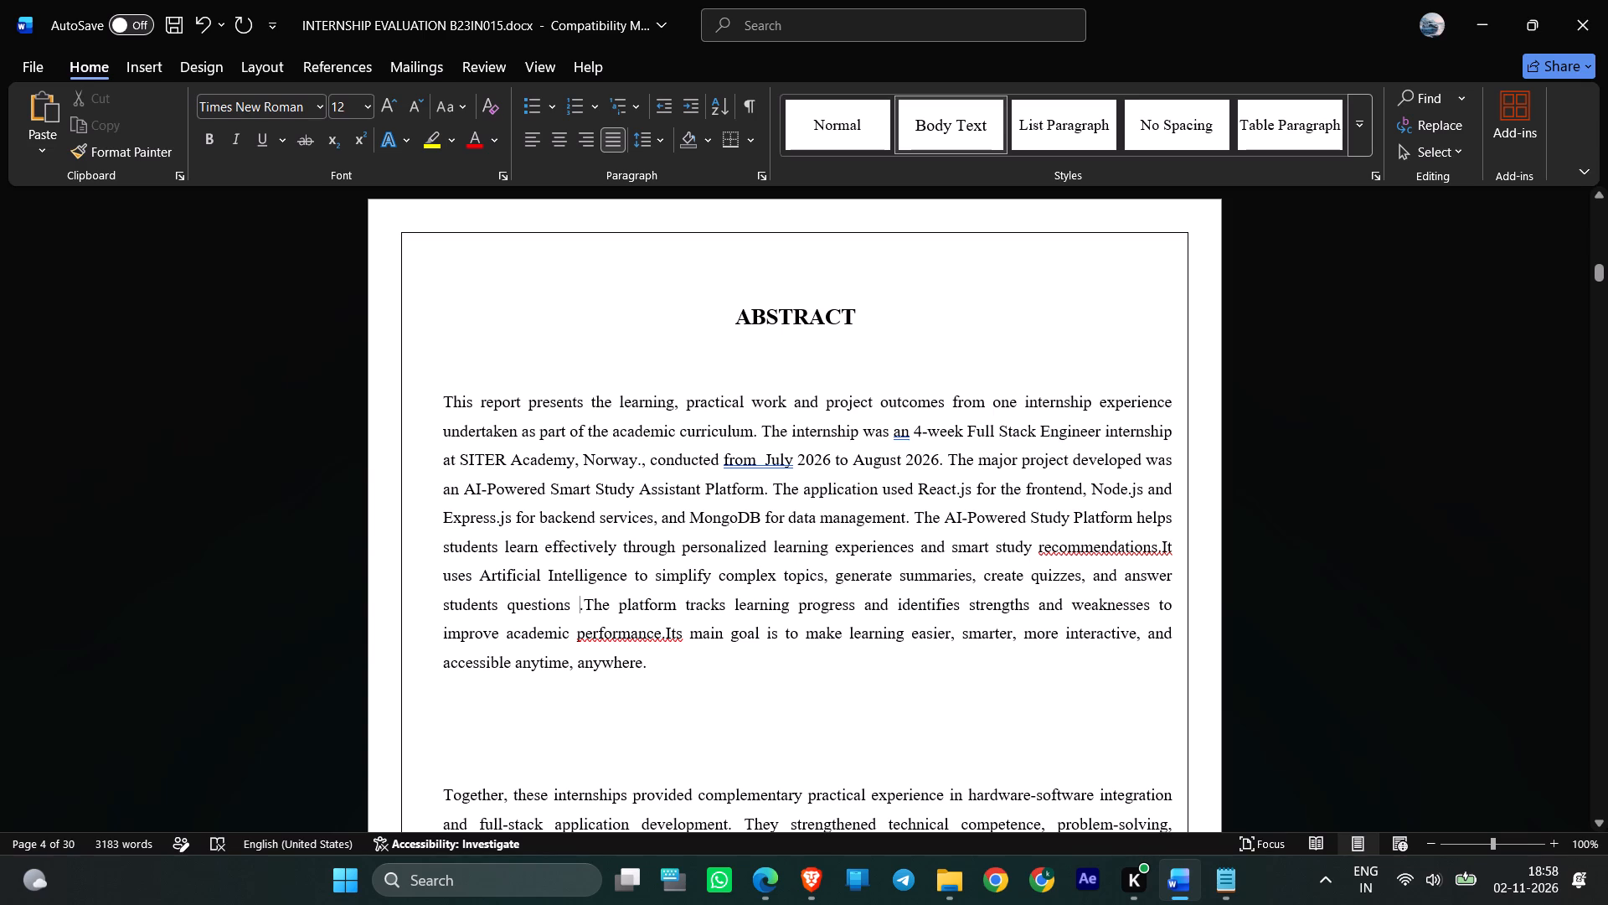
click(585, 610)
key(BackSpace)
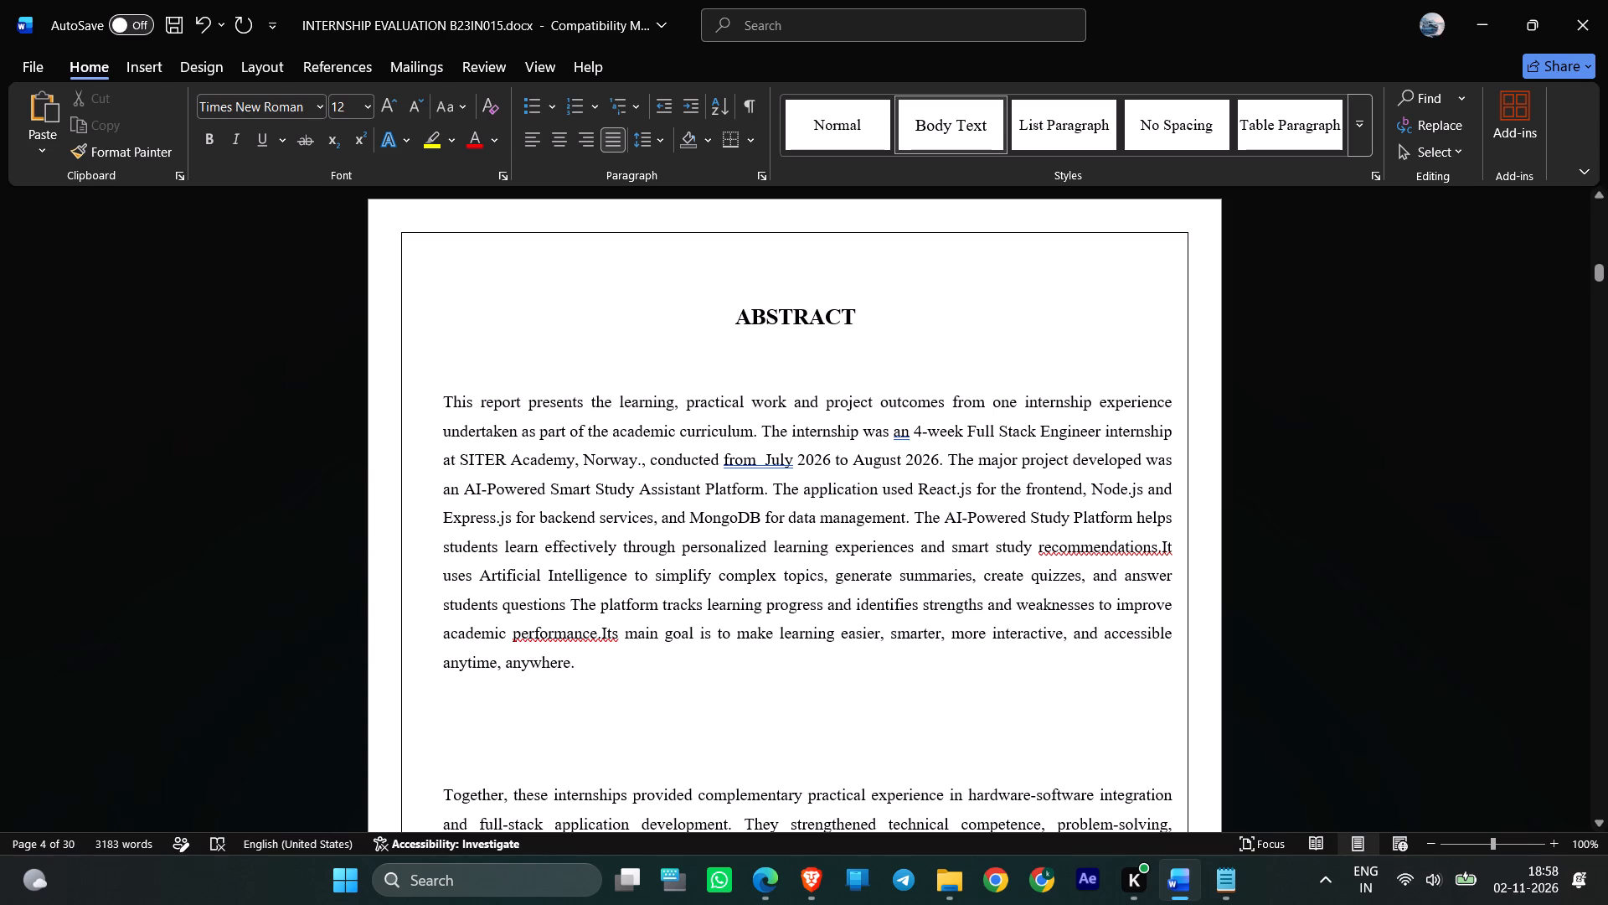
Put a full stop and a space between "questions" and "The platform tracks" in the Abstract.
key(BackSpace)
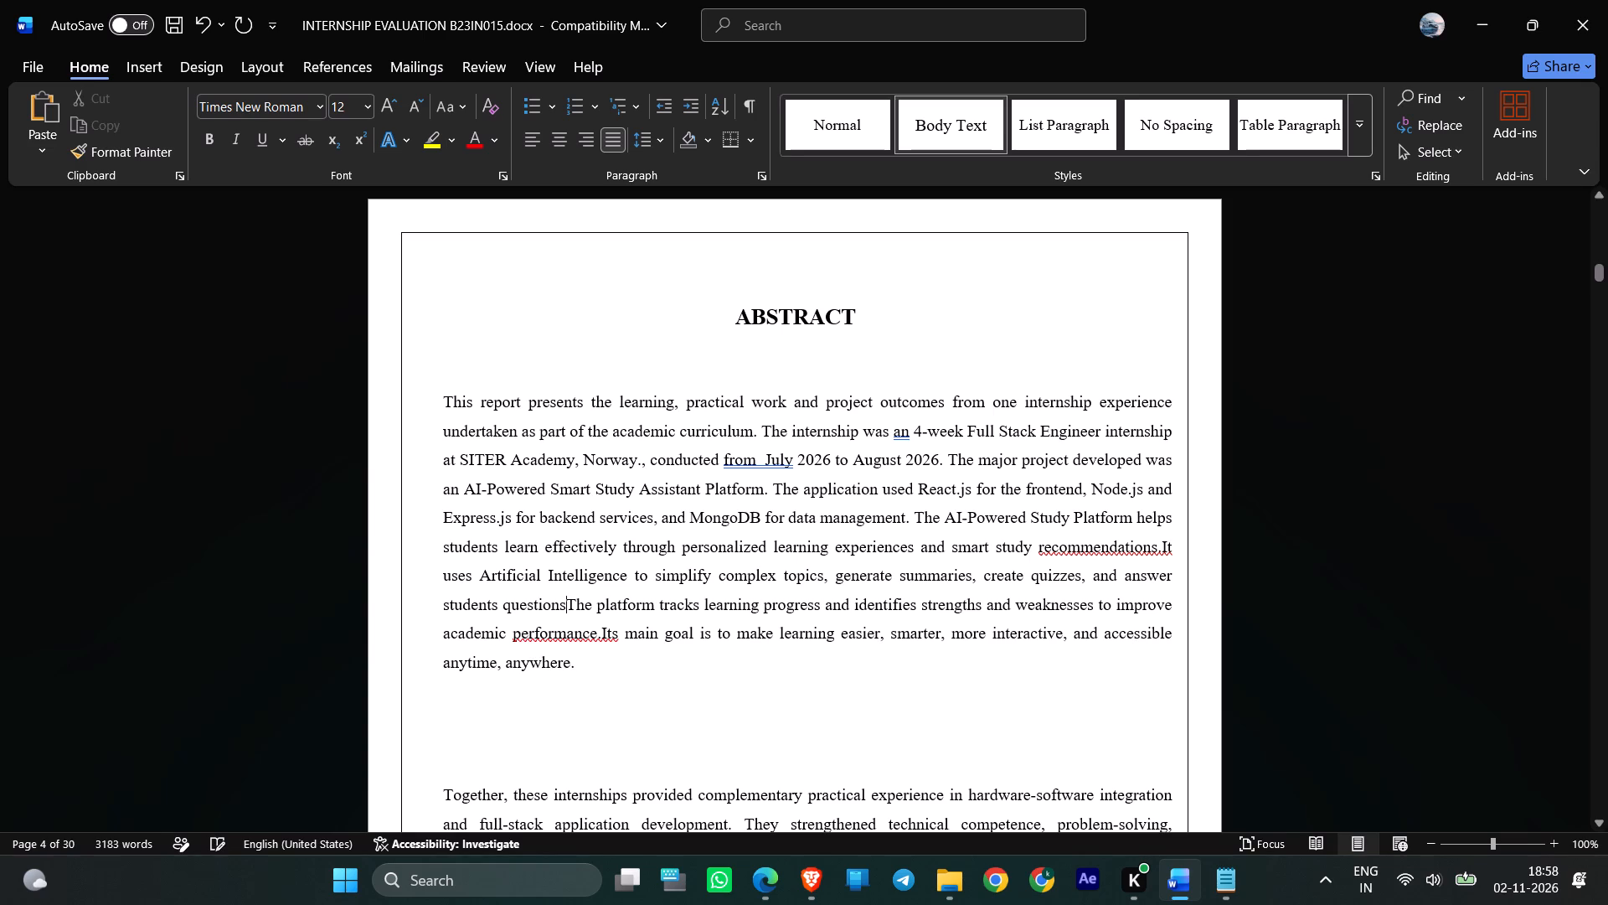
key(period)
key(space)
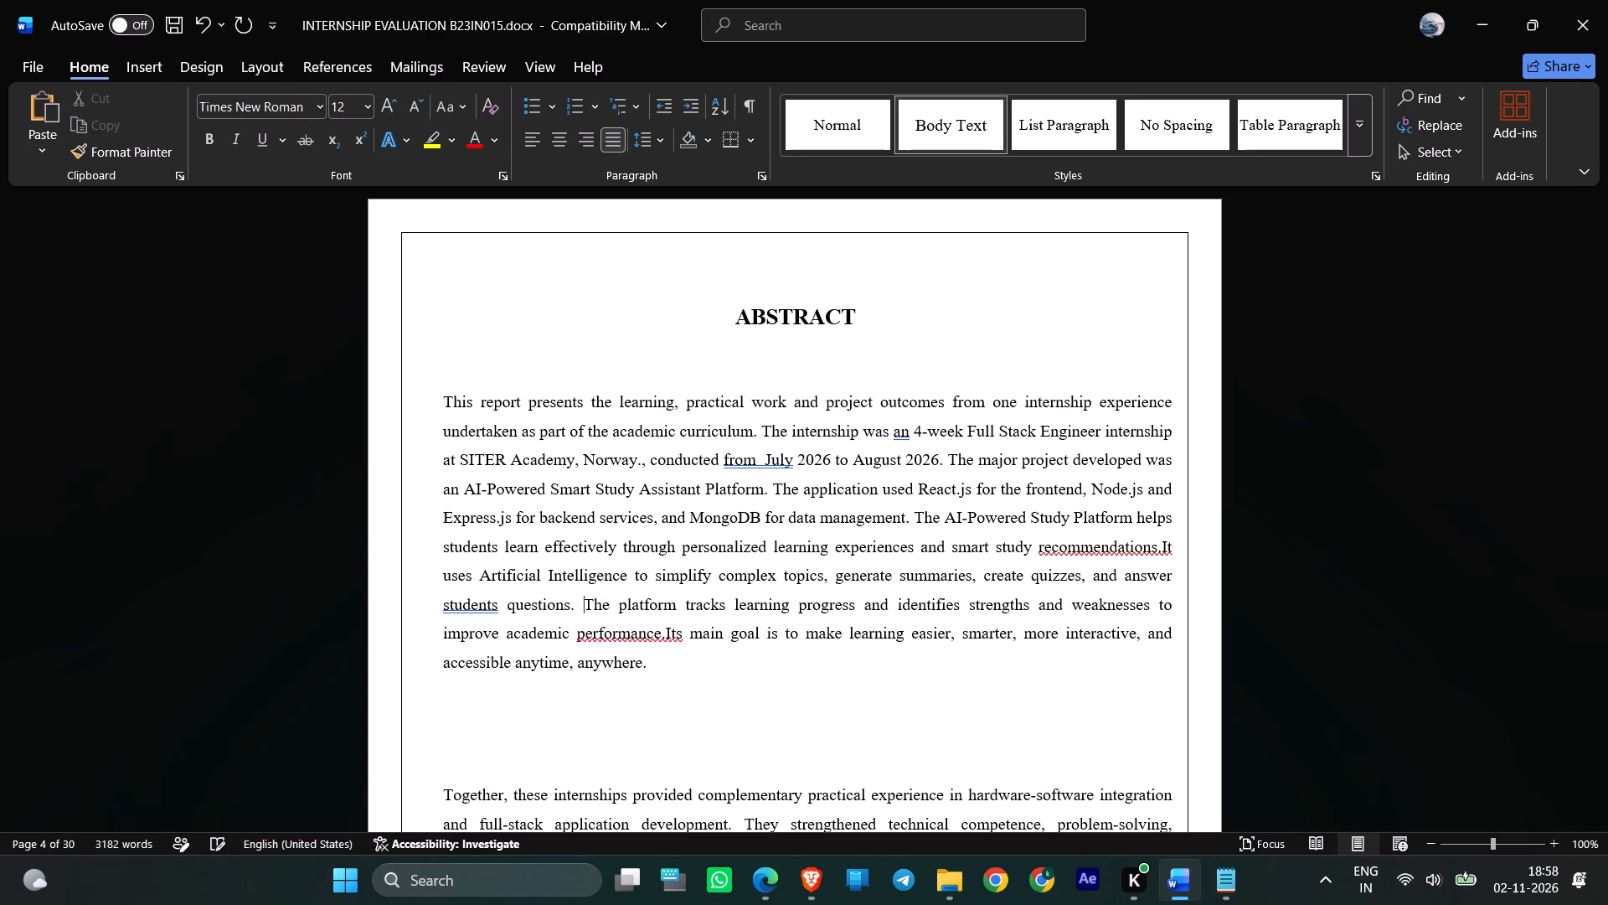
Insert the missing spaces after "performance." and "recommendations." in the Abstract's platform description.
click(664, 634)
key(space)
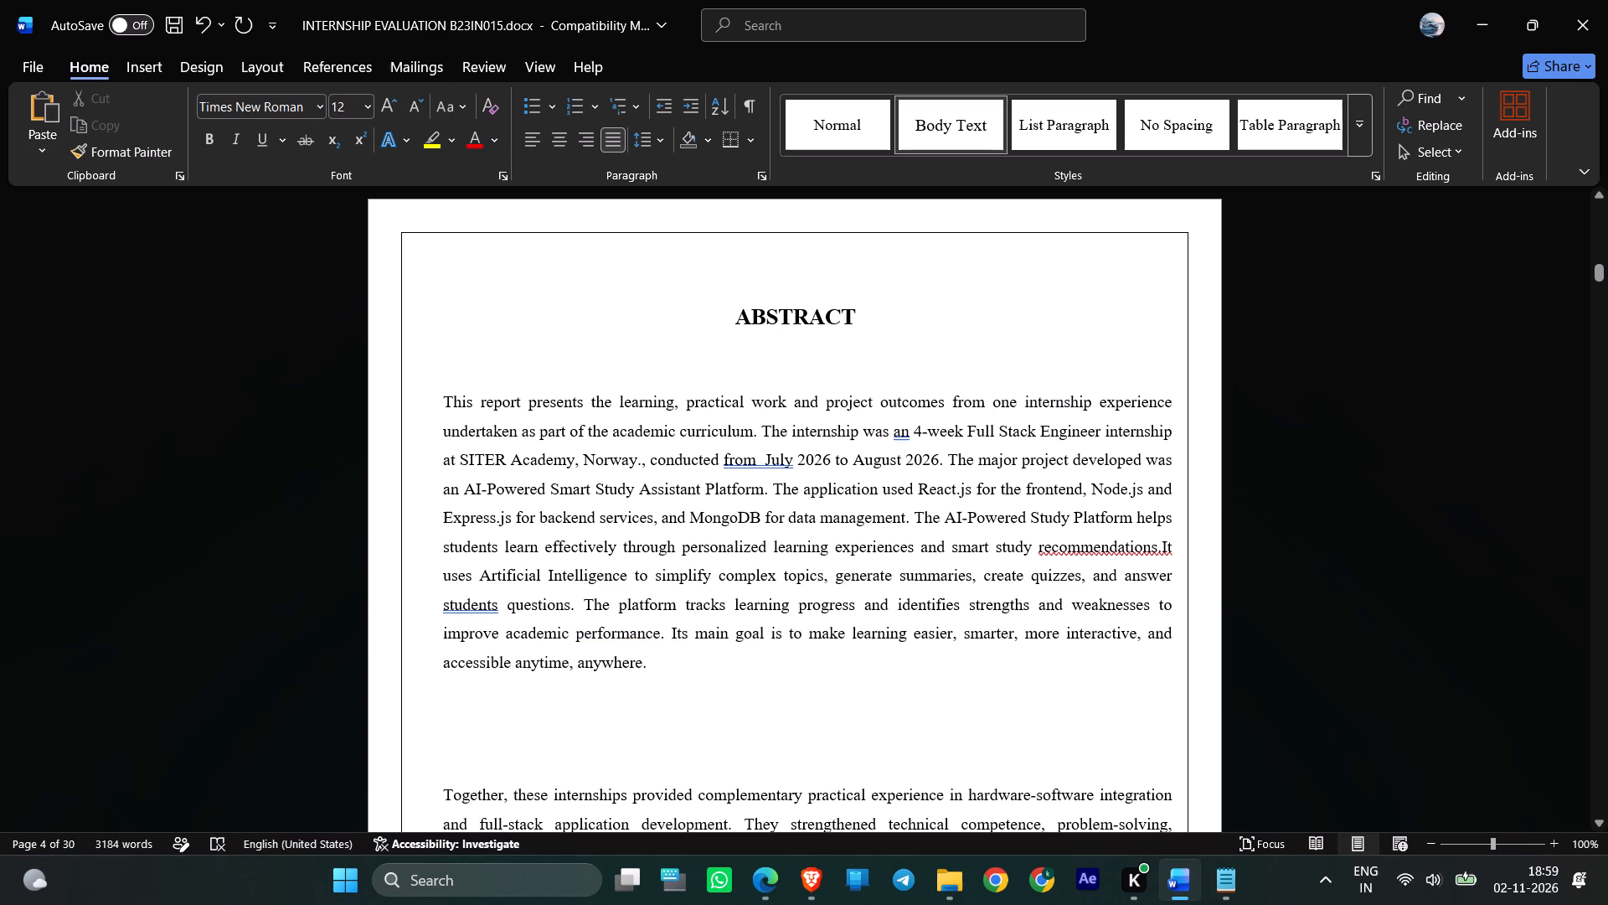
click(1160, 547)
click(1156, 551)
key(Right)
key(space)
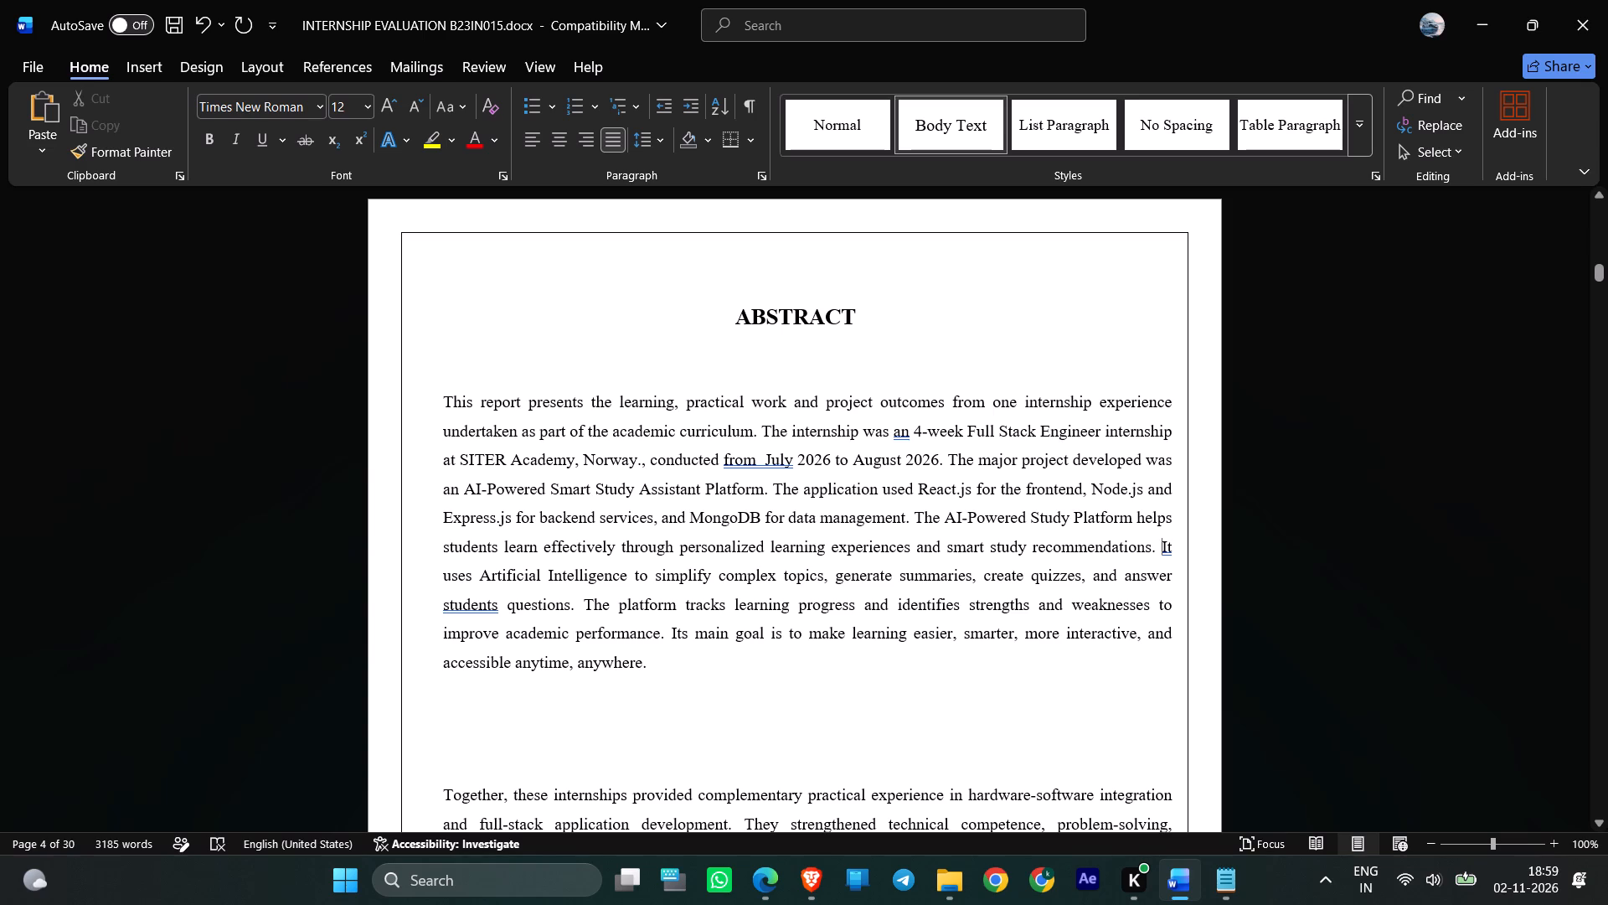
Change the opening of the Abstract's last paragraph from "Together, these internships" to "This internship".
scroll(738, 695, down, 6)
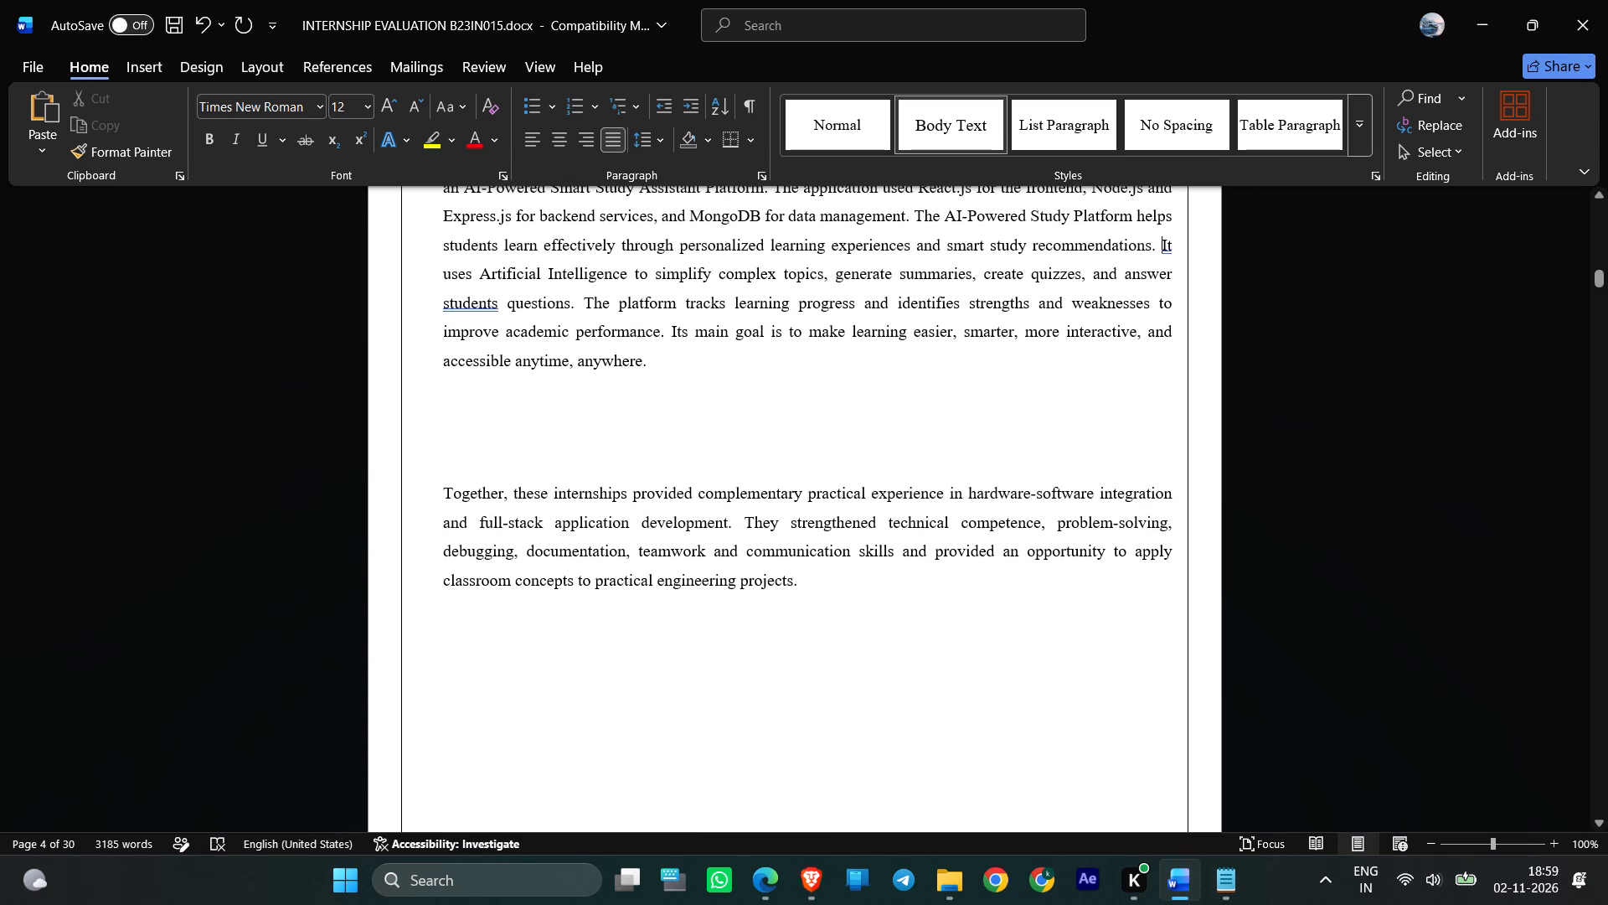
click(513, 492)
key(BackSpace)
key(BackSpace)
key(BackSpace)
key(BackSpace)
key(BackSpace)
key(BackSpace)
key(BackSpace)
key(BackSpace)
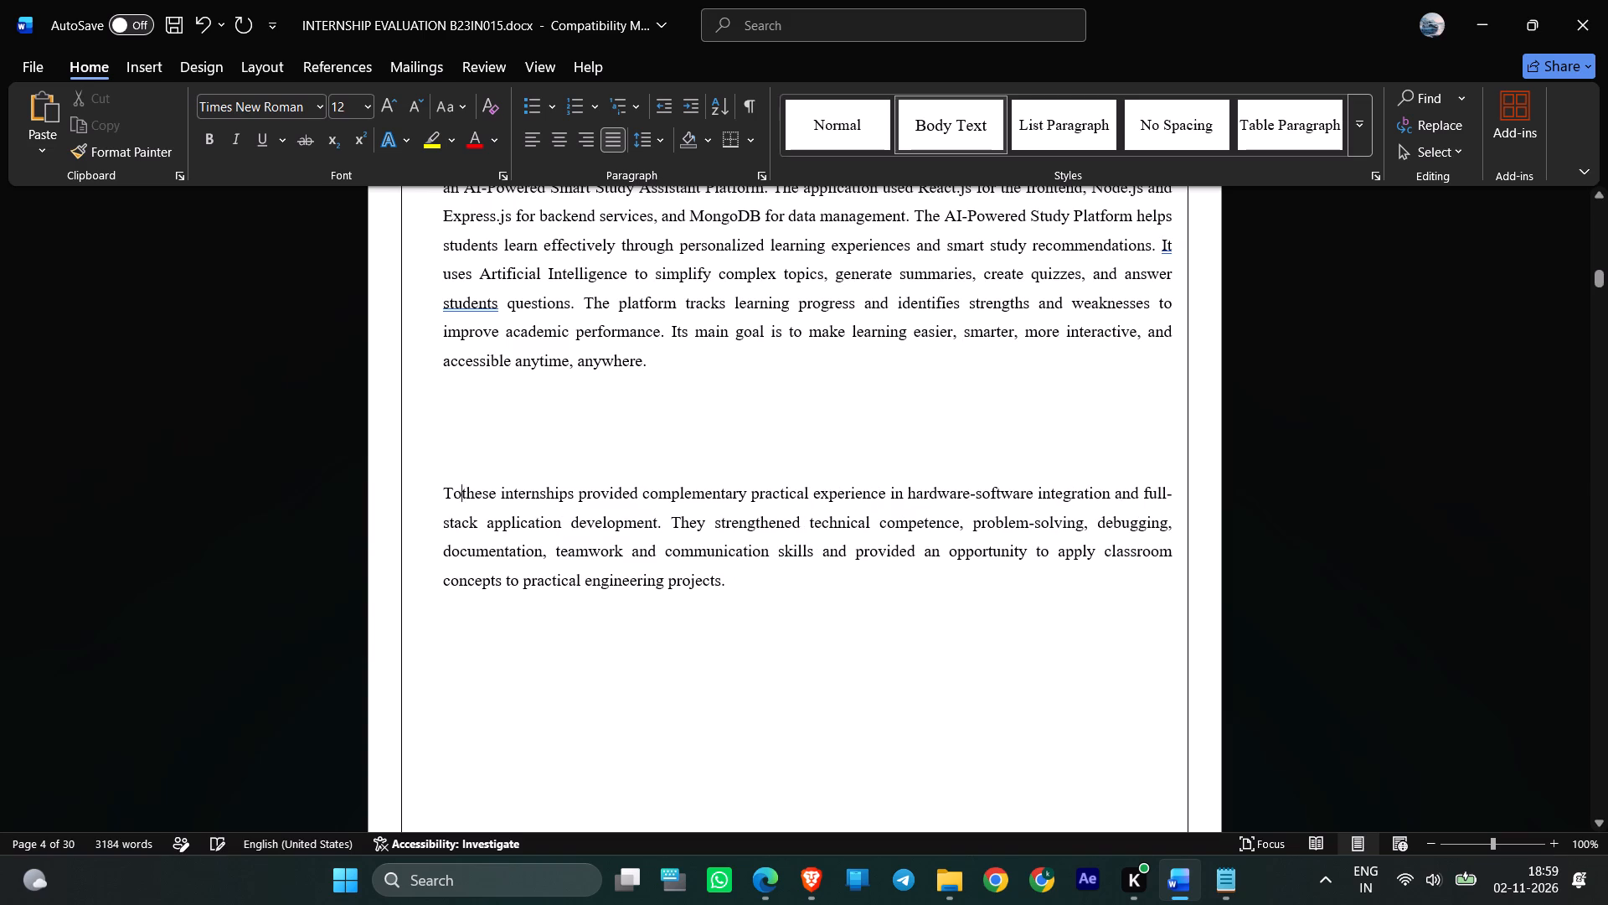
key(BackSpace)
key(BackSpace)
click(478, 494)
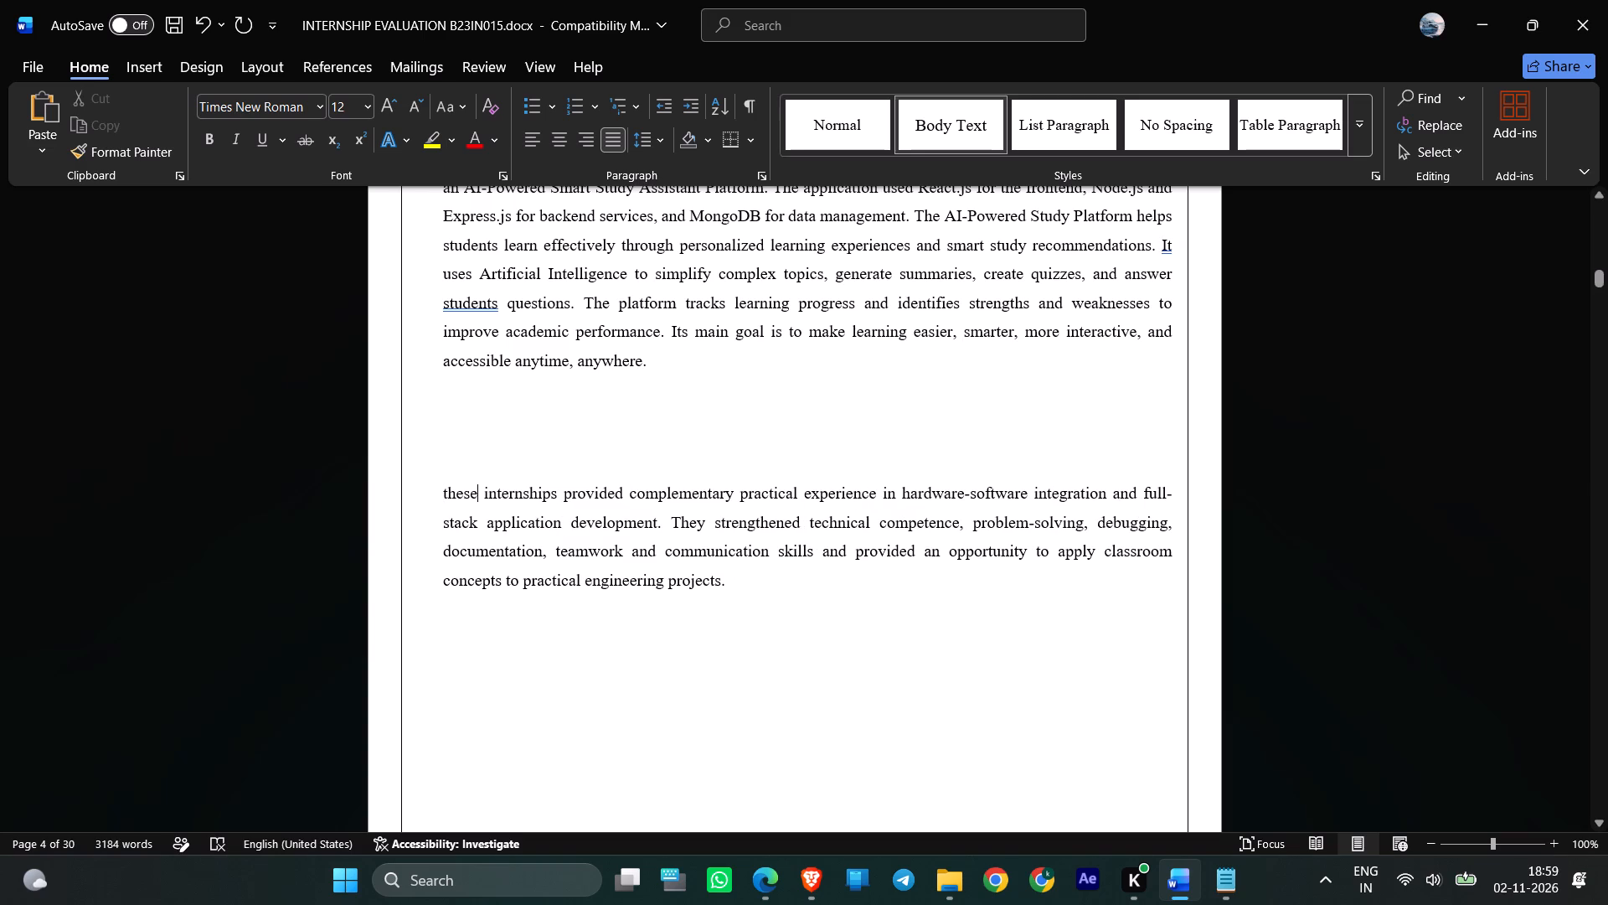
key(BackSpace)
key(BackSpace)
key(BackSpace)
key(BackSpace)
key(BackSpace)
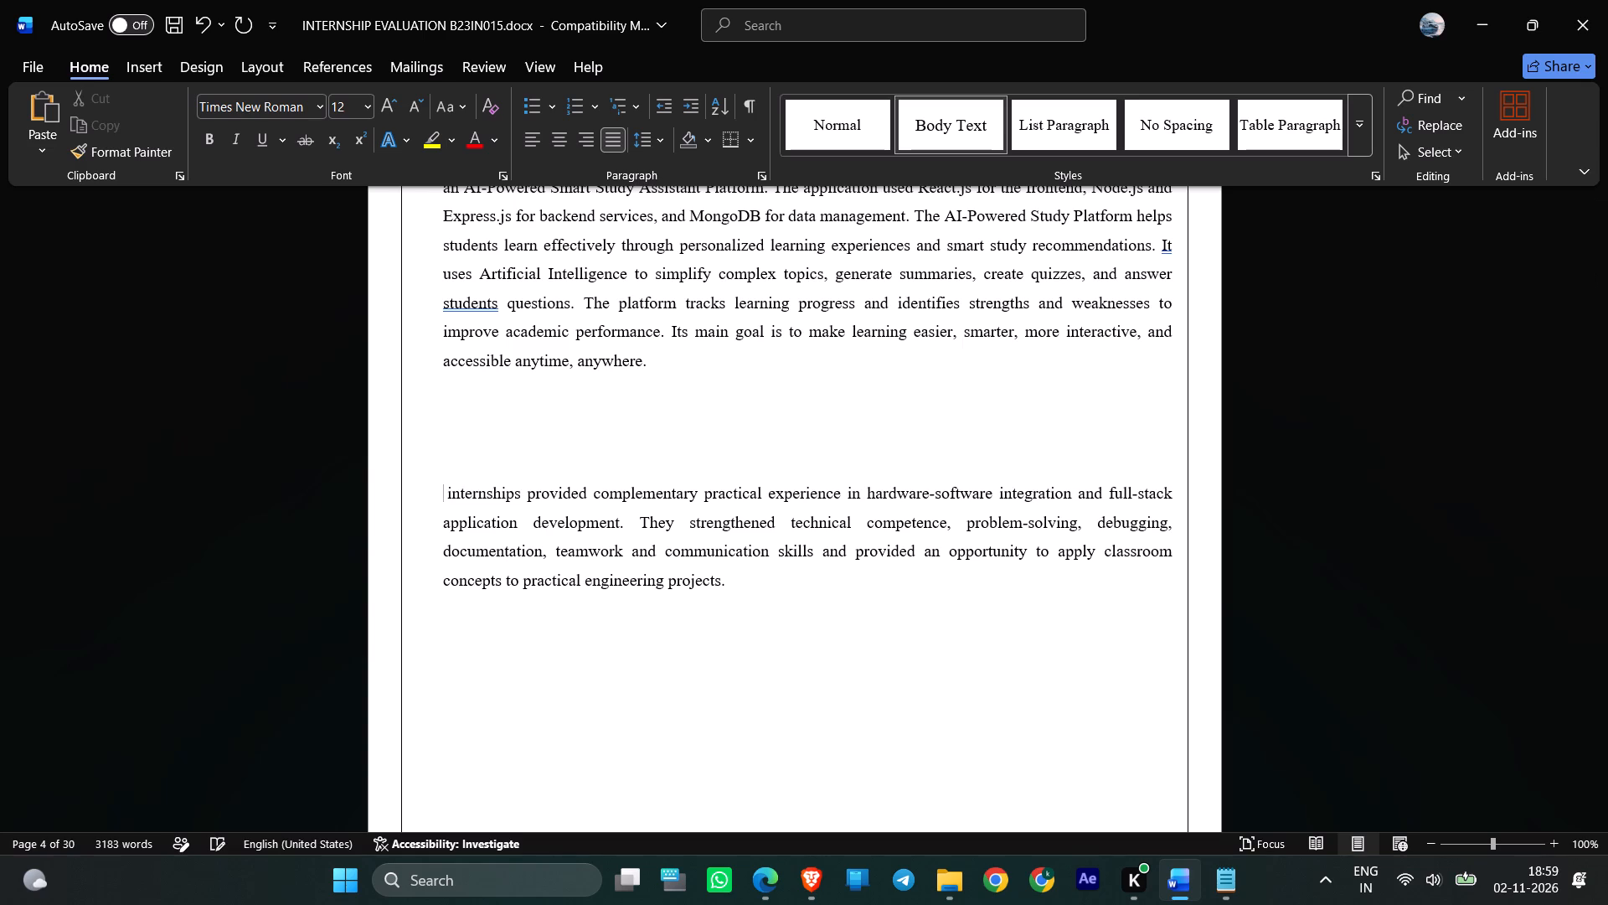
key(shift+t)
text(his)
click(554, 496)
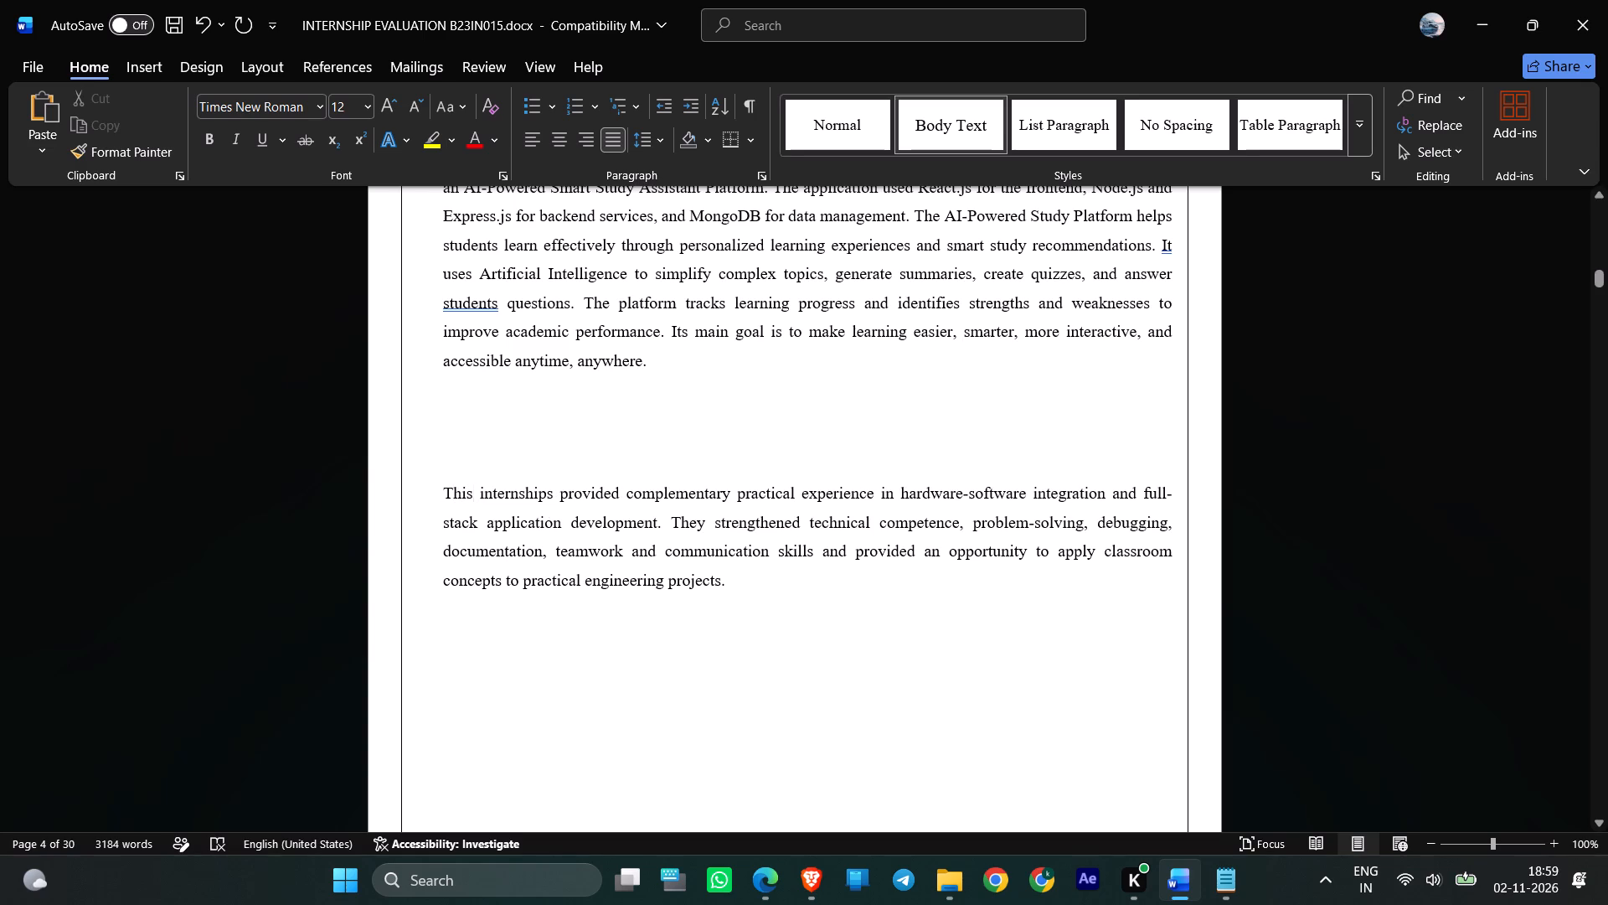
key(BackSpace)
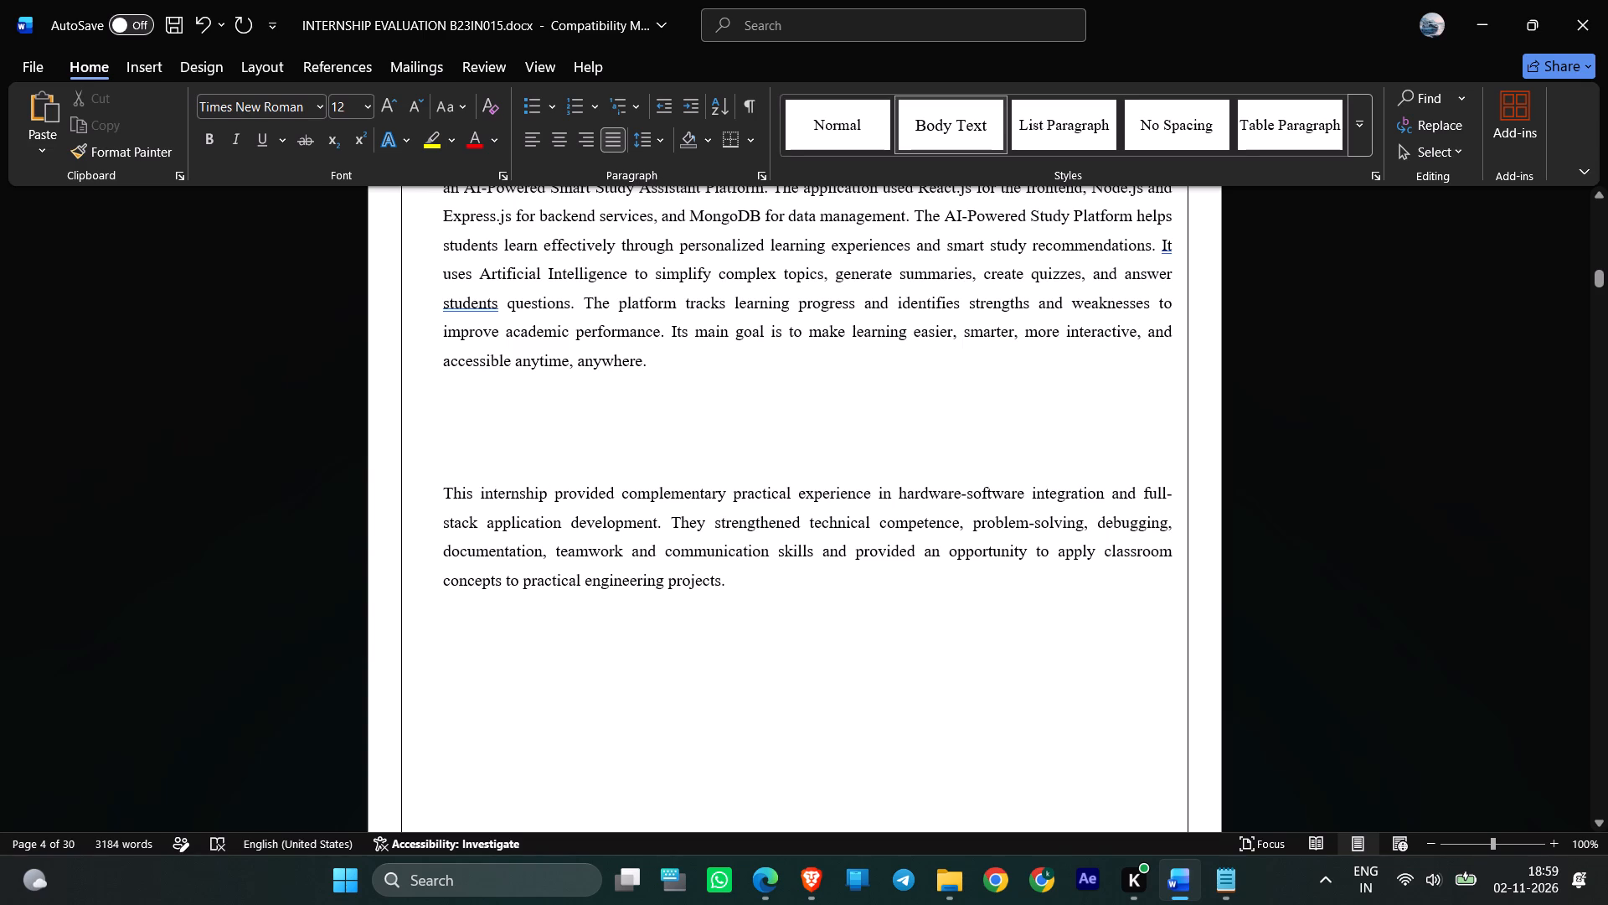
Delete "hardware-software integration and" from the Abstract's last paragraph so it reads "experience in full-stack application development".
click(967, 489)
key(BackSpace)
key(BackSpace)
key(BackSpace)
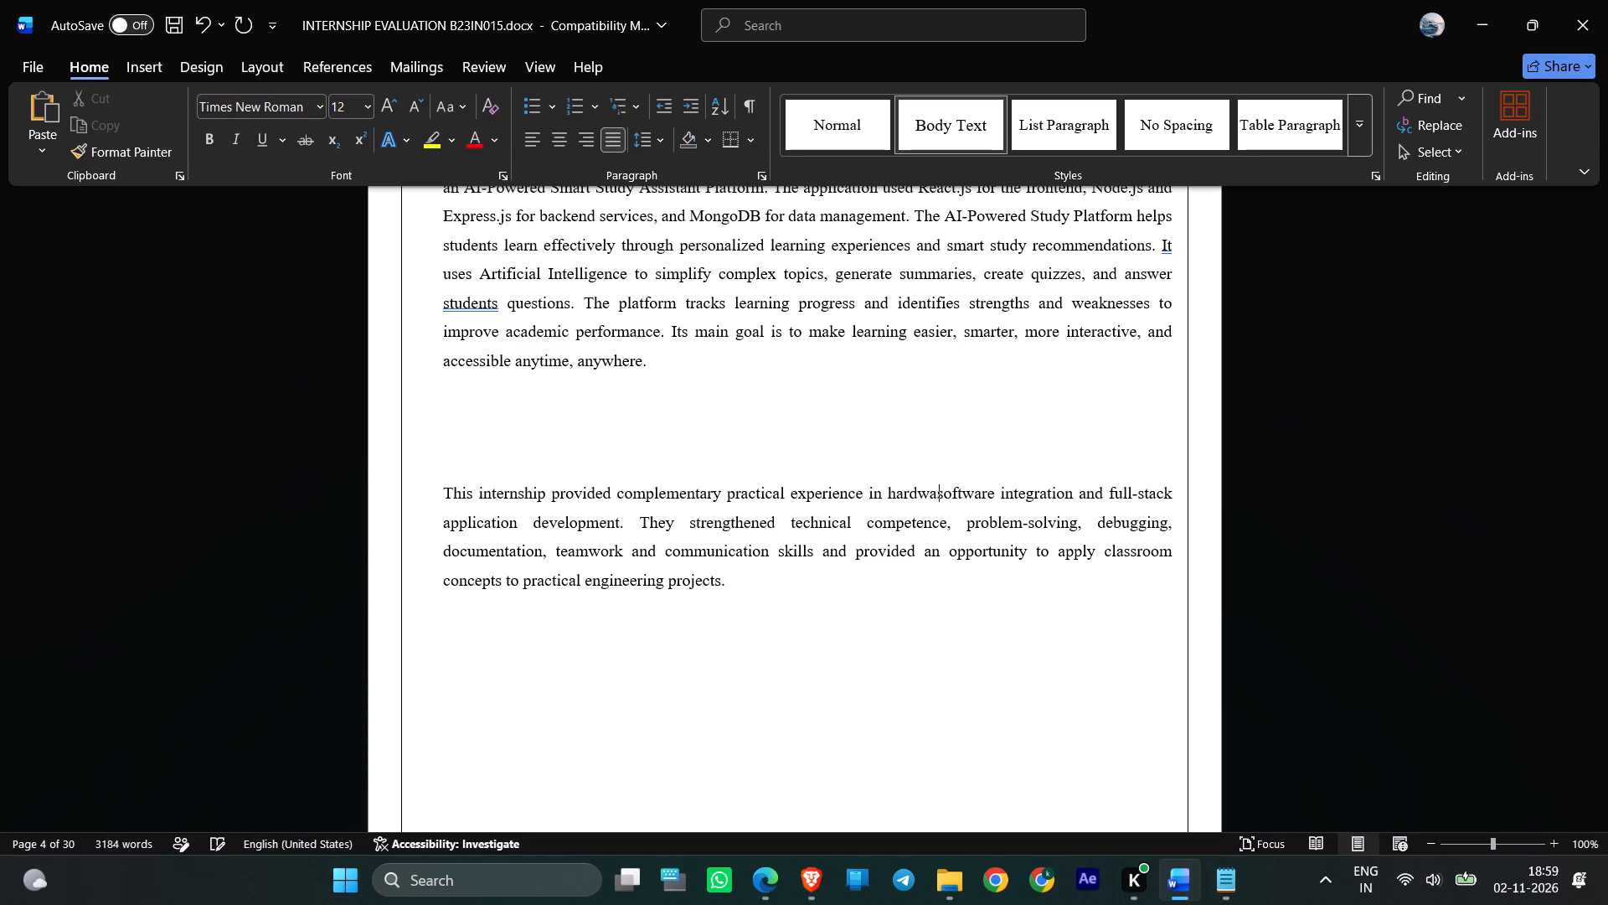
key(BackSpace)
key(BackSpace)
key(BackSpace)
key(BackSpace)
key(BackSpace)
key(BackSpace)
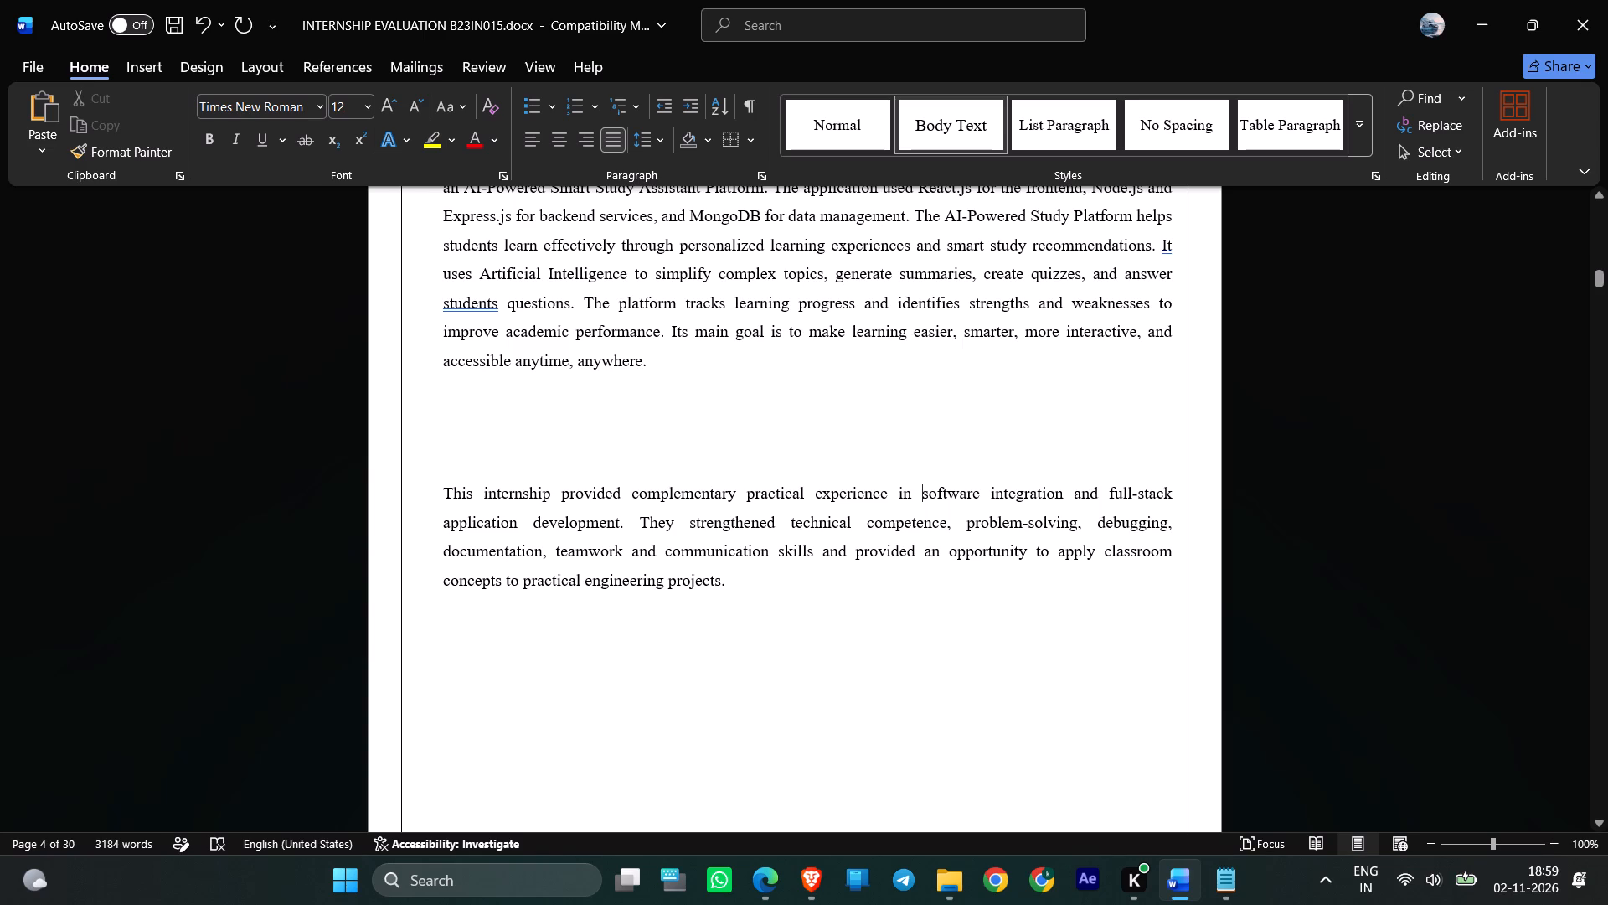
click(1111, 490)
drag(1106, 498, 956, 499)
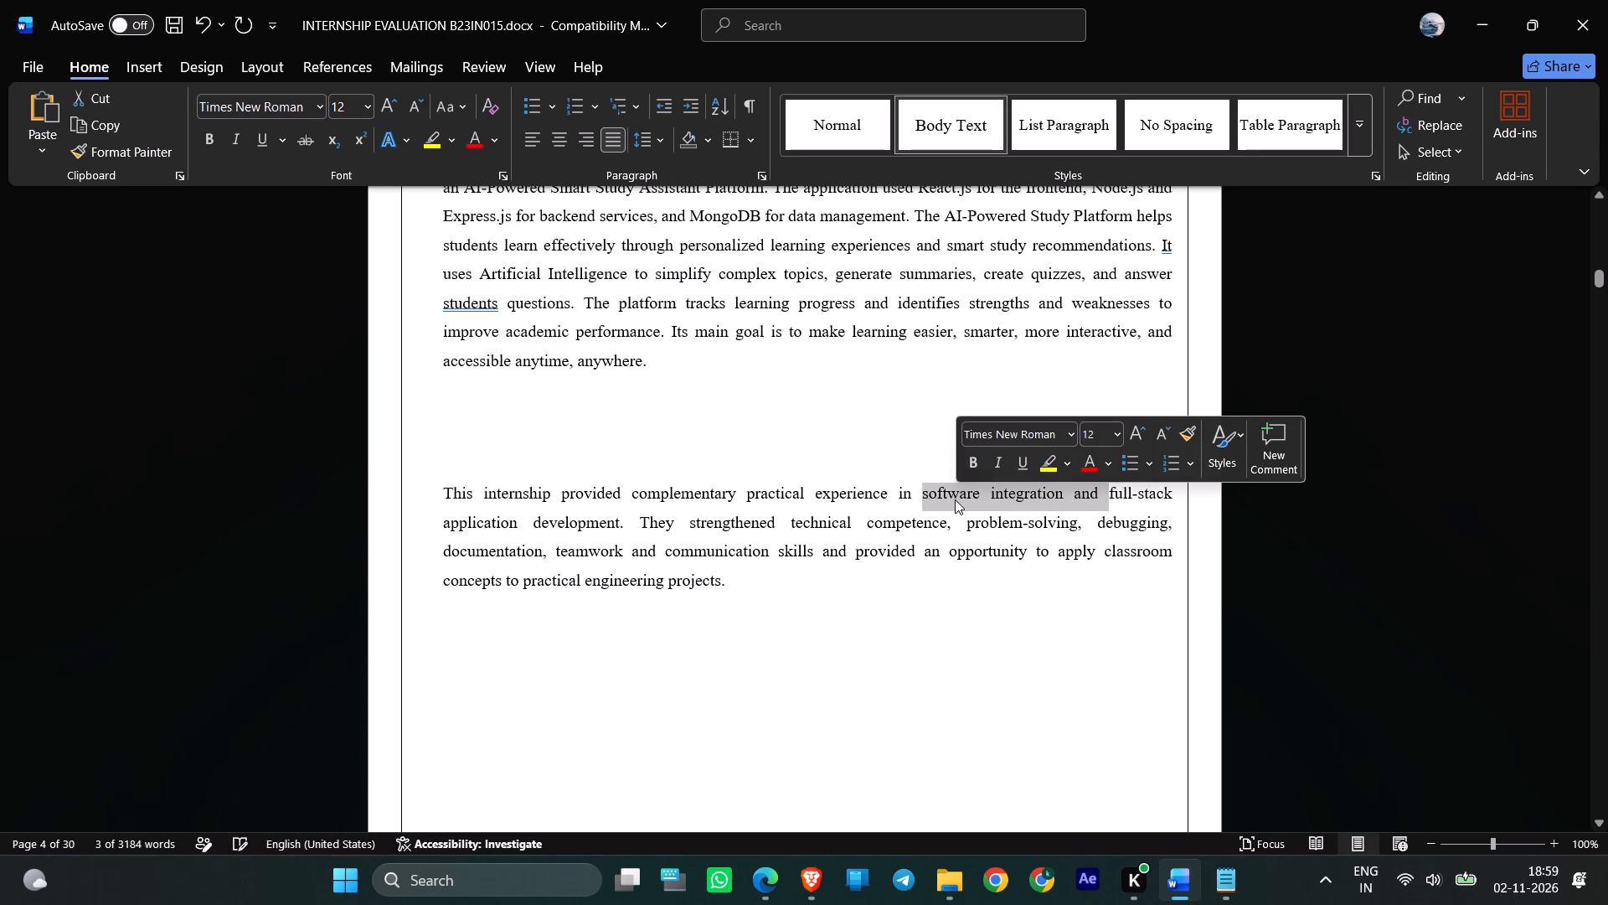
key(BackSpace)
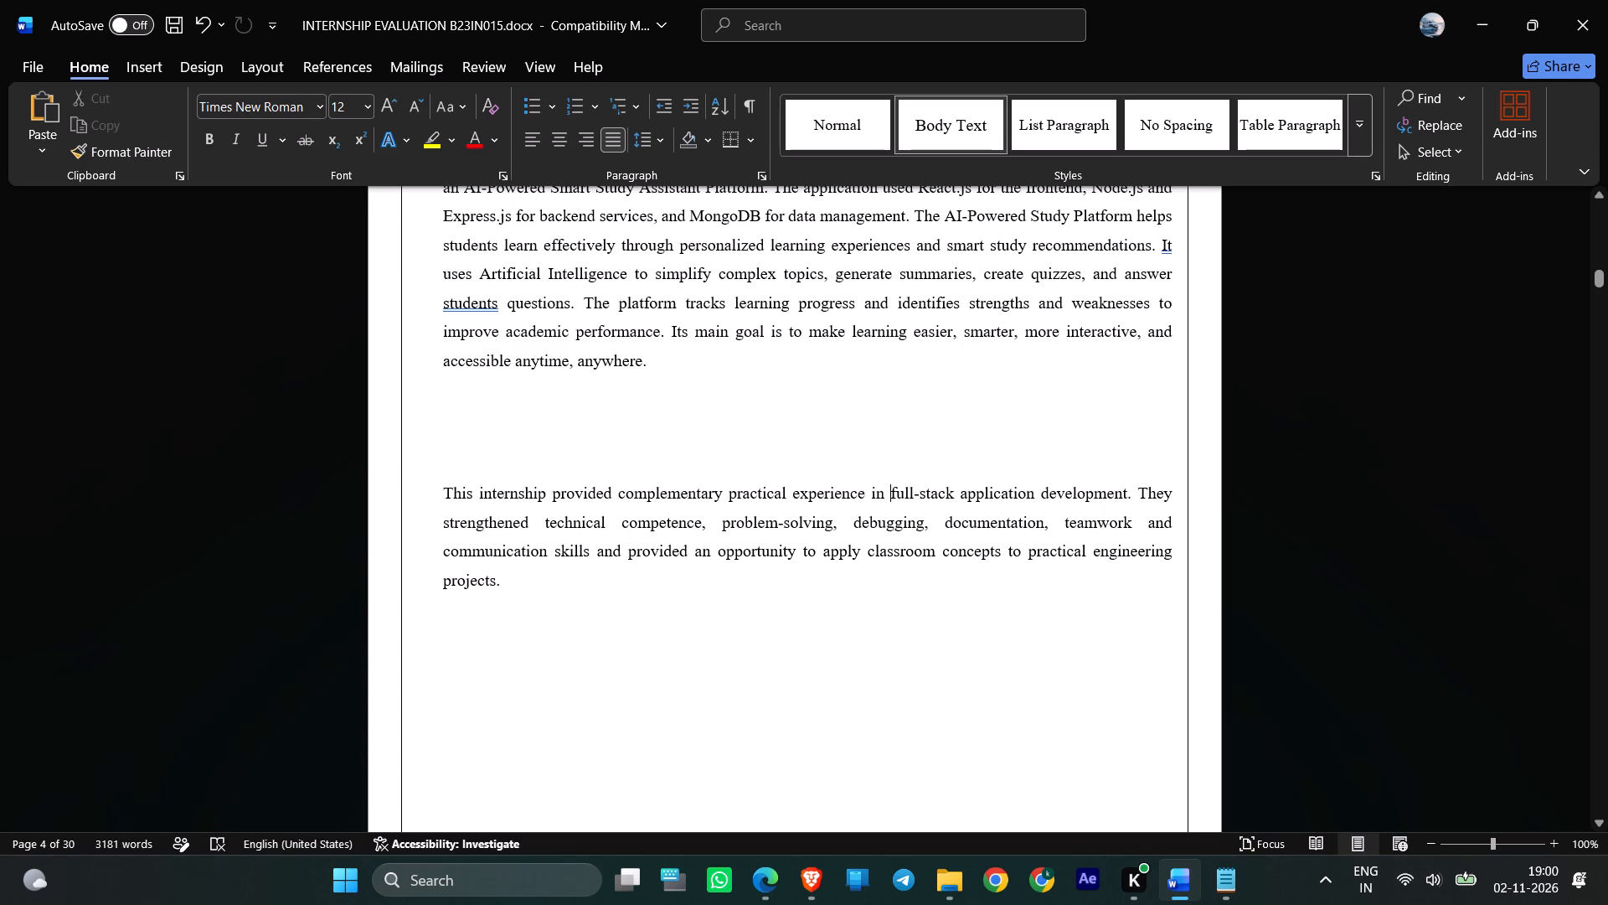
Look through the report's Content and List of Figures pages for entries that need adapting.
scroll(801, 607, down, 8)
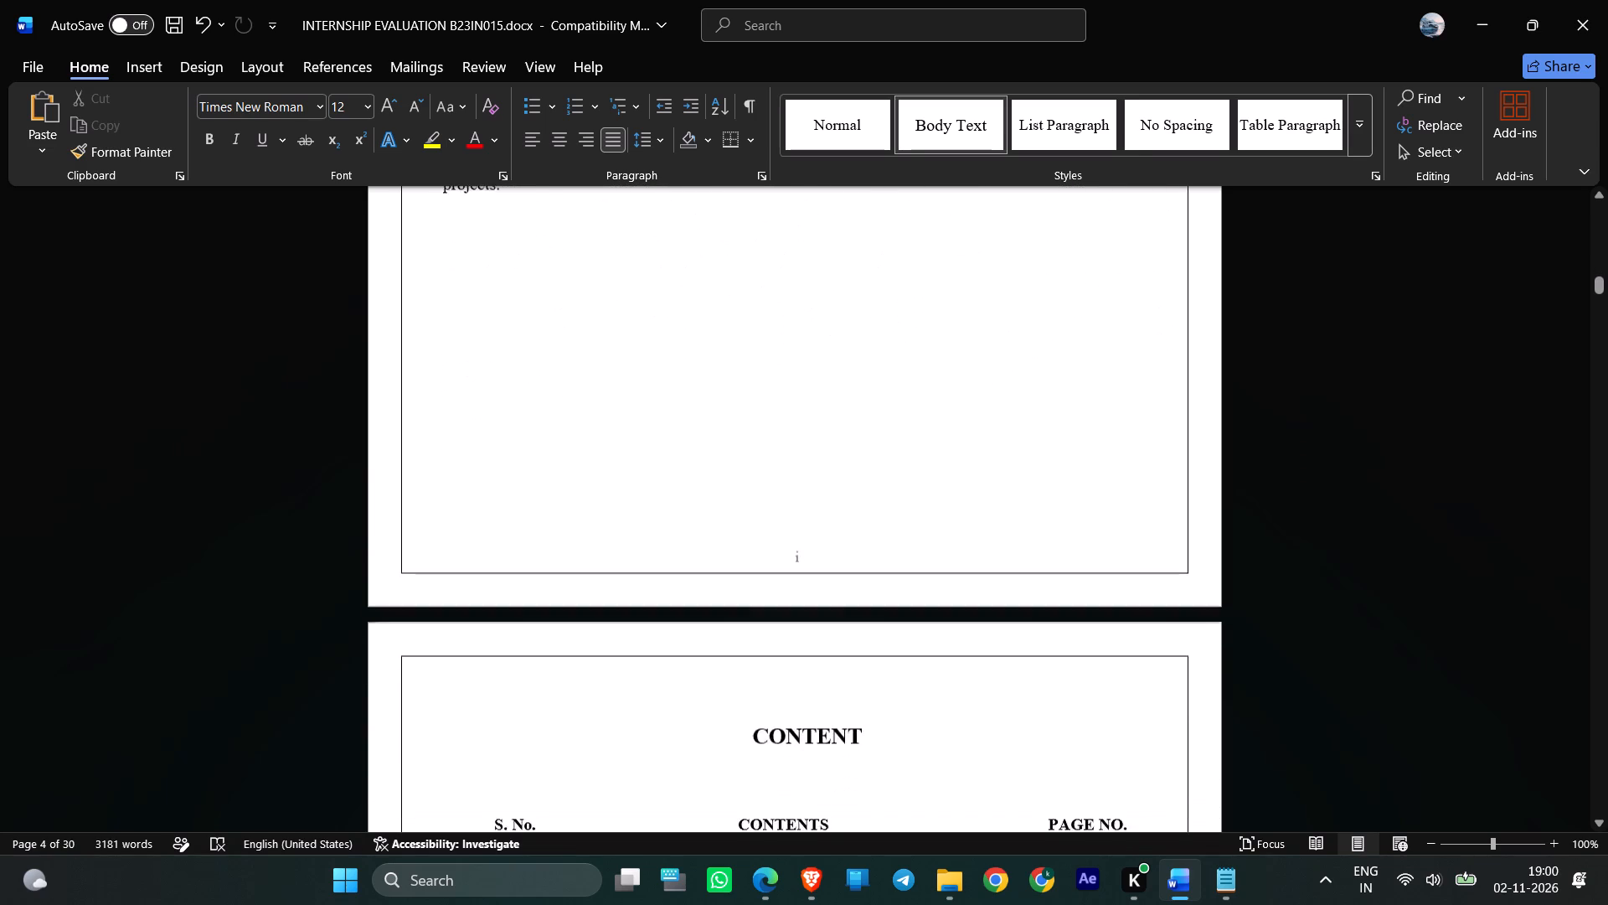
scroll(800, 608, down, 9)
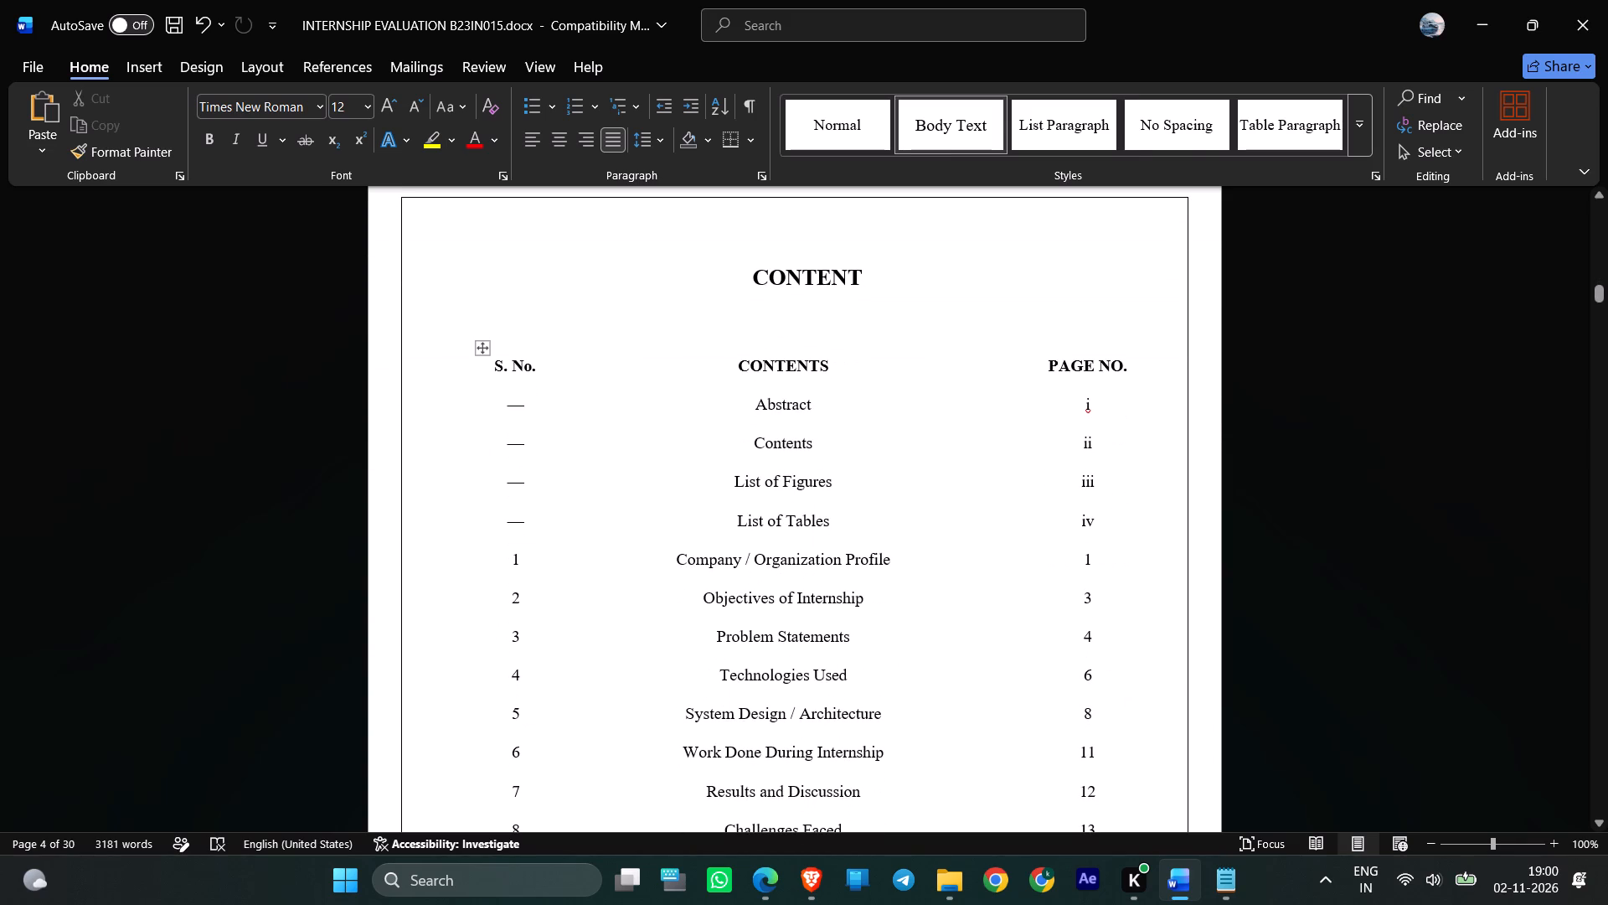
scroll(796, 612, down, 3)
scroll(807, 564, up, 2)
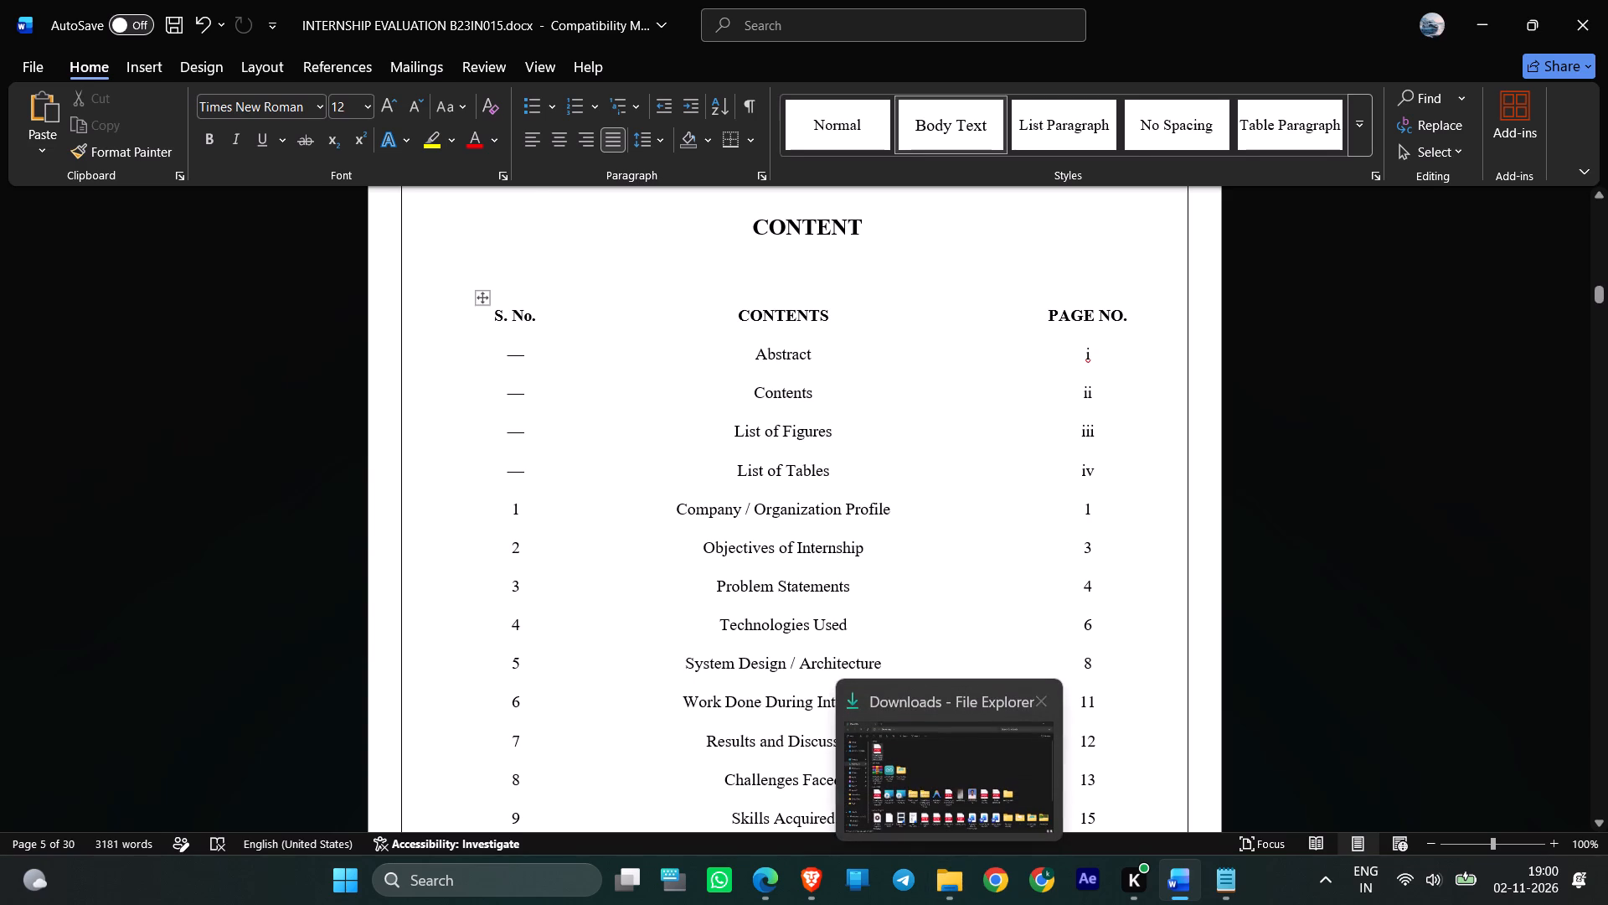
scroll(776, 637, down, 20)
scroll(776, 637, down, 3)
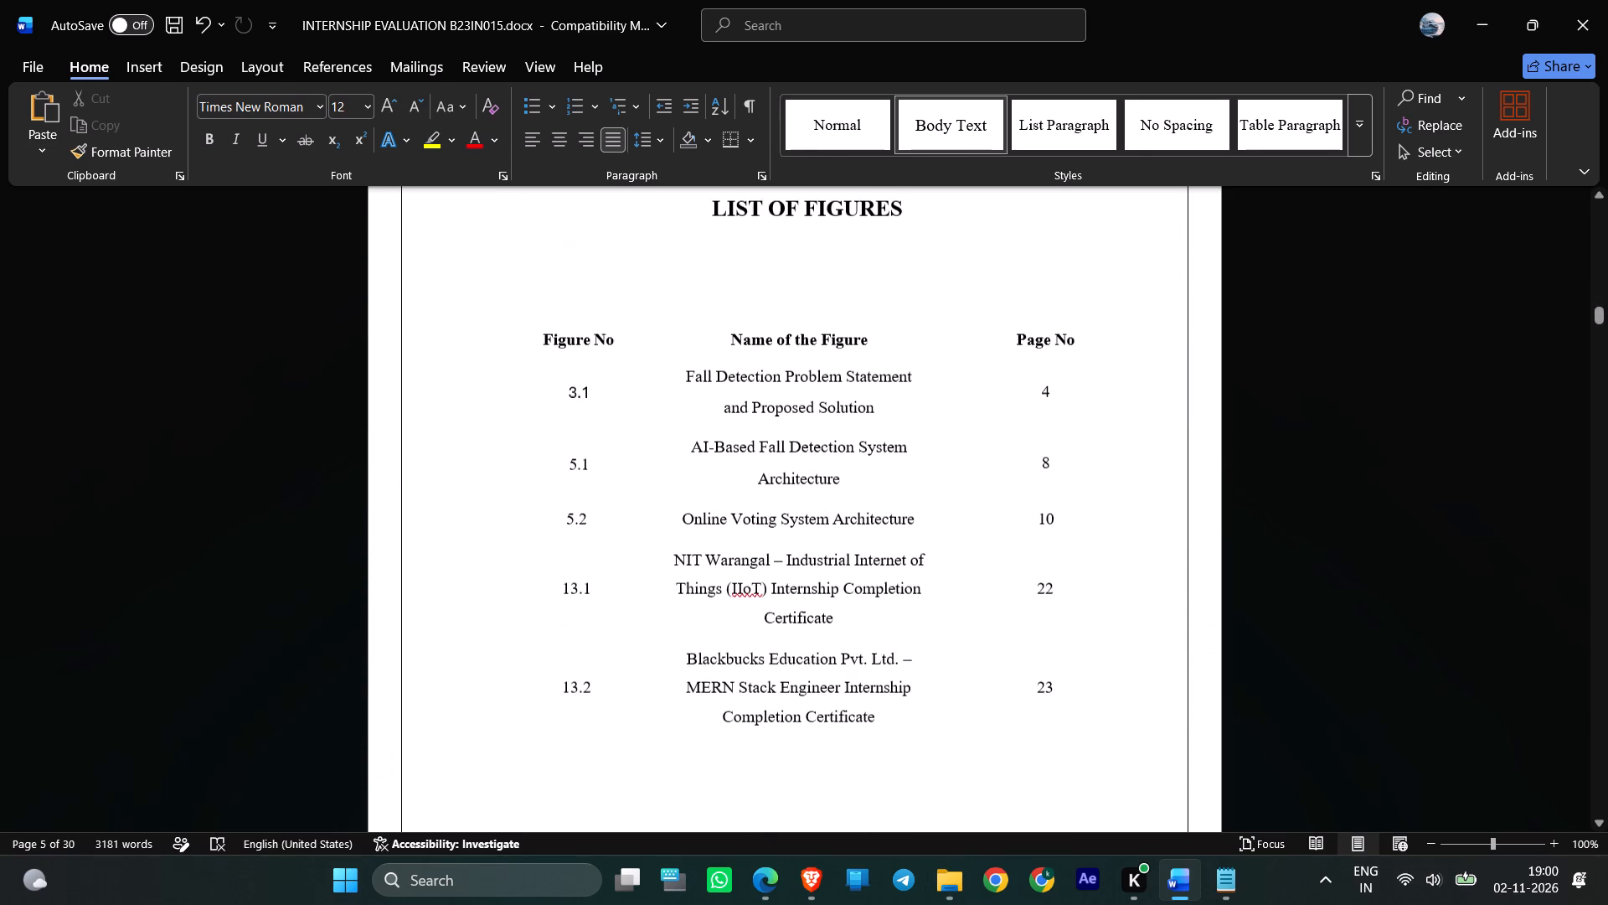
scroll(771, 636, up, 20)
scroll(771, 636, up, 4)
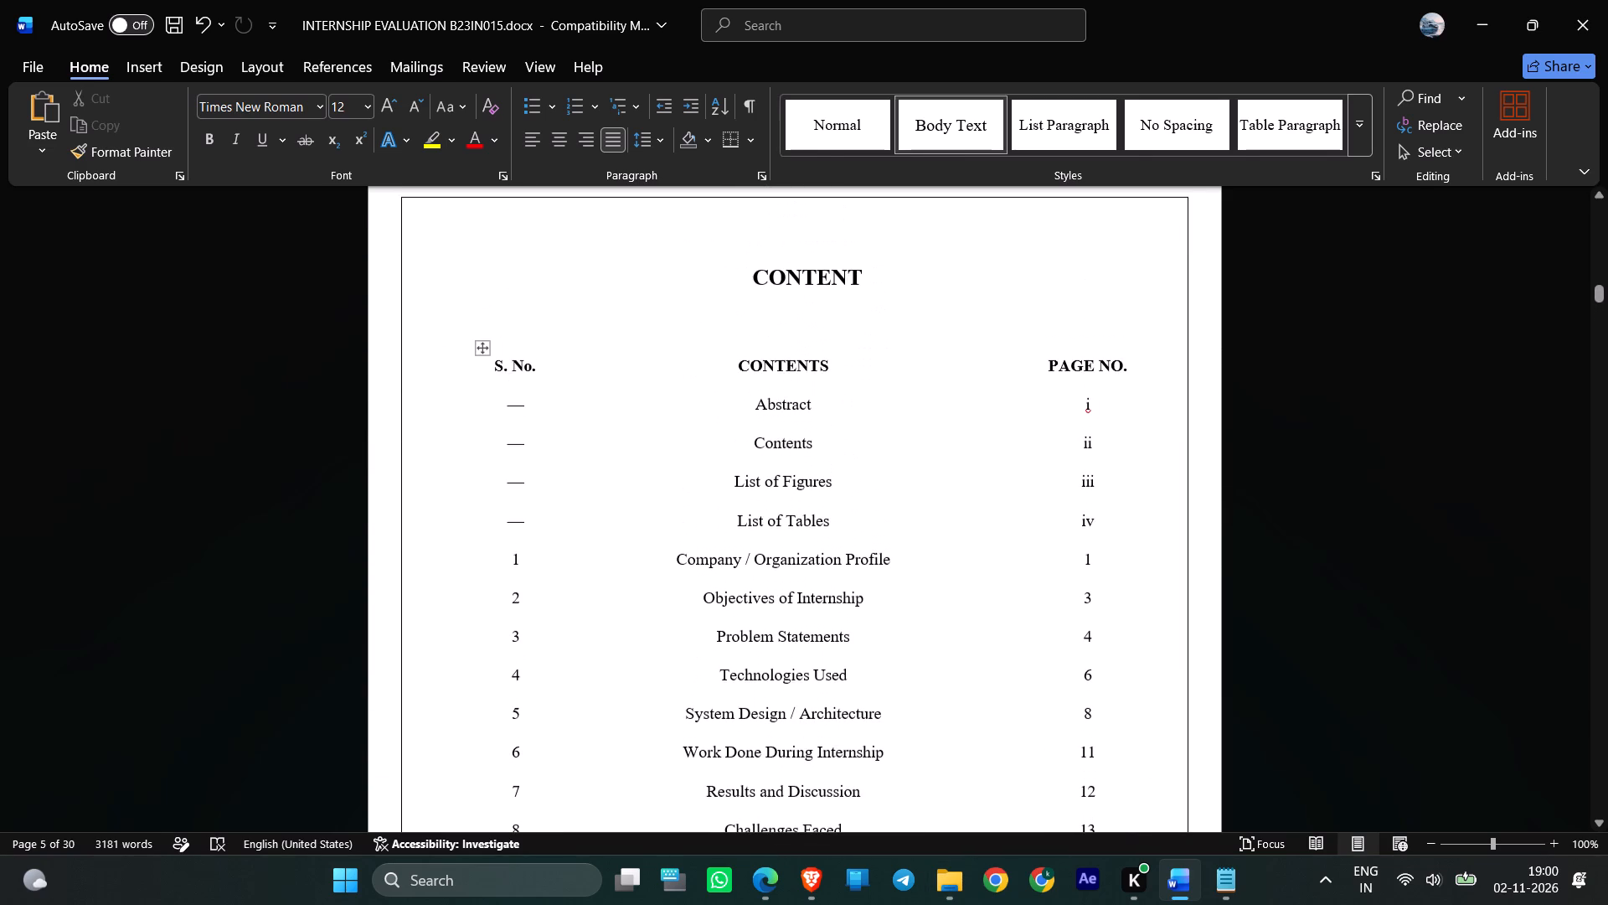
scroll(793, 627, down, 2)
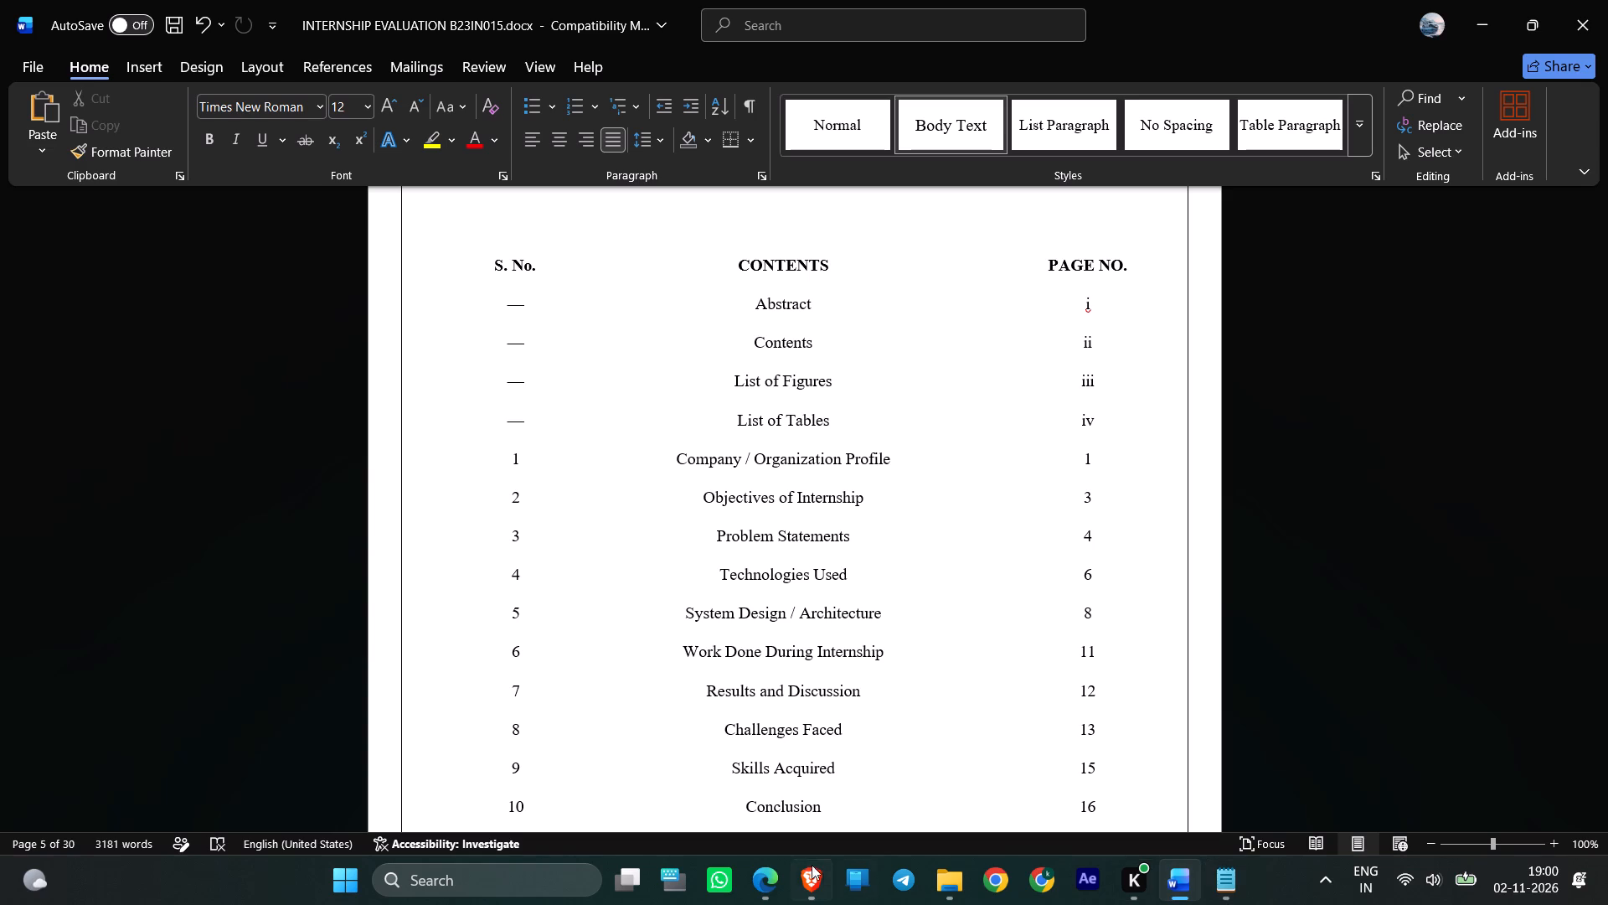
Switch to the StudyAI project documentation PDF in Edge and find its Table of Contents.
click(769, 881)
scroll(717, 592, down, 2)
scroll(717, 592, up, 20)
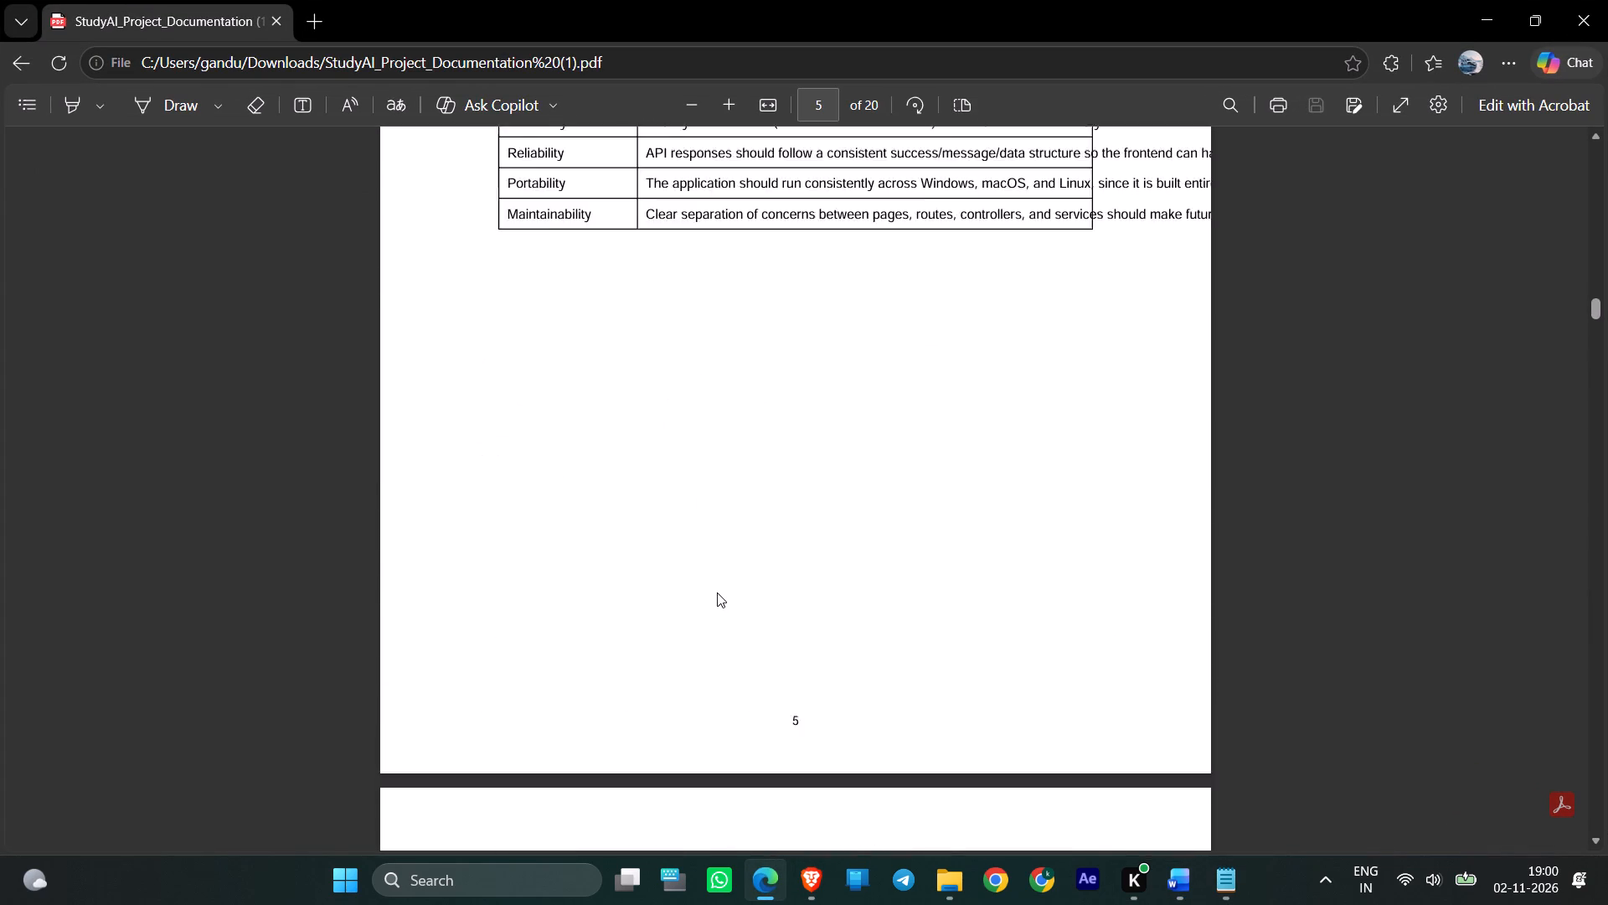
scroll(717, 592, up, 18)
drag(1599, 239, 1599, 218)
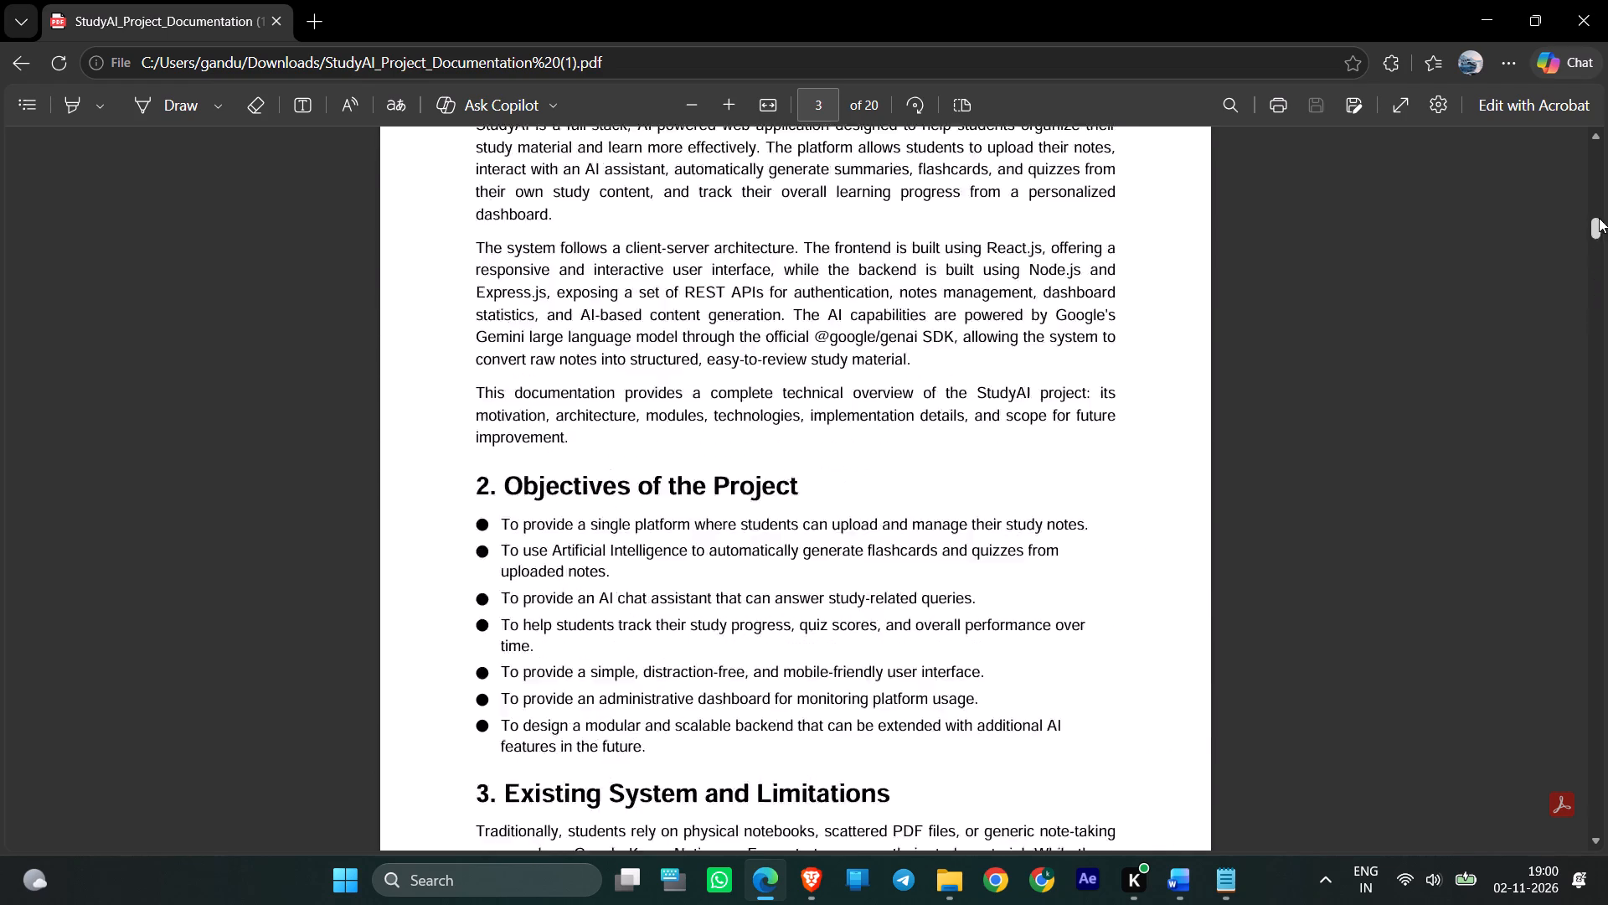
drag(1599, 218, 1594, 168)
scroll(1006, 359, down, 13)
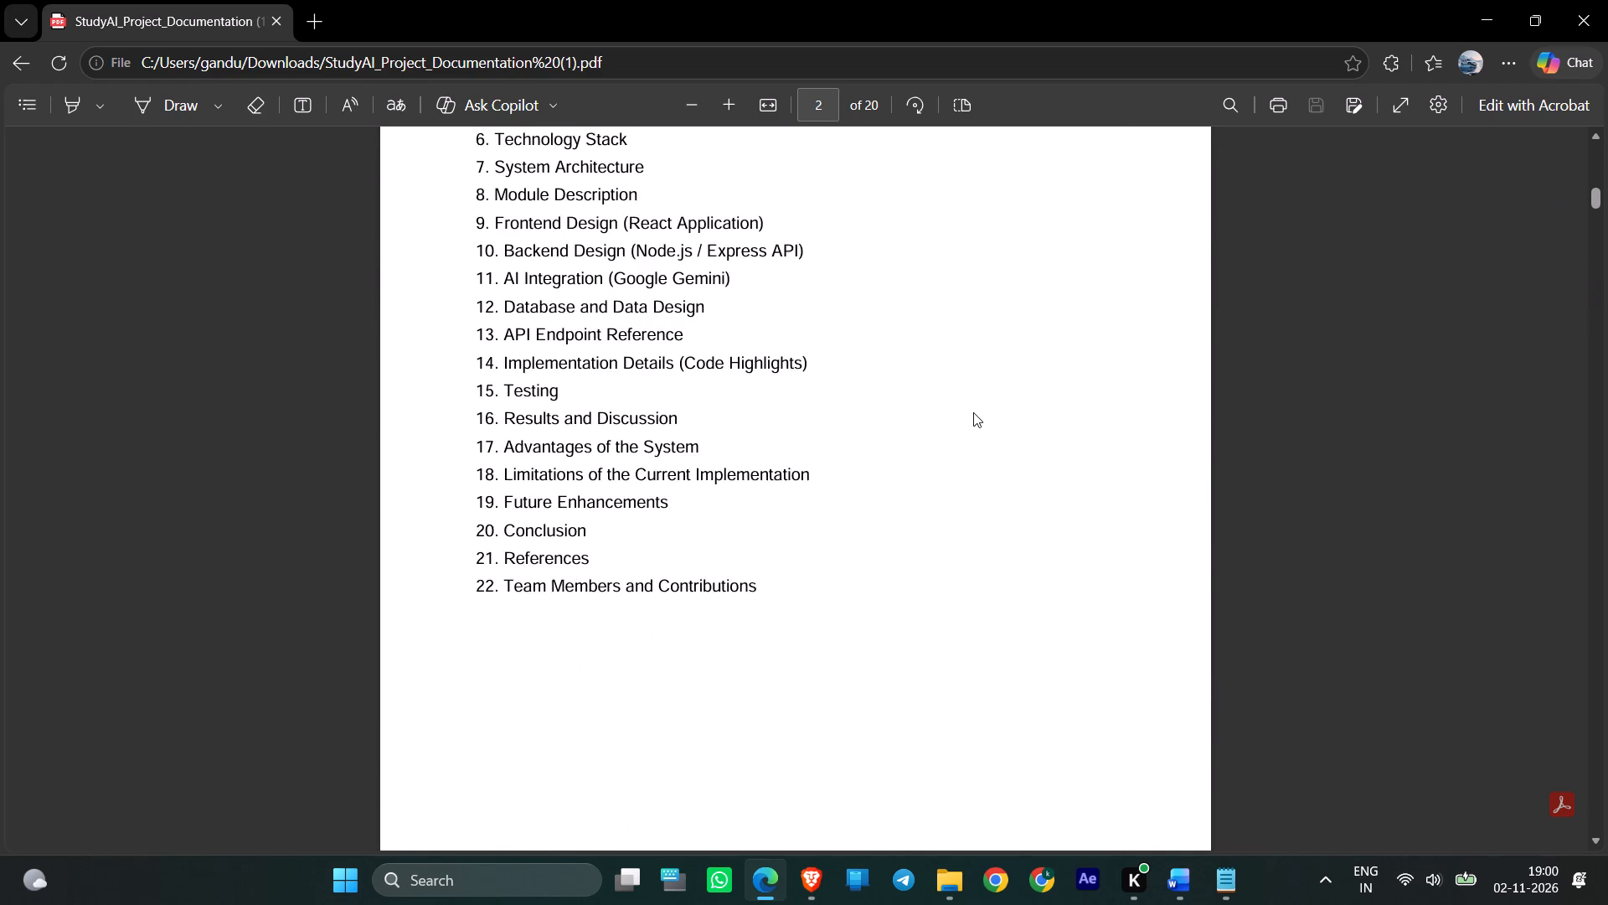
scroll(973, 412, down, 5)
scroll(968, 418, up, 7)
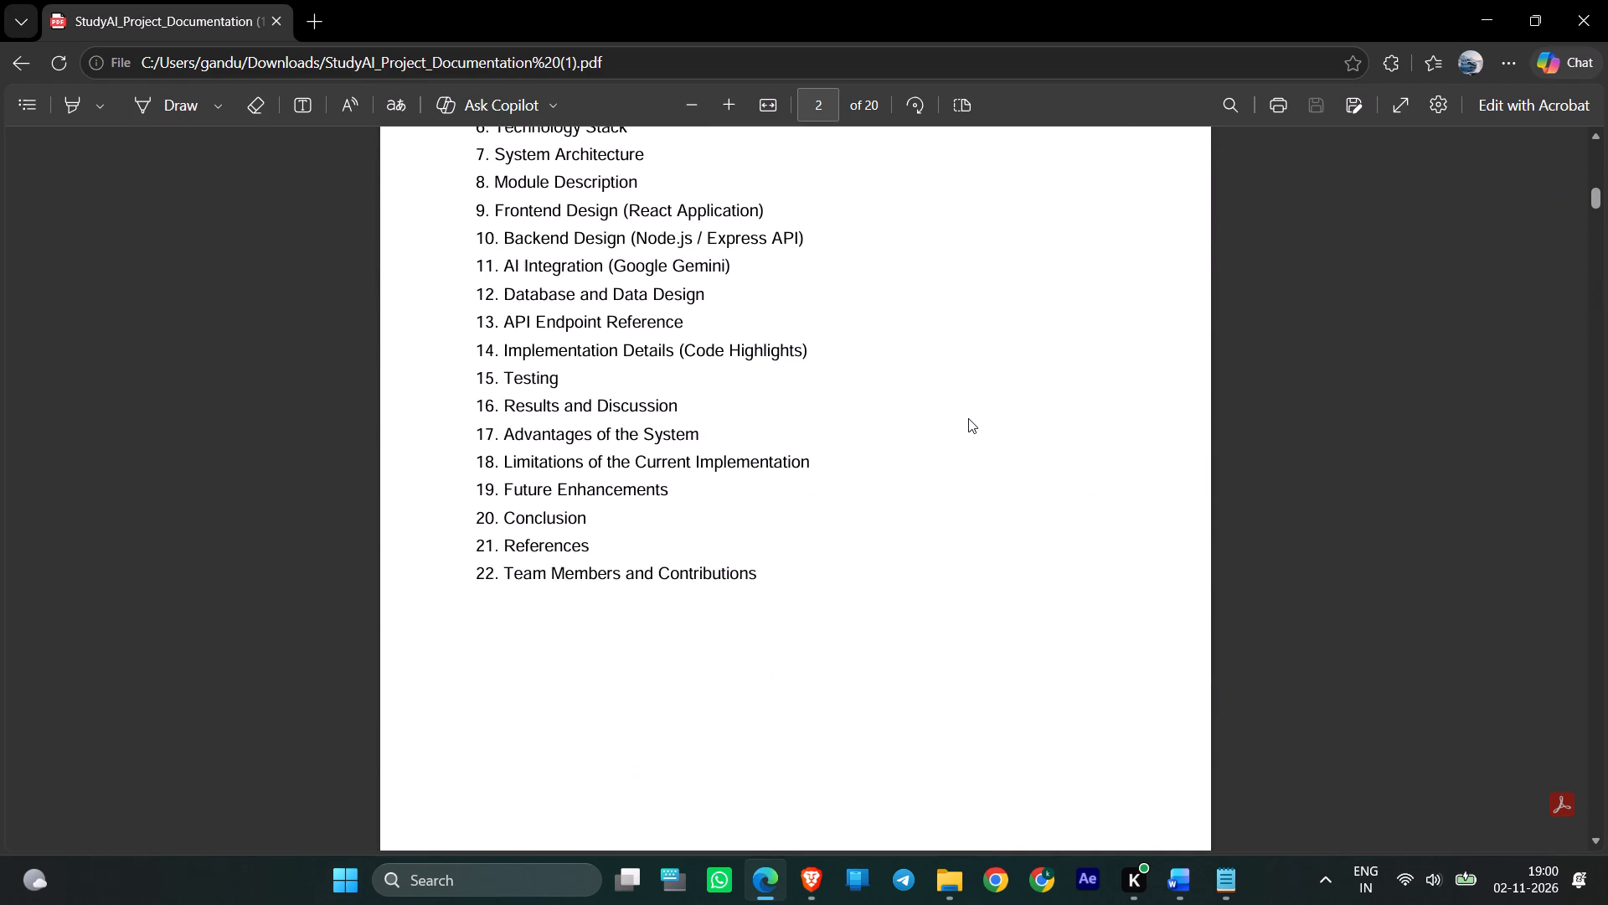
scroll(968, 418, up, 2)
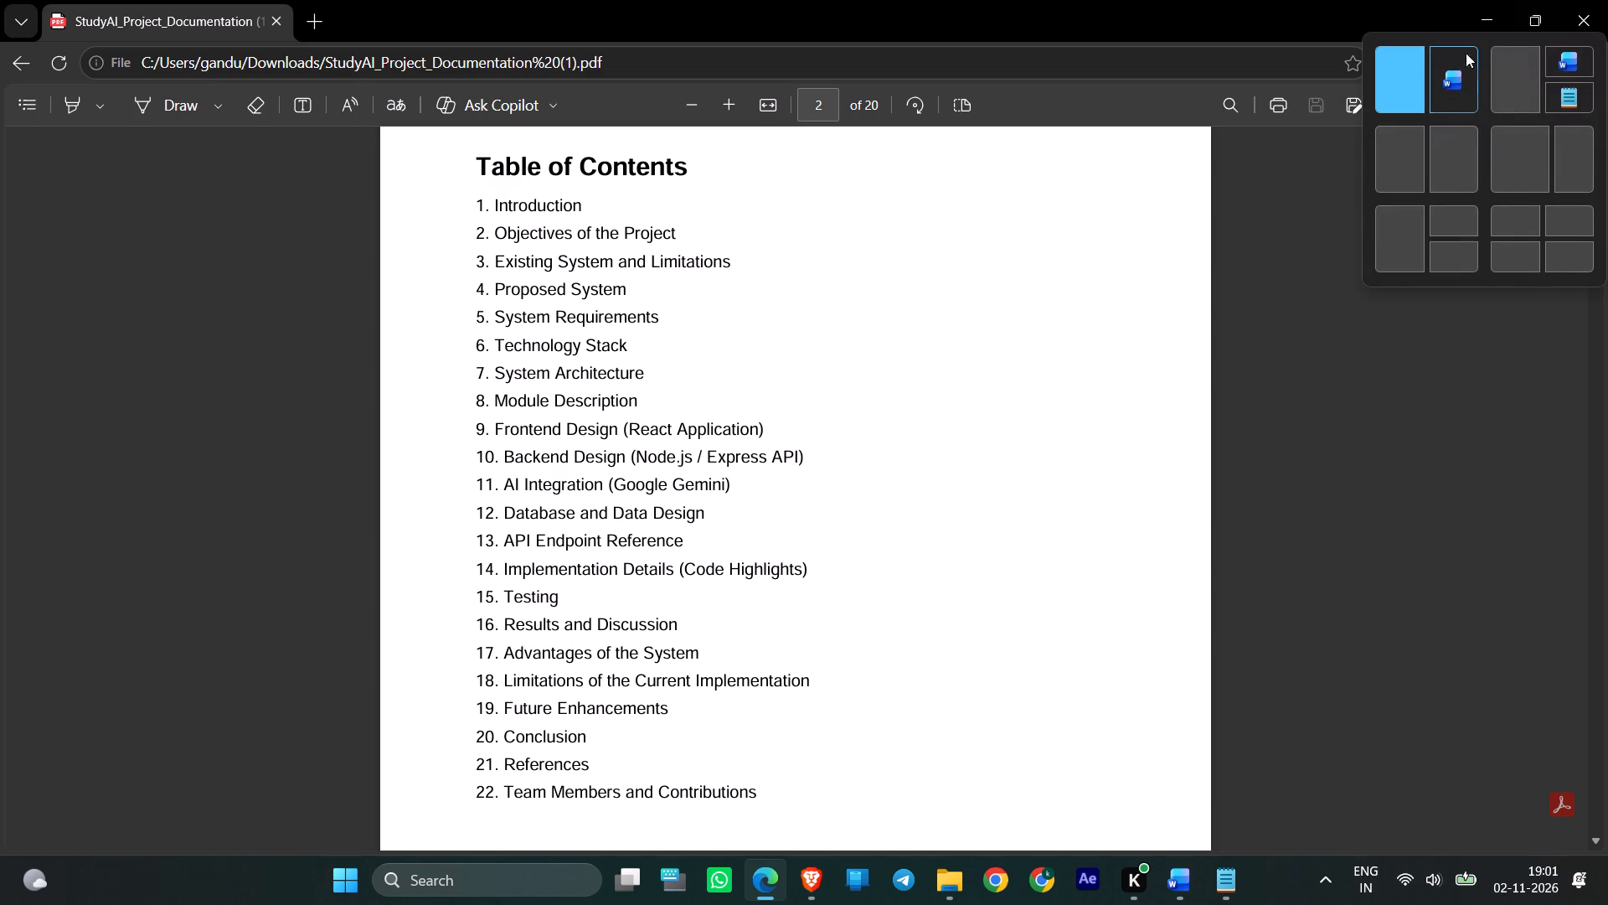
Arrange the StudyAI PDF and the Word internship report side by side.
click(1451, 69)
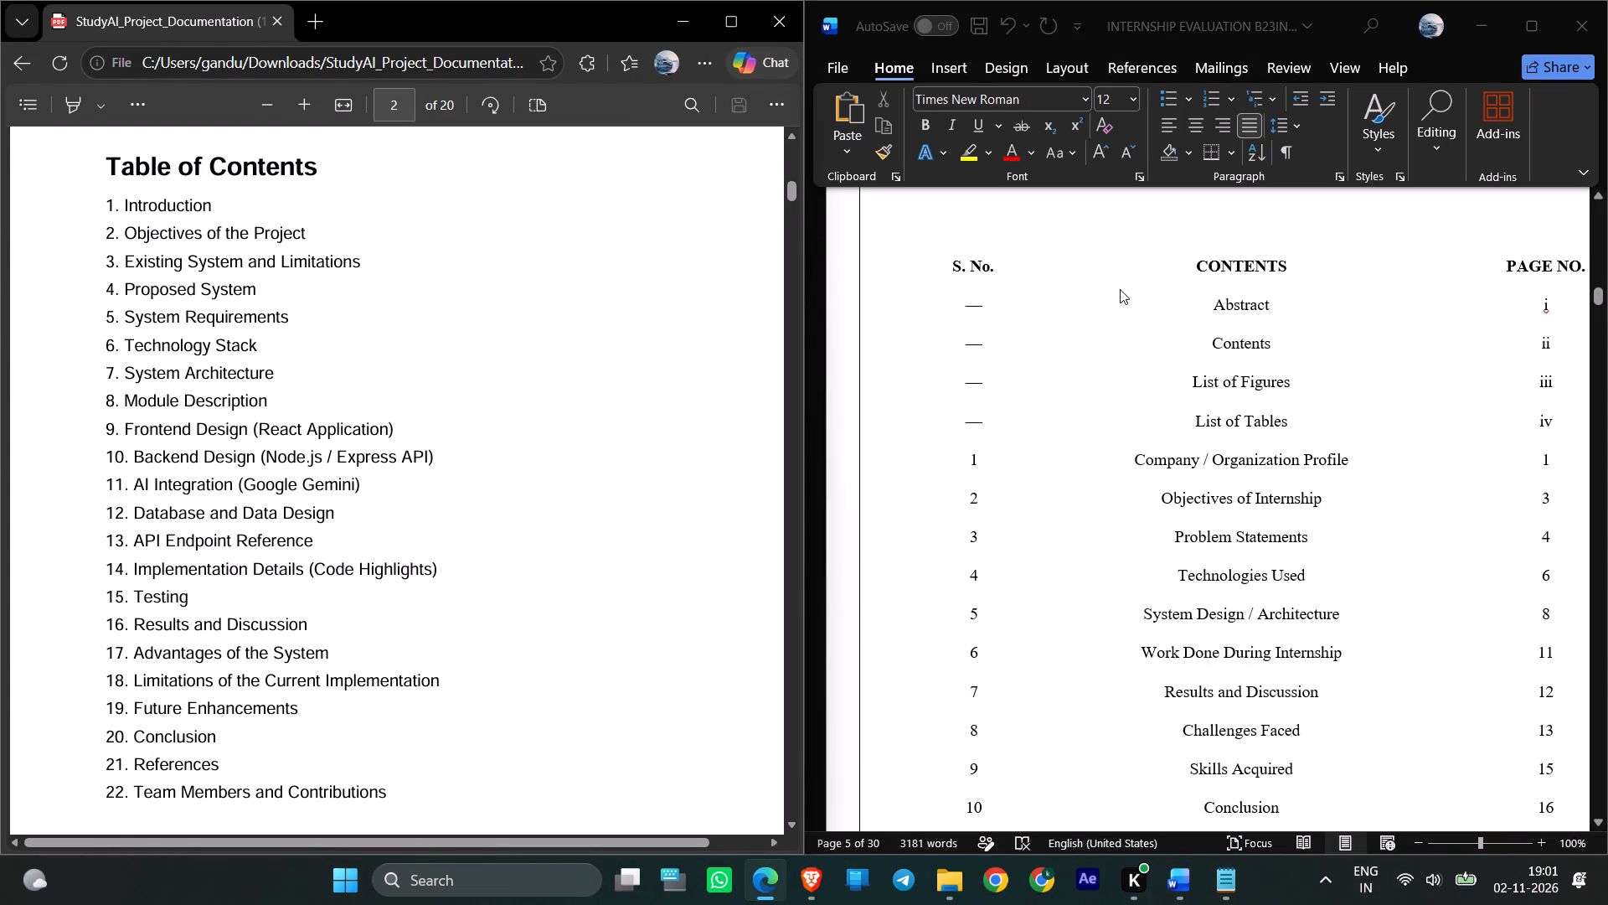
Compare the report's Content table with the StudyAI PDF's Table of Contents.
scroll(1120, 289, down, 2)
scroll(1120, 289, up, 2)
scroll(1120, 289, down, 4)
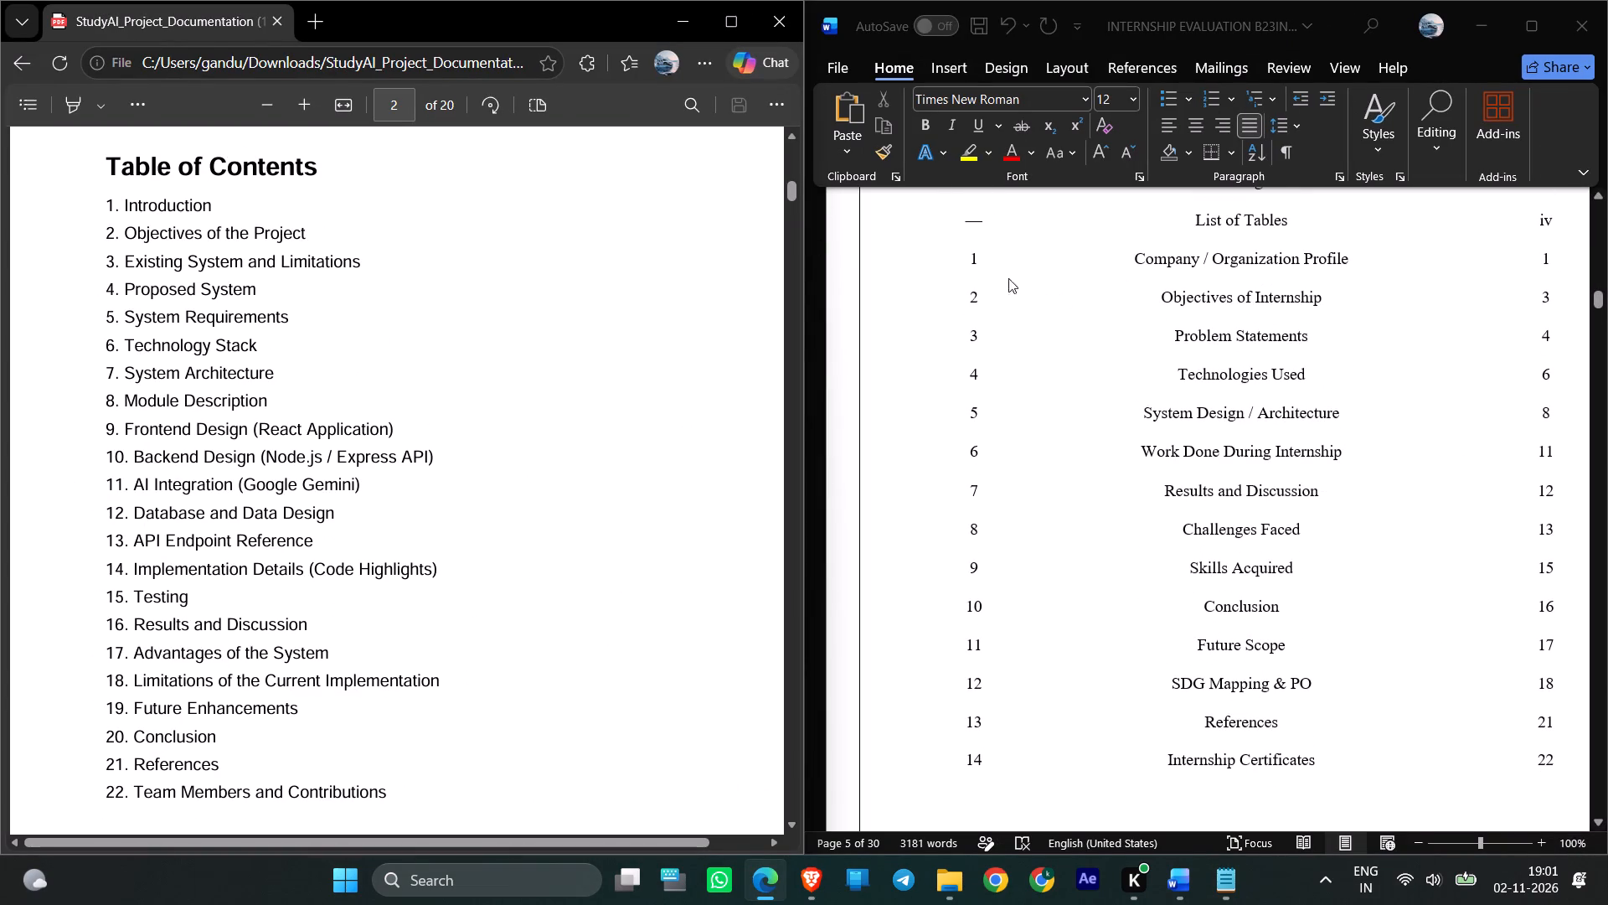
scroll(1106, 294, up, 6)
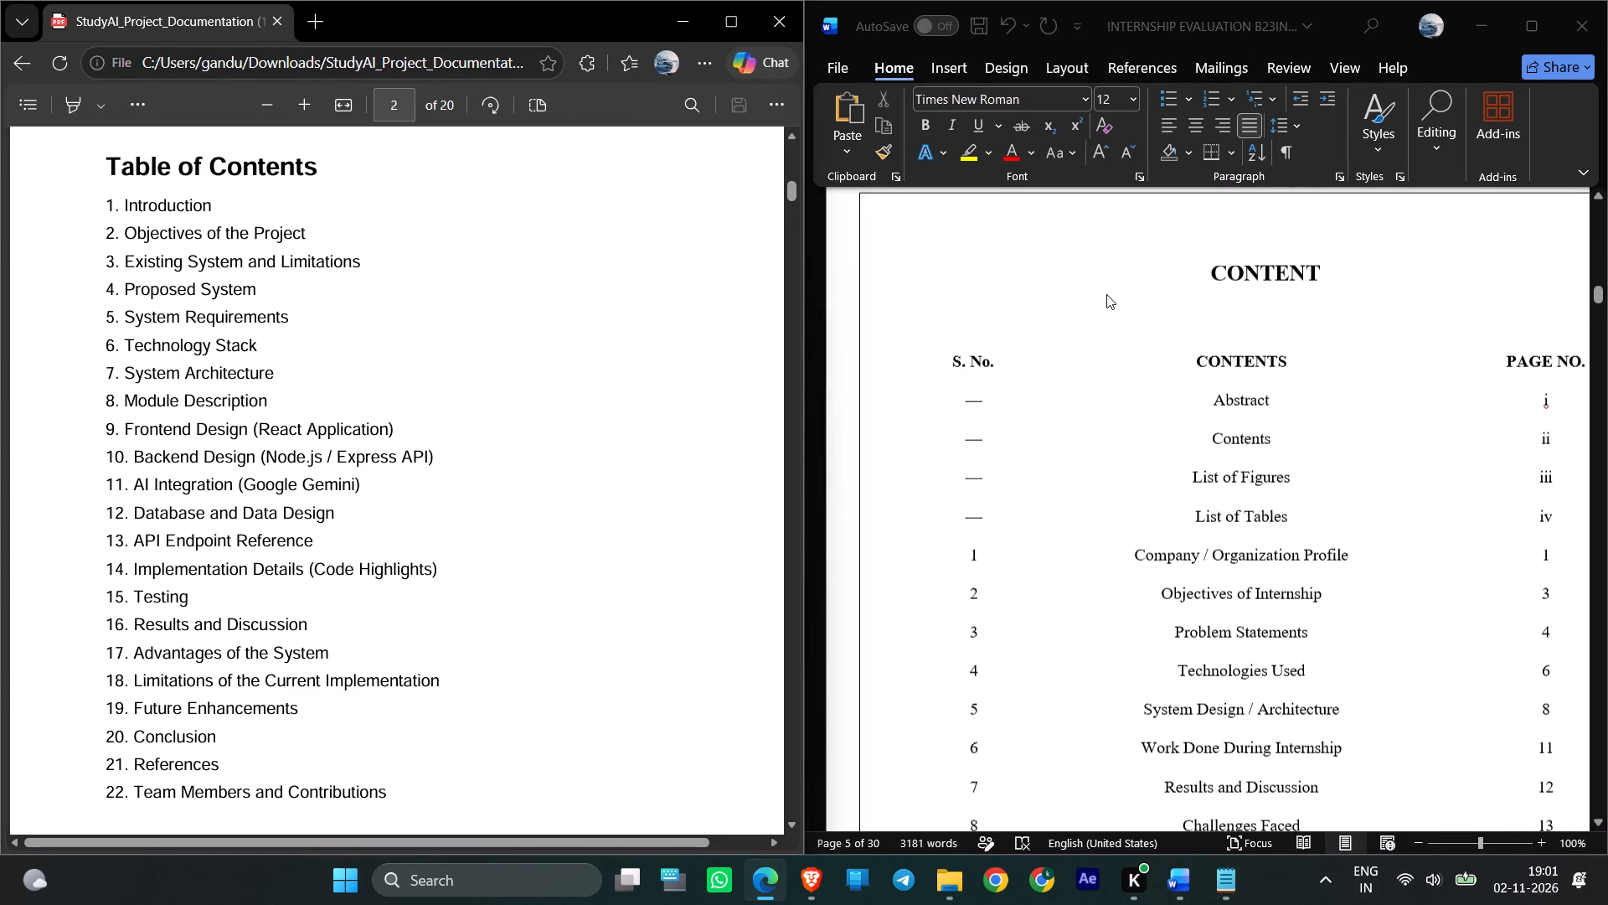
scroll(1106, 294, down, 5)
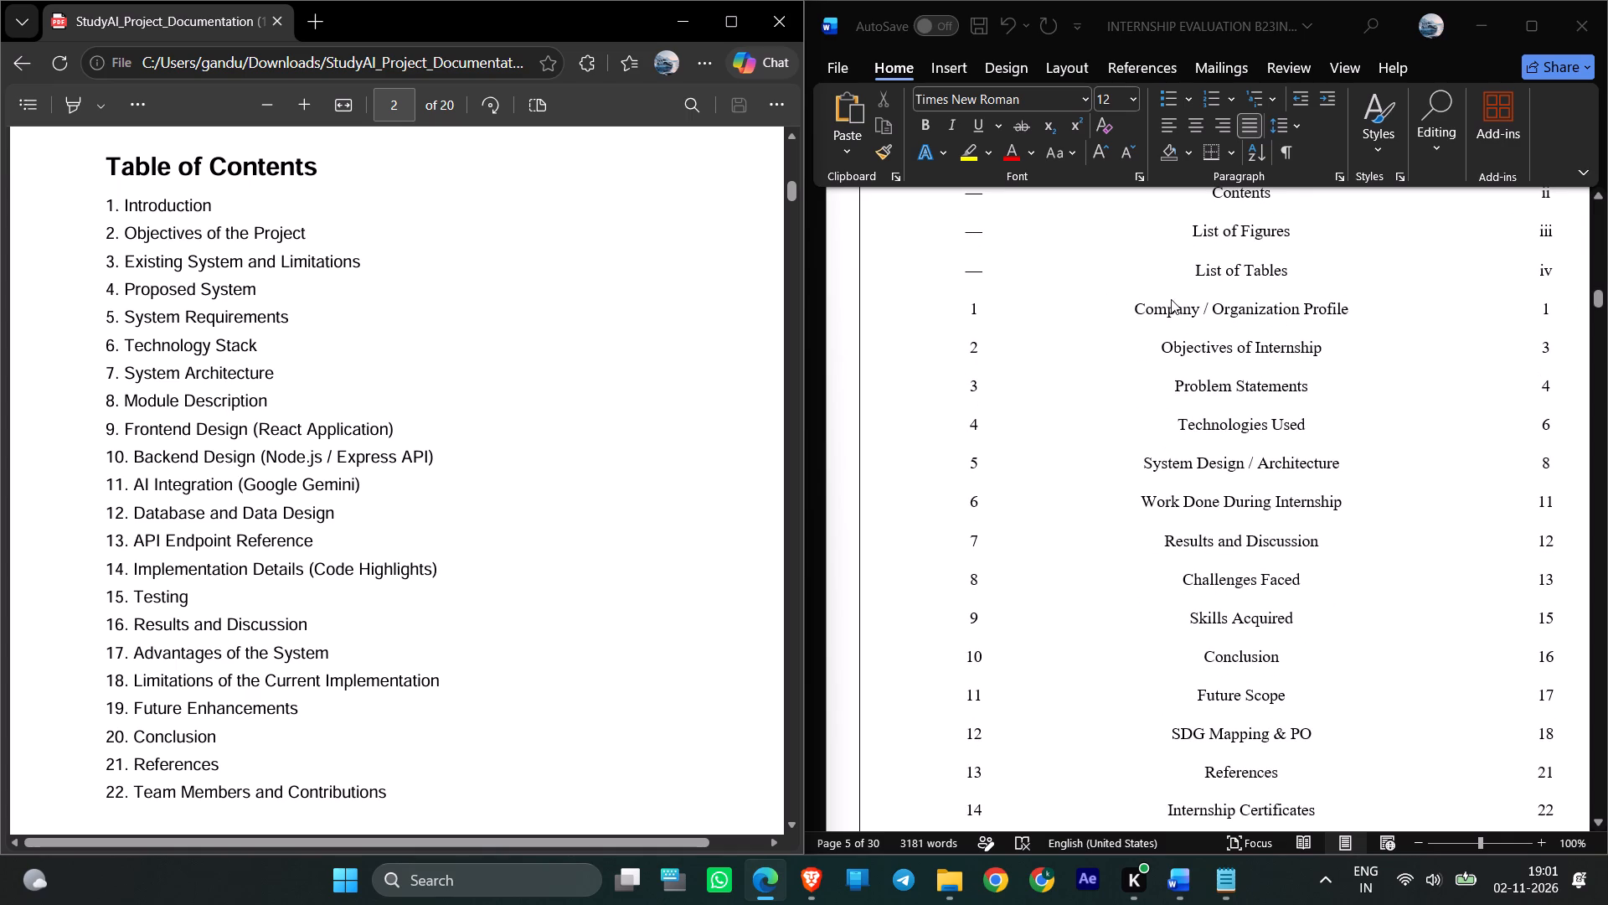
scroll(1240, 614, down, 6)
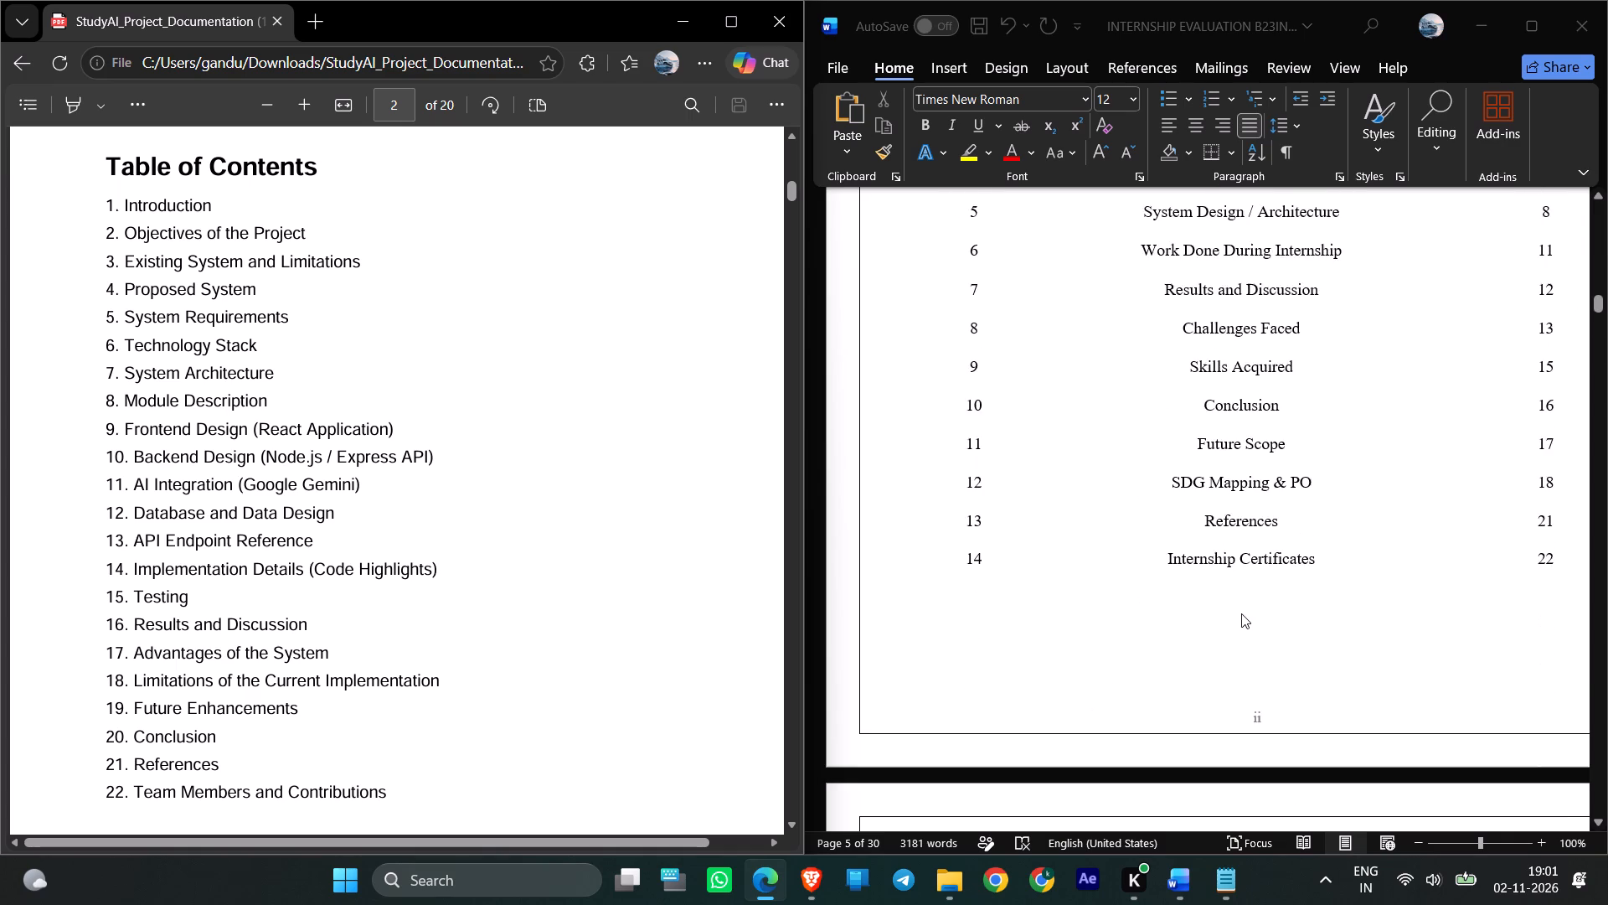
Read the report's Company / Organization Profile section, including the NIT Warangal and Blackbucks Education internship details tables, for content that needs adapting.
scroll(1241, 613, down, 20)
scroll(1241, 613, down, 8)
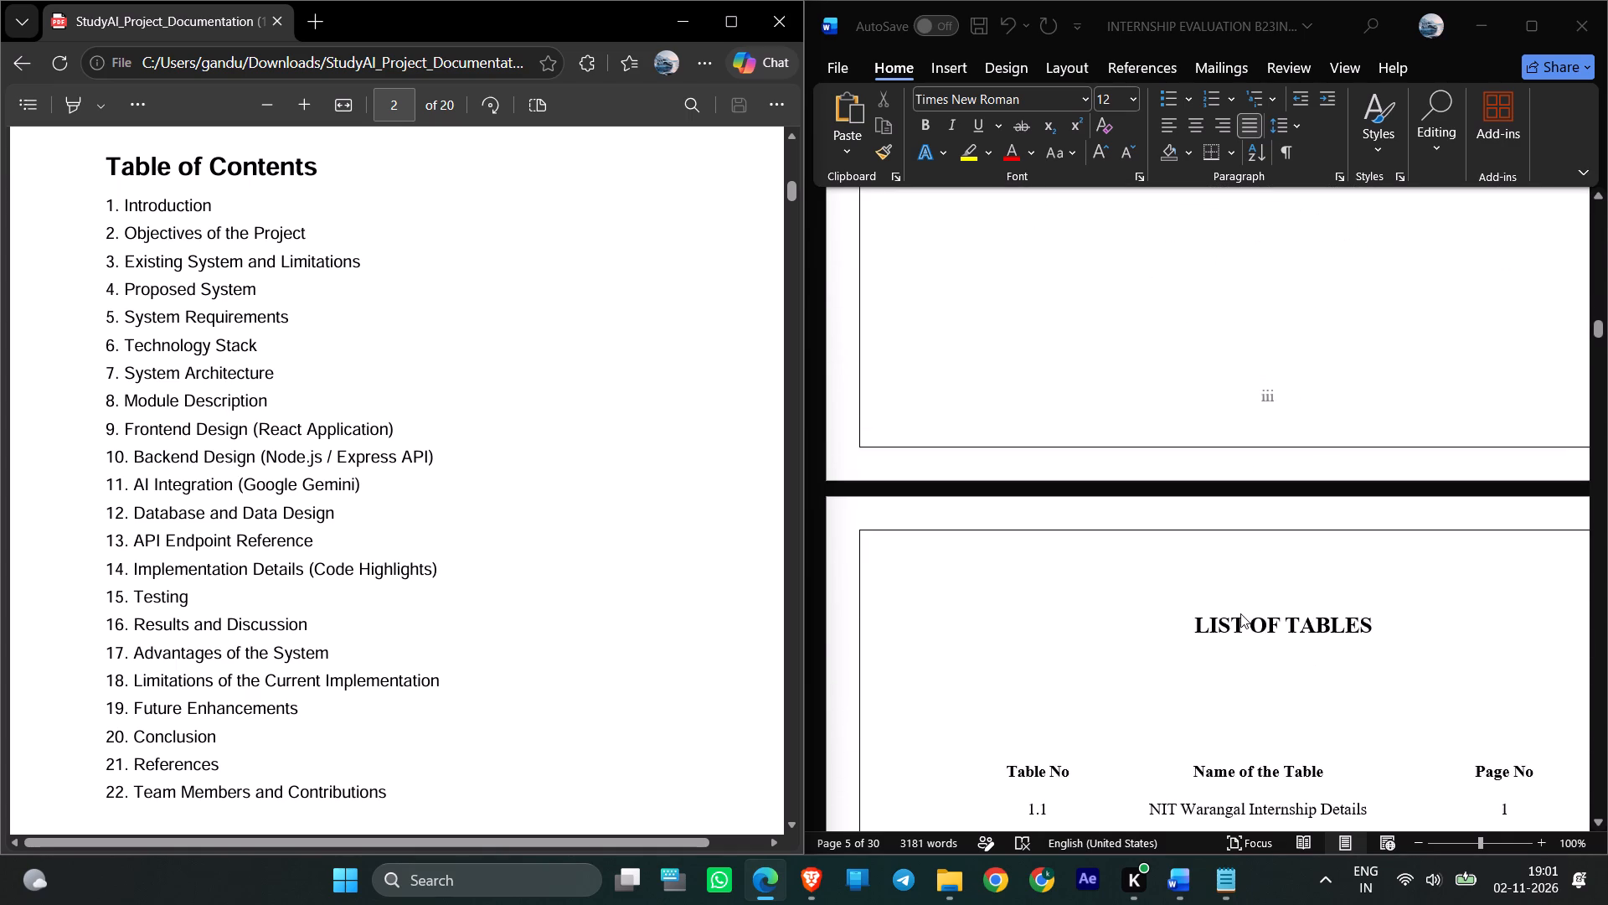
scroll(1240, 613, down, 14)
scroll(1241, 613, down, 8)
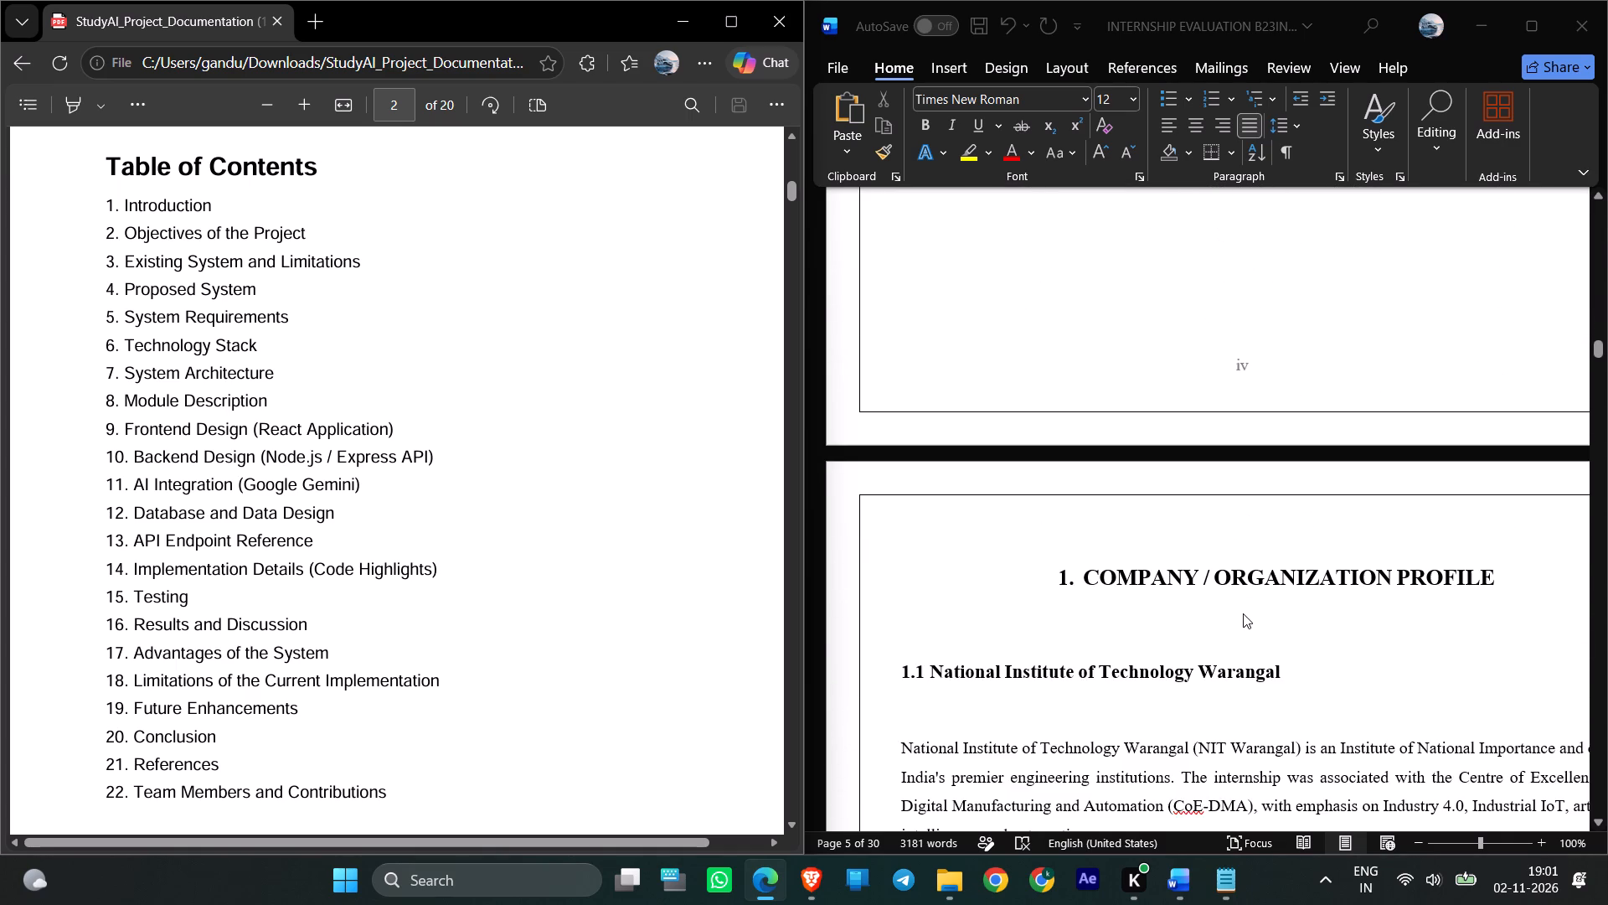
scroll(1243, 613, down, 8)
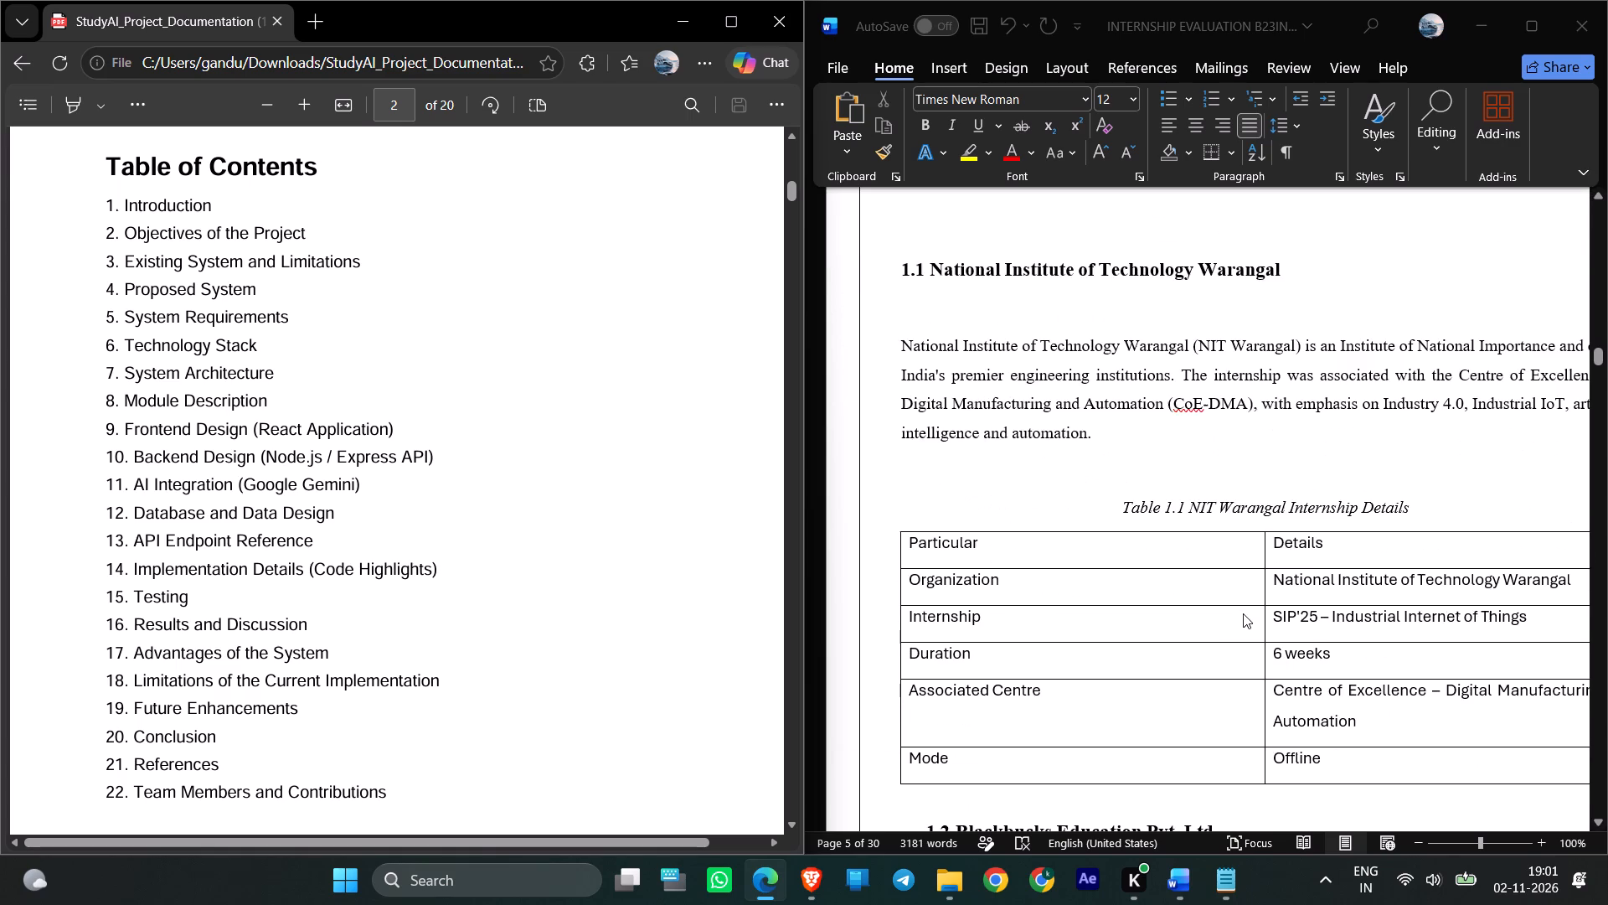
scroll(1243, 613, down, 7)
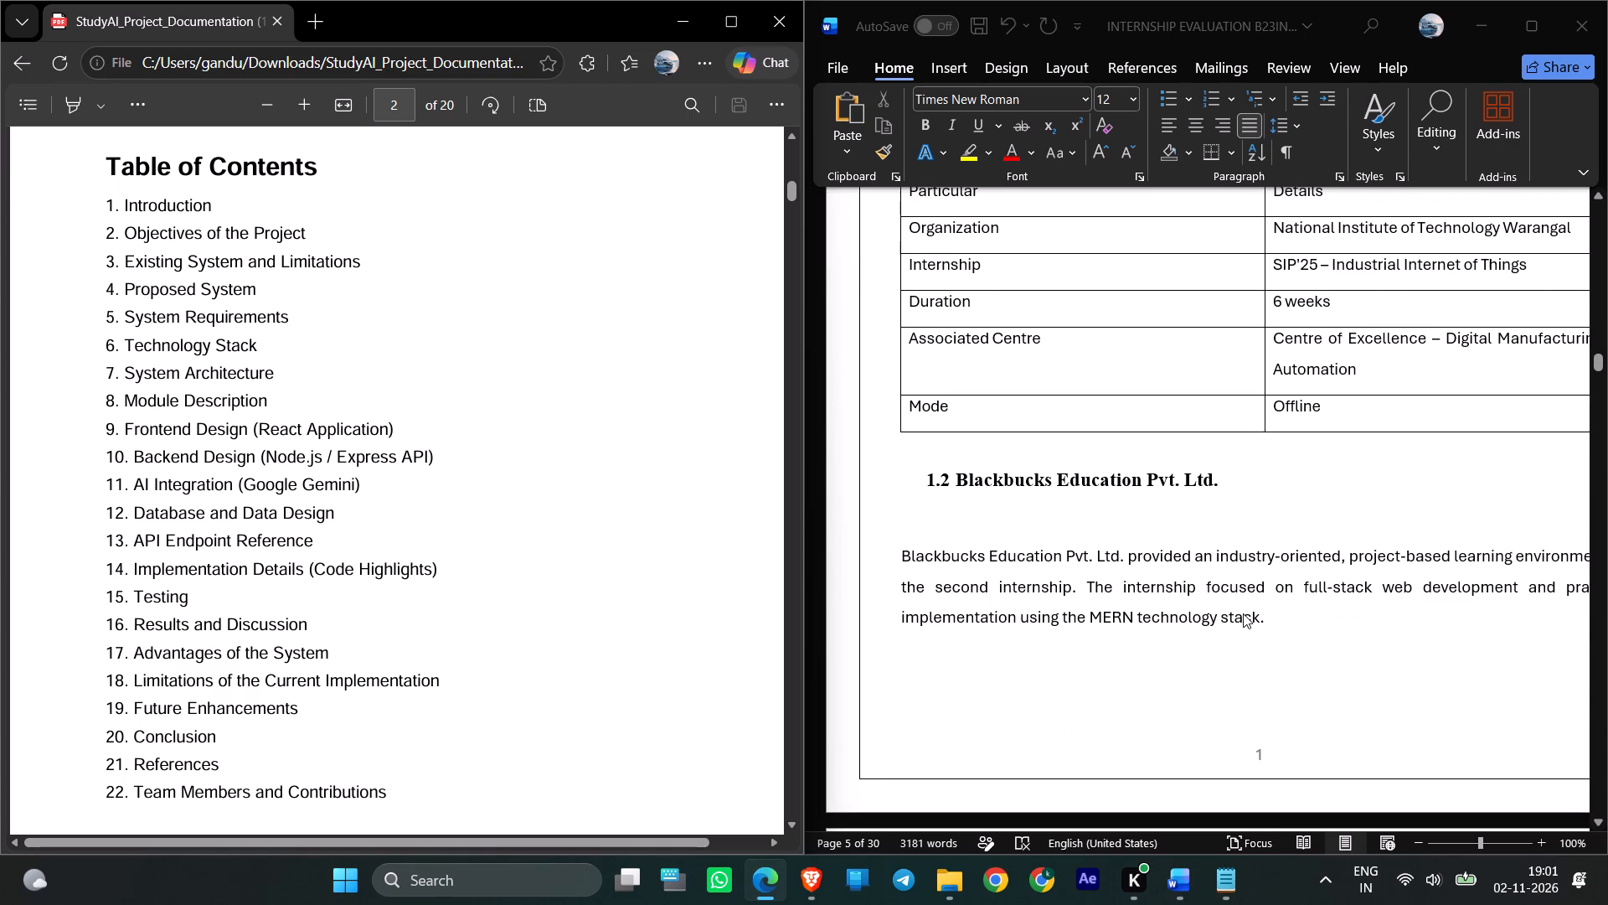
scroll(1243, 613, down, 1)
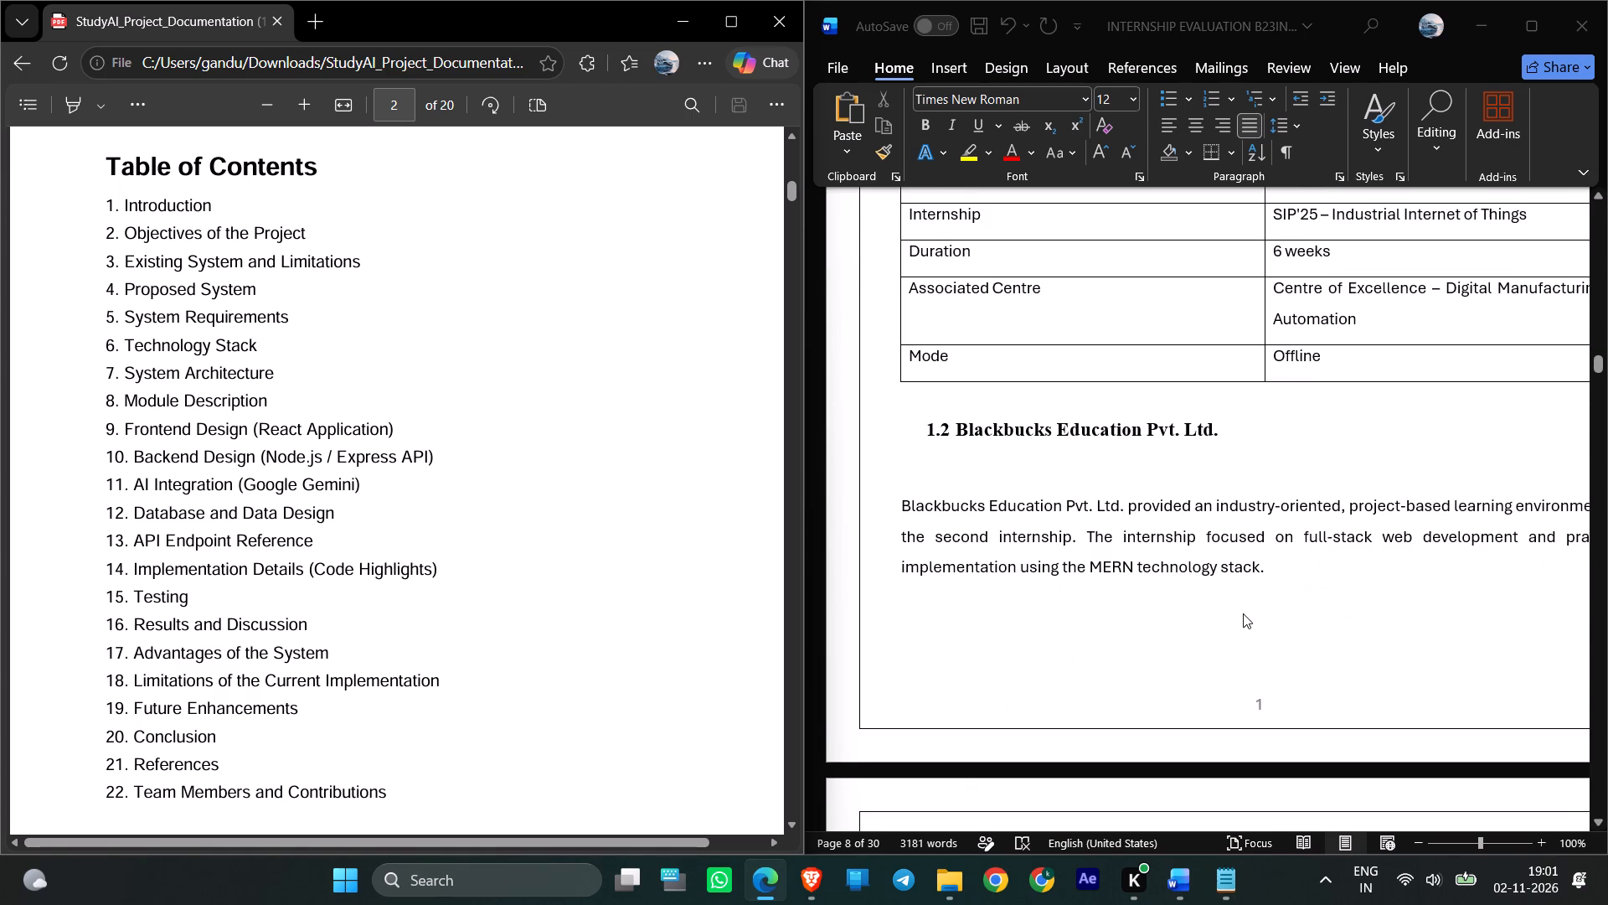
scroll(1243, 613, down, 5)
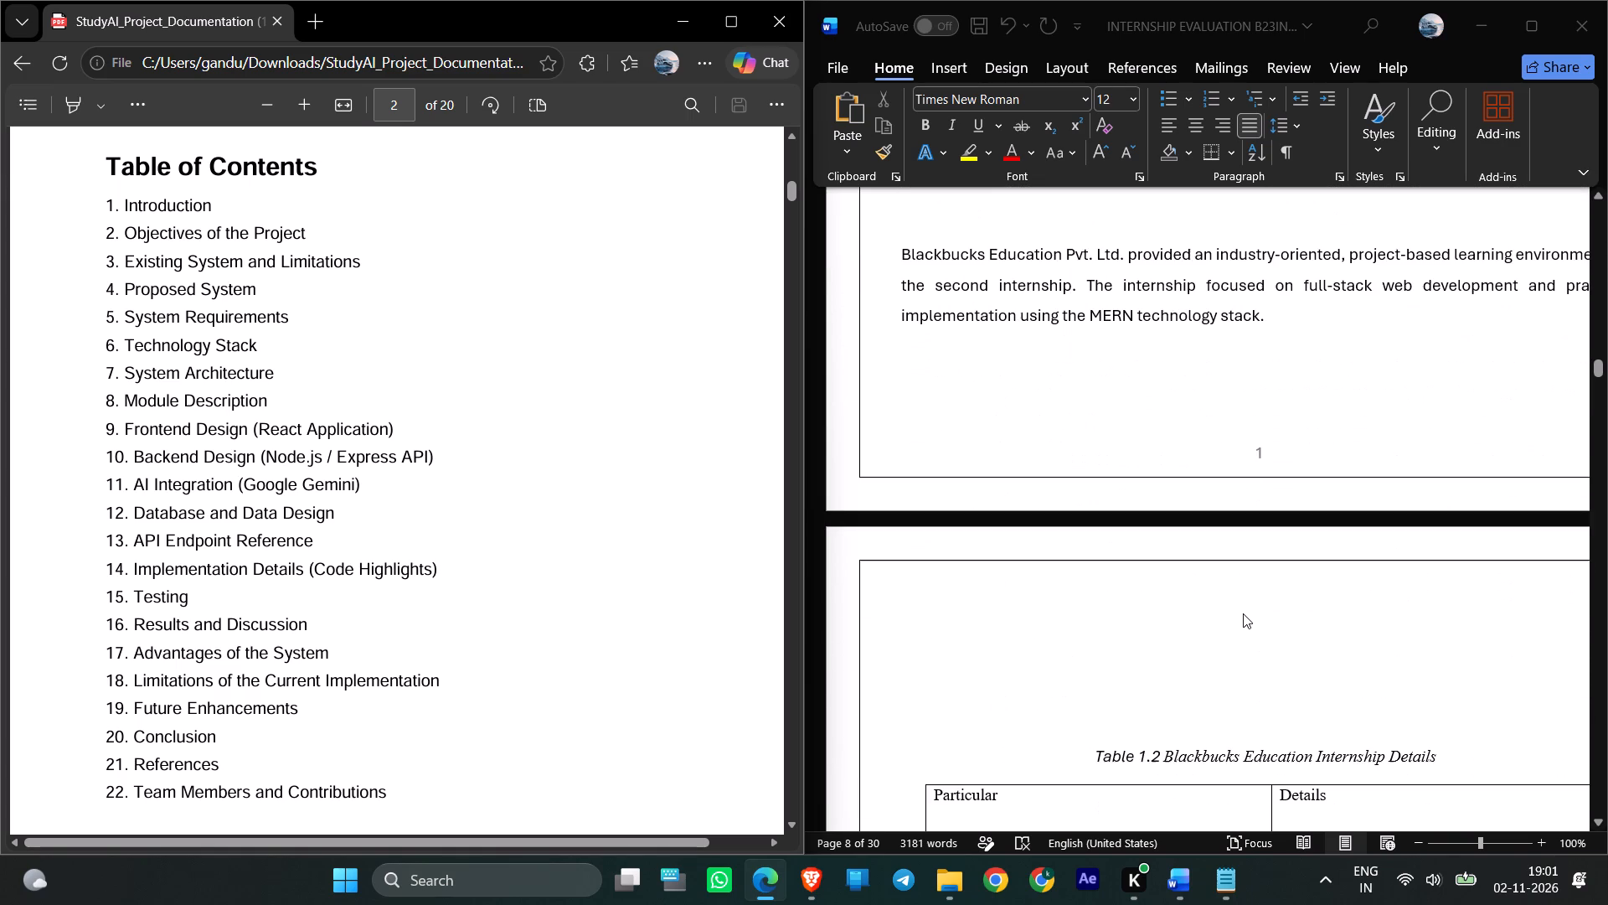
scroll(1243, 613, down, 11)
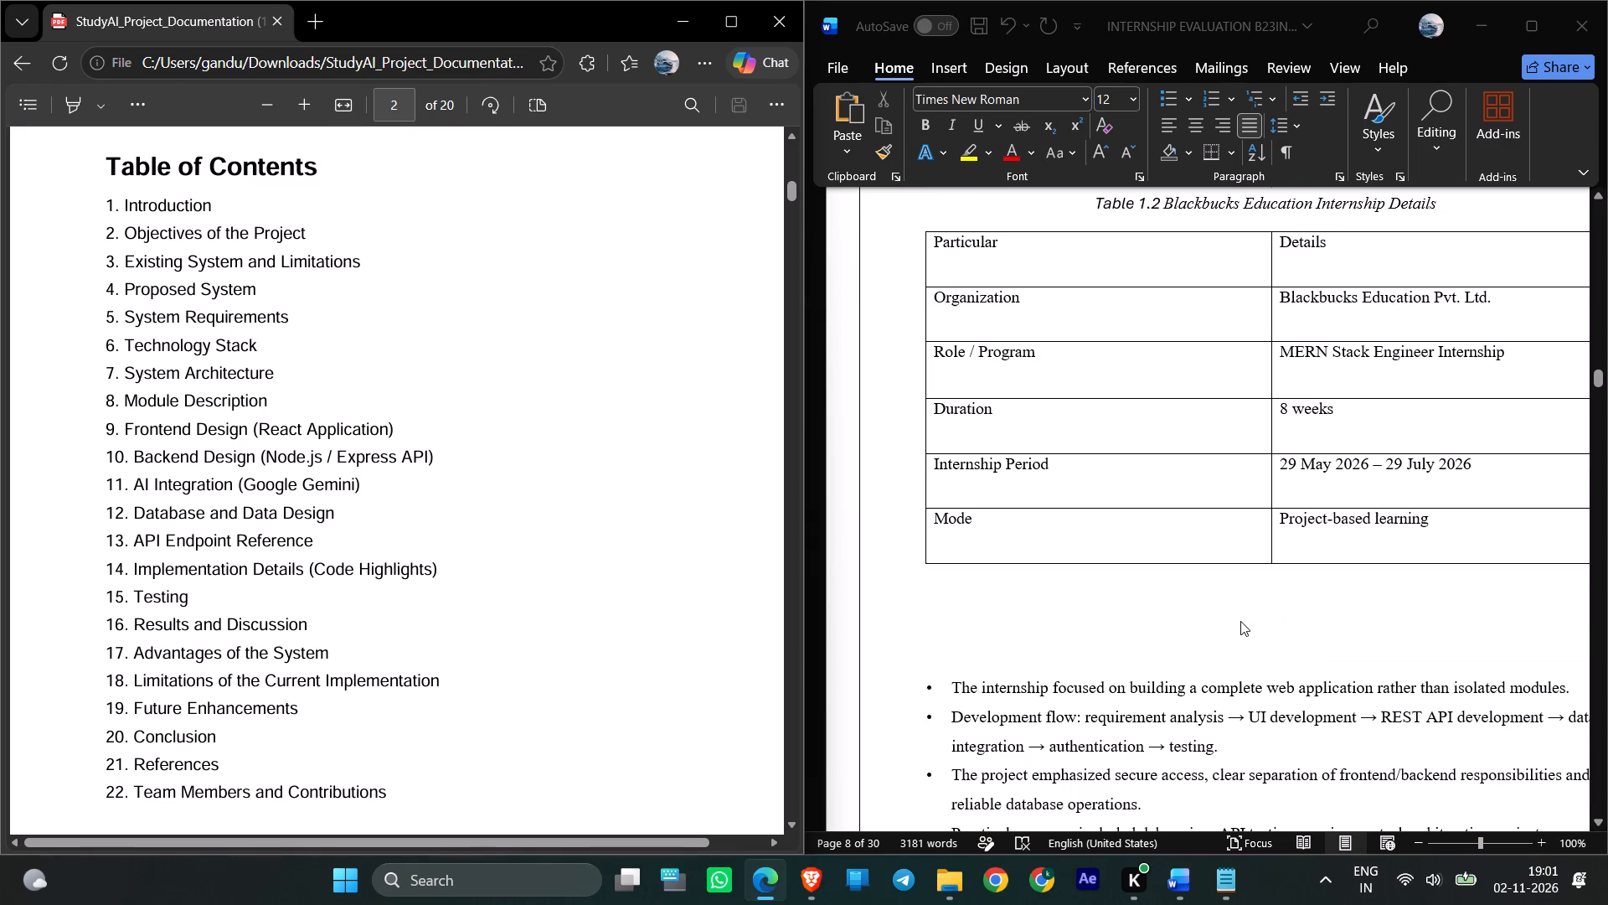
scroll(1240, 621, down, 5)
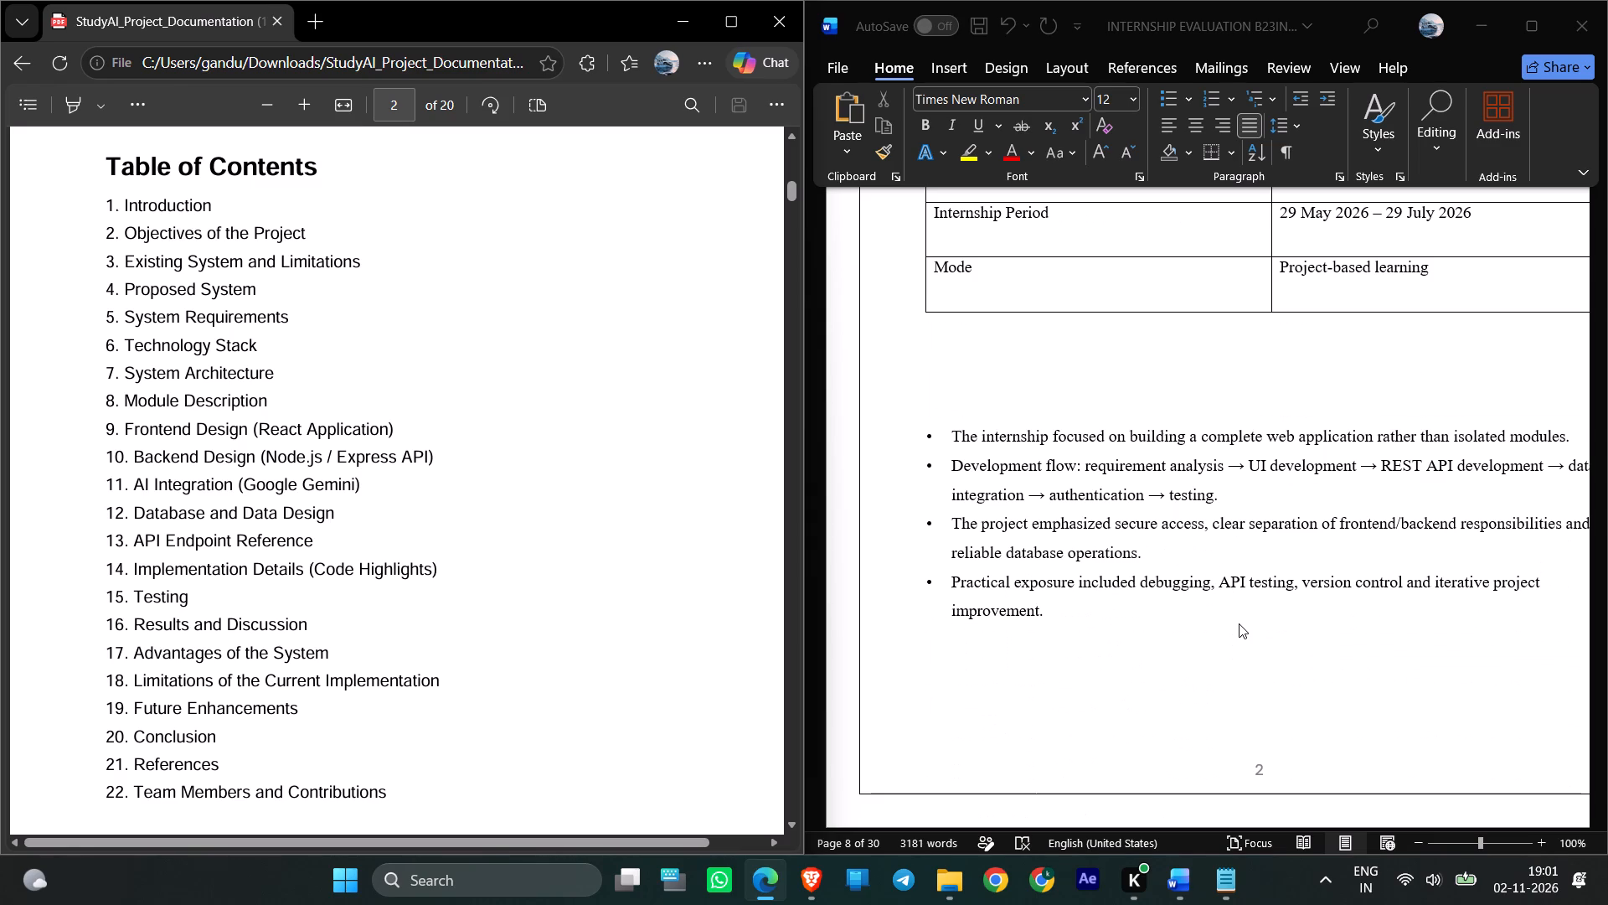
scroll(1239, 623, down, 2)
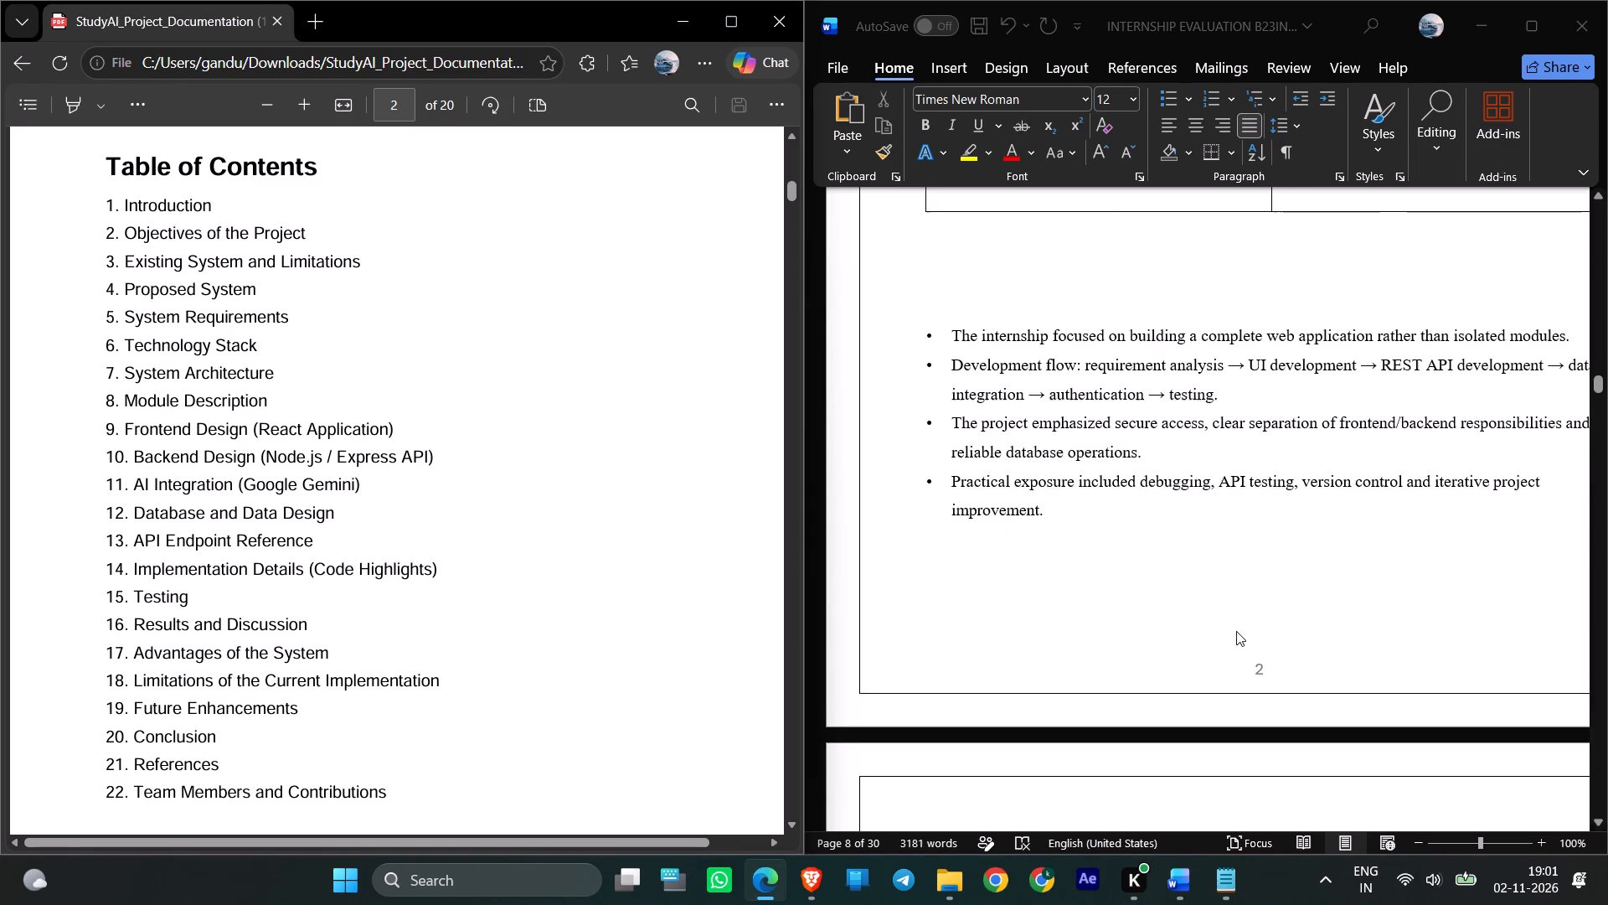
scroll(1236, 631, up, 12)
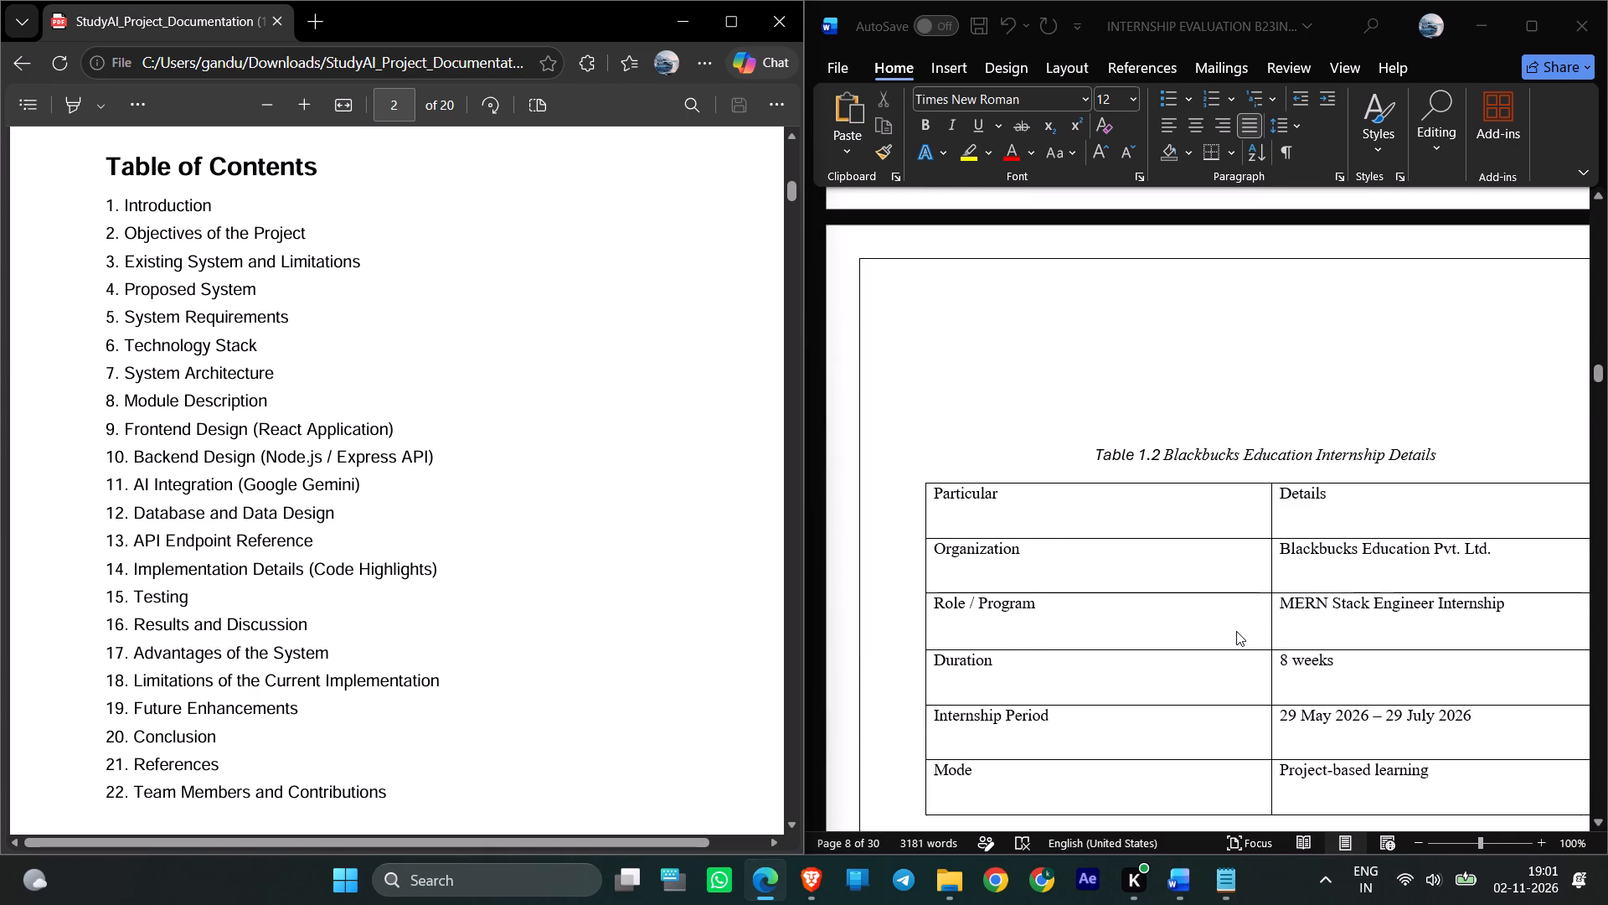
scroll(1234, 635, down, 6)
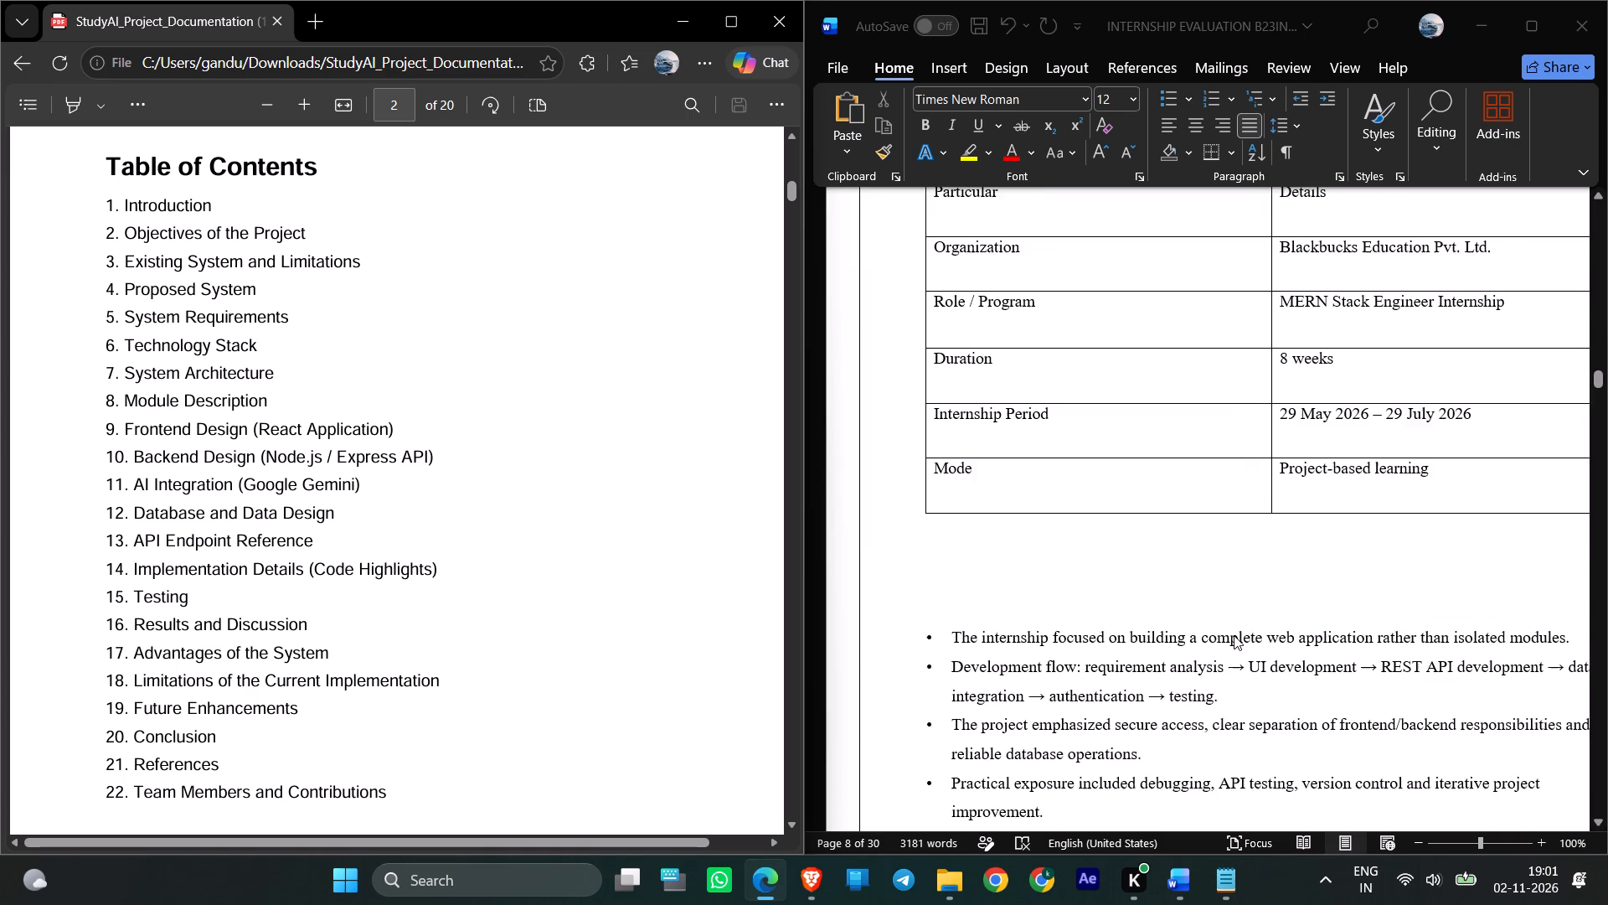
scroll(1234, 635, down, 6)
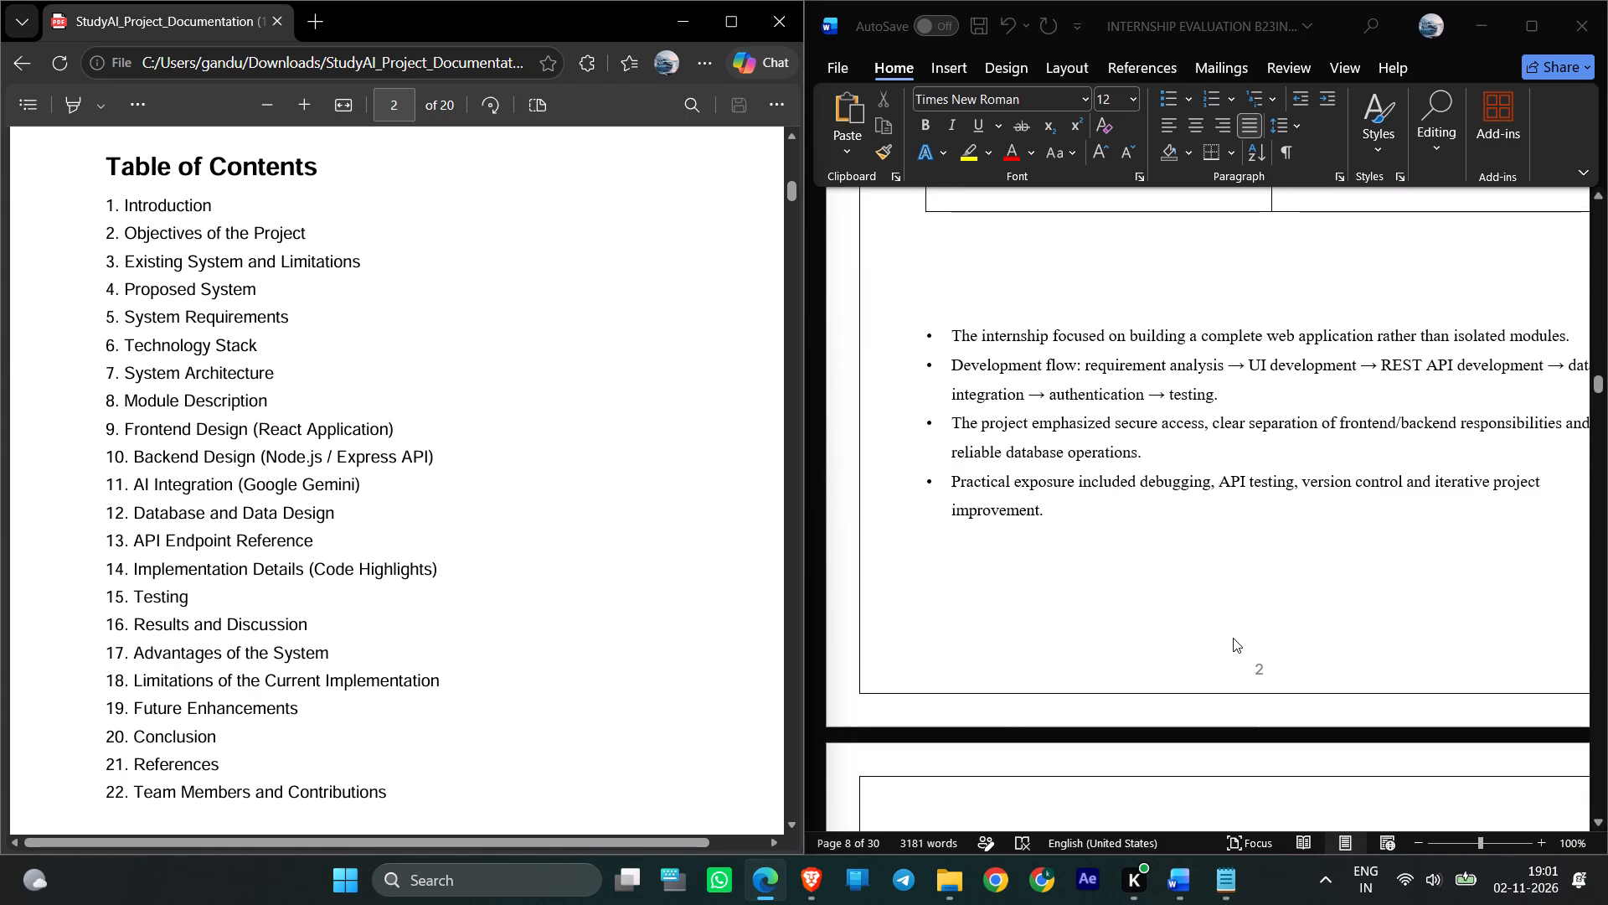
scroll(1233, 638, down, 3)
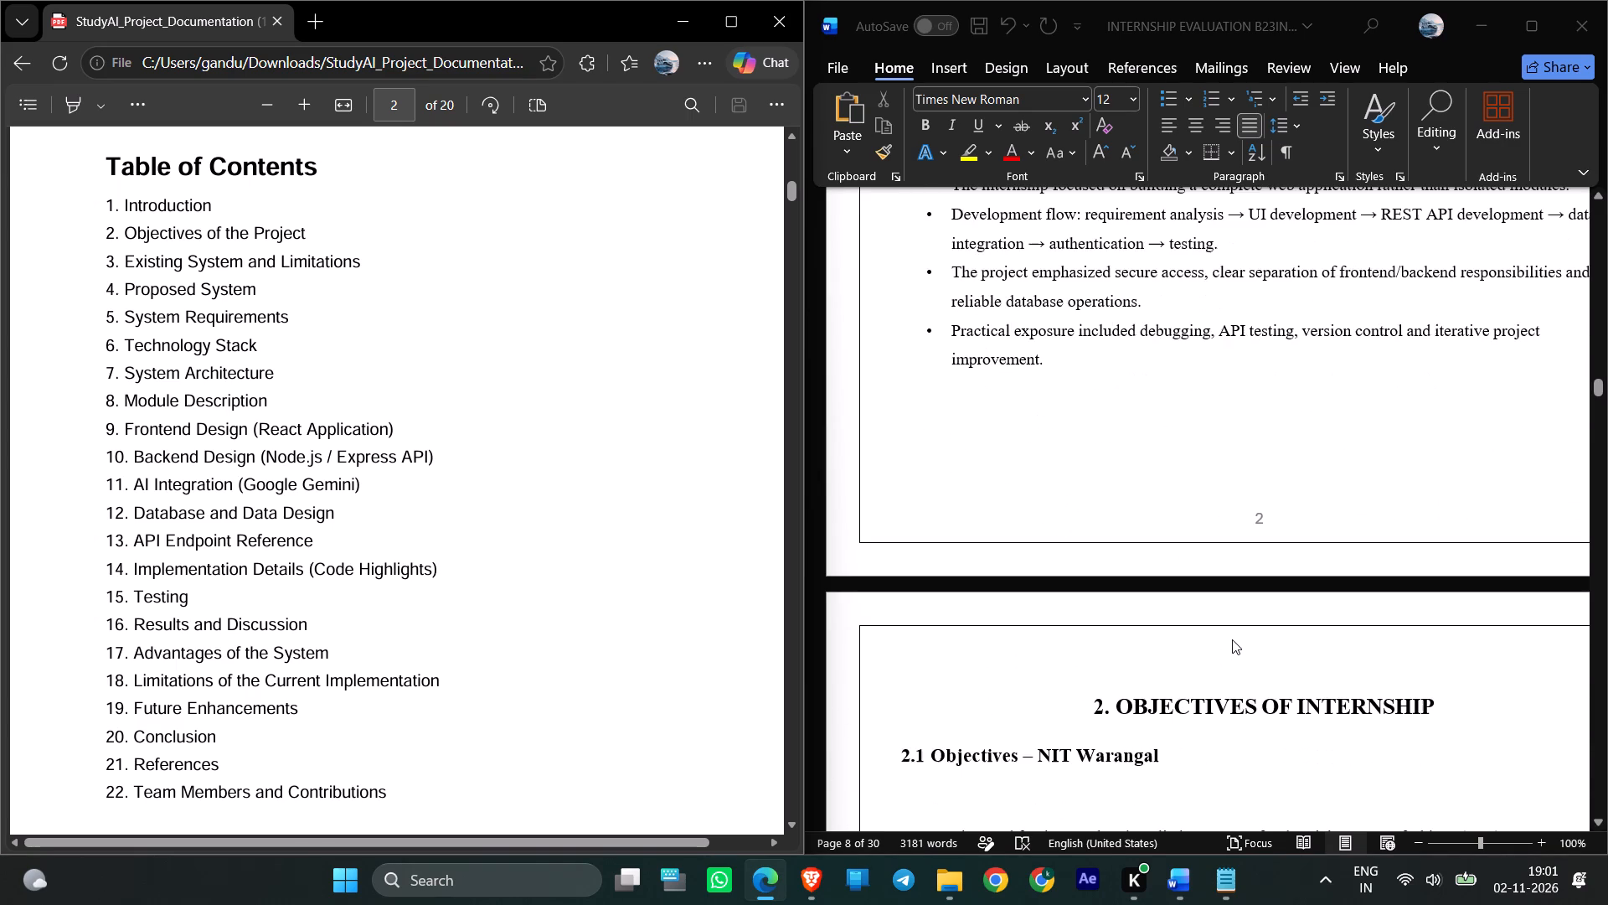
scroll(1232, 639, up, 17)
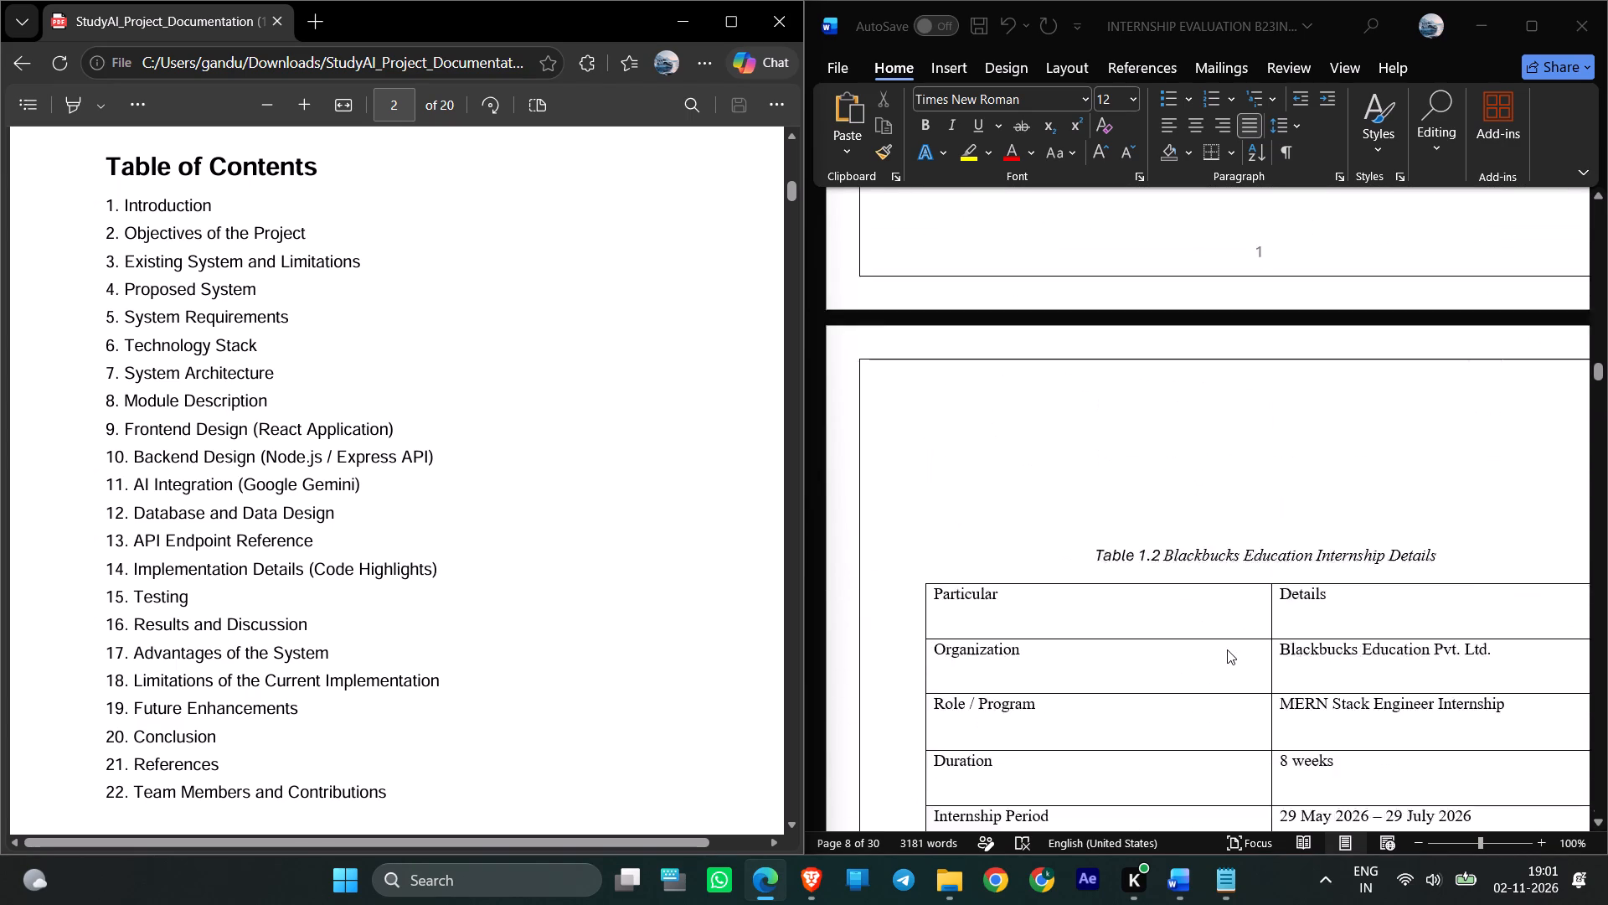
scroll(1227, 649, up, 1)
scroll(1225, 651, down, 19)
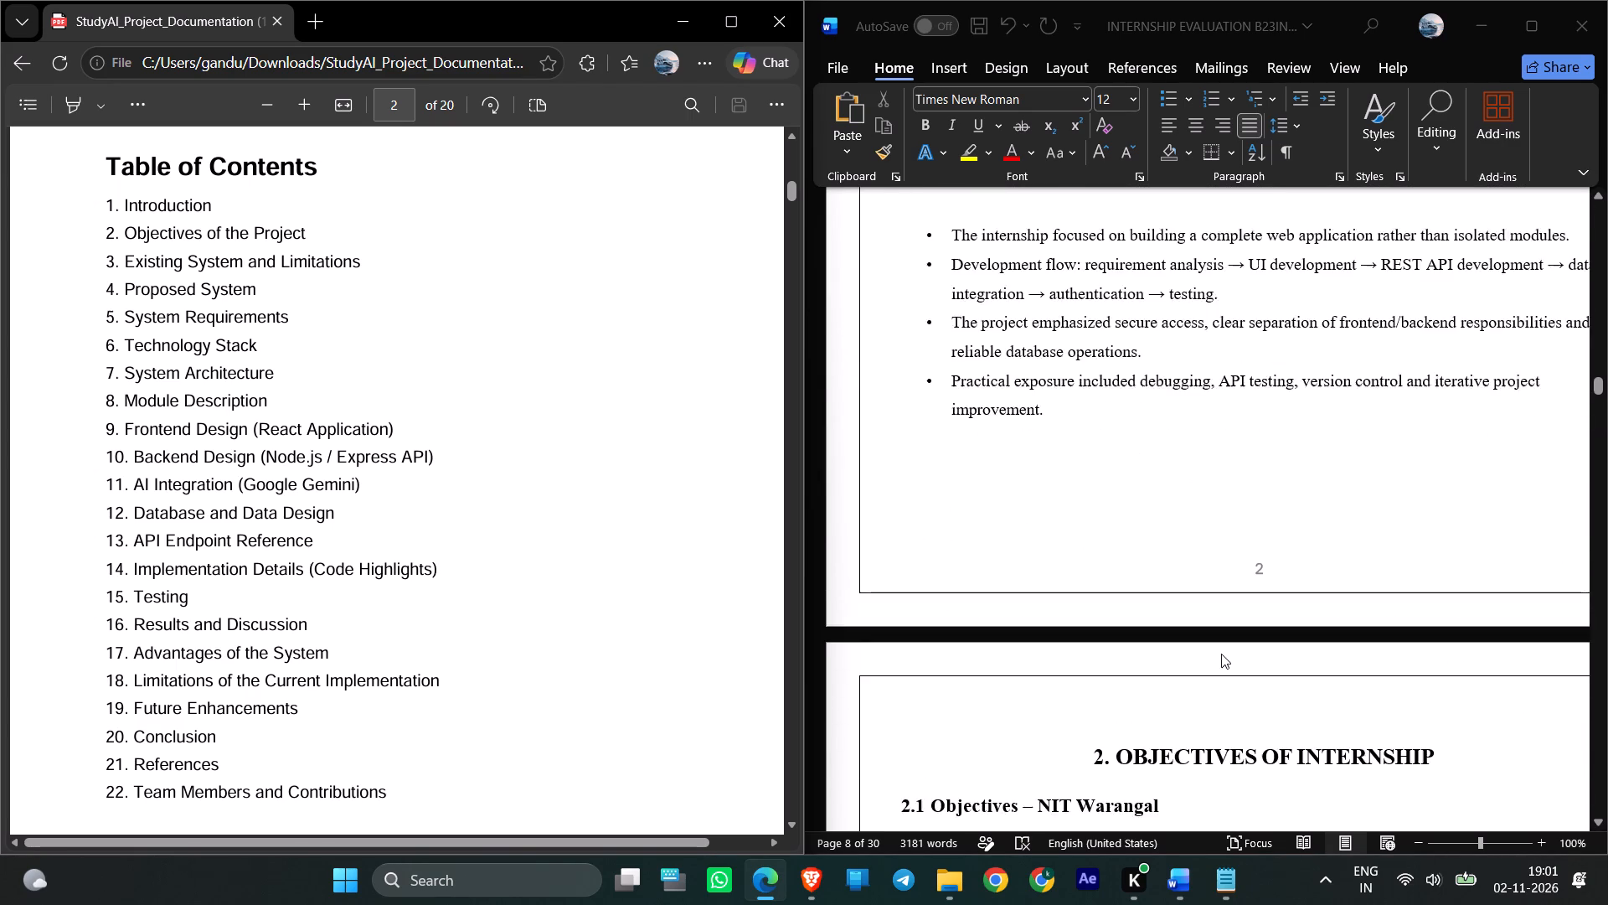
Examine the report's Objectives of Internship and Problem Statements sections, covering the fall detection and online voting projects.
scroll(1221, 654, down, 8)
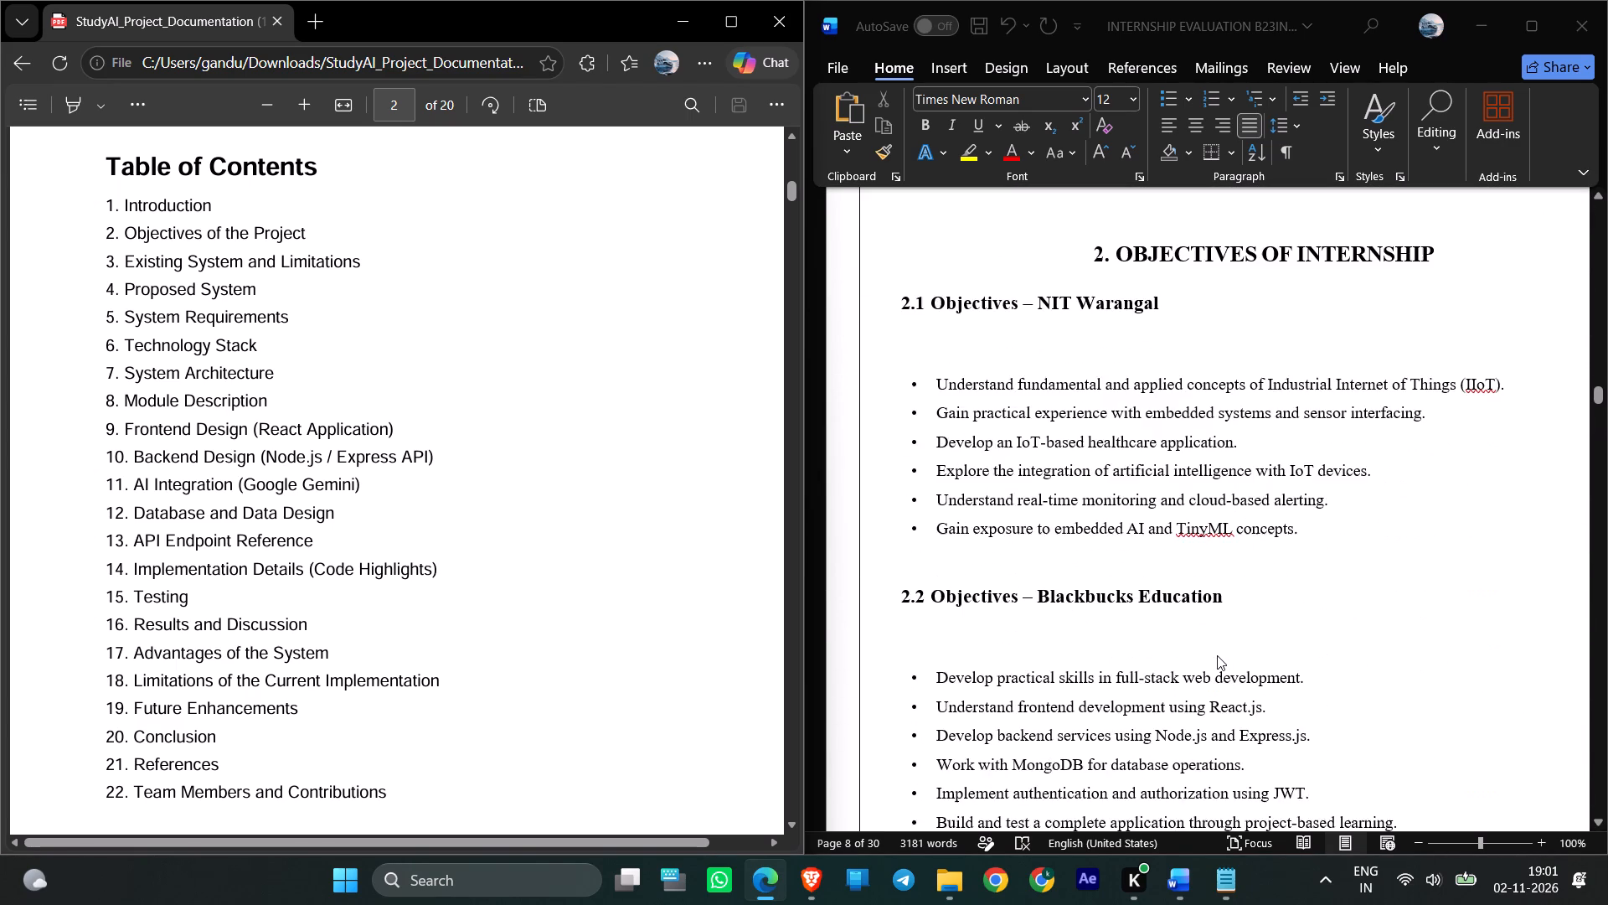
scroll(1216, 659, down, 13)
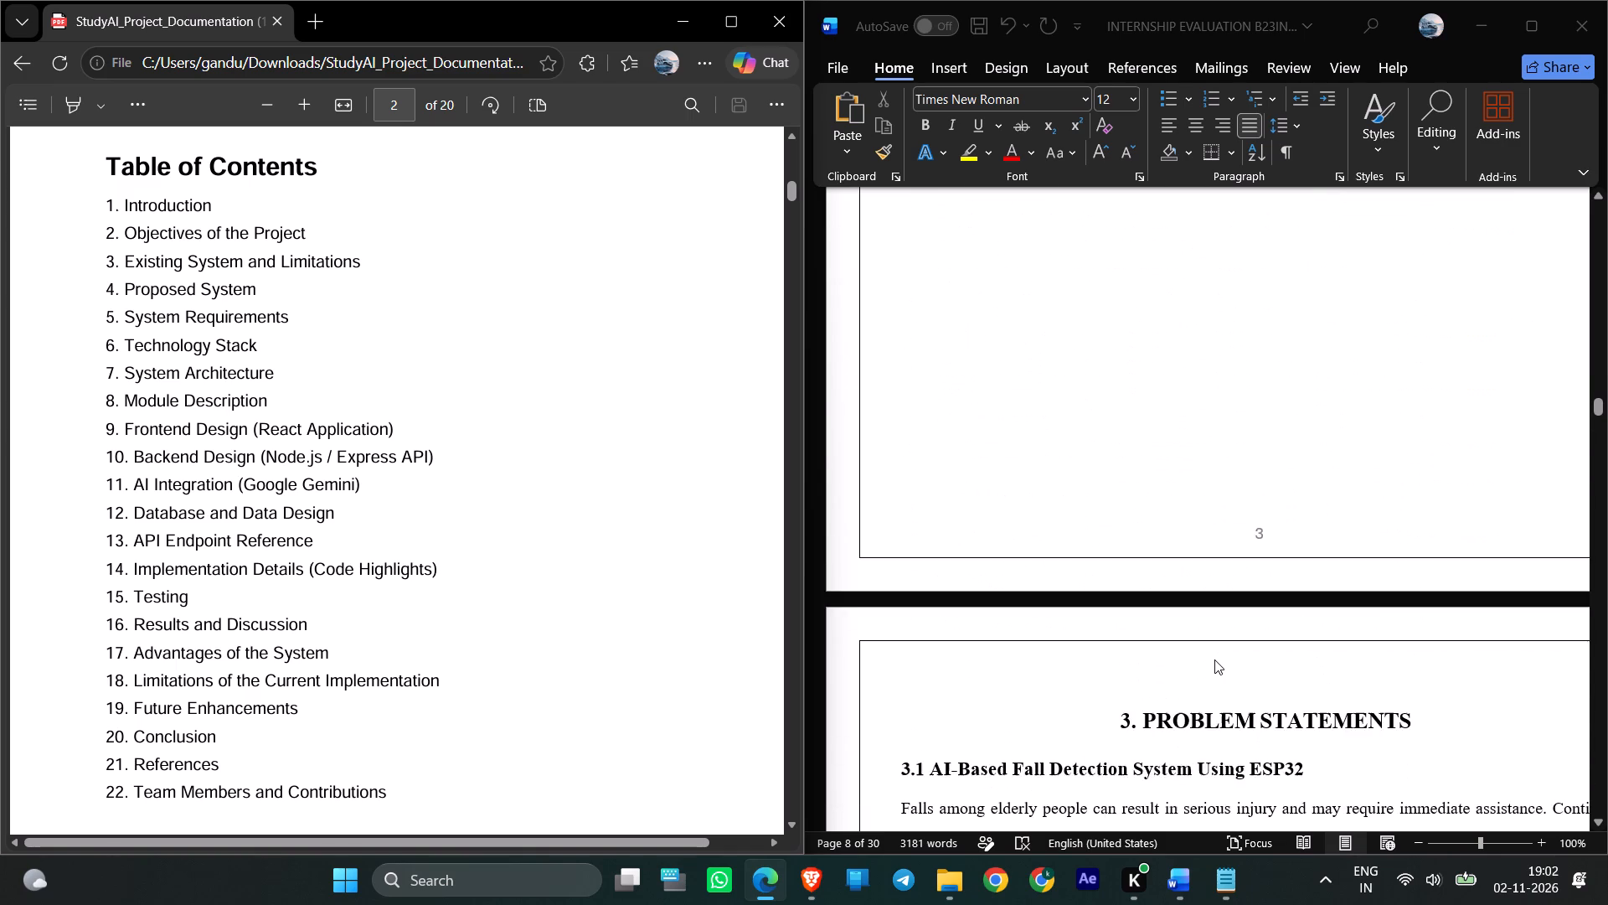
scroll(1214, 659, down, 4)
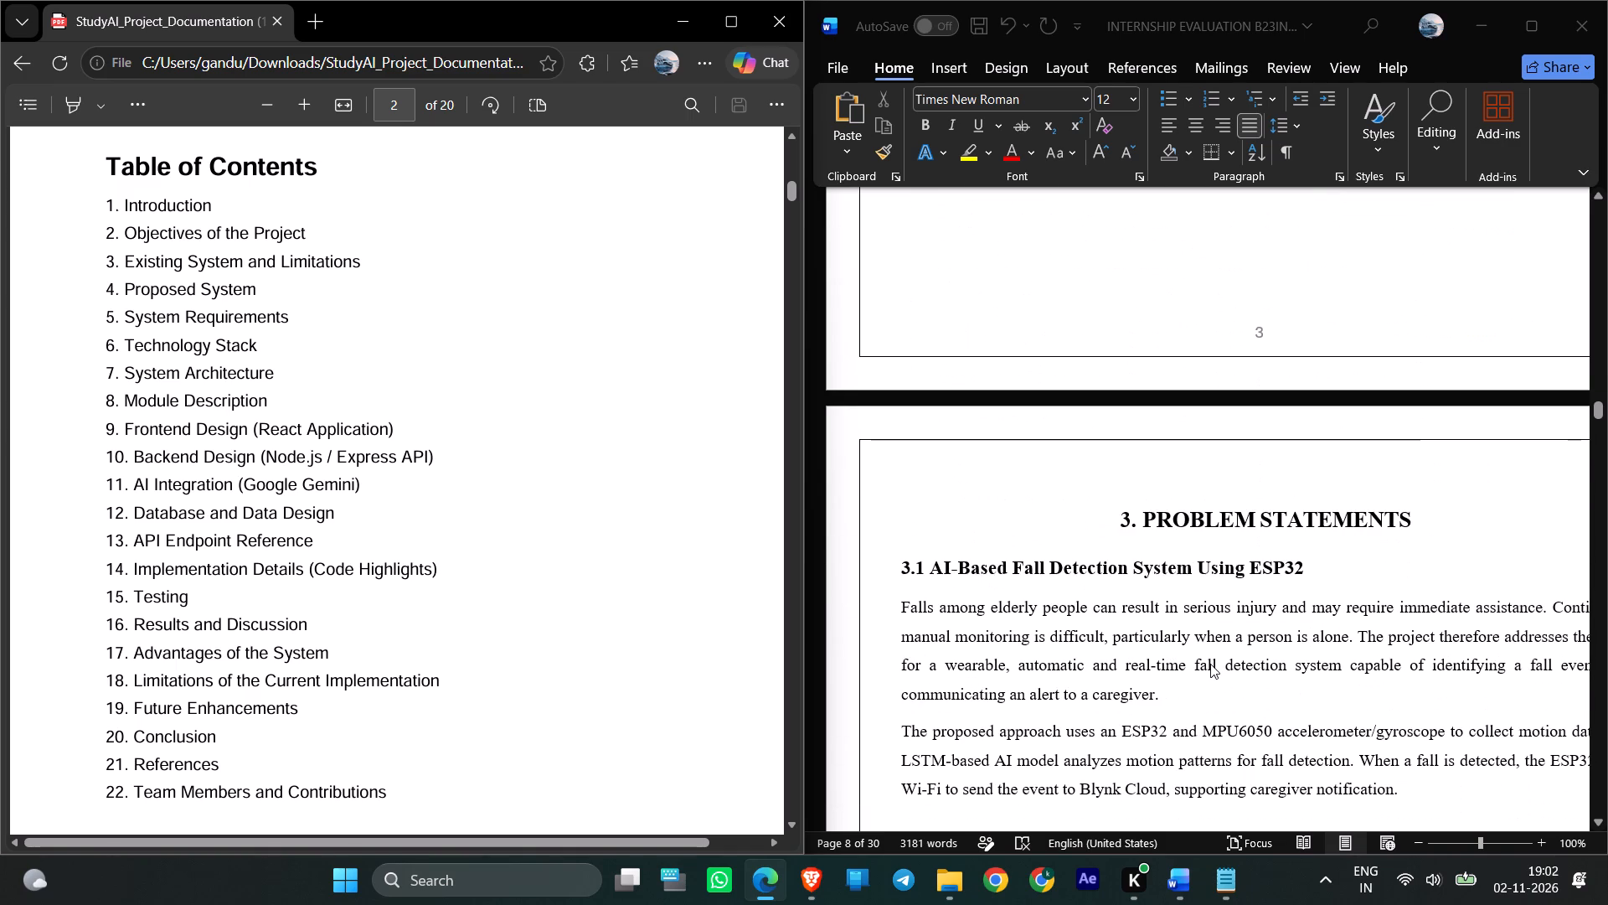
scroll(1210, 664, down, 2)
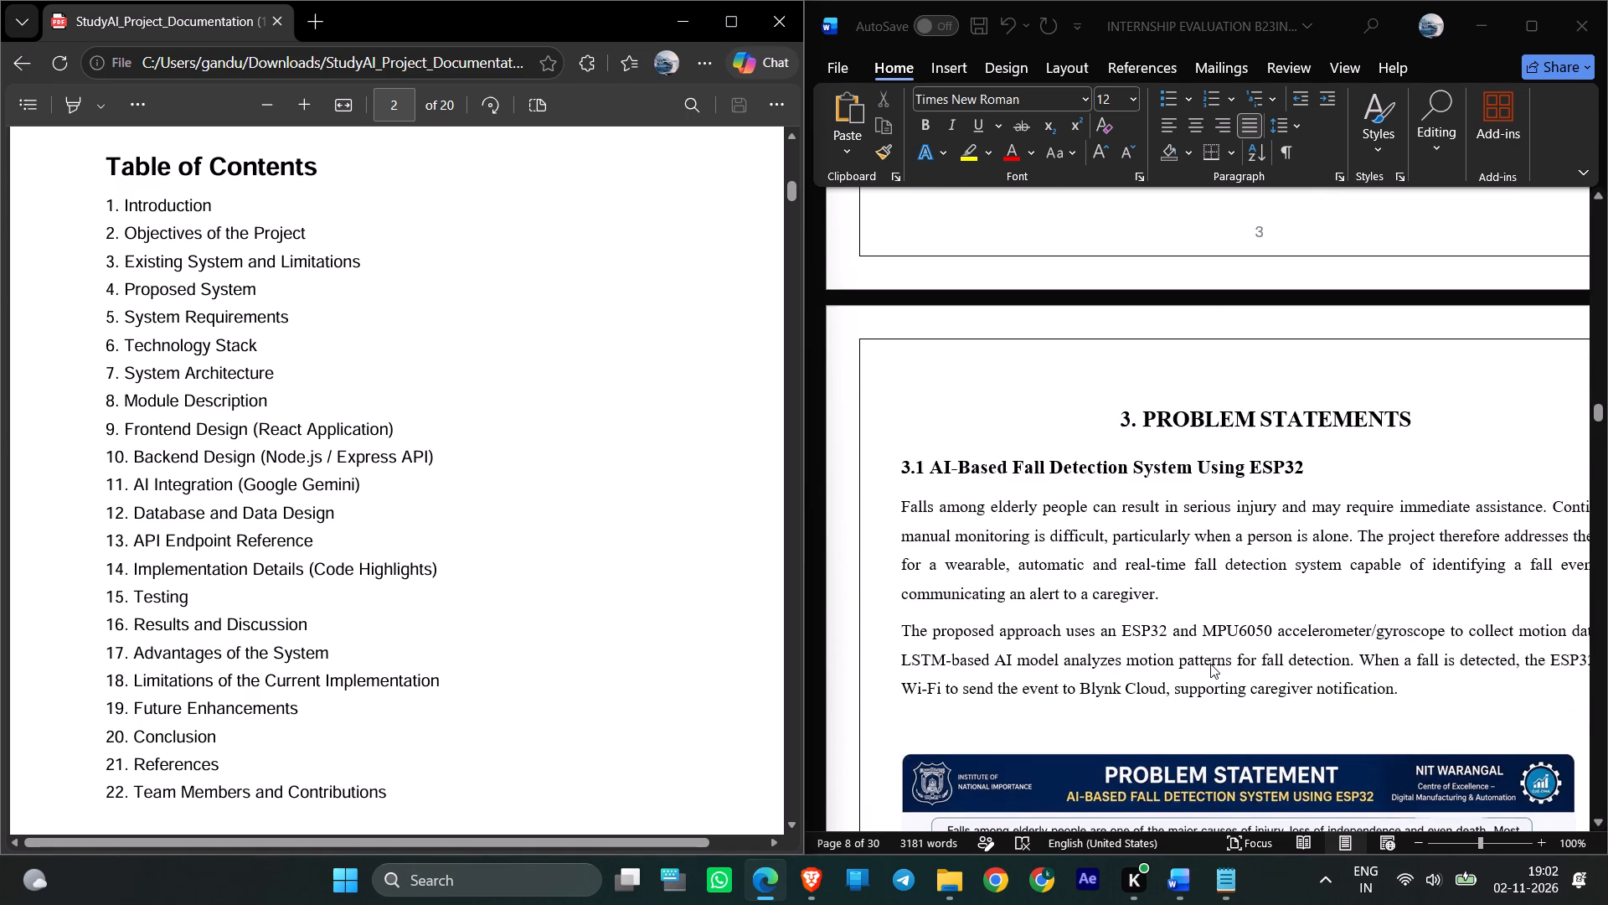
scroll(1210, 664, down, 14)
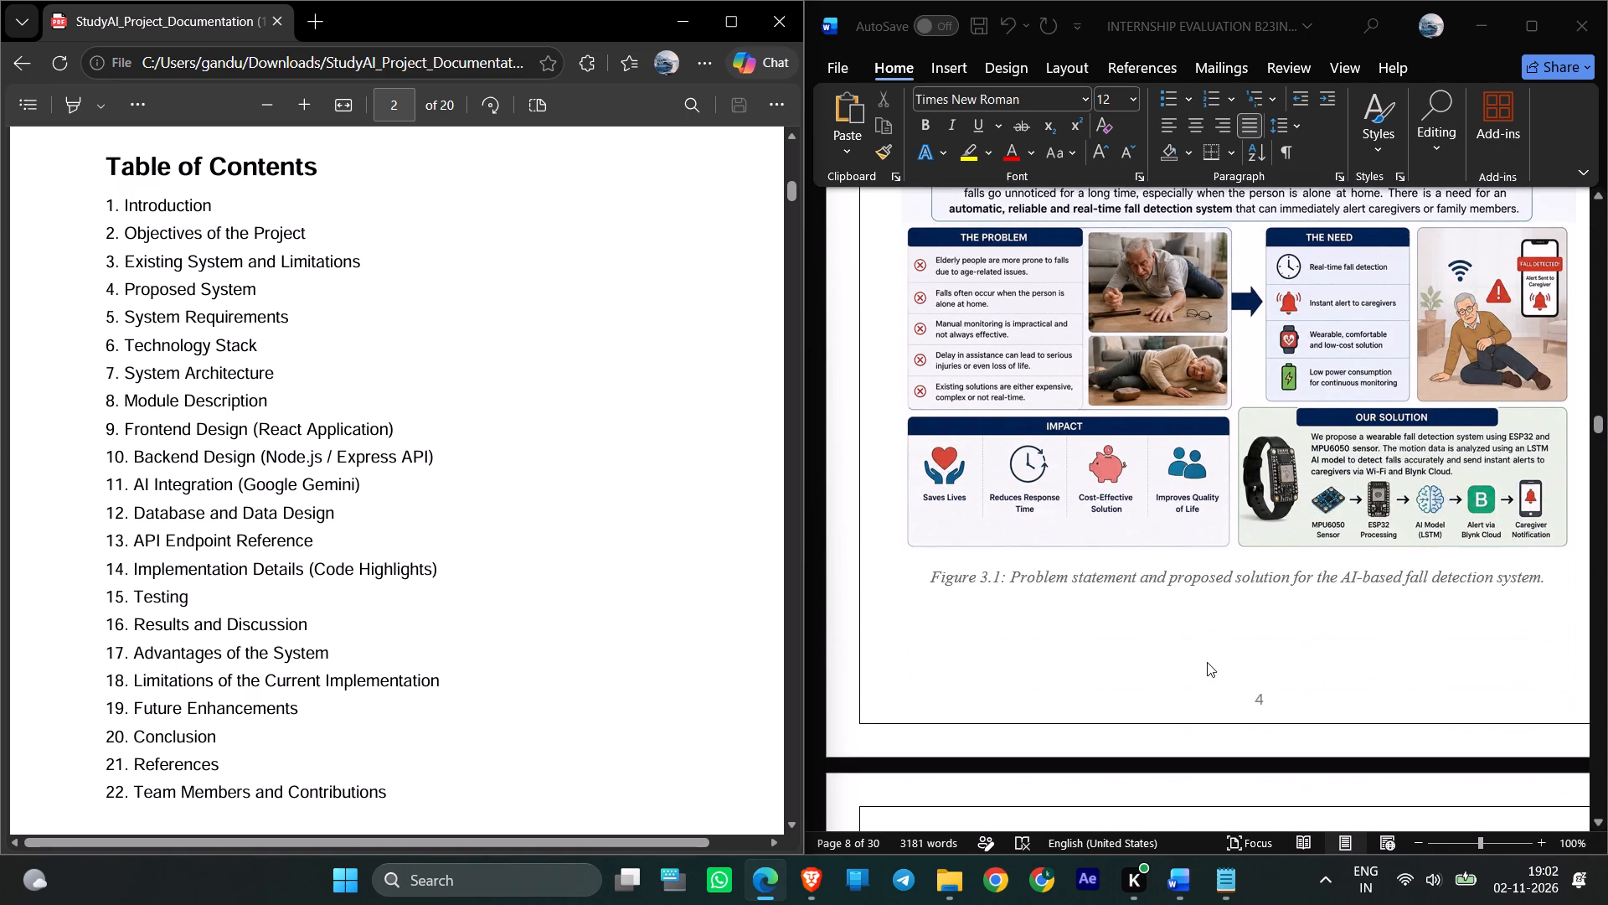
scroll(1206, 662, down, 9)
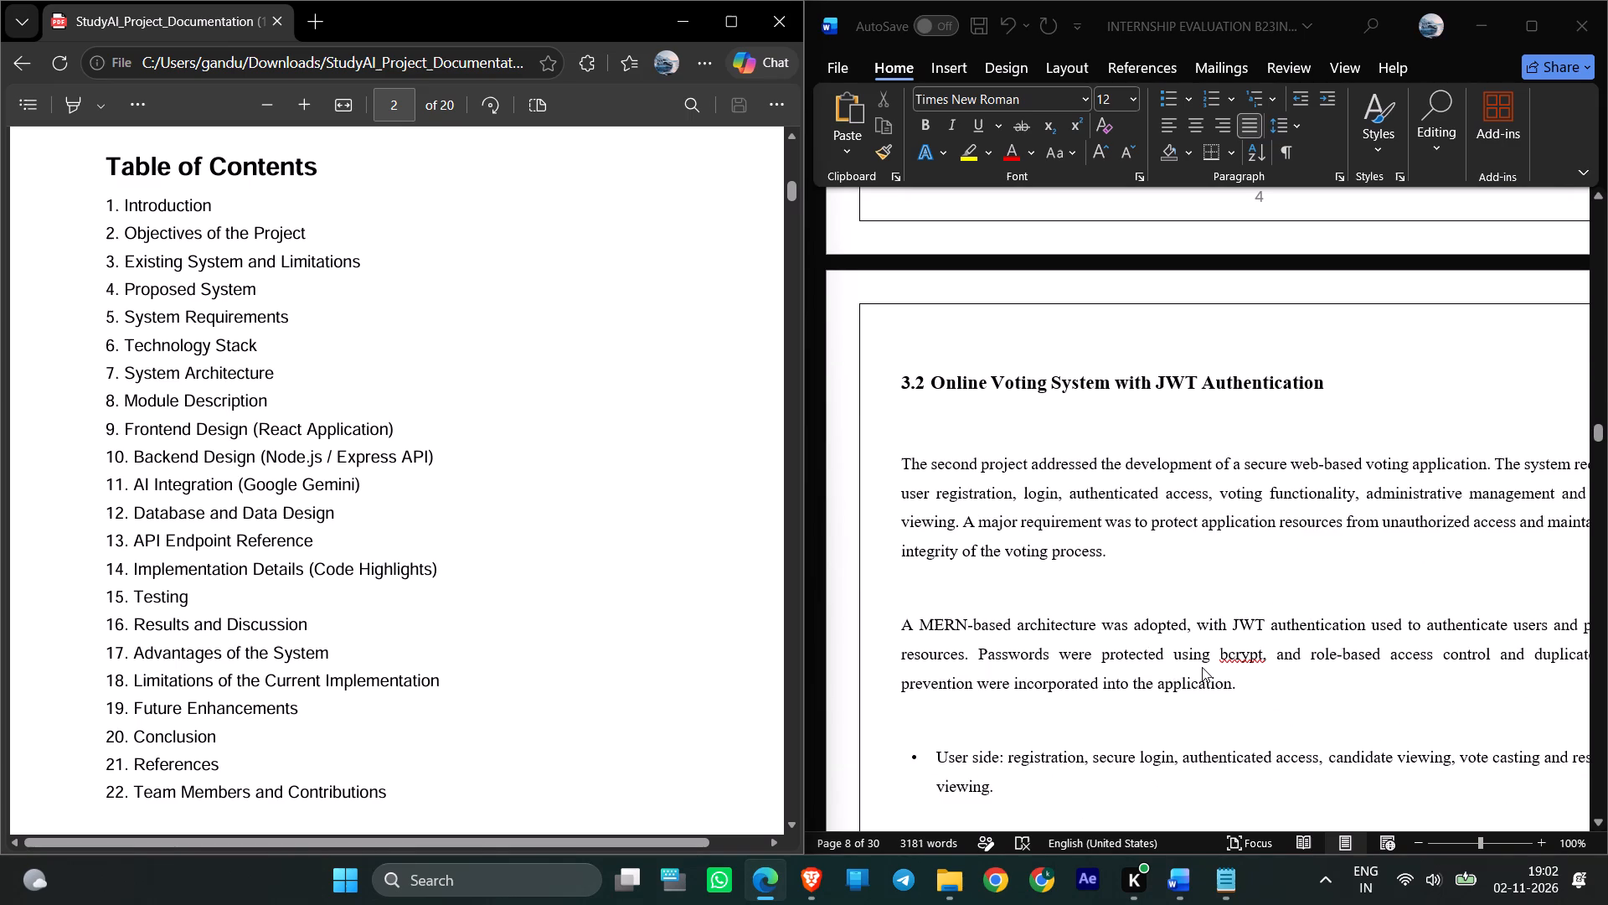
scroll(1202, 667, down, 19)
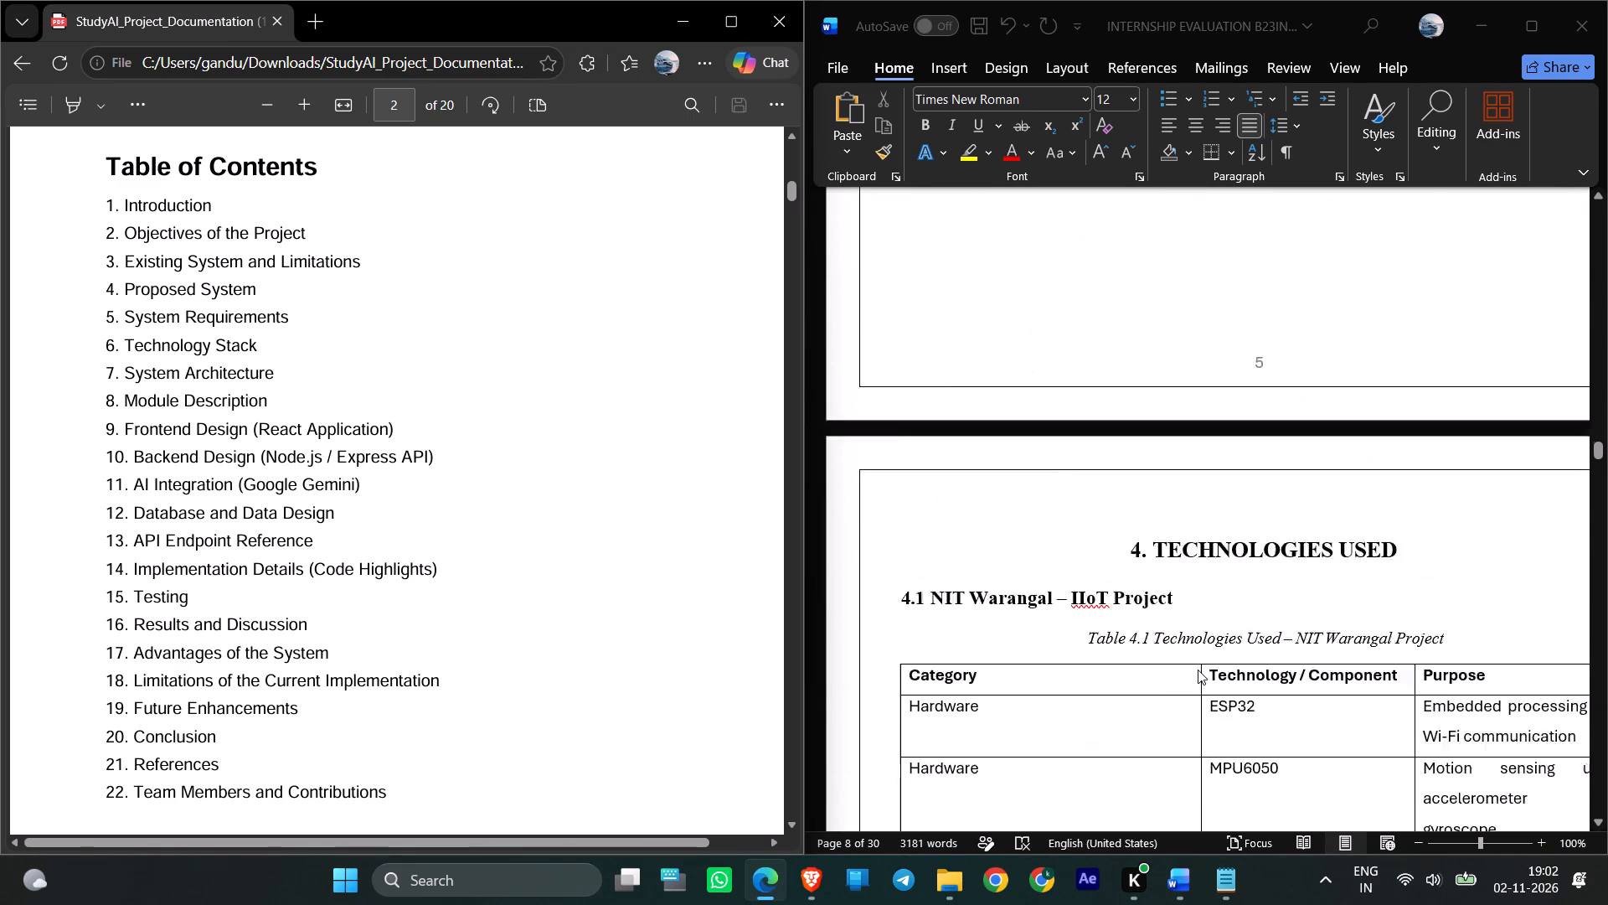
Read the report's Technologies Used section, covering the technology tables for the NIT Warangal IIoT and Blackbucks MERN projects.
scroll(1198, 670, down, 11)
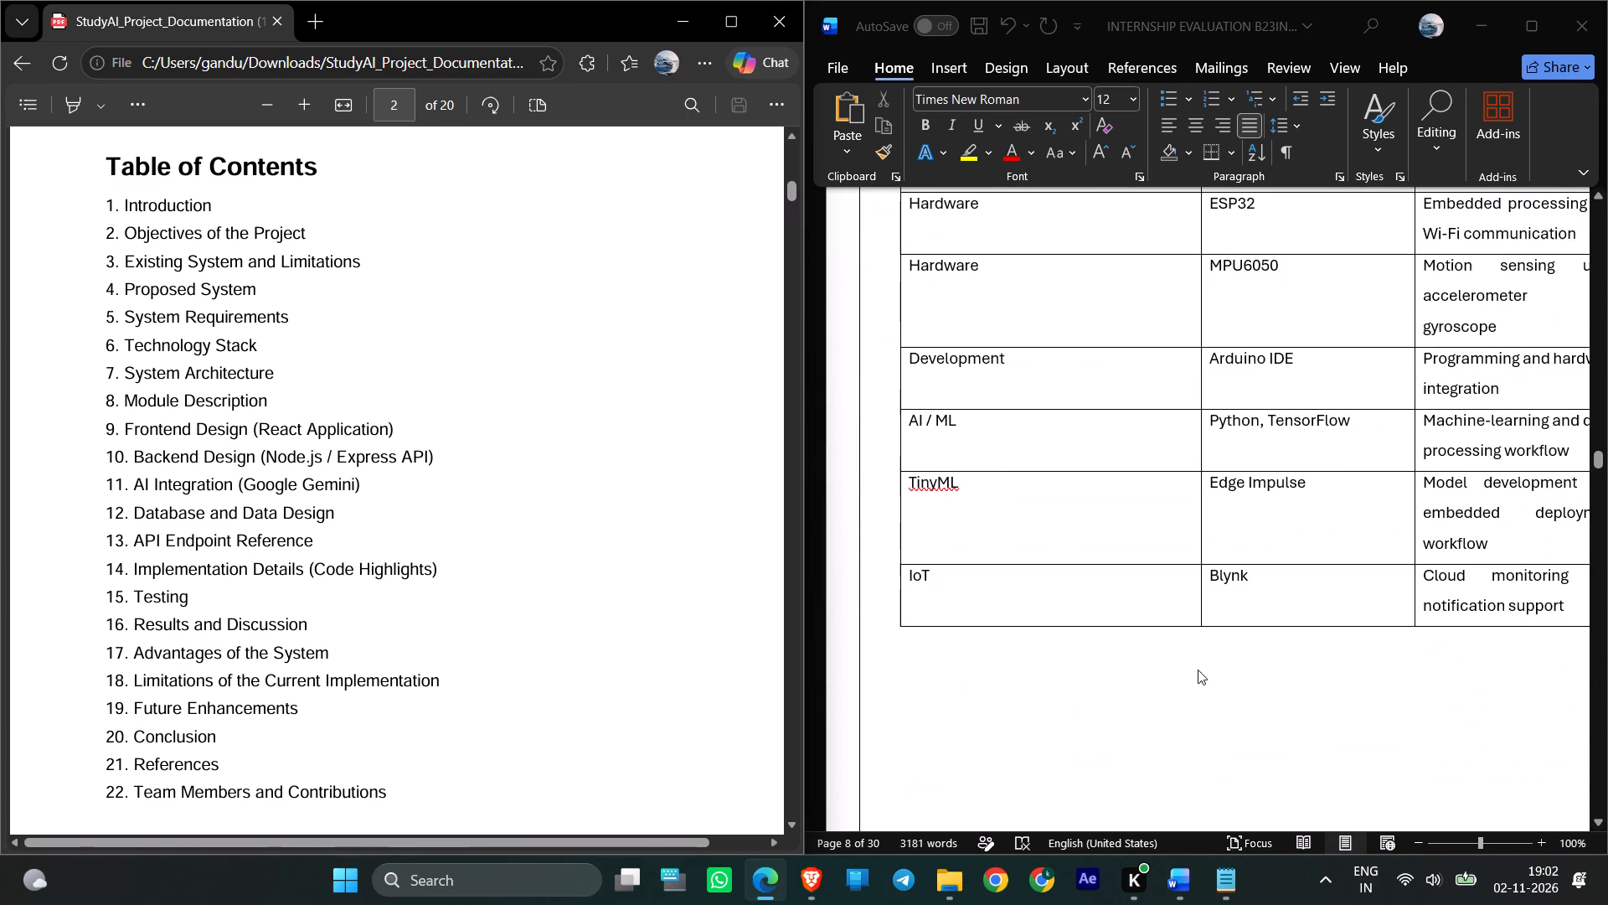
scroll(1198, 670, down, 18)
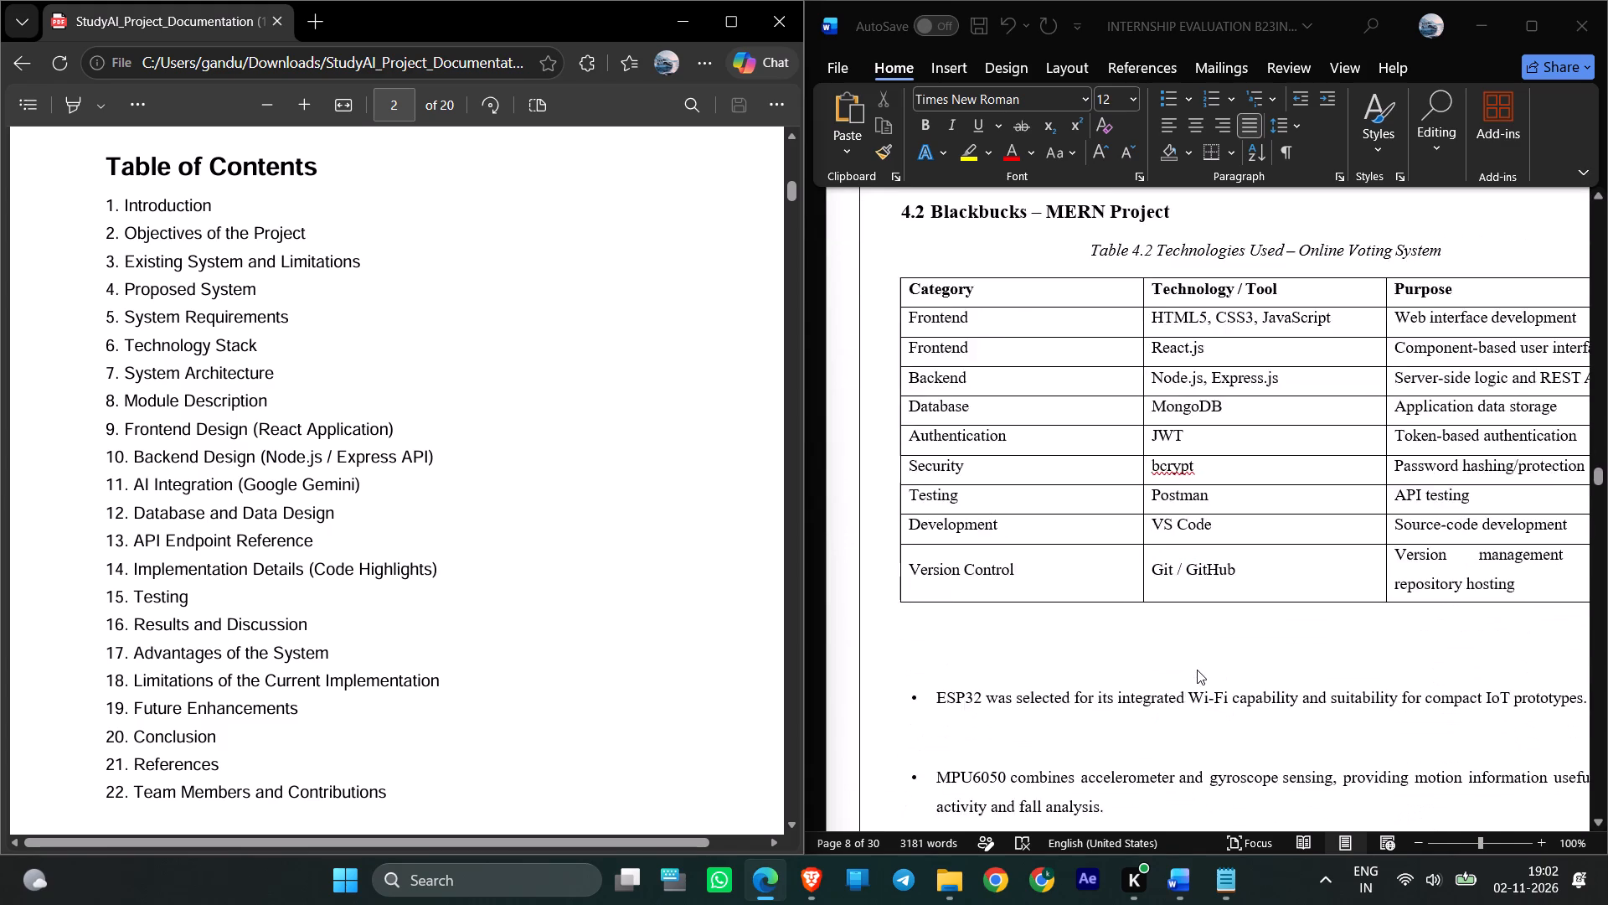
scroll(1197, 670, down, 11)
Examine the report's fall detection system architecture diagram, Figure 5.1, and the start of Table 5.1 on its components.
scroll(1197, 670, down, 18)
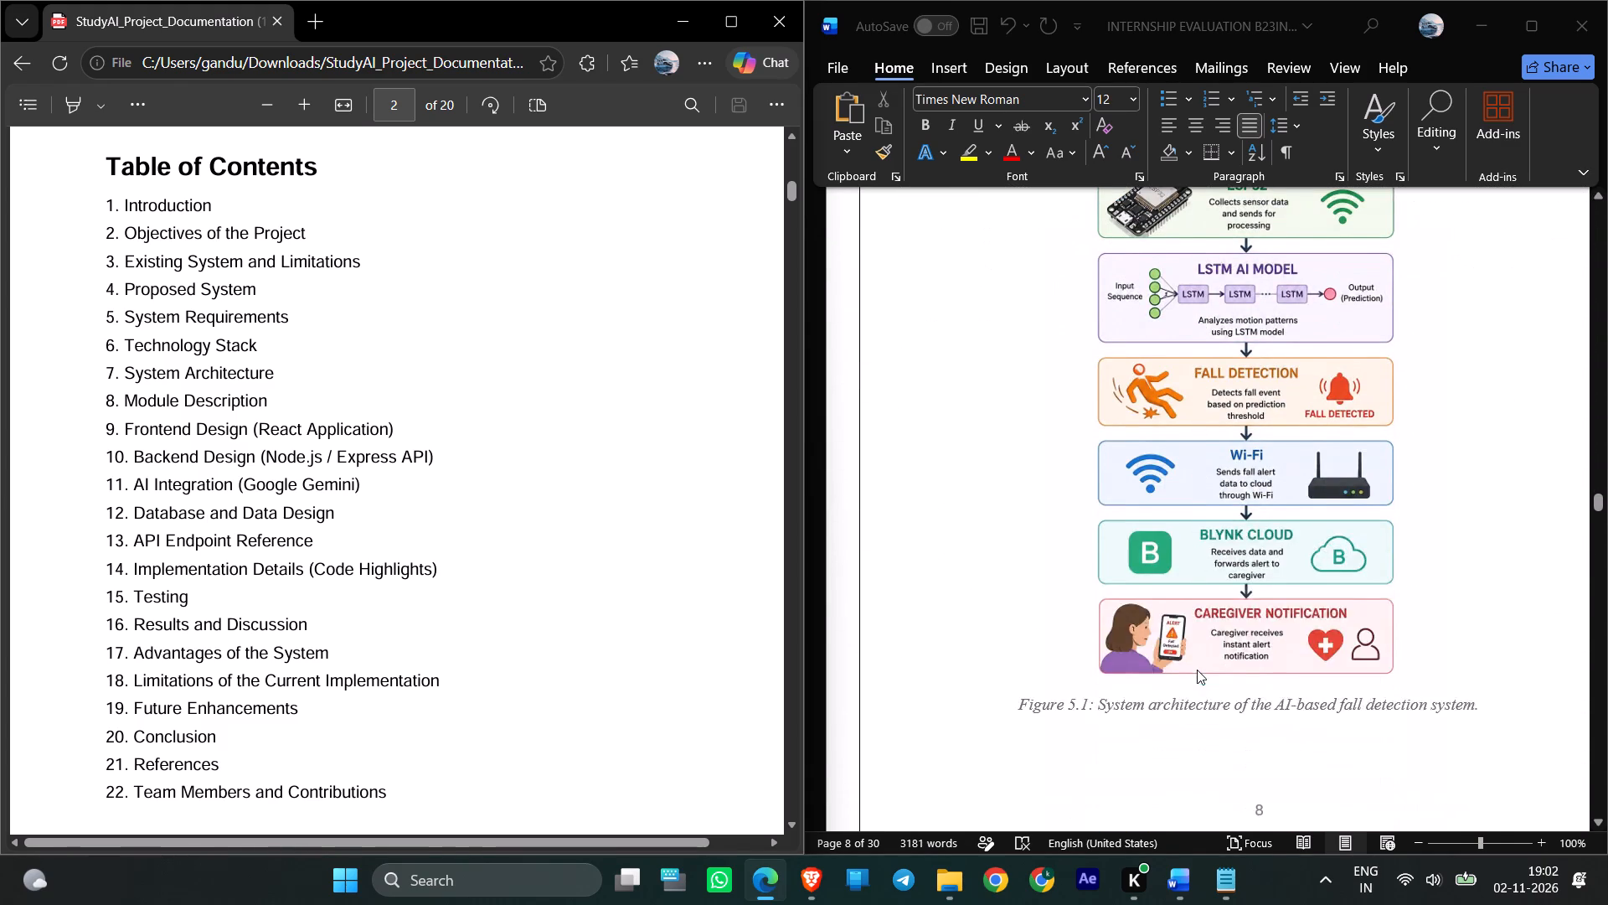
scroll(1197, 670, down, 3)
scroll(1197, 670, up, 6)
scroll(1182, 702, down, 13)
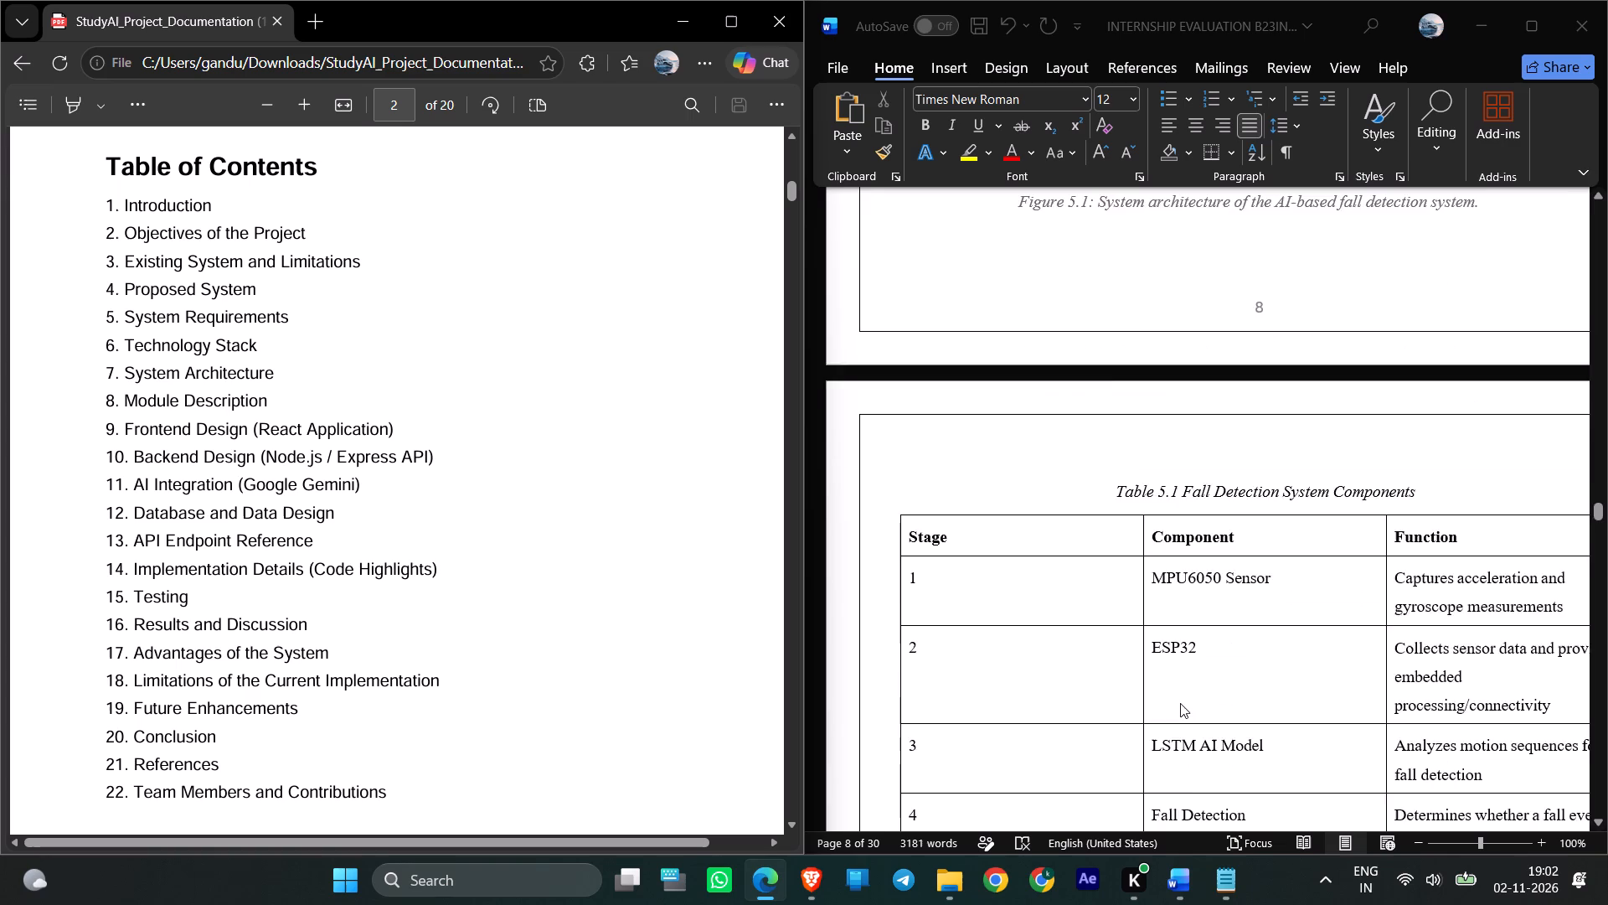
scroll(1180, 703, down, 3)
scroll(1180, 703, up, 5)
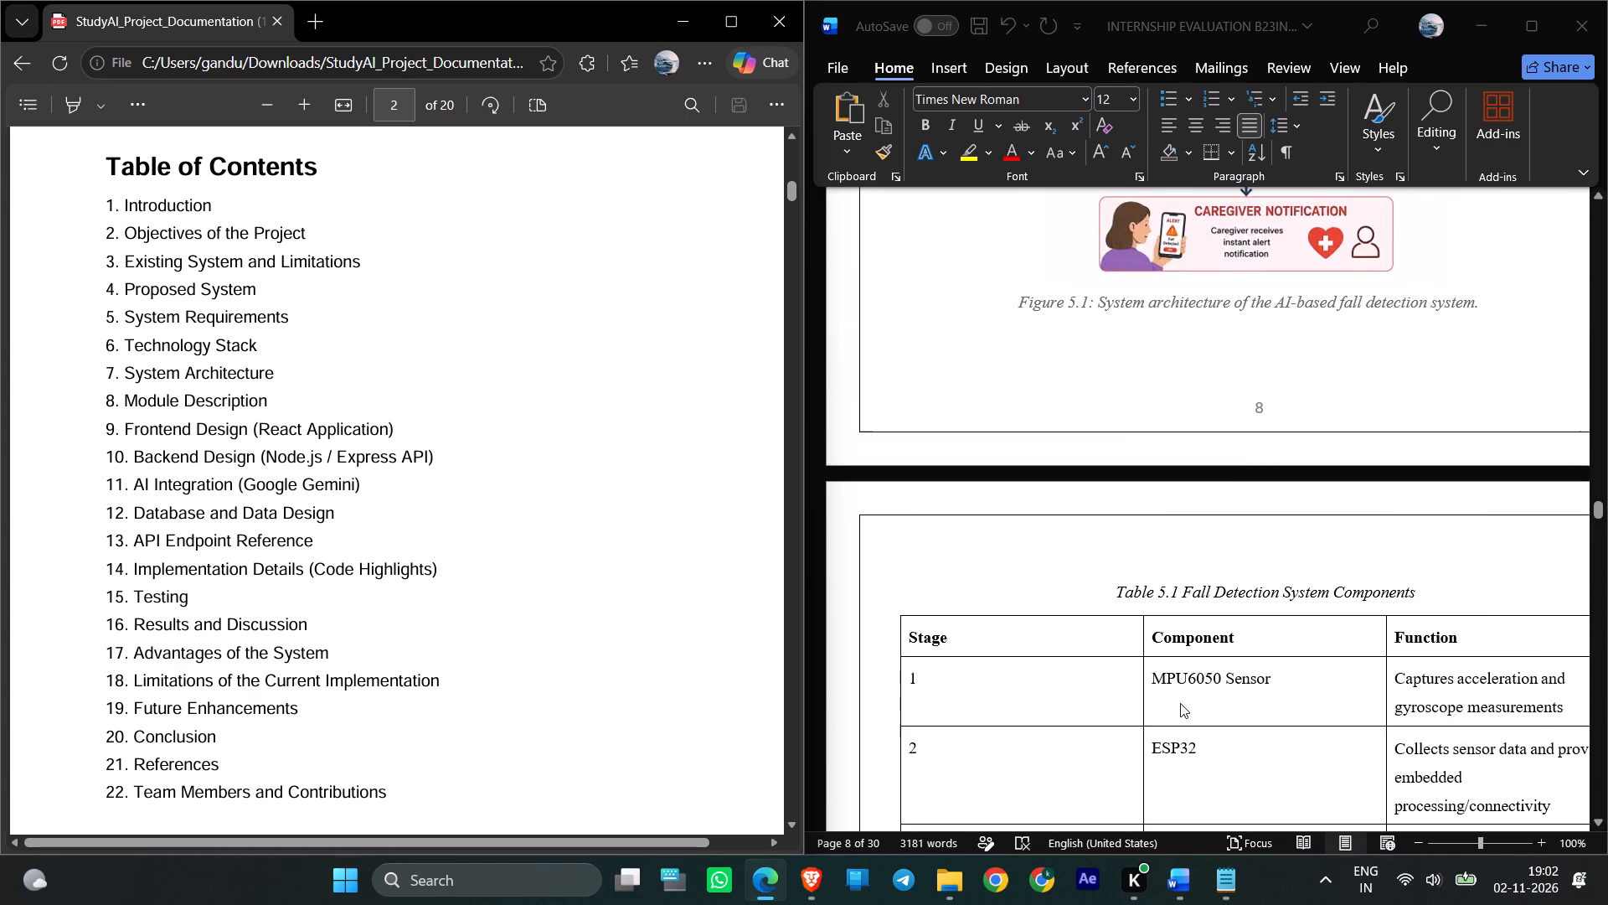
scroll(1180, 703, up, 4)
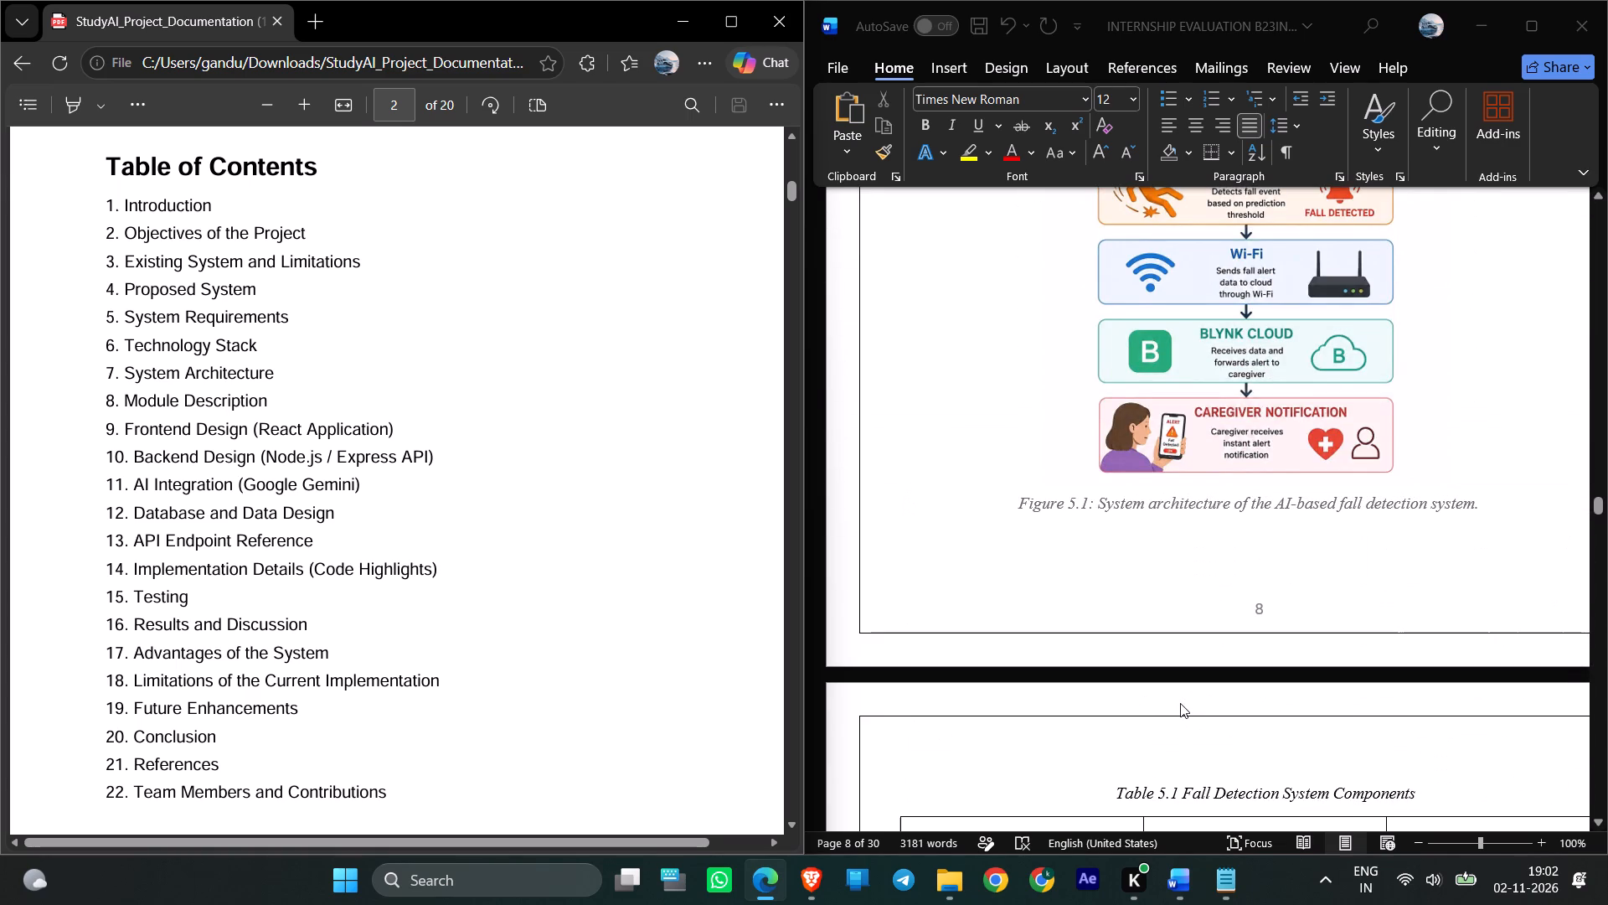
scroll(1180, 703, up, 4)
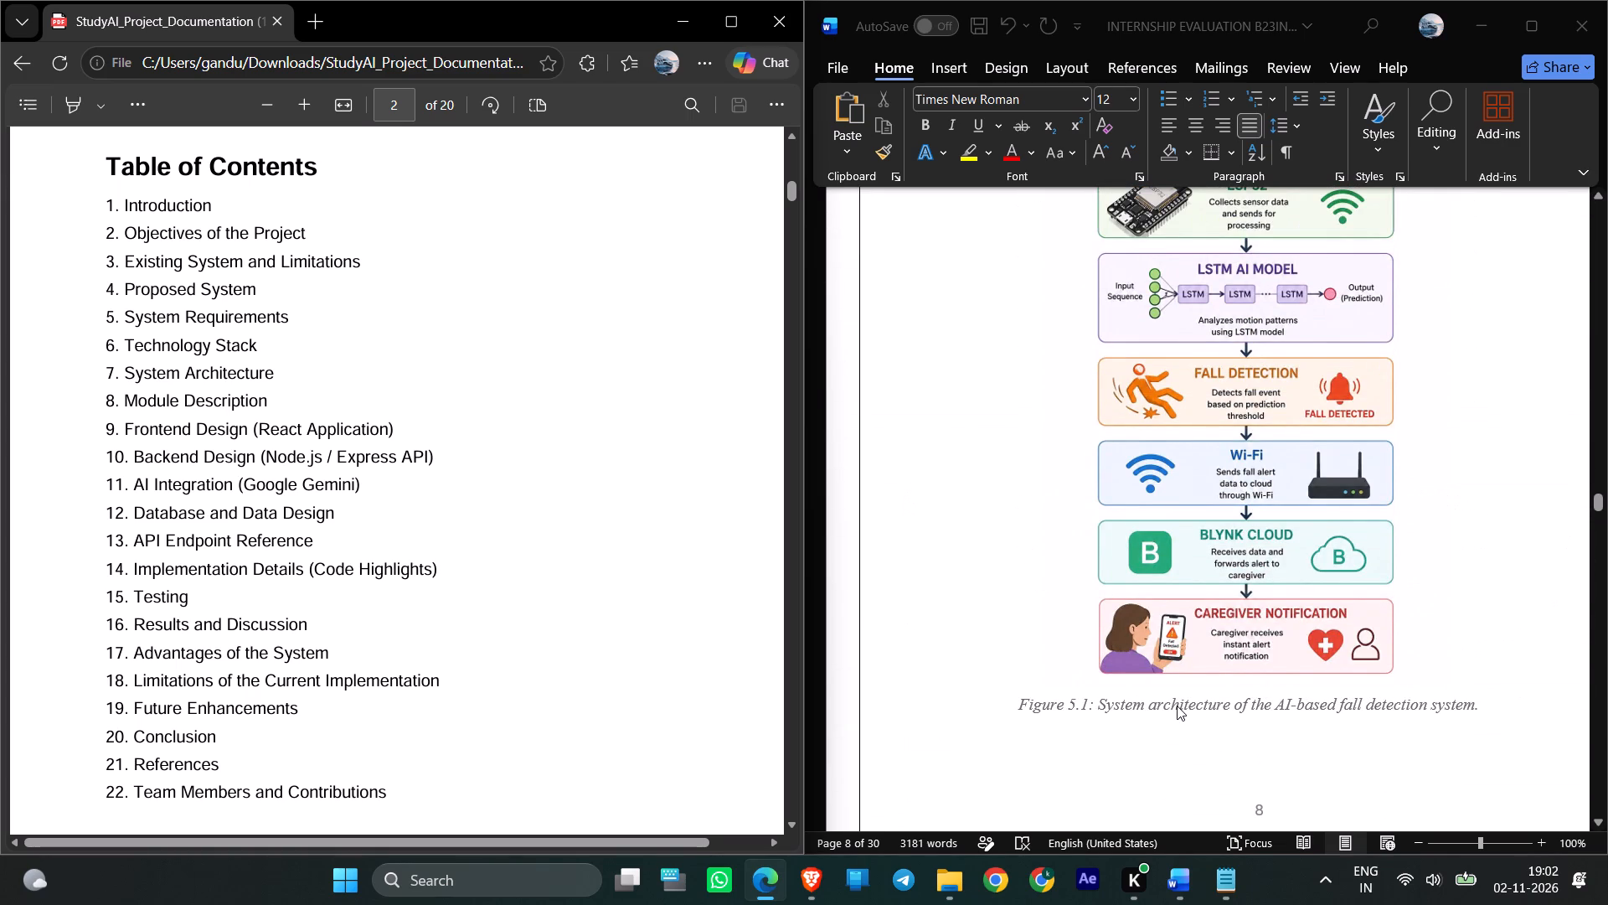
Go back through the Technologies Used and Problem Statements sections to the end of the internship objectives, reviewing the content against the StudyAI contents list.
scroll(979, 551, up, 20)
scroll(979, 551, up, 20)
scroll(979, 551, up, 3)
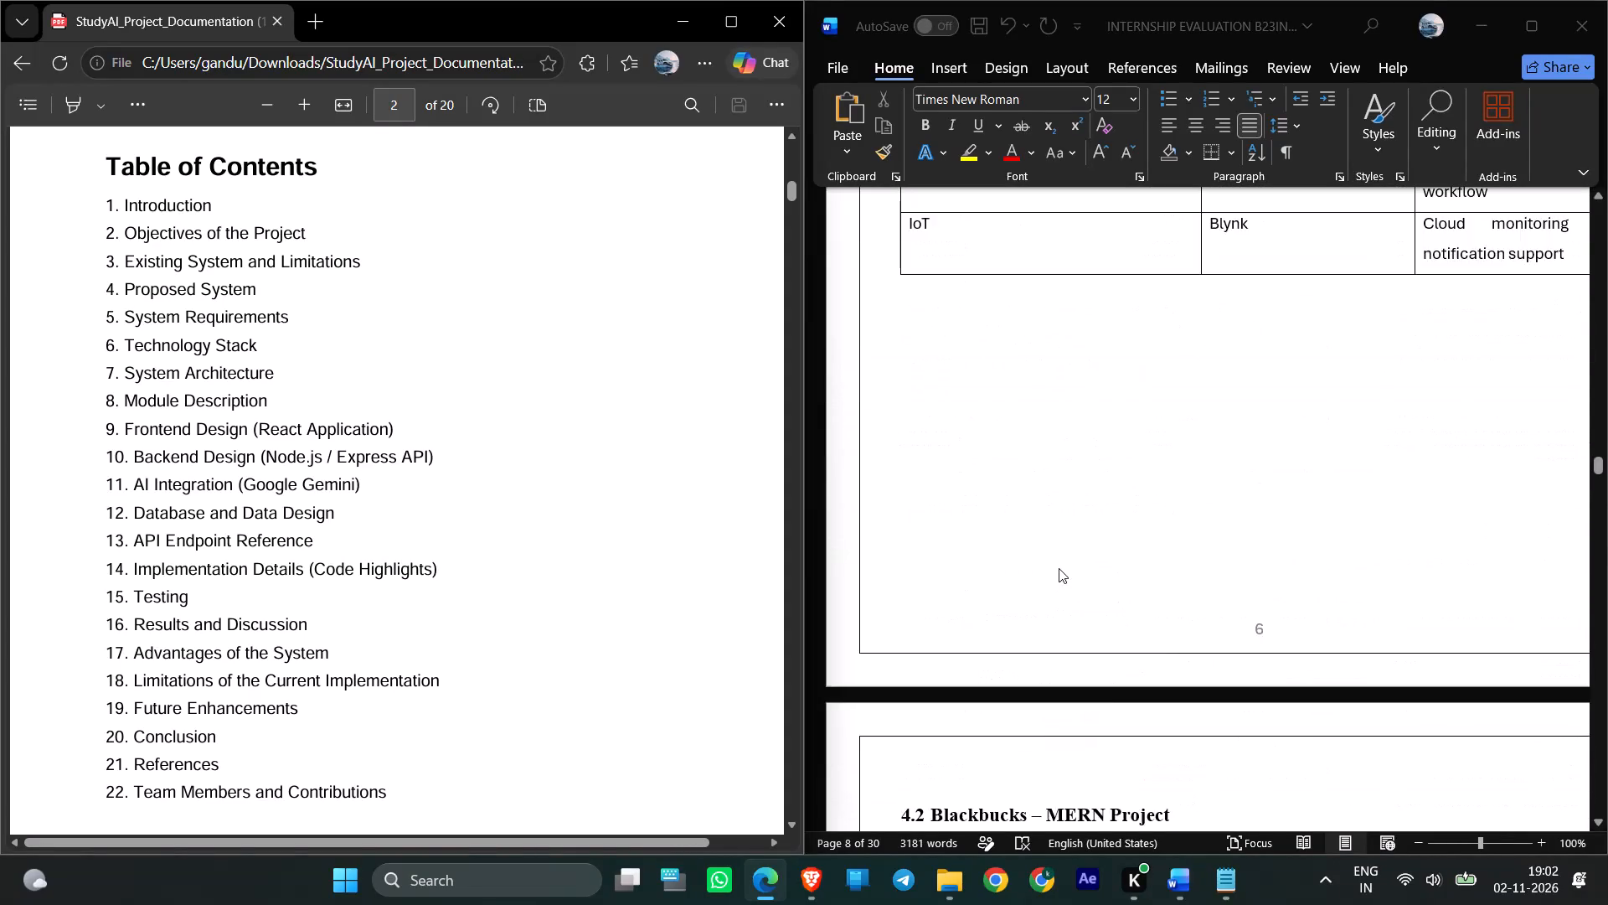
scroll(1059, 568, up, 20)
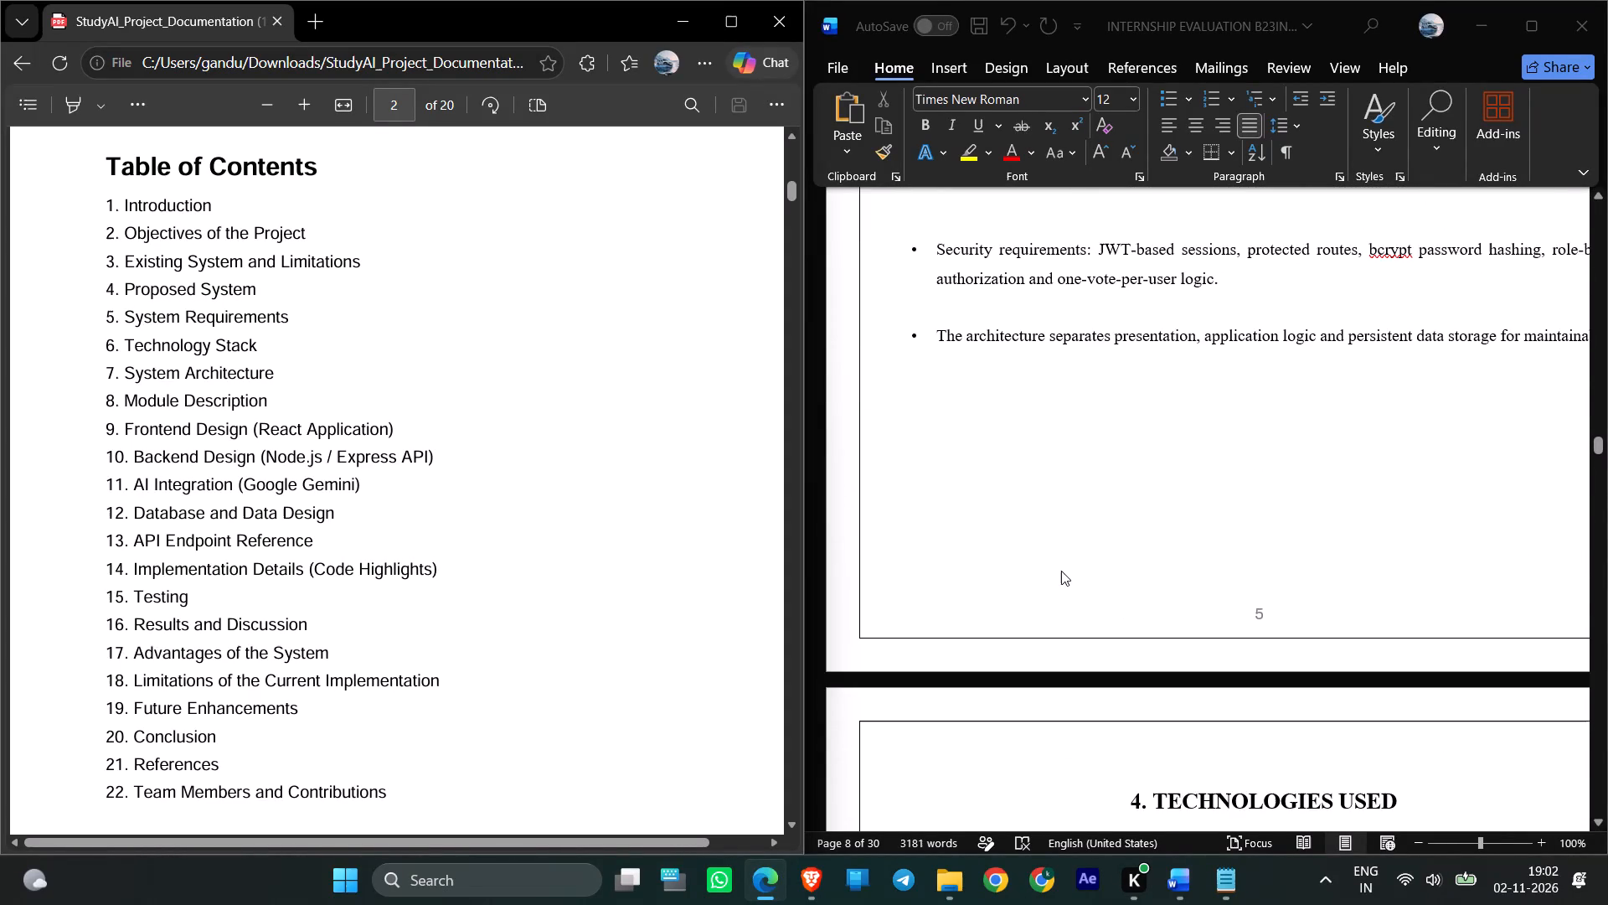
scroll(1061, 571, up, 14)
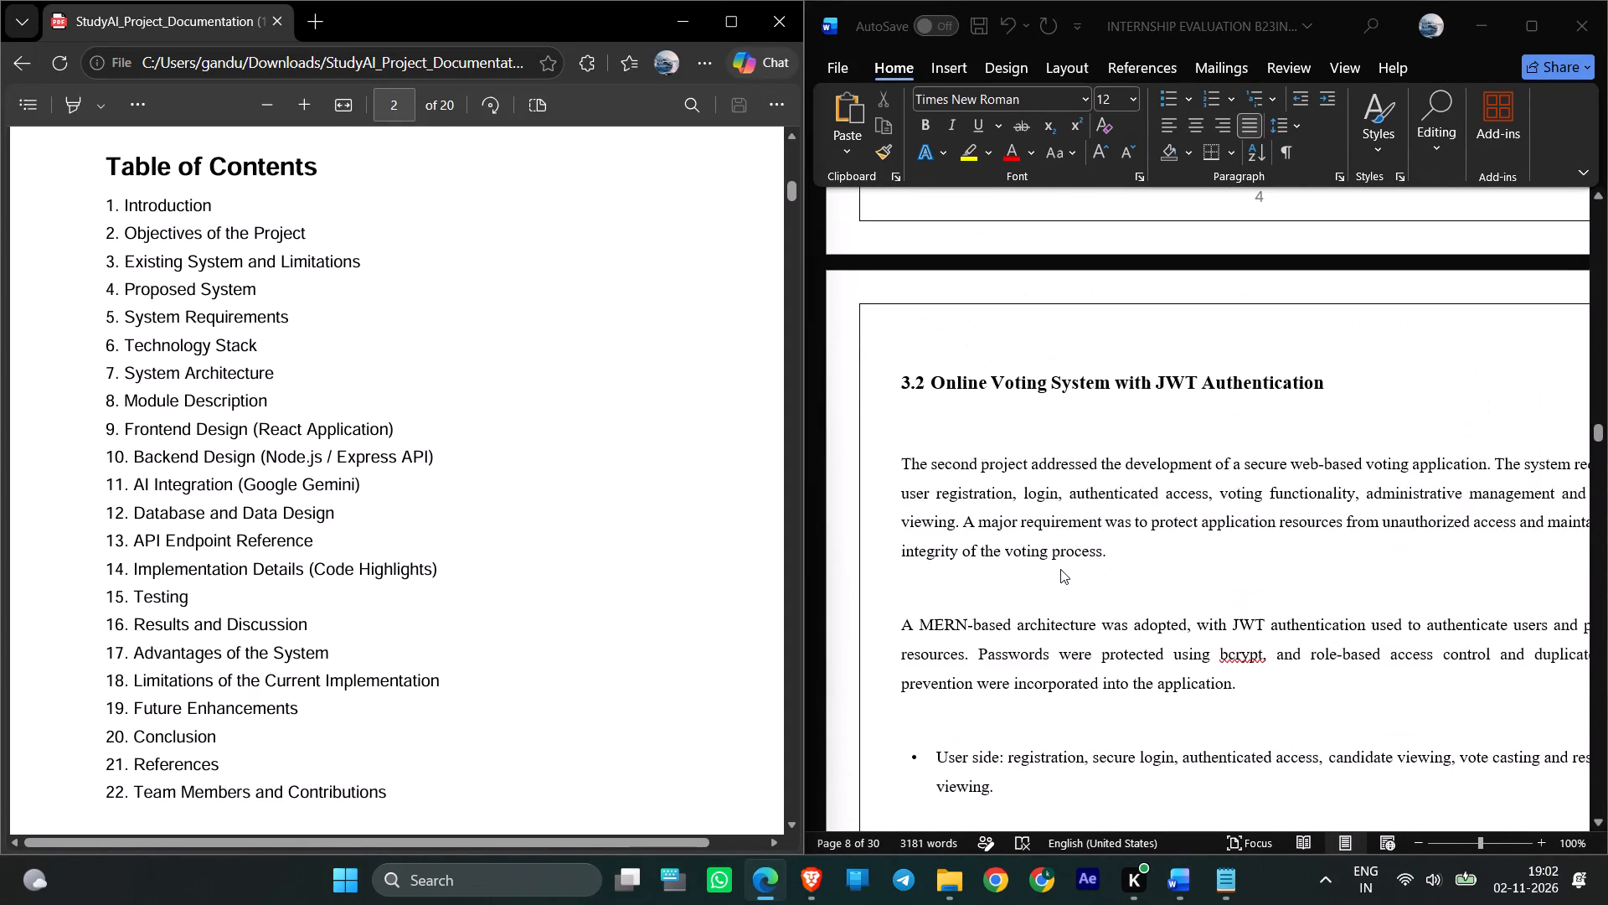
scroll(1058, 571, up, 20)
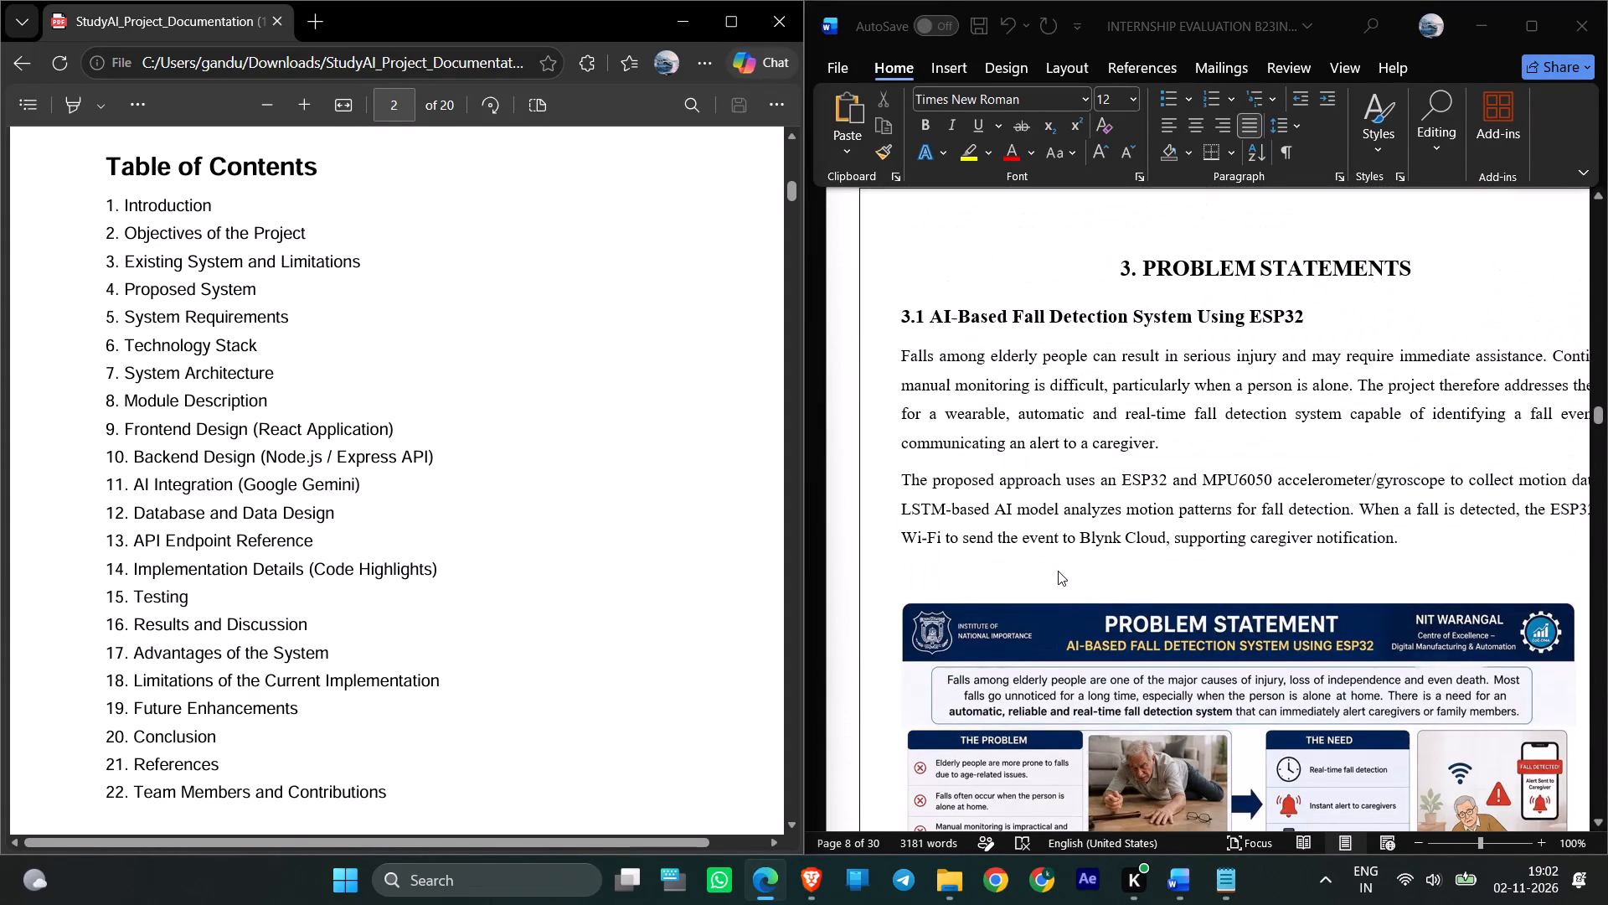
scroll(1055, 566, up, 11)
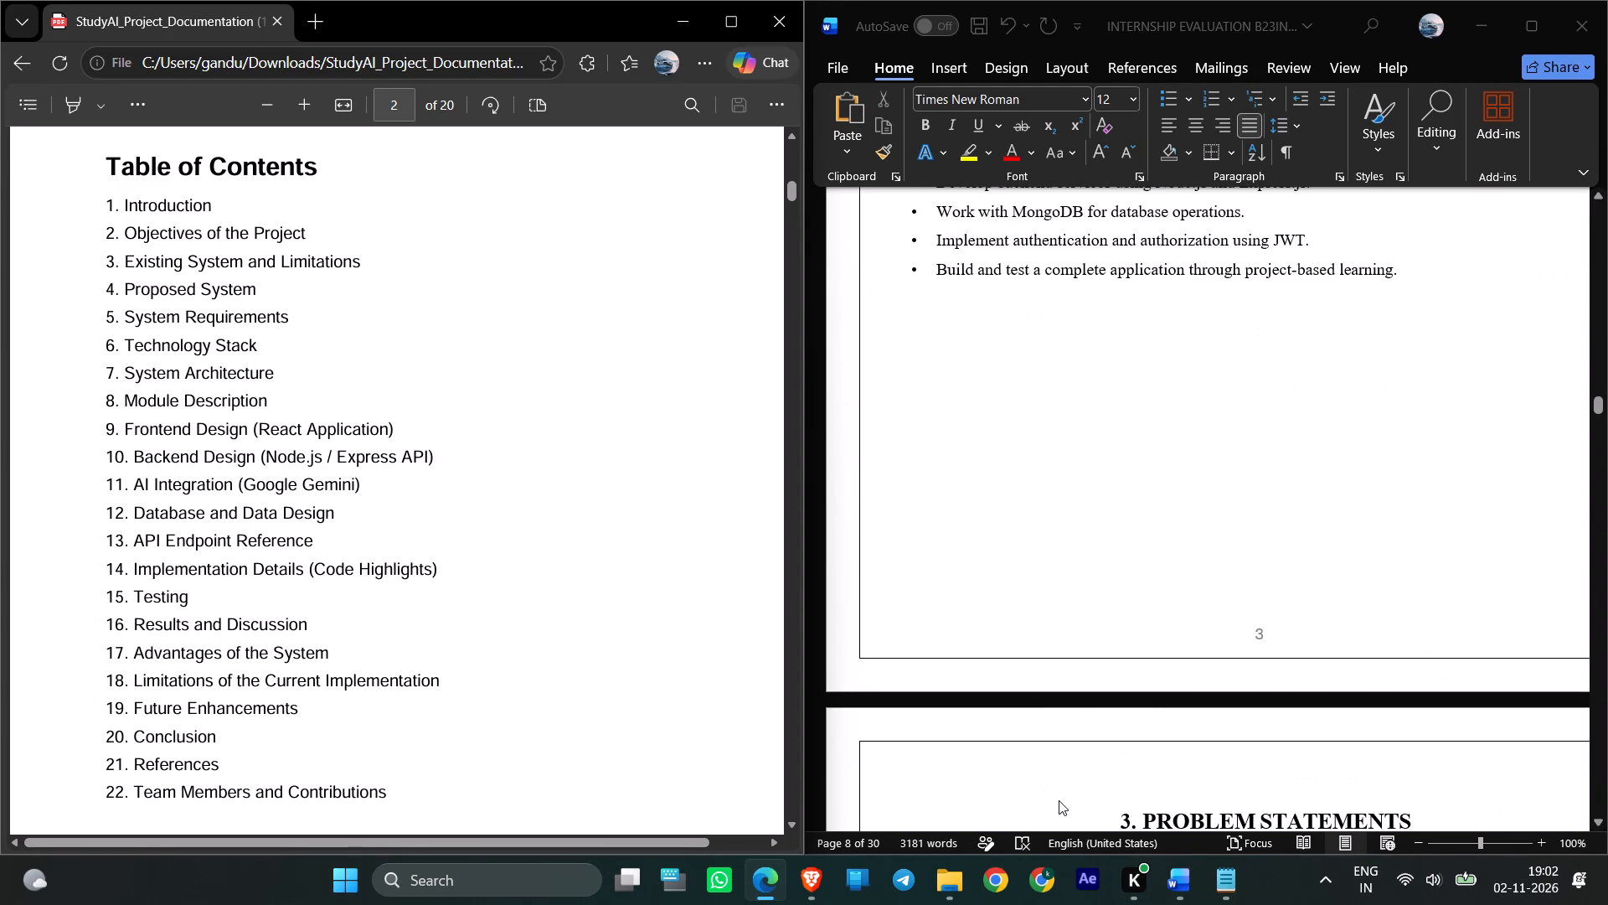
Go back through the objectives and internship details tables and review the entries in the report's List of Tables.
scroll(1136, 489, up, 5)
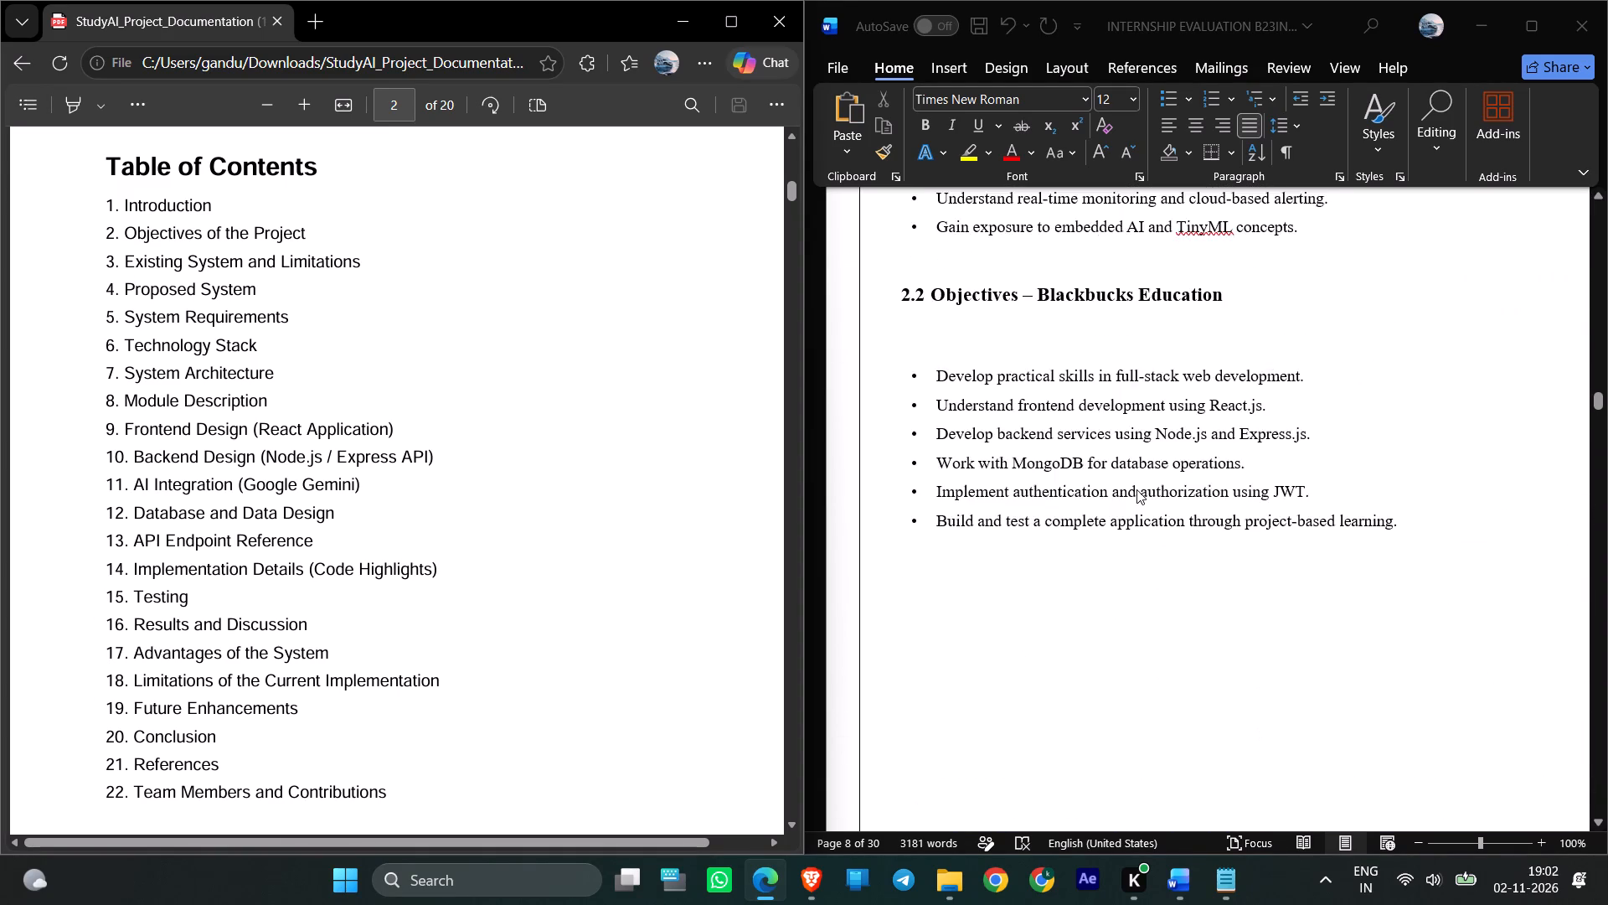
scroll(1136, 489, up, 6)
scroll(1136, 489, up, 20)
scroll(1136, 489, up, 3)
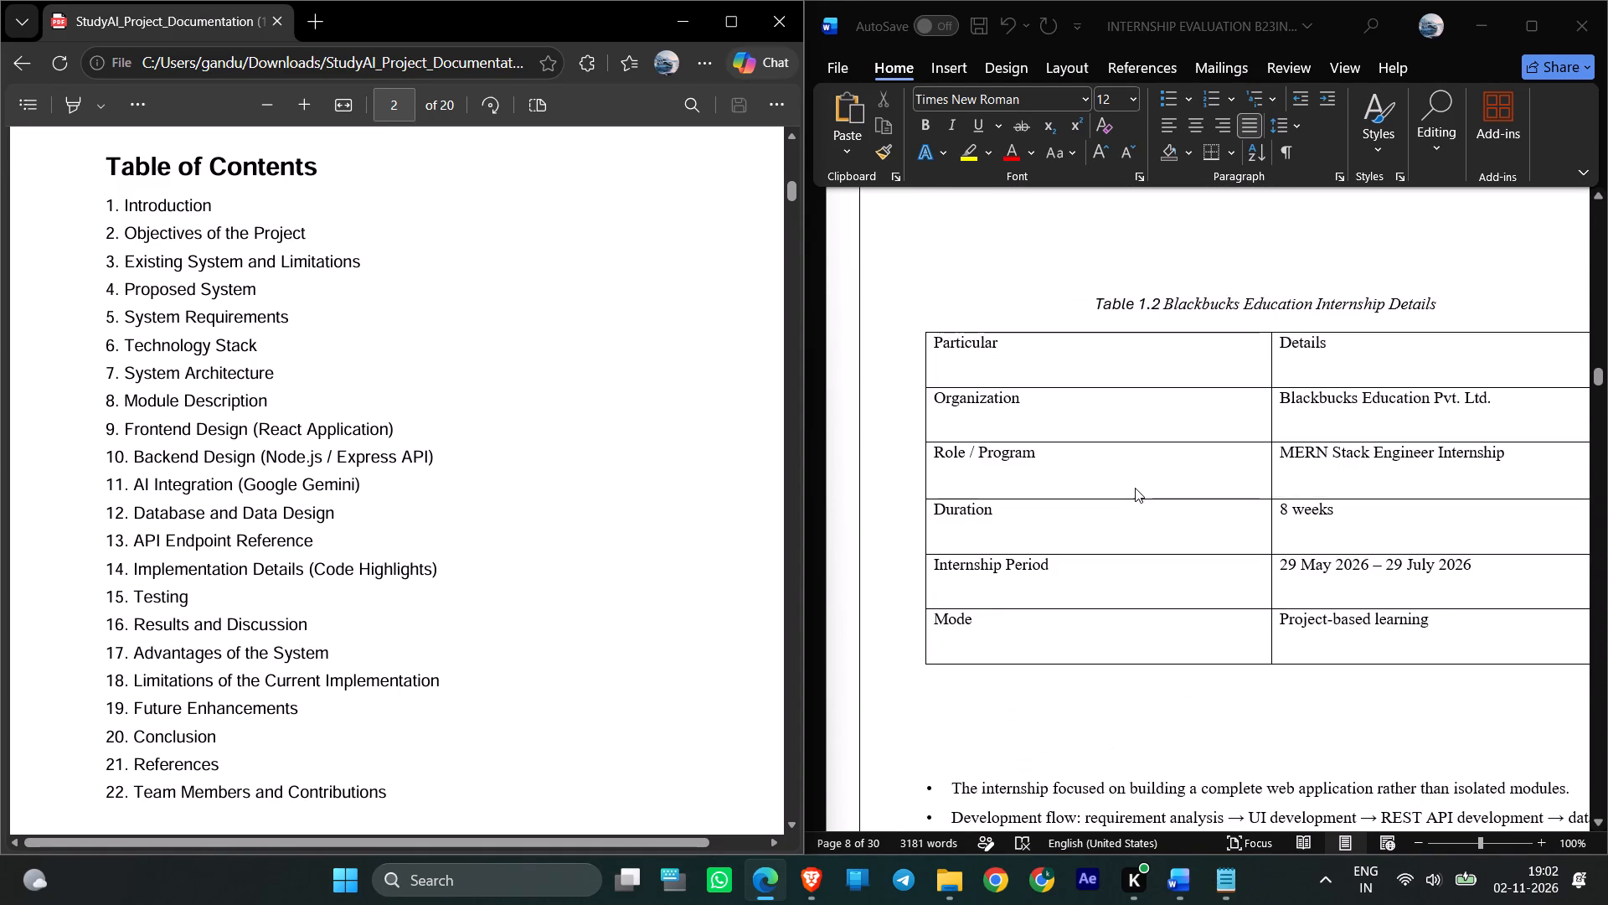
scroll(1135, 488, up, 17)
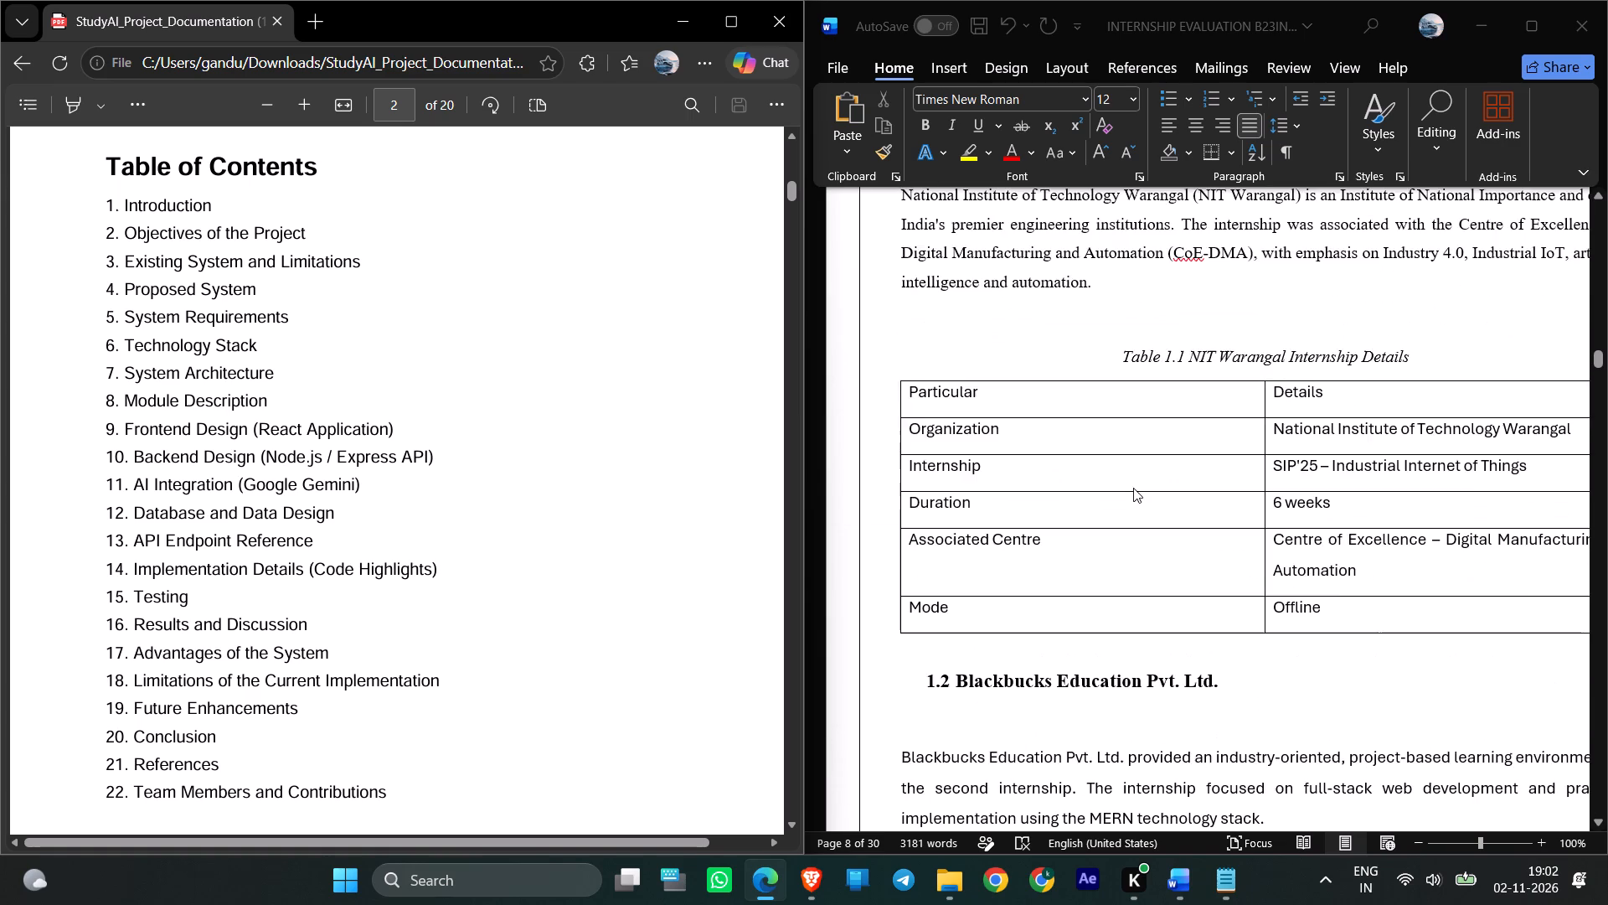
scroll(1133, 488, up, 19)
scroll(1133, 488, up, 6)
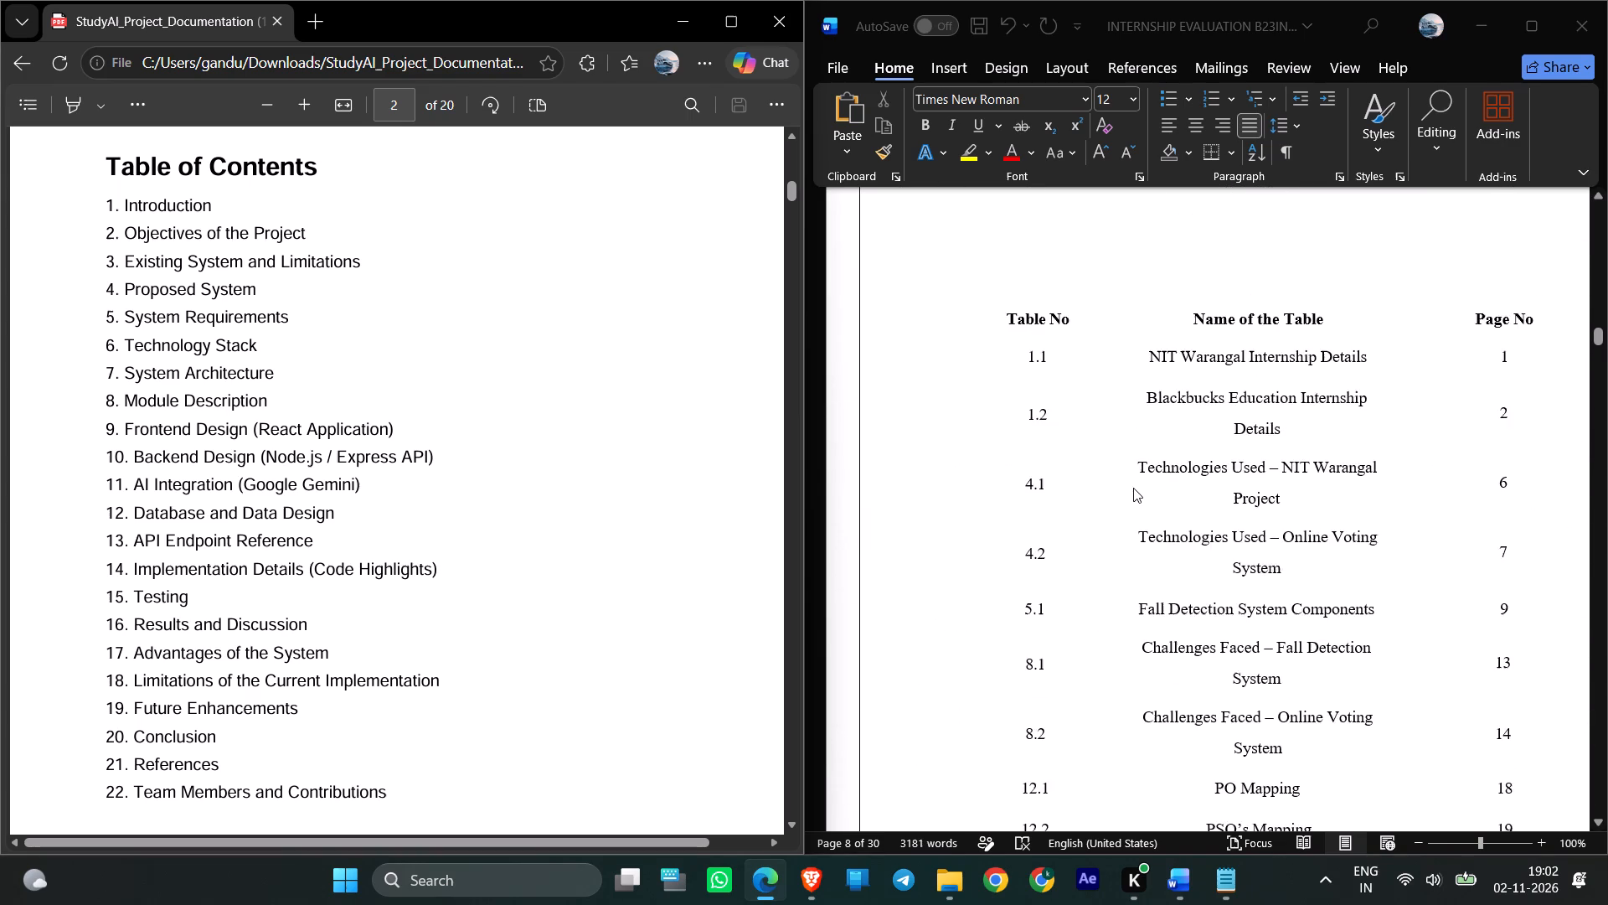
scroll(1133, 488, up, 3)
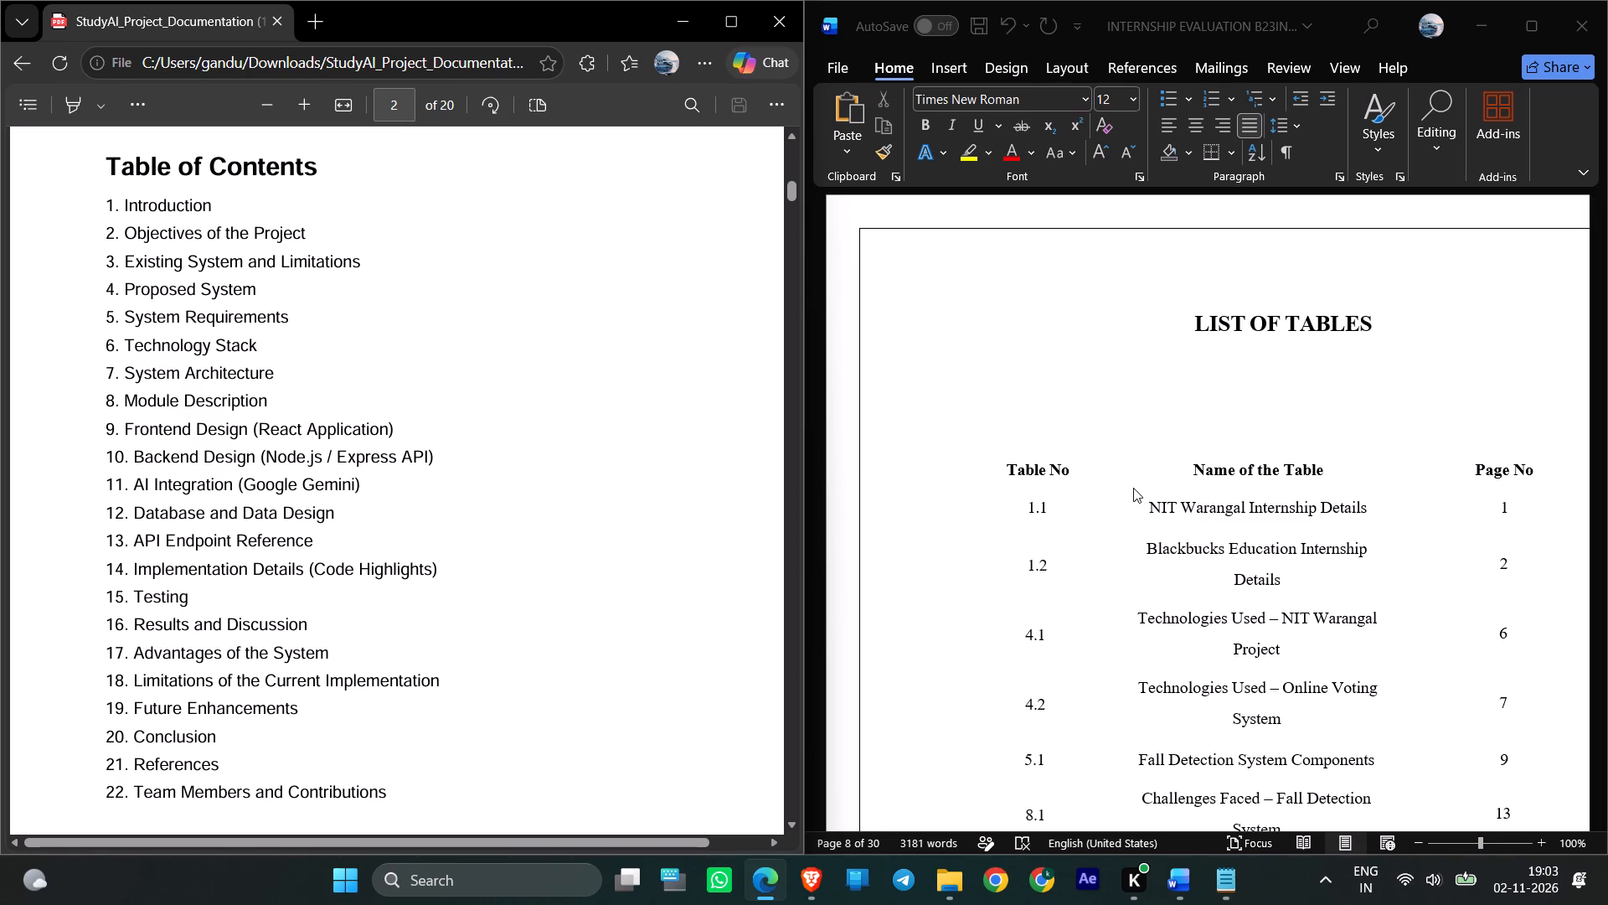
scroll(1133, 488, up, 4)
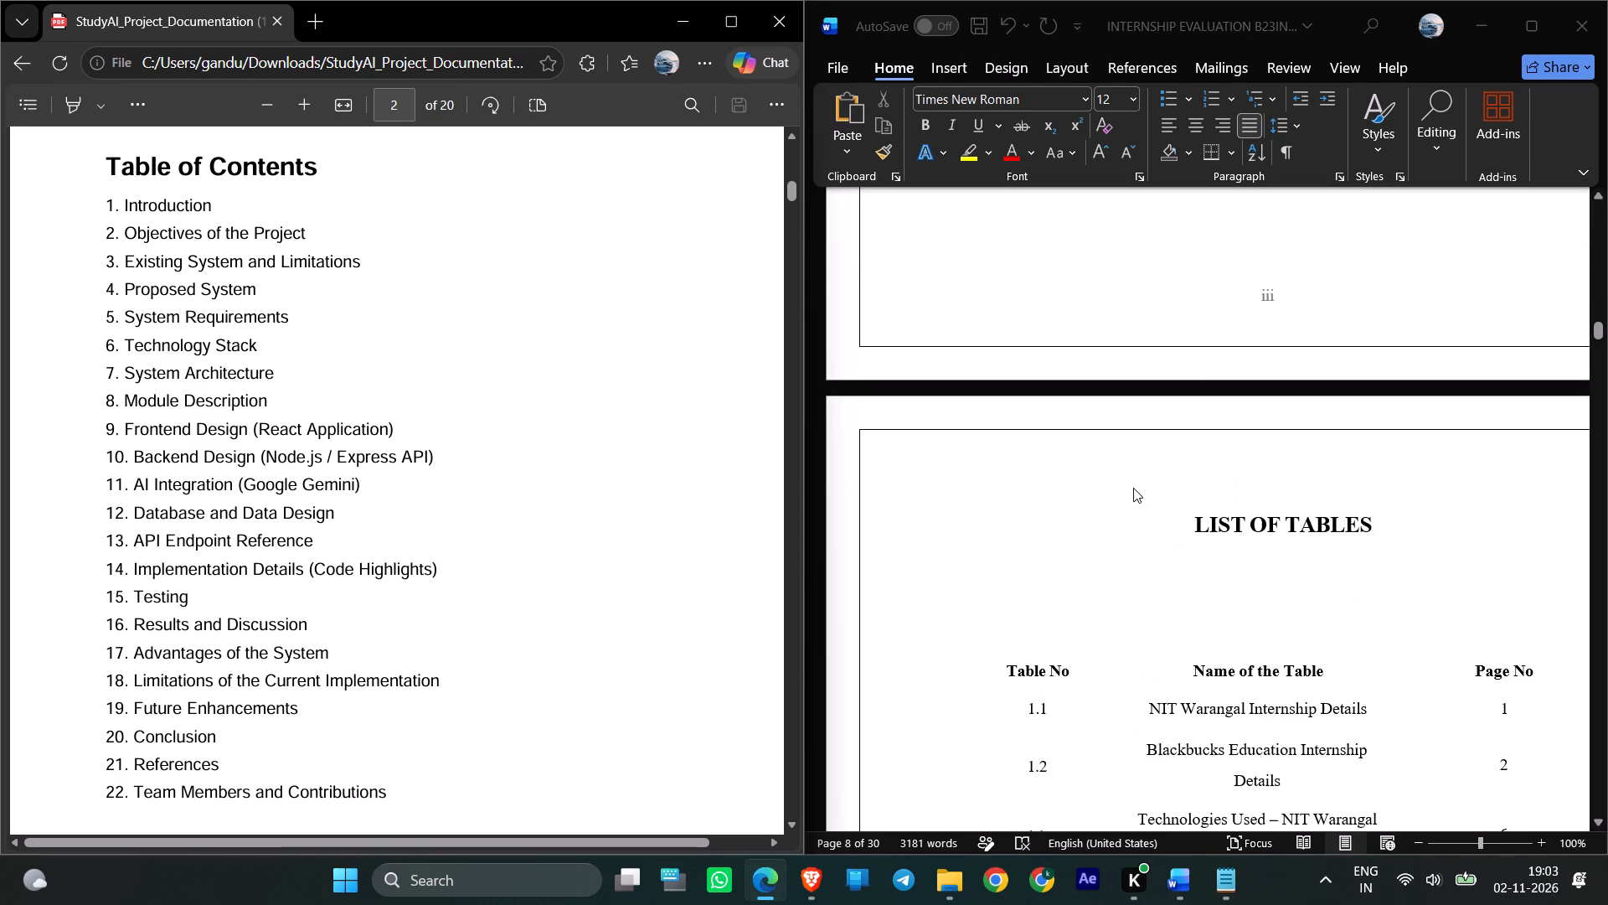
scroll(1133, 488, down, 2)
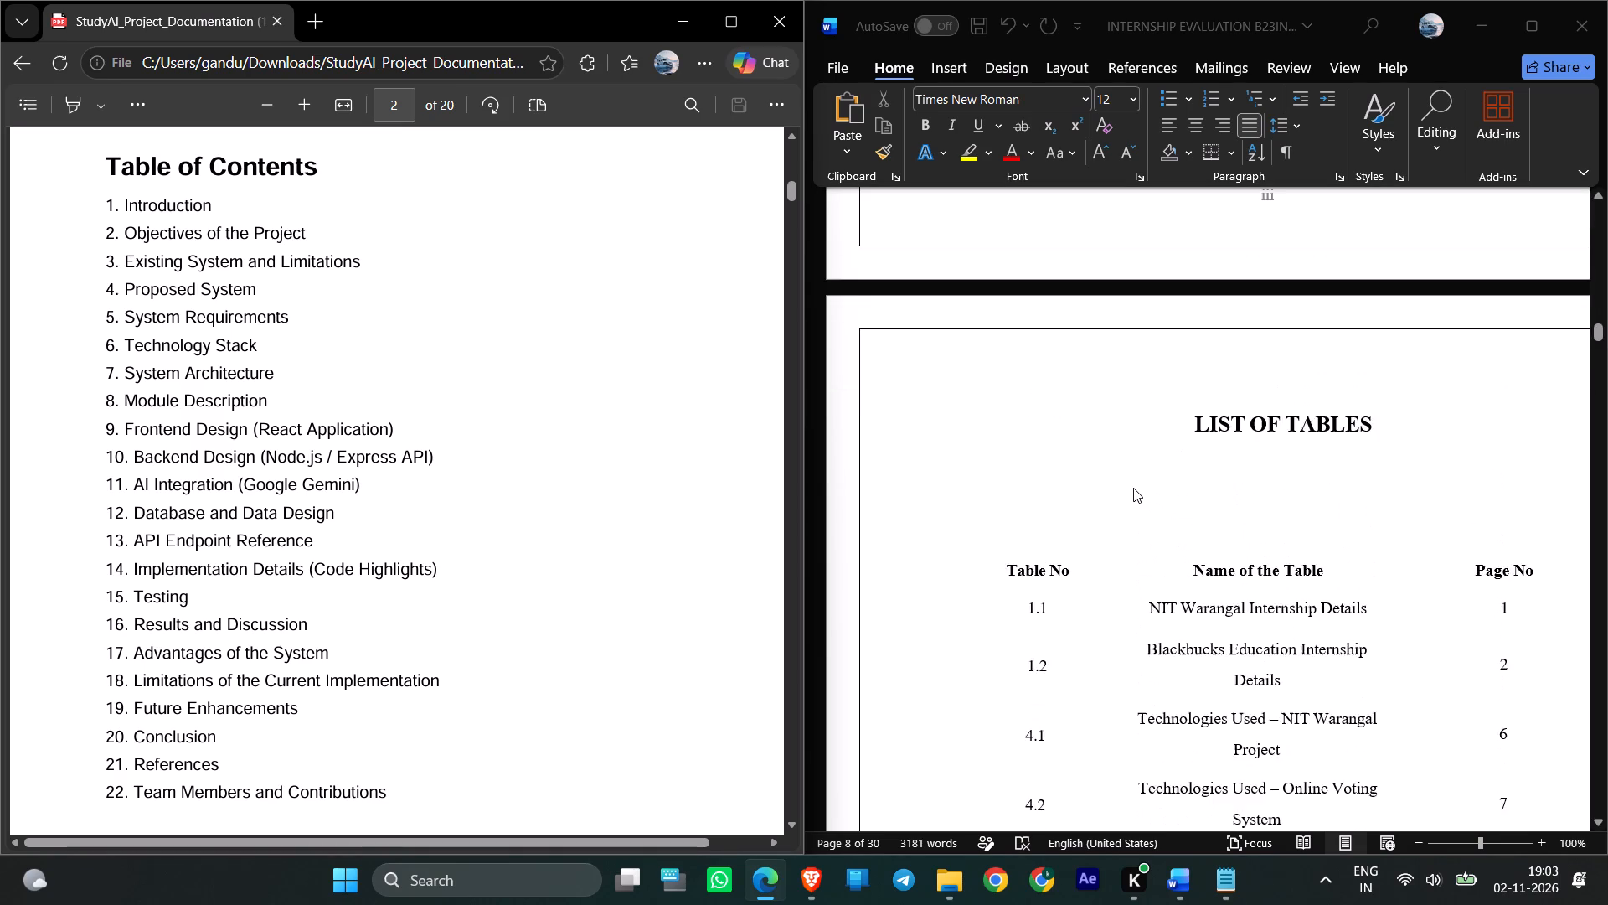
Check the report's Content table again against the StudyAI PDF's Table of Contents, starting from the Company / Organization Profile entry.
scroll(1133, 488, up, 20)
scroll(1133, 488, up, 11)
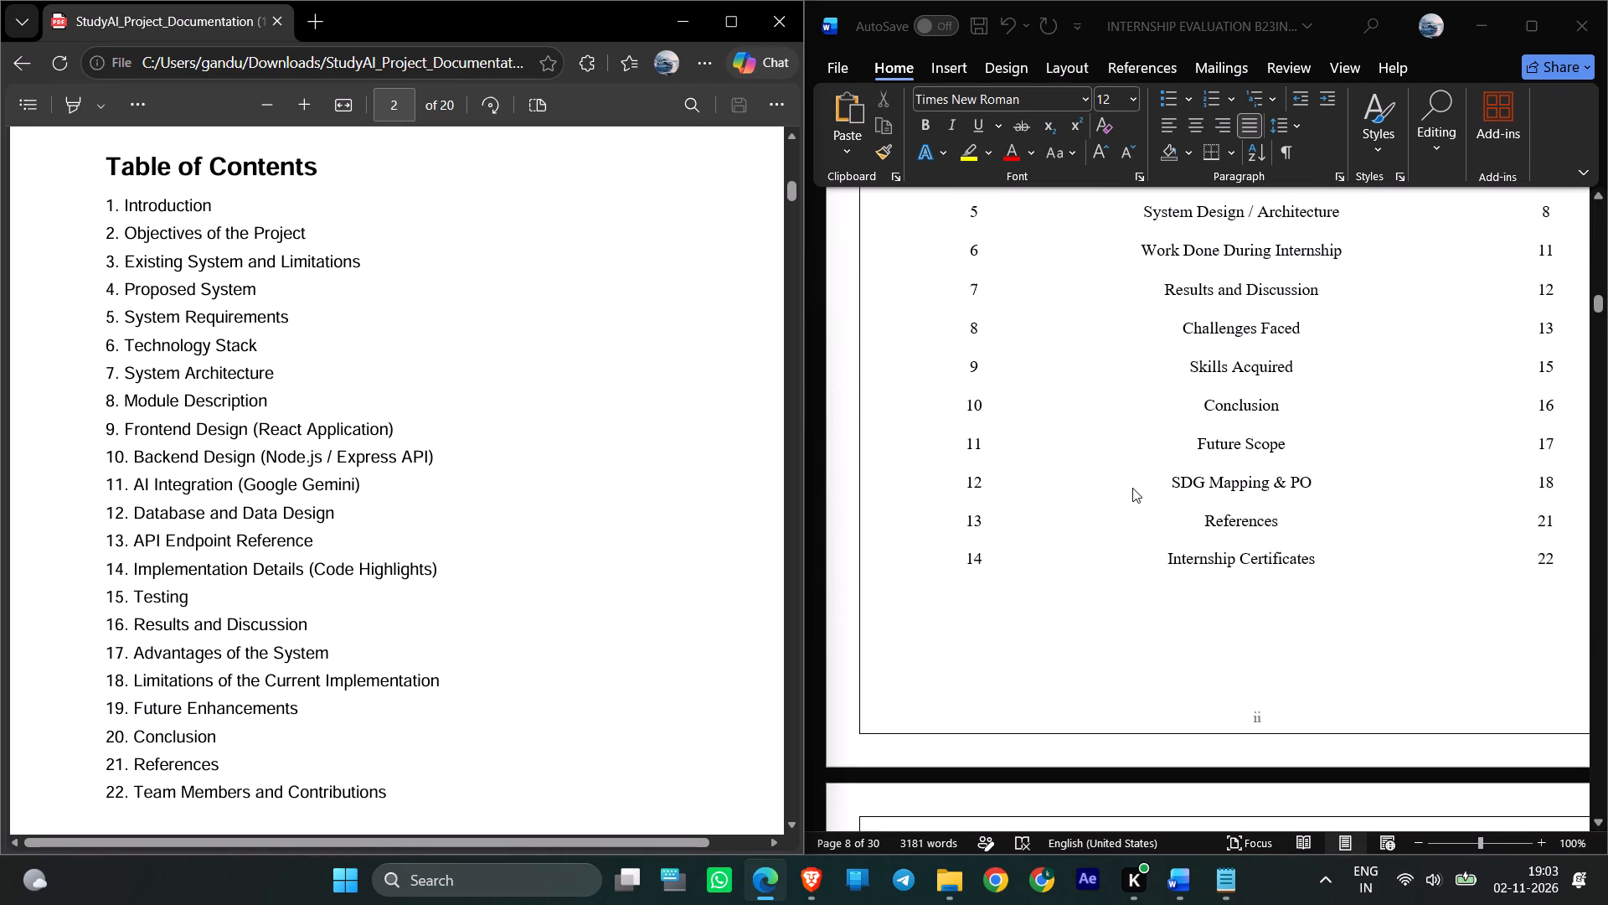
scroll(1132, 488, up, 9)
scroll(1132, 488, down, 1)
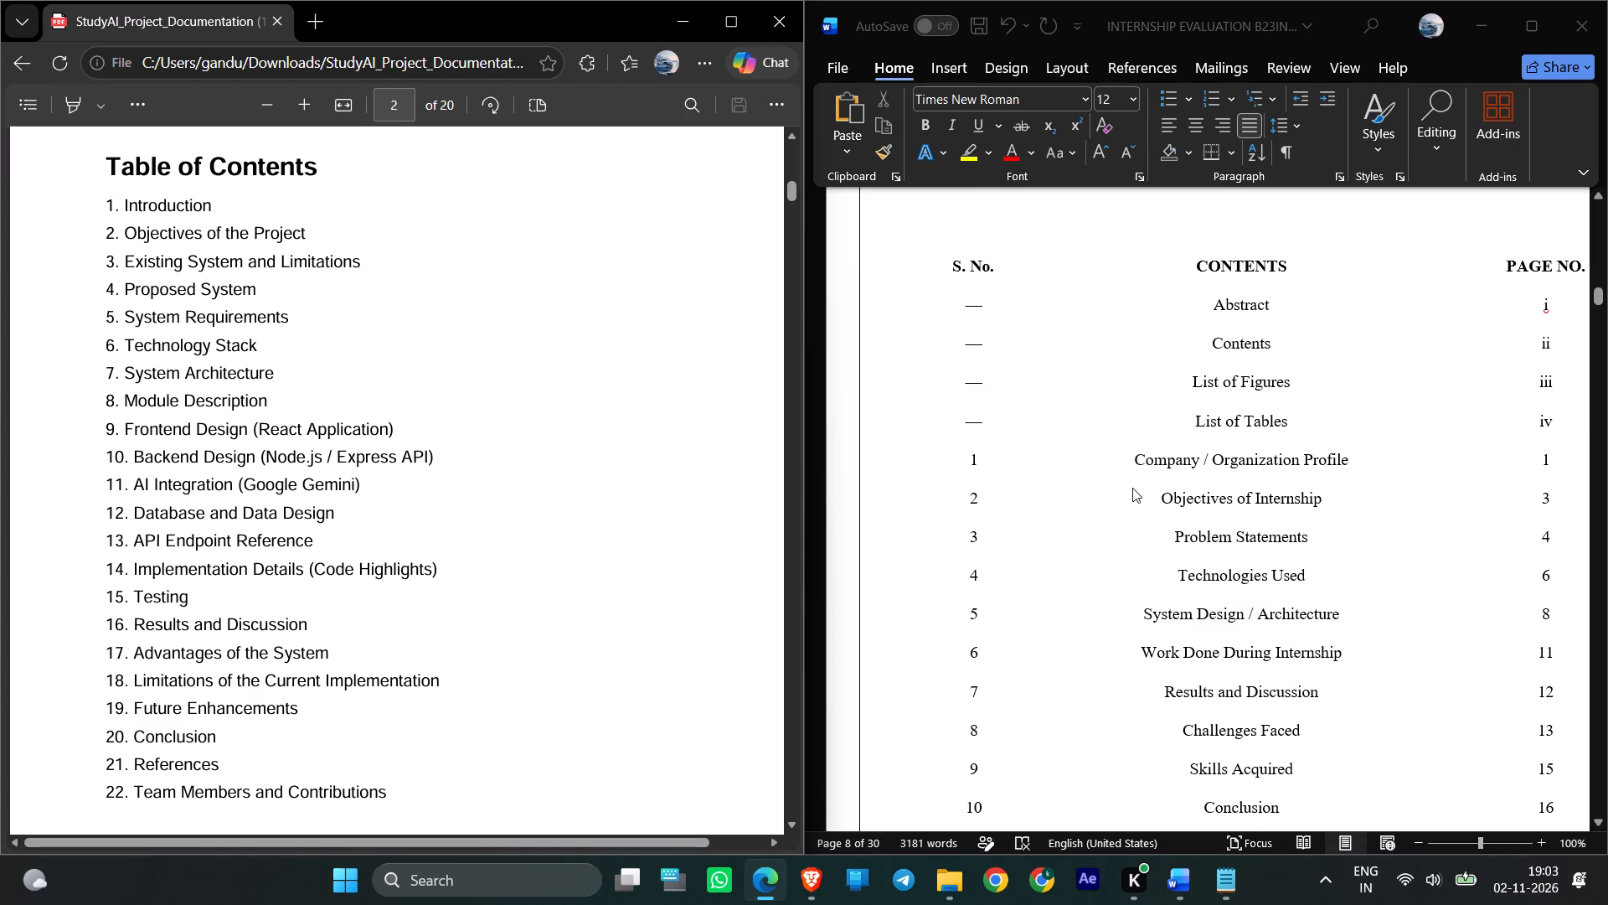
scroll(1132, 488, down, 1)
click(1345, 354)
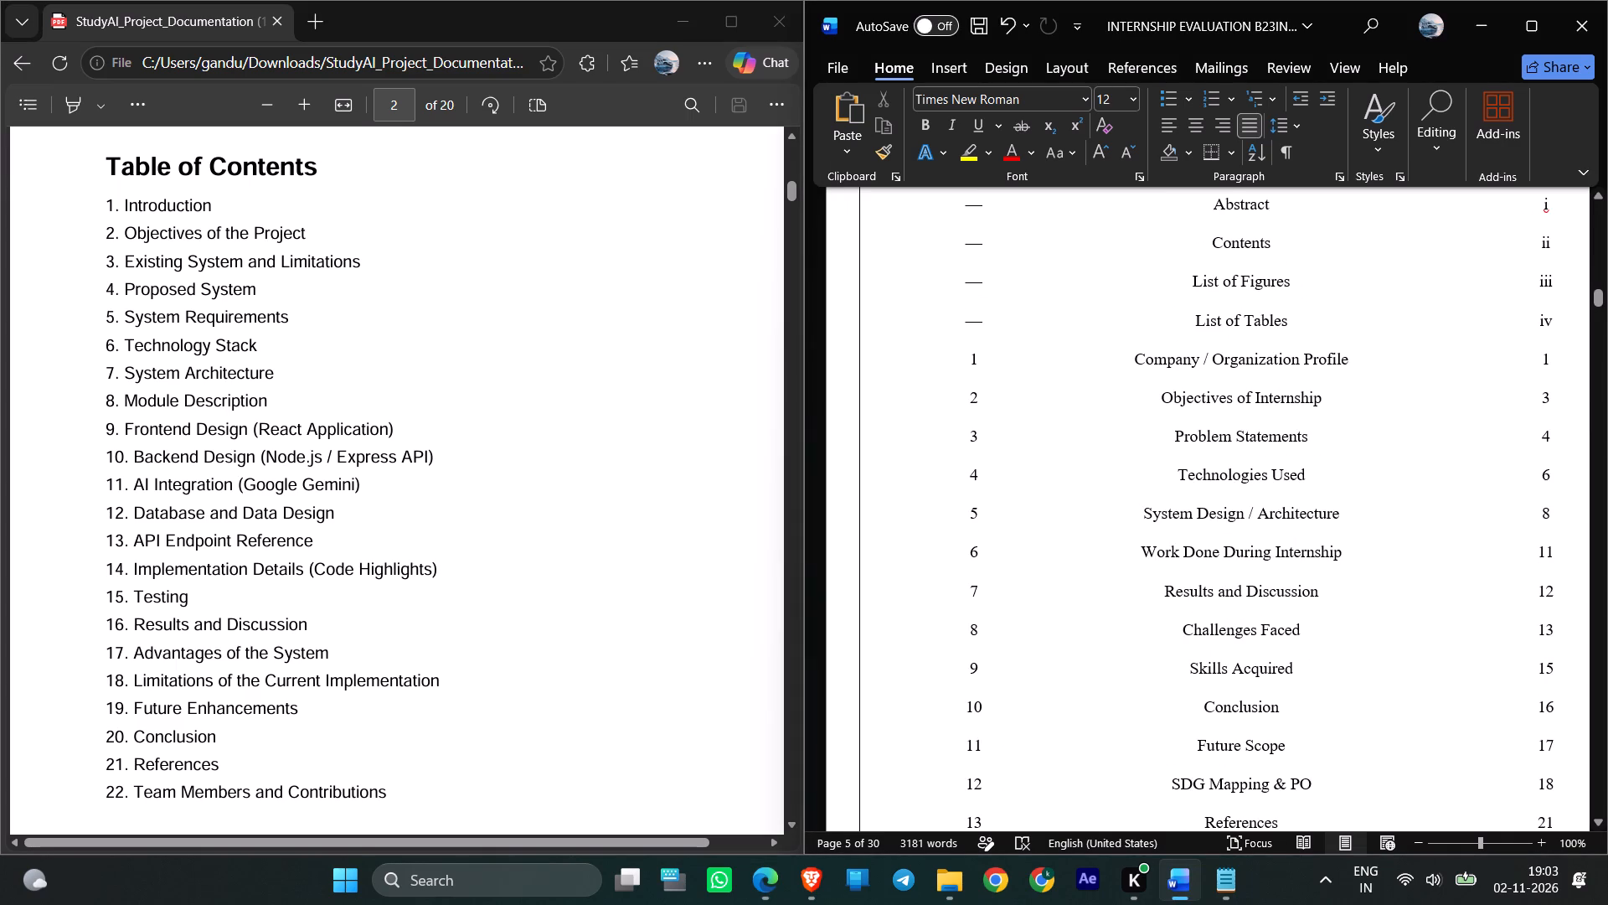
drag(1348, 359, 1168, 365)
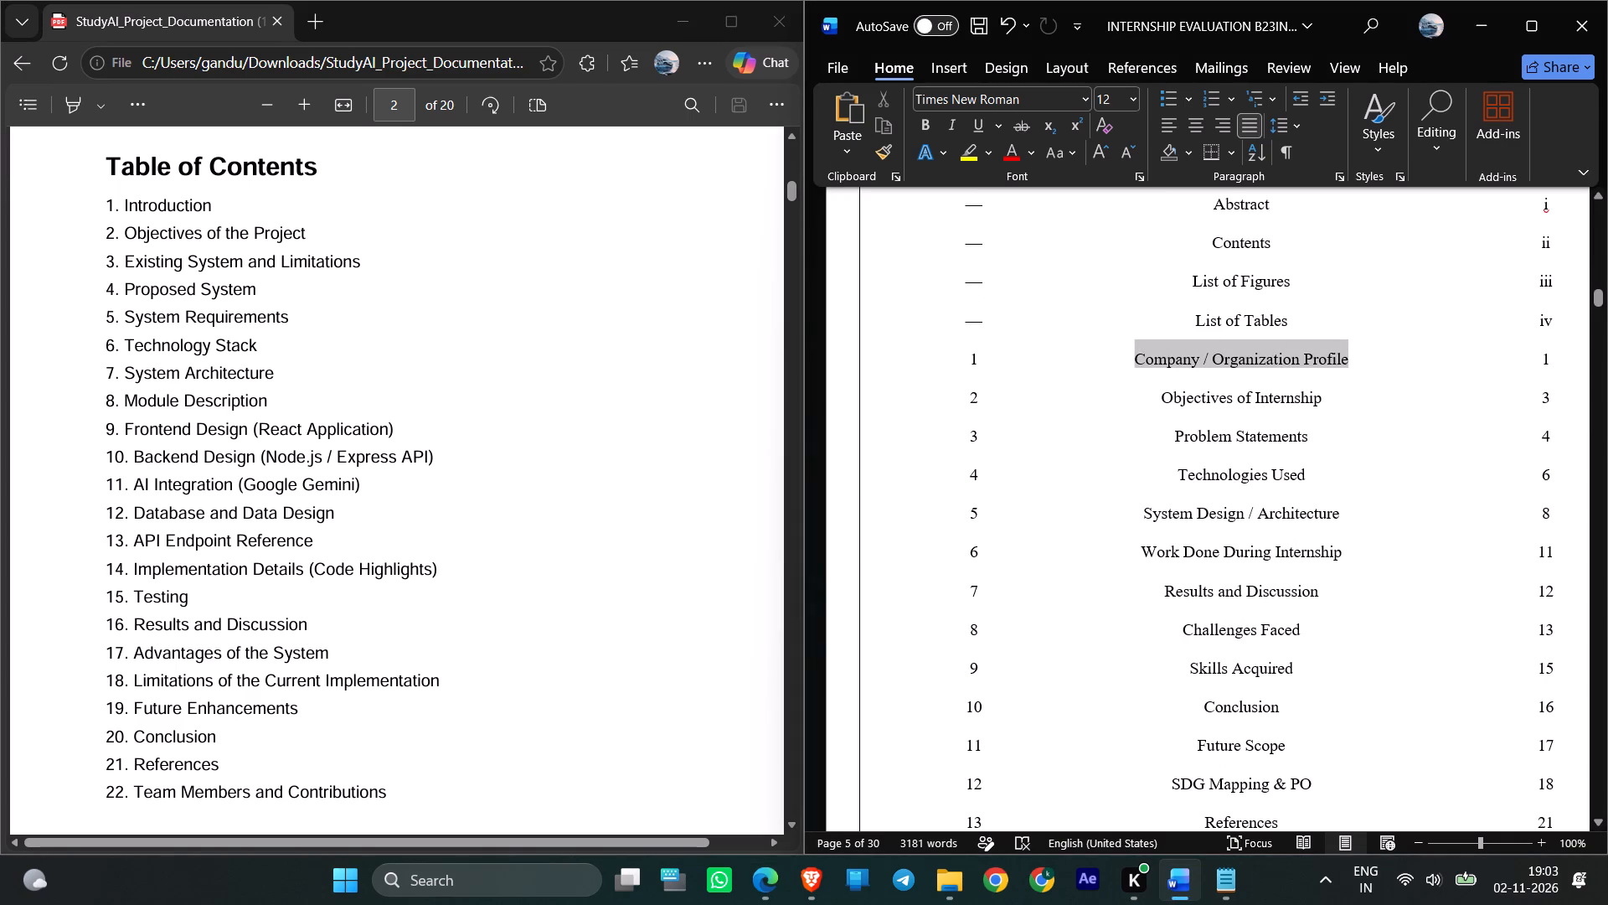
drag(1168, 365, 1167, 366)
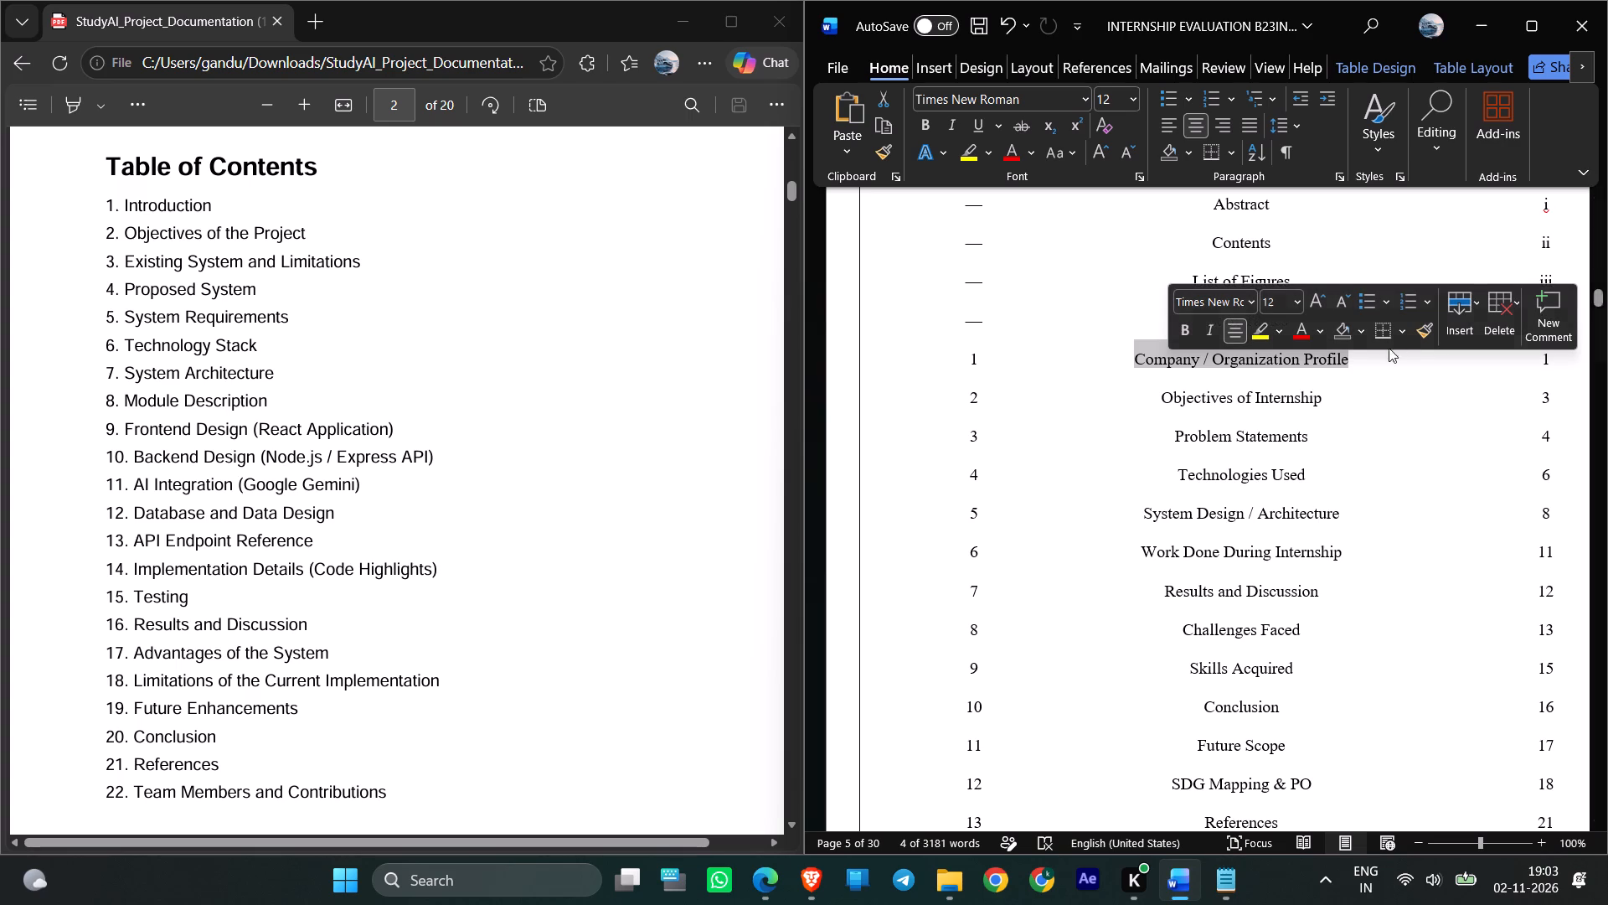
click(1353, 366)
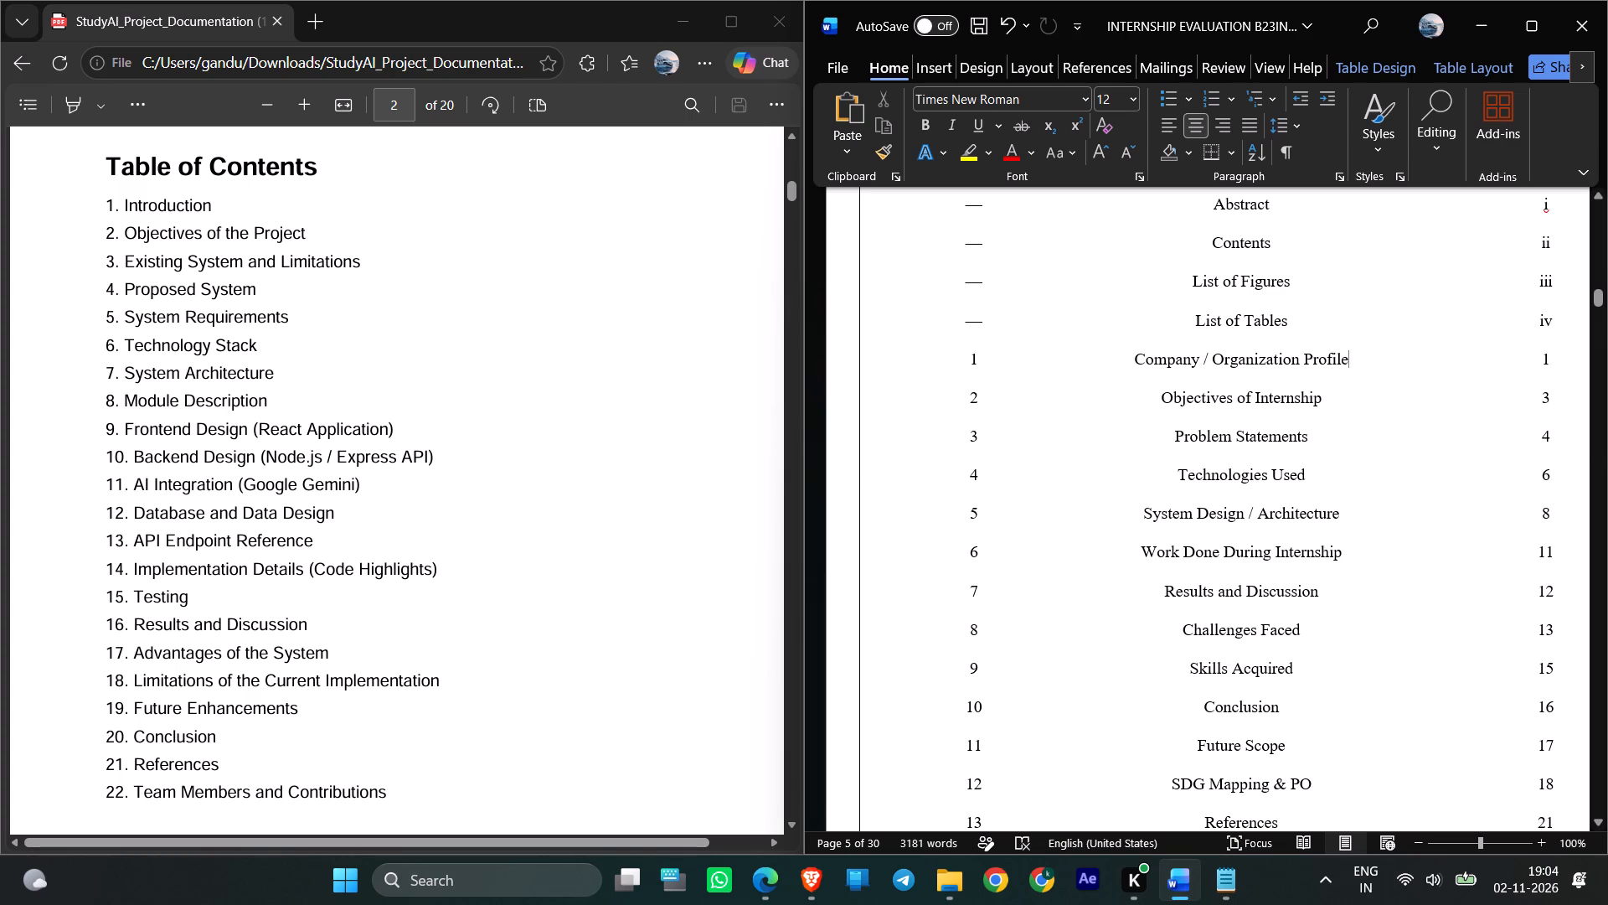
scroll(1317, 438, down, 3)
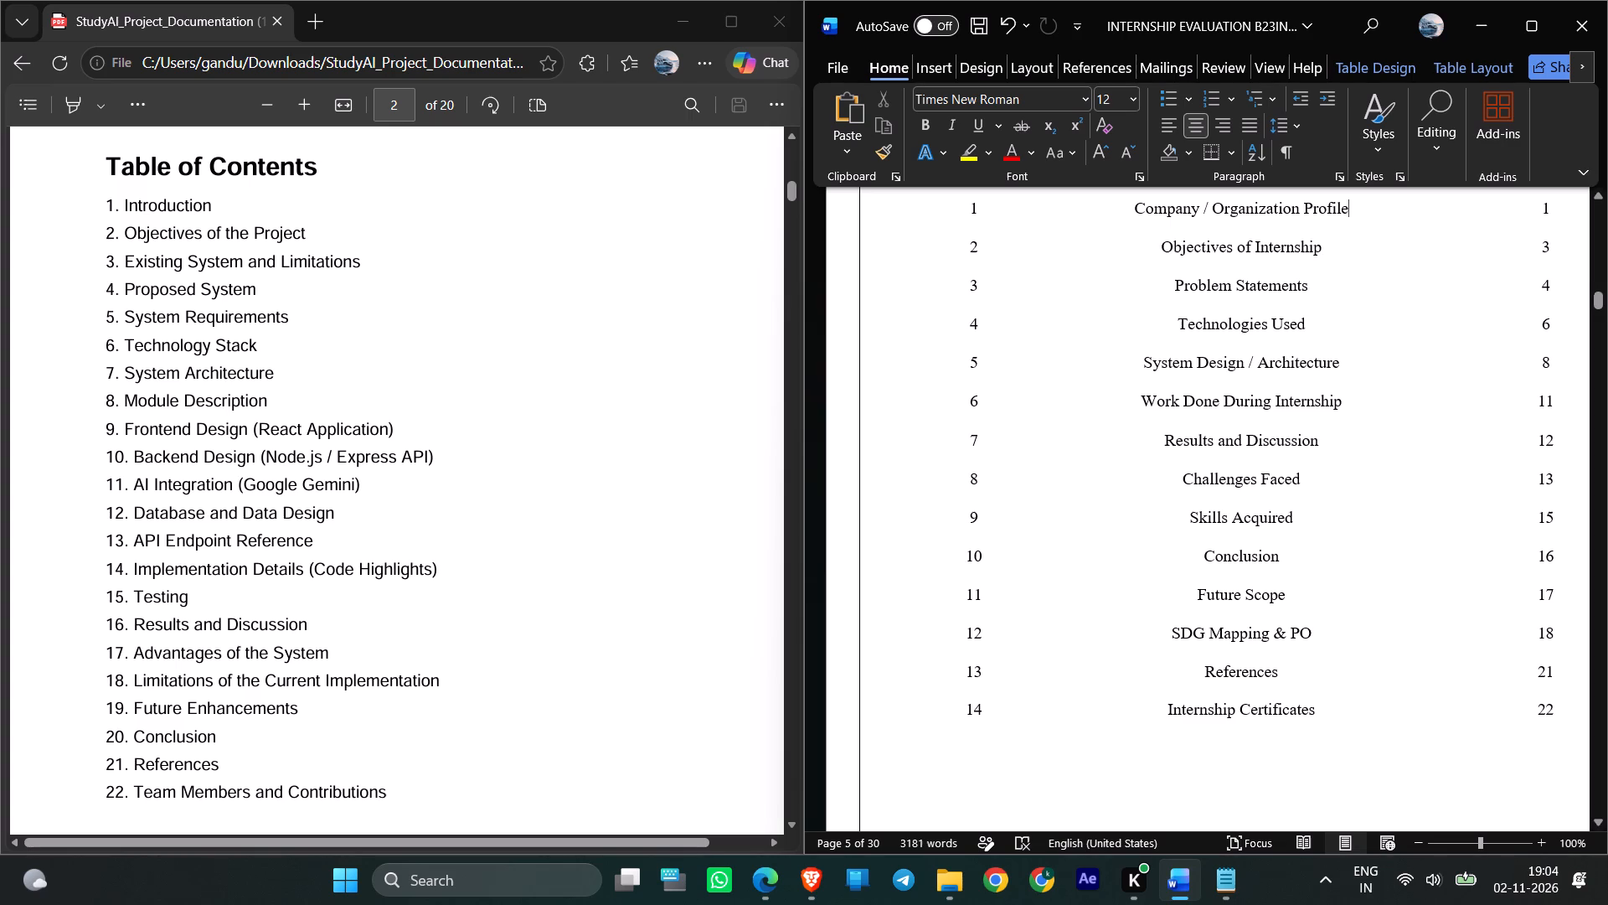
Recheck the report's Contents table, then place the cursor at the end of the 1.1 National Institute of Technology Warangal heading.
scroll(1275, 442, up, 4)
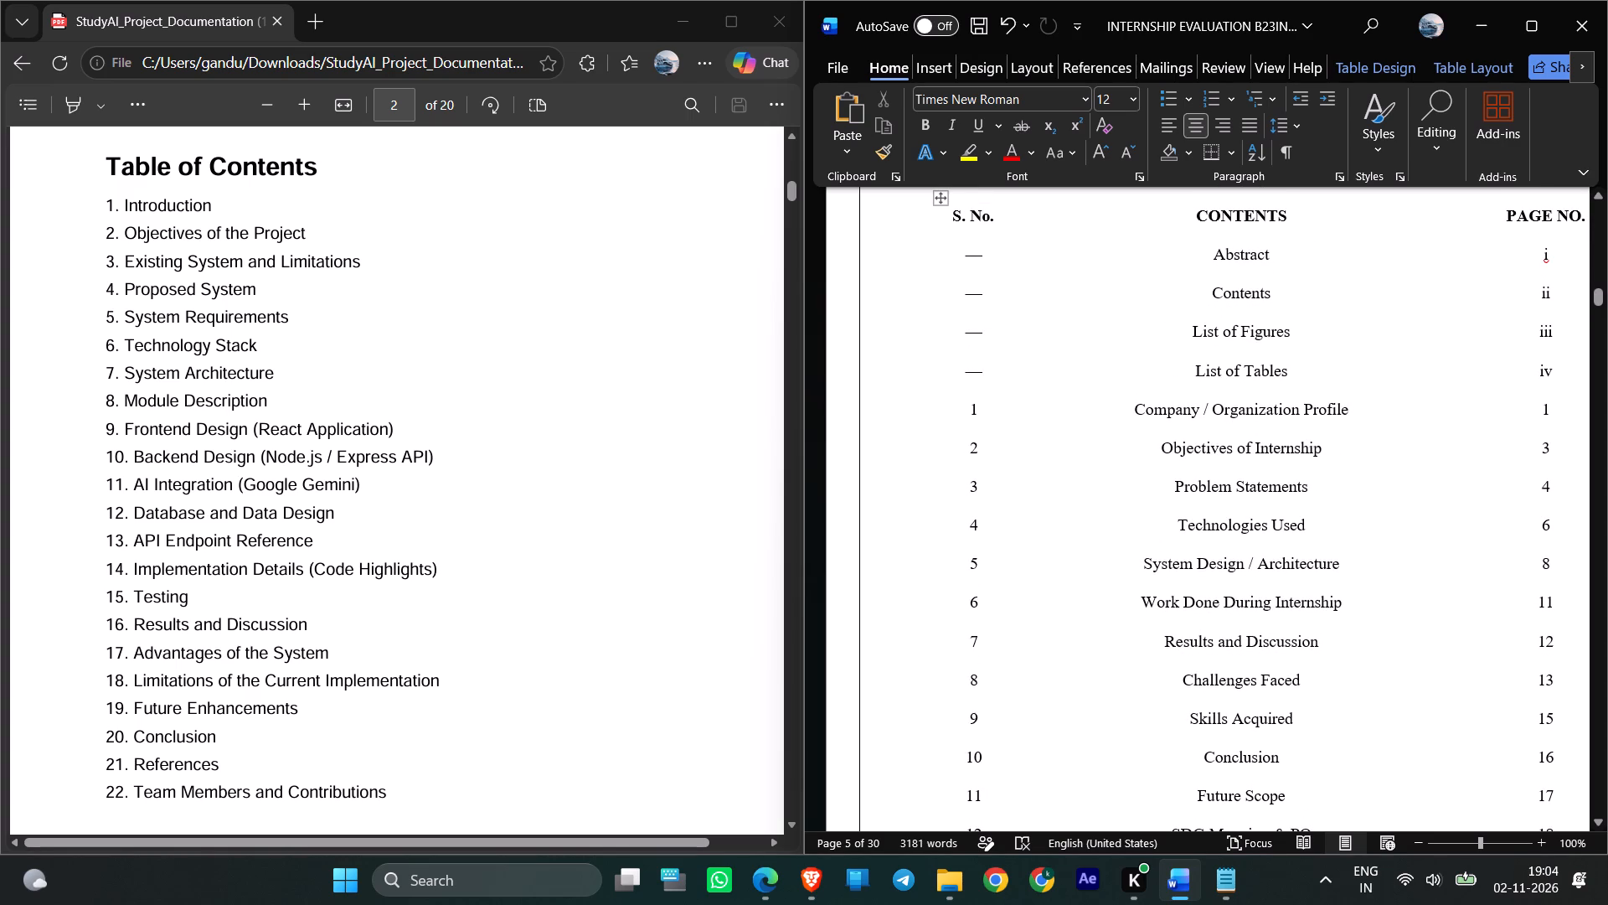
scroll(1244, 500, down, 20)
scroll(1244, 500, down, 11)
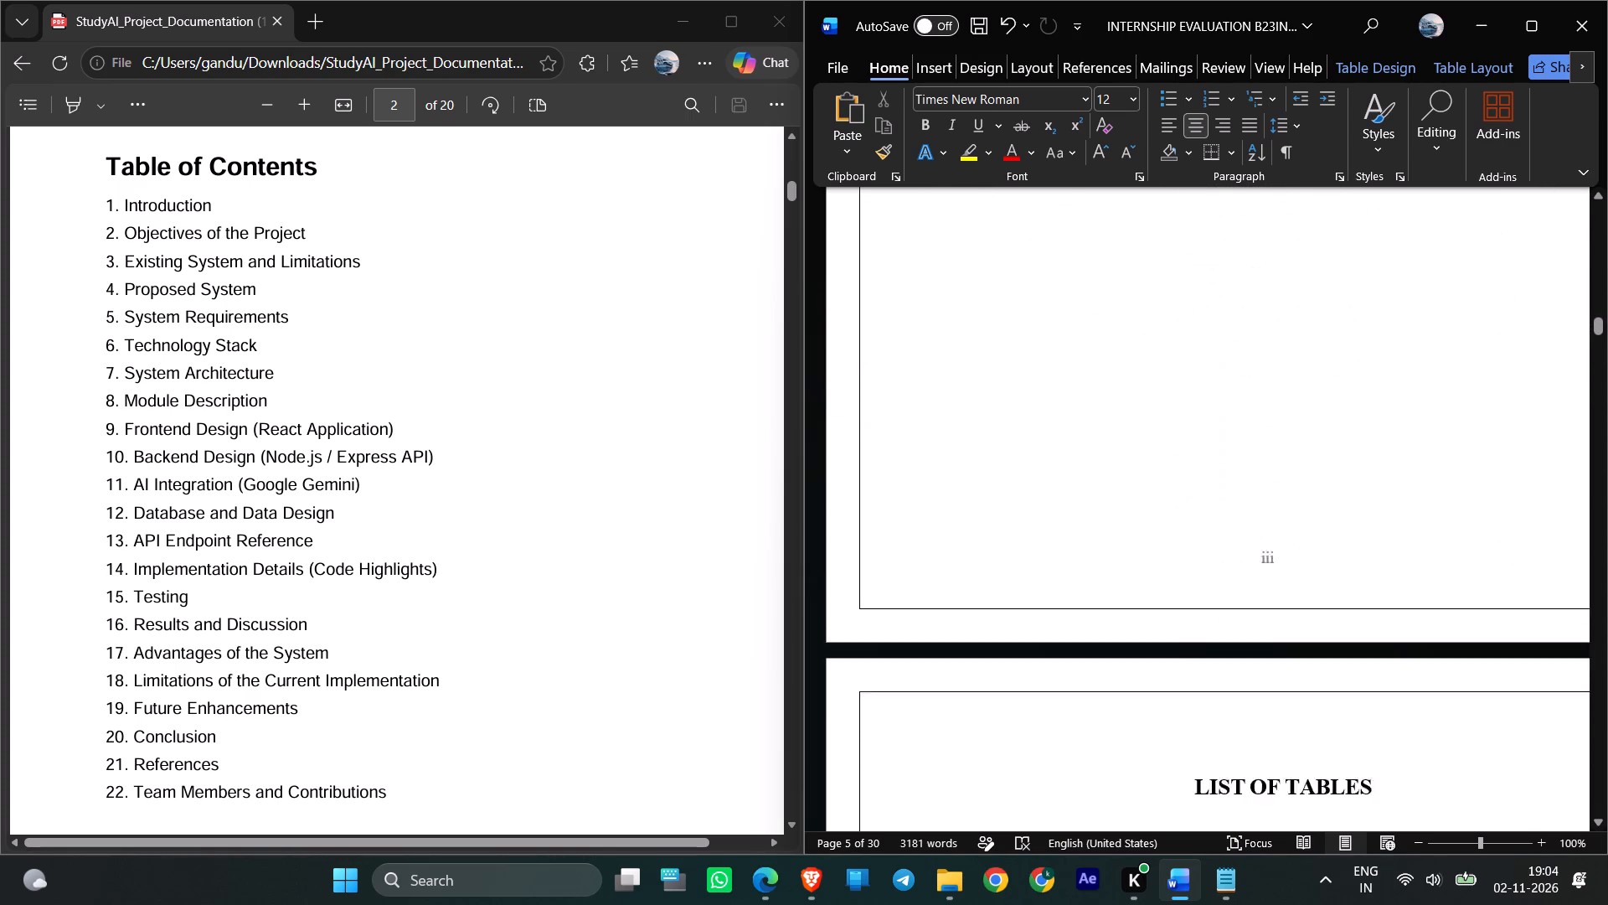
scroll(1255, 481, down, 20)
scroll(1255, 481, down, 15)
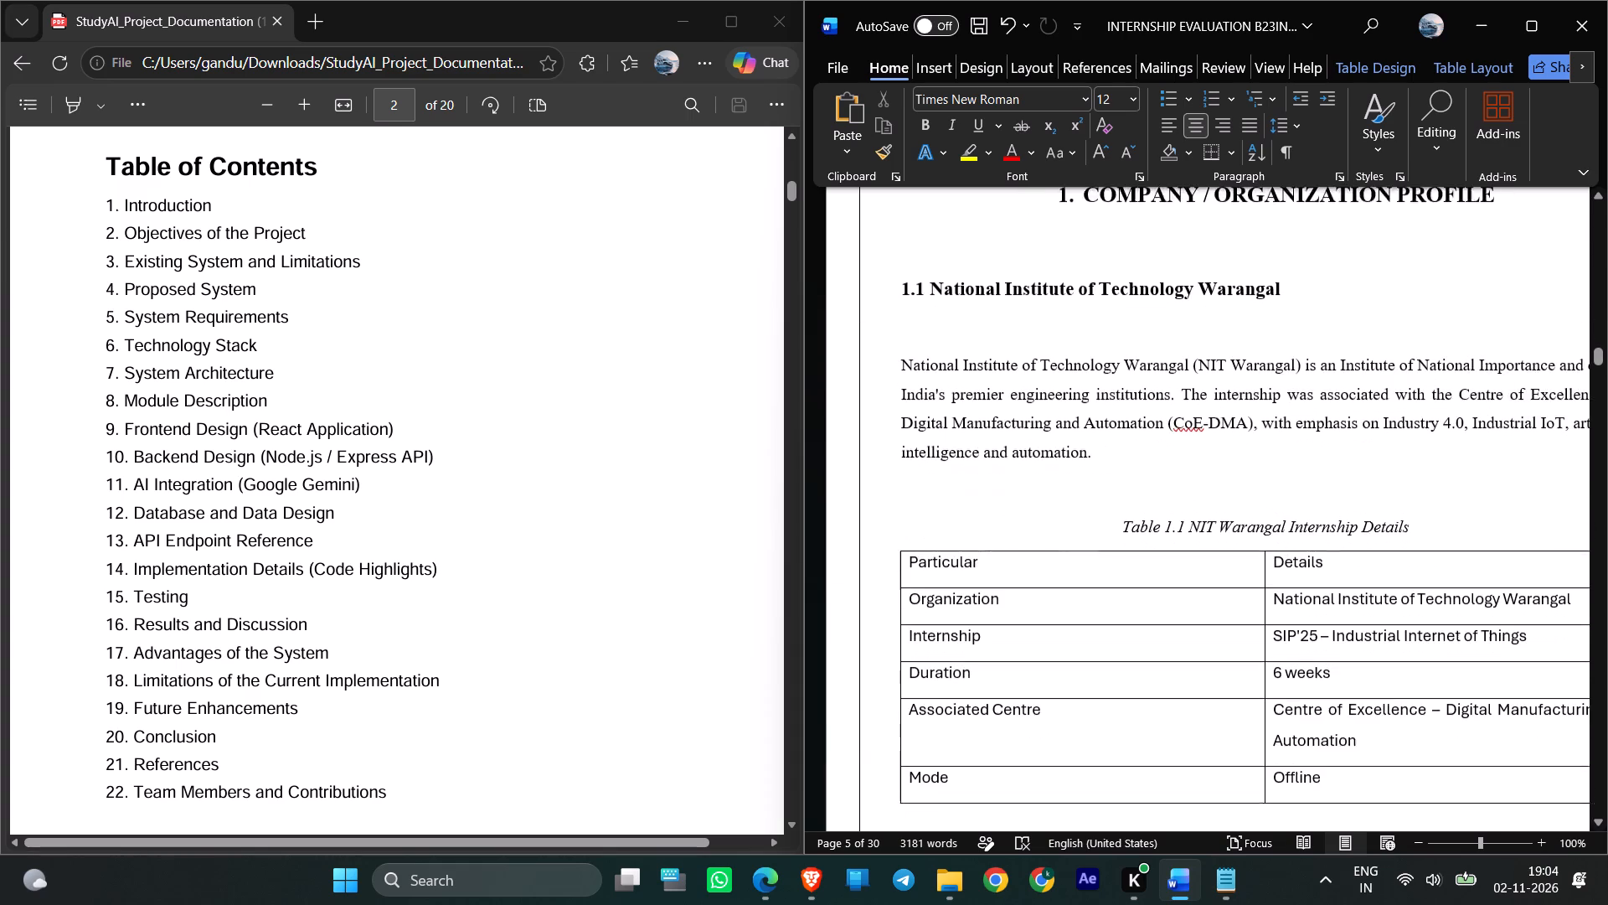
scroll(1217, 299, up, 3)
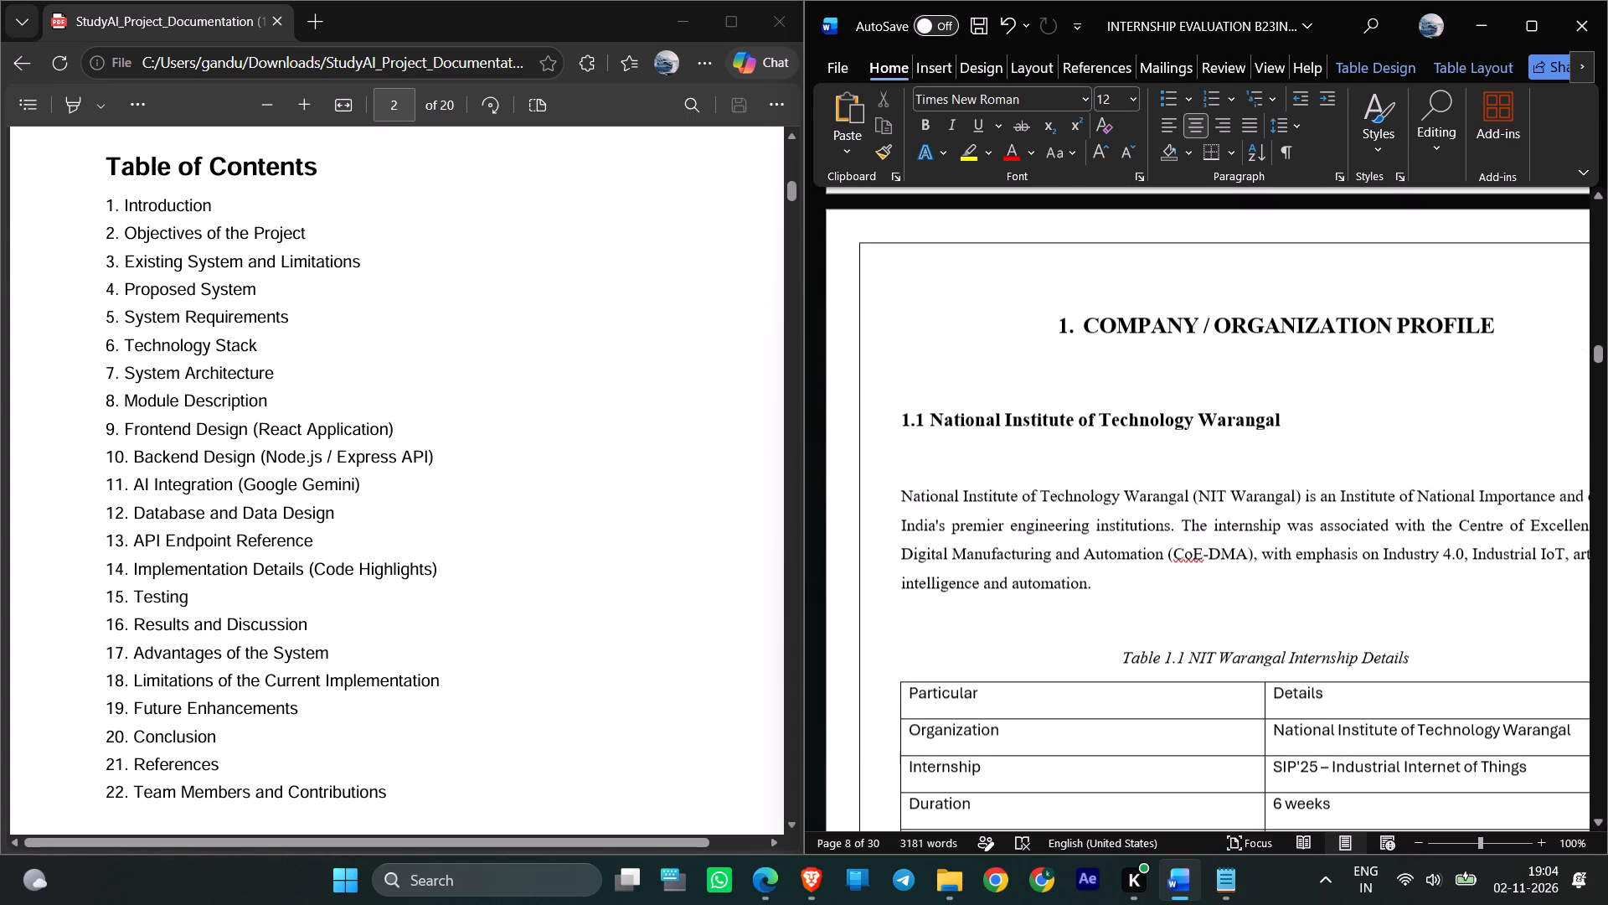
click(1282, 422)
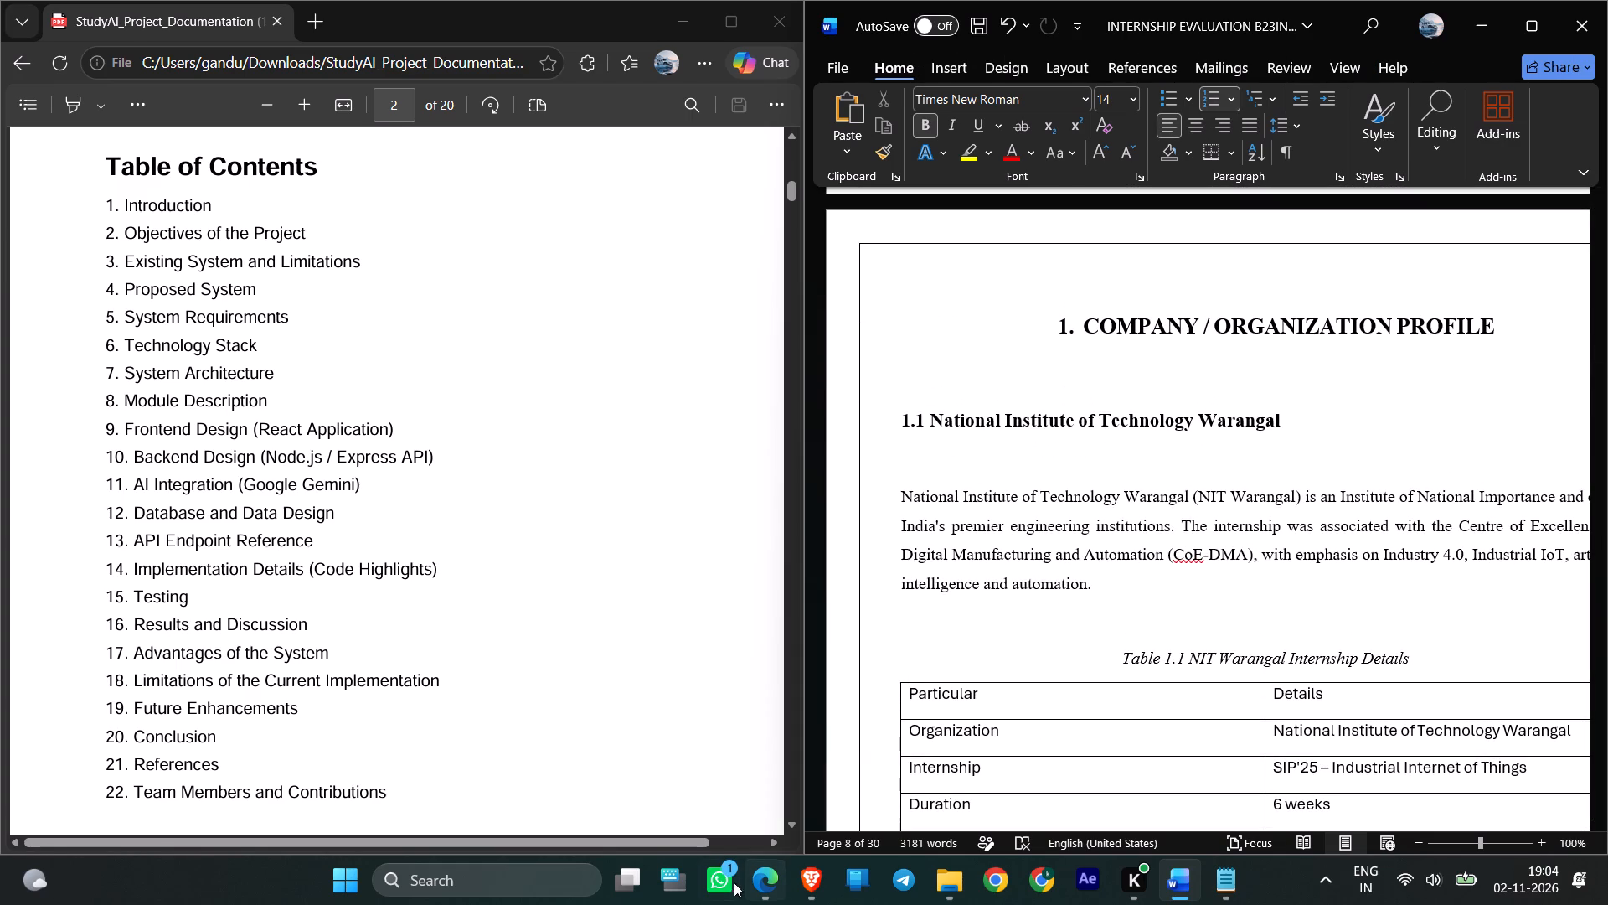
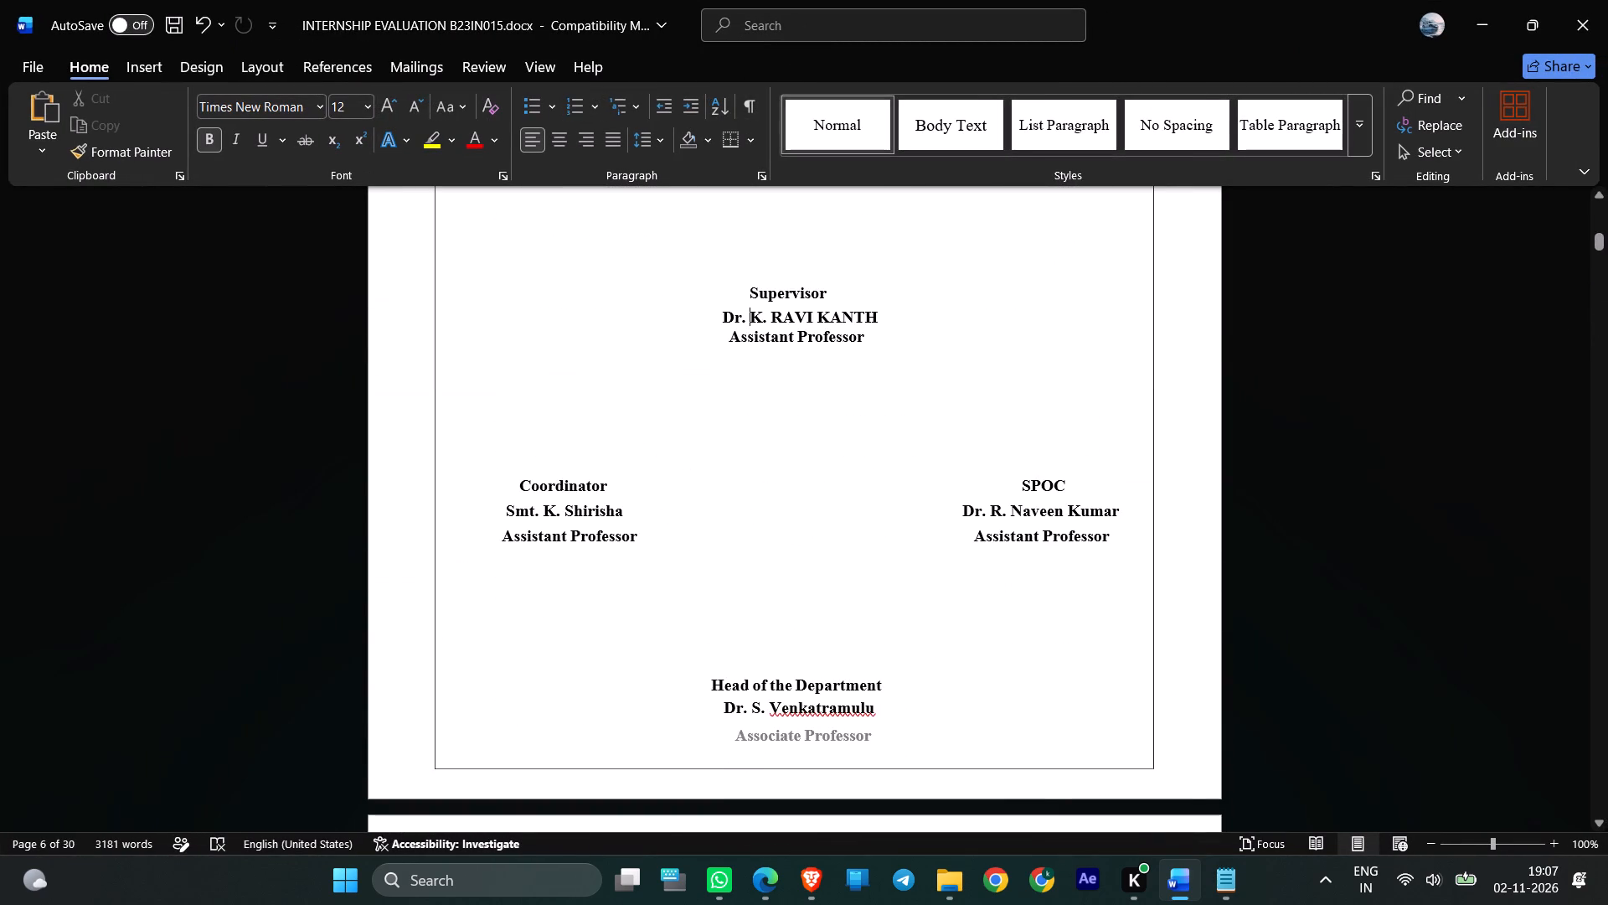
Remove the "Dr." title from the supervisor's name on the Certificate page and indent the name by two spaces.
key(BackSpace)
key(BackSpace)
key(BackSpace)
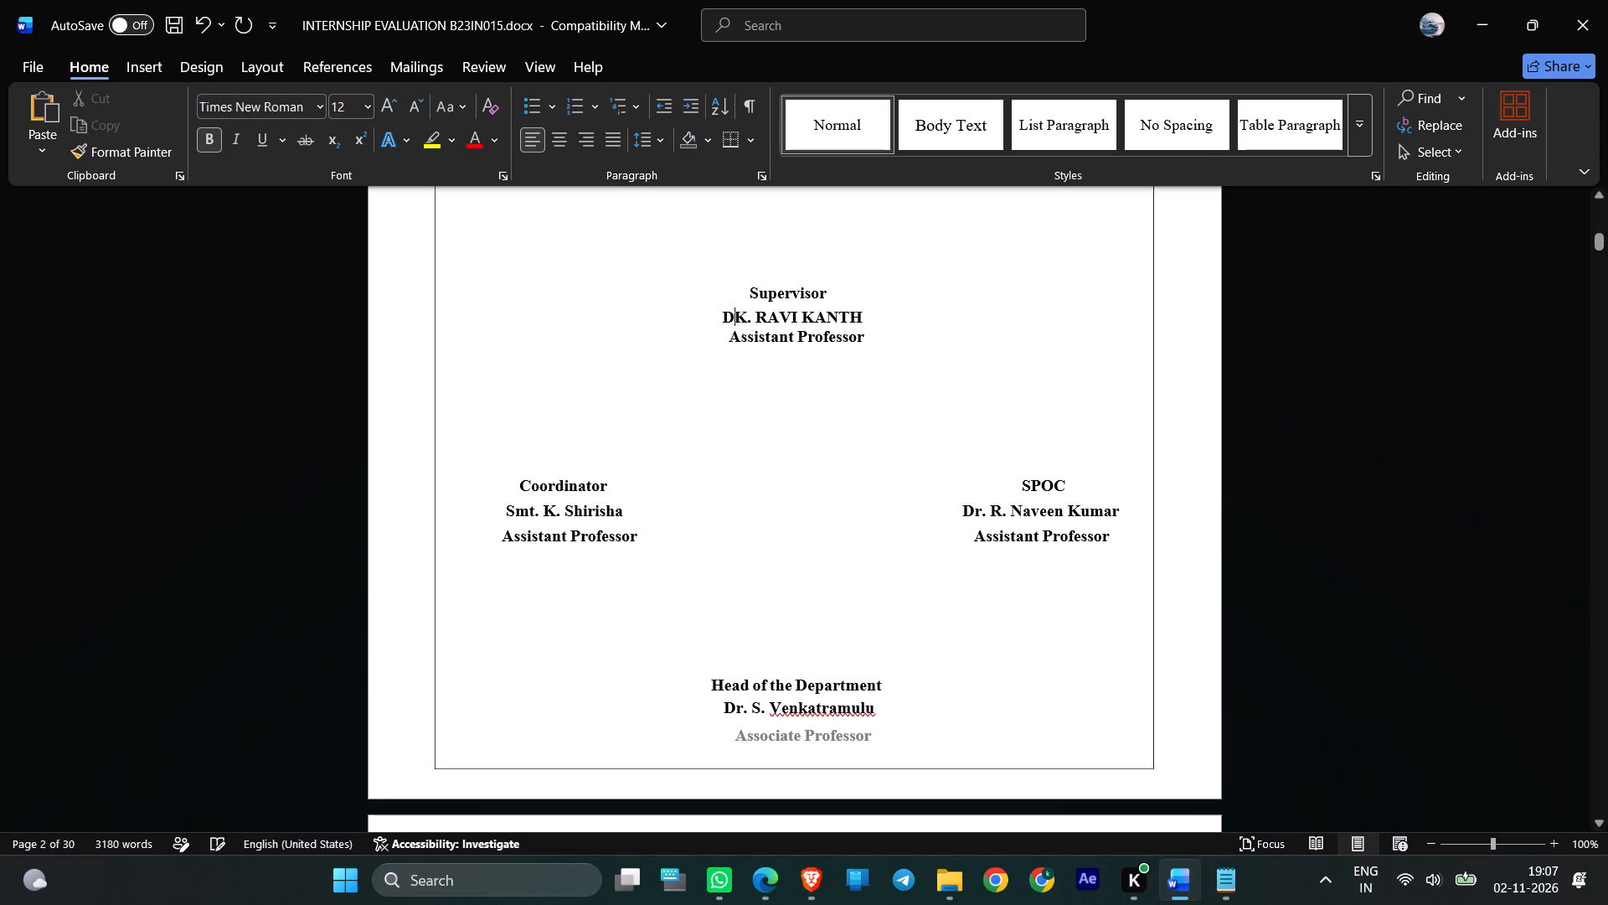
key(BackSpace)
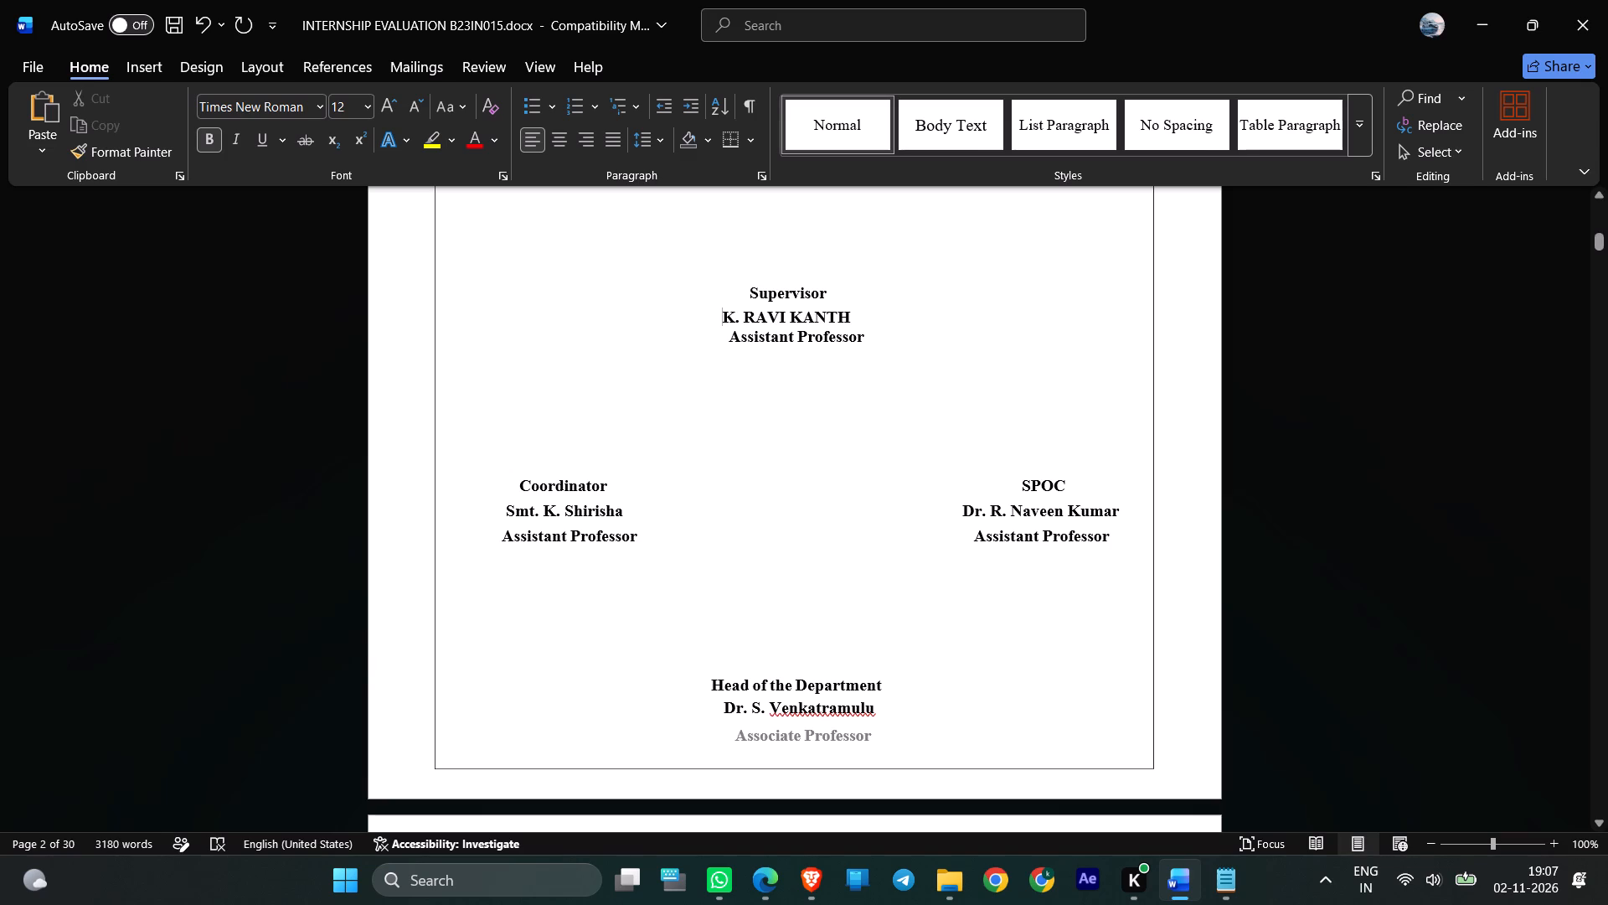
key(space)
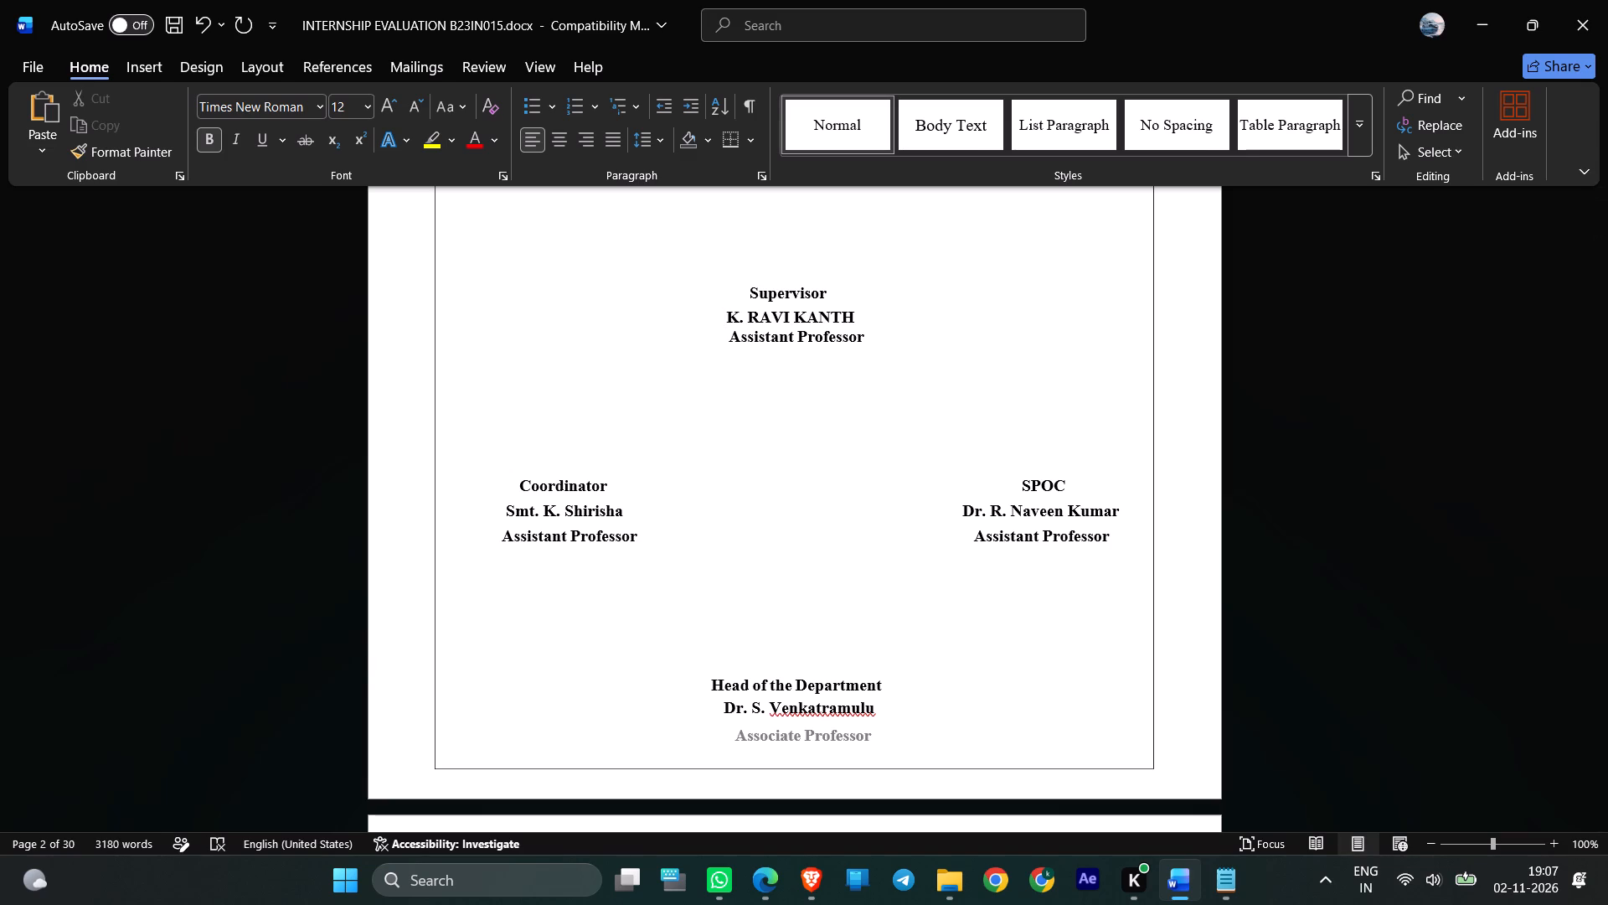
key(space)
Delete the "Dr." title from the guide's name under "Under the Guidance of" on the report's title page.
scroll(778, 359, up, 6)
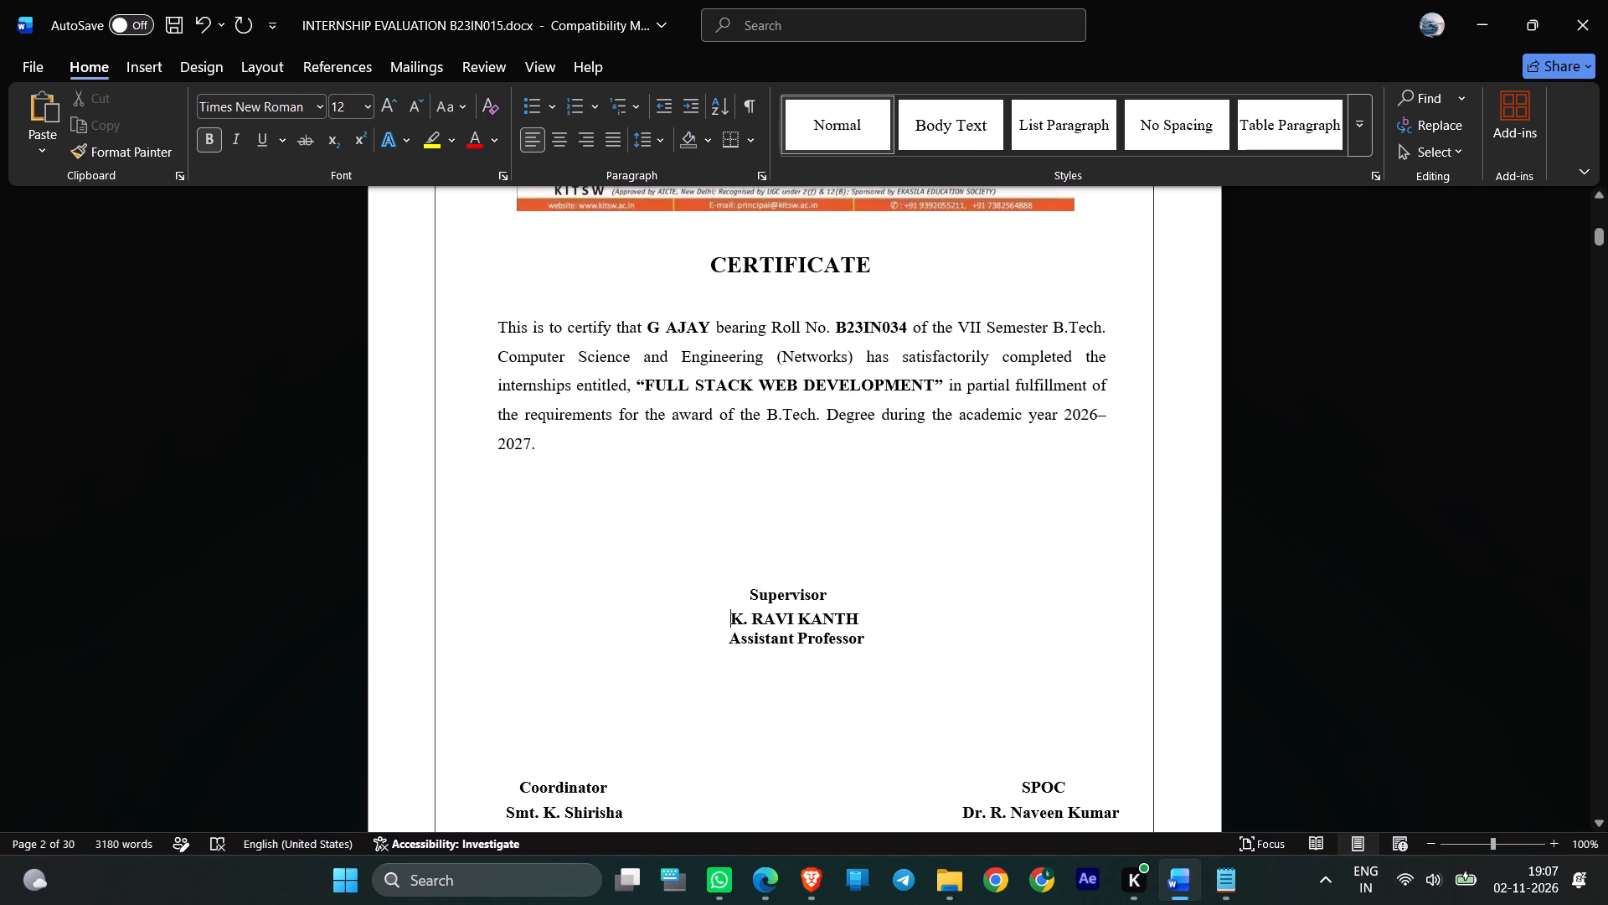
scroll(774, 359, up, 8)
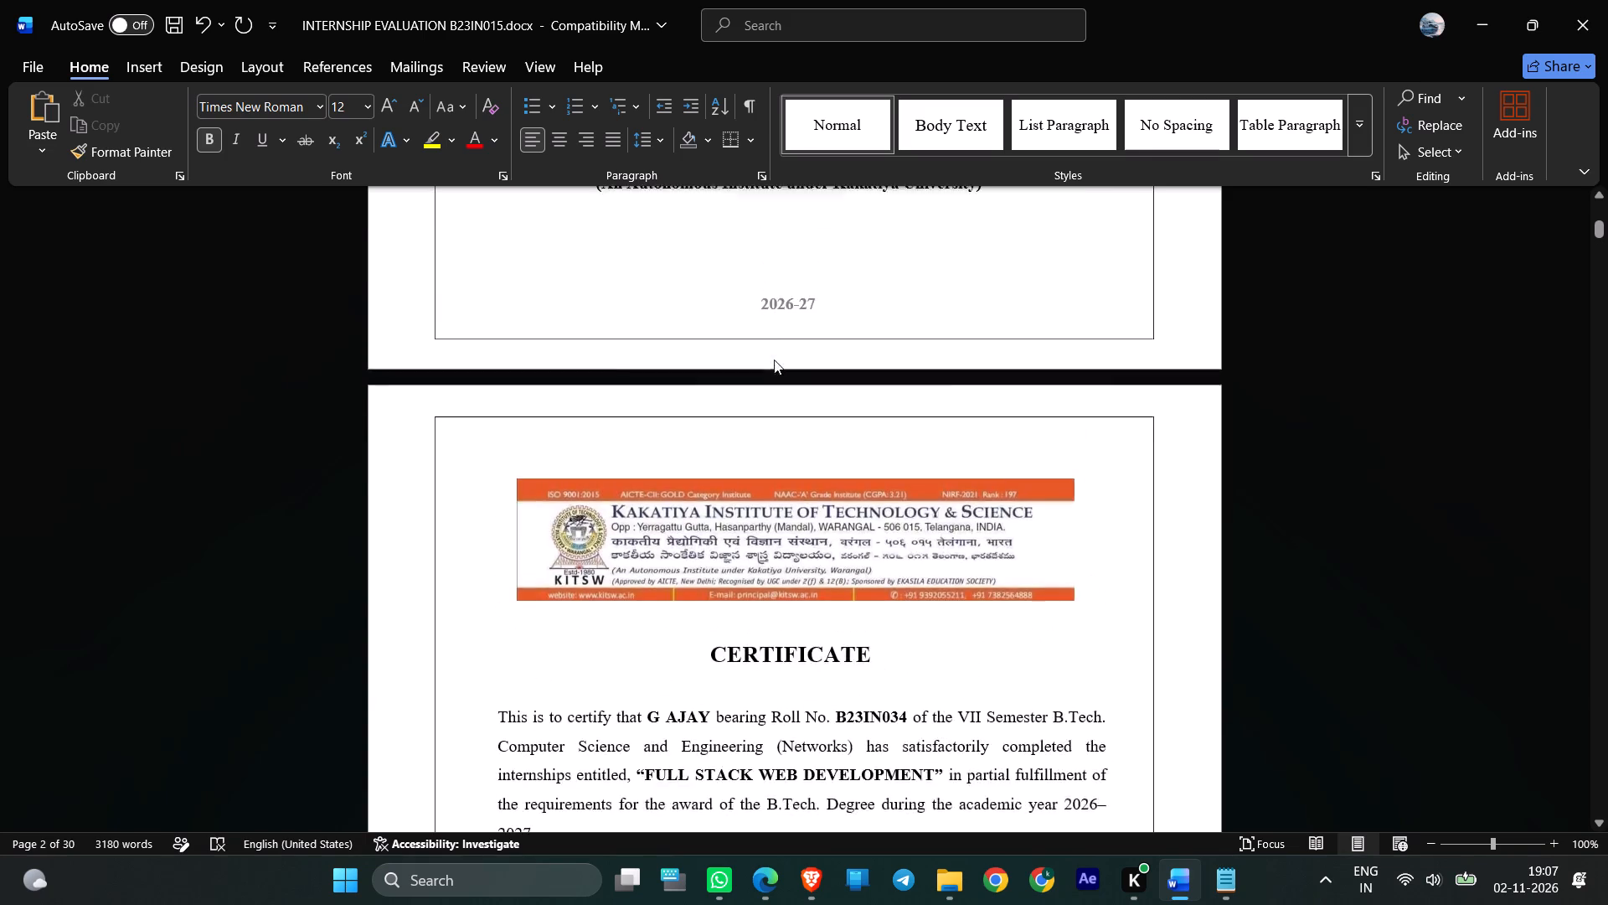
scroll(774, 359, up, 17)
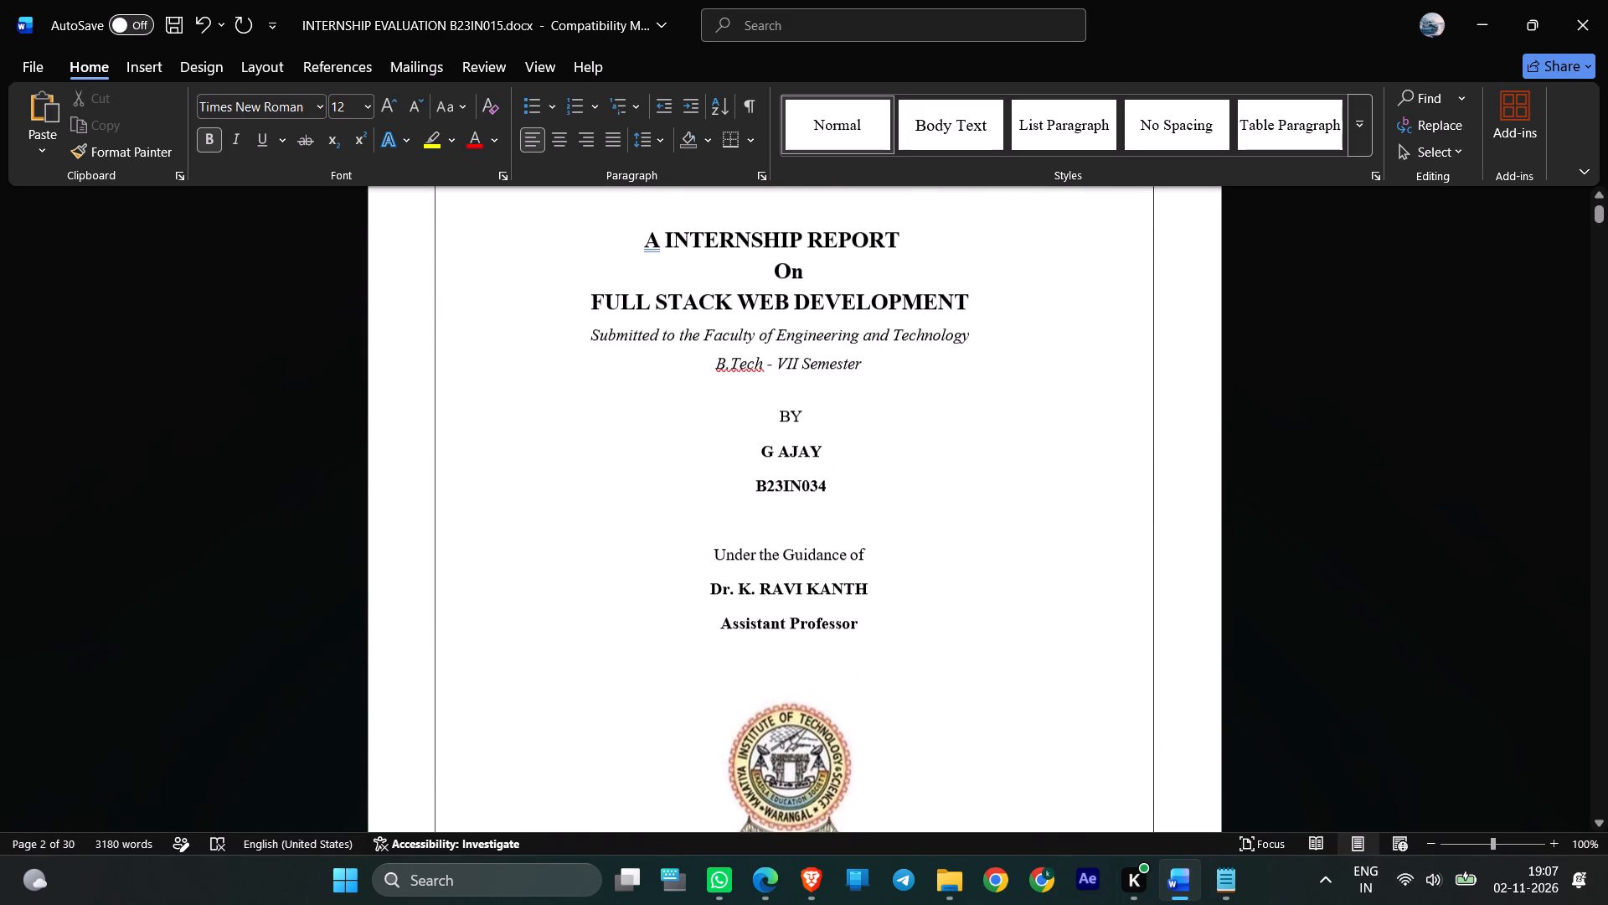
click(738, 594)
key(BackSpace)
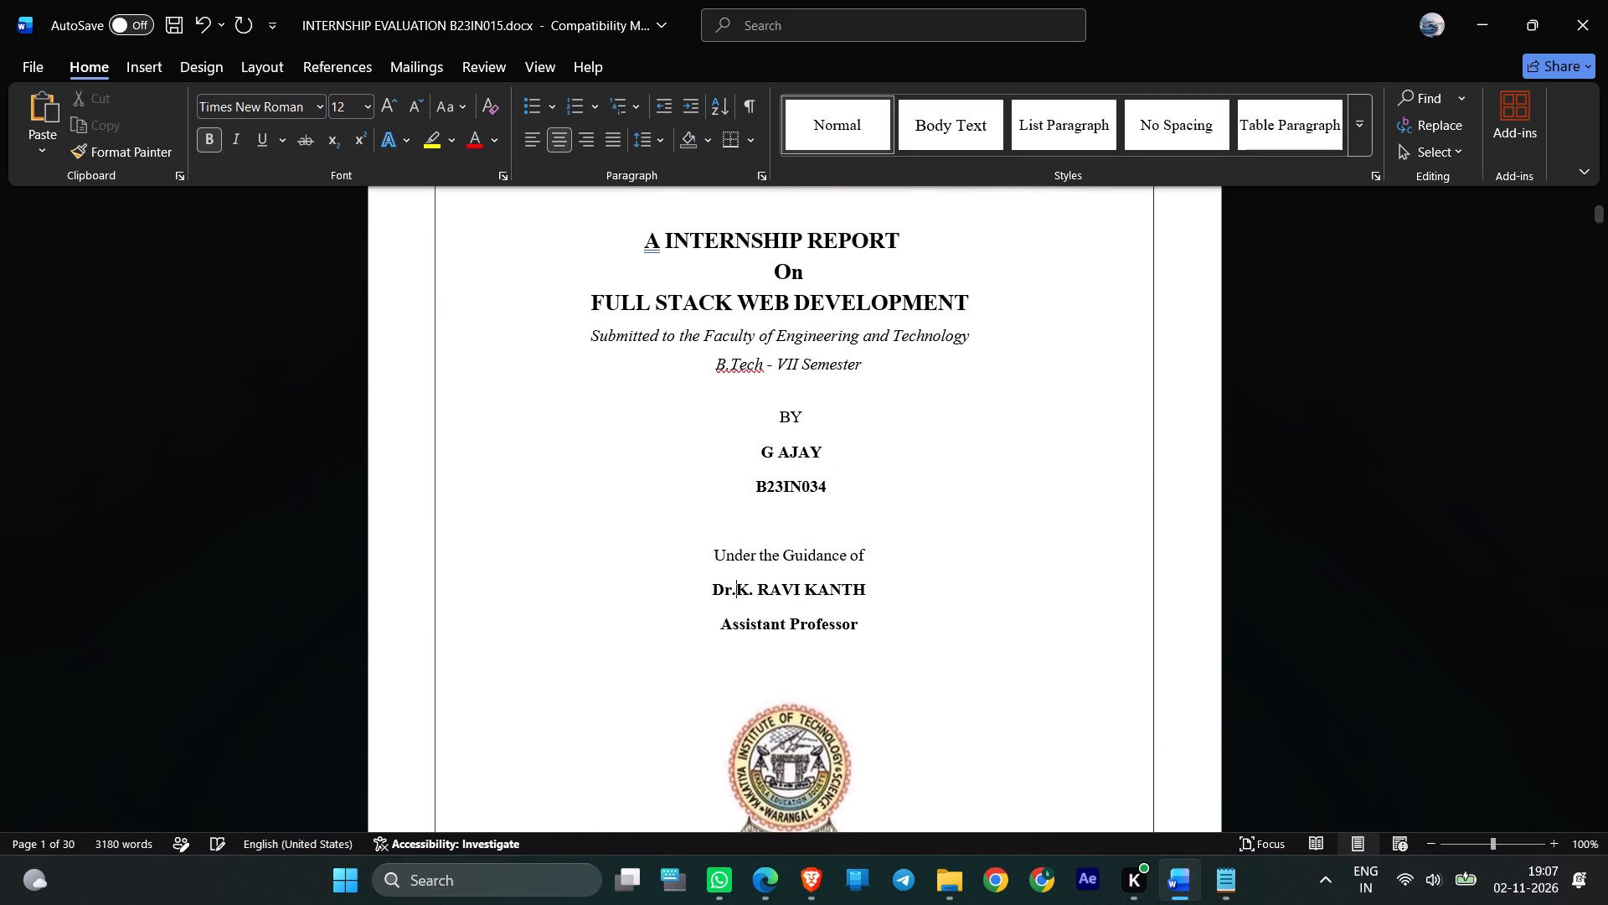
key(BackSpace)
key(BackSpace)
key(BackSpace)
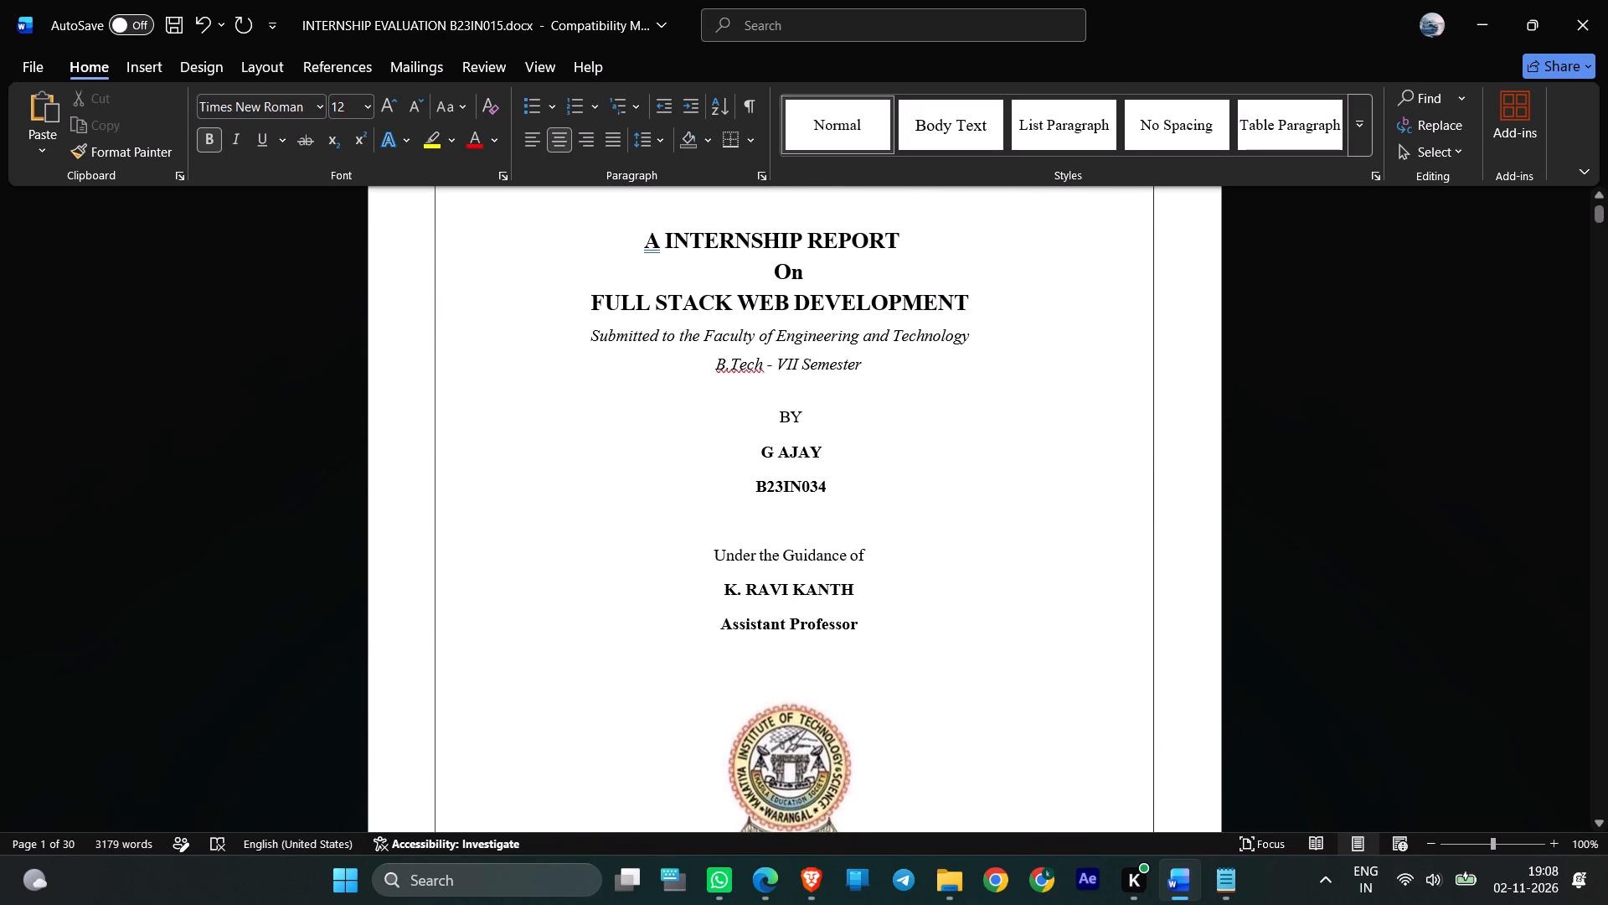
Delete the "Dr." title before the guide's name in the first Acknowledgement paragraph, along with the extra space.
scroll(740, 525, down, 9)
scroll(740, 525, up, 12)
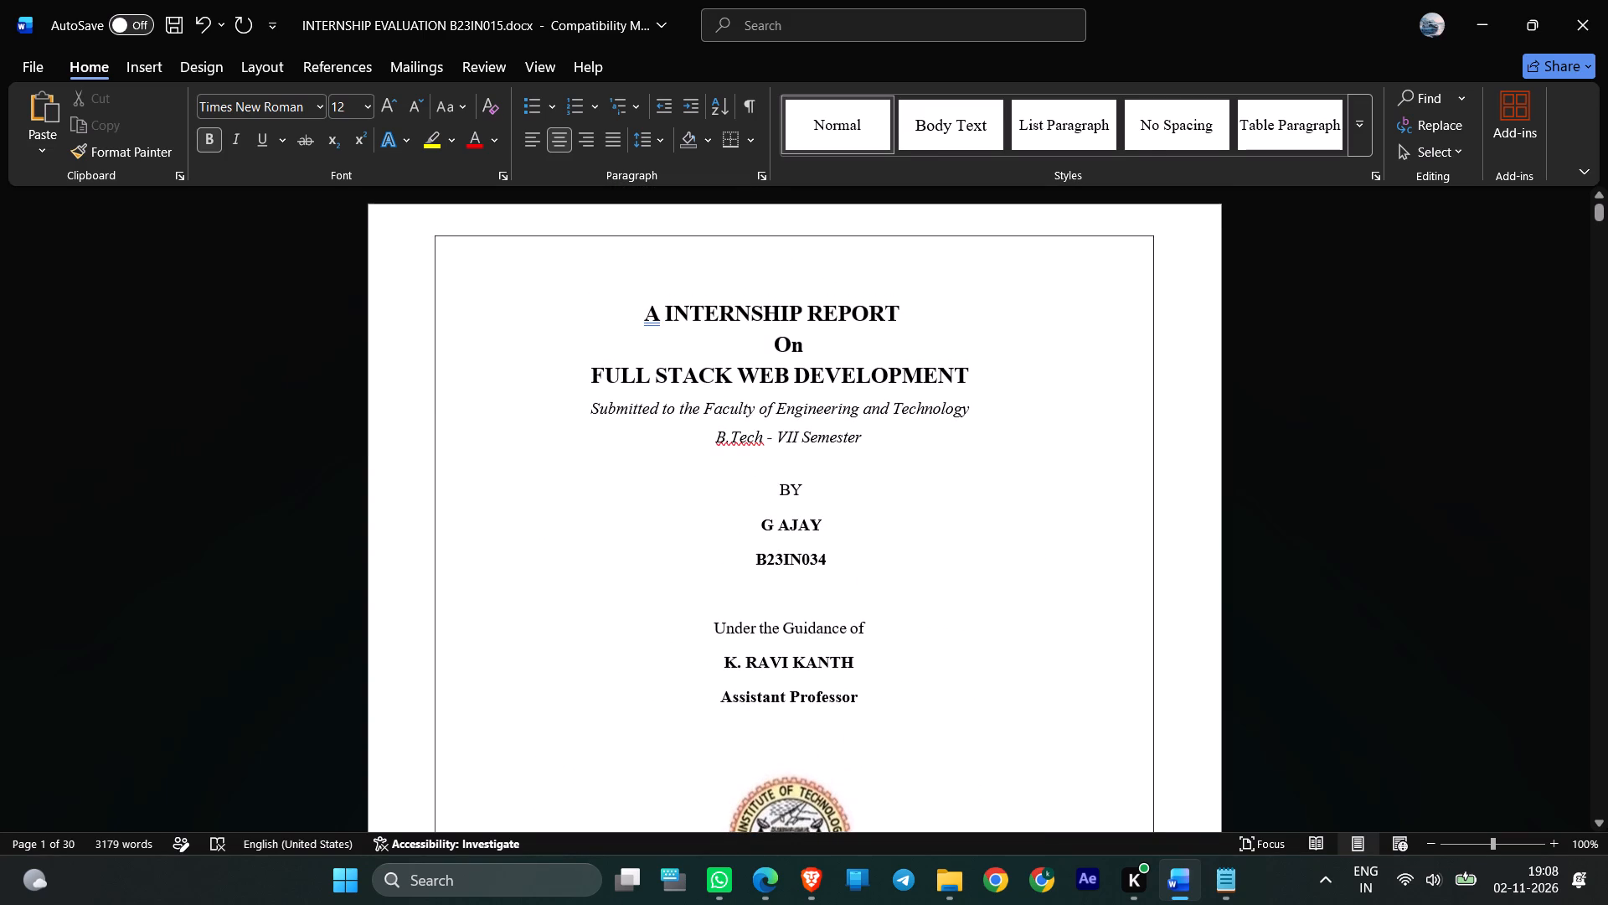
scroll(740, 525, down, 10)
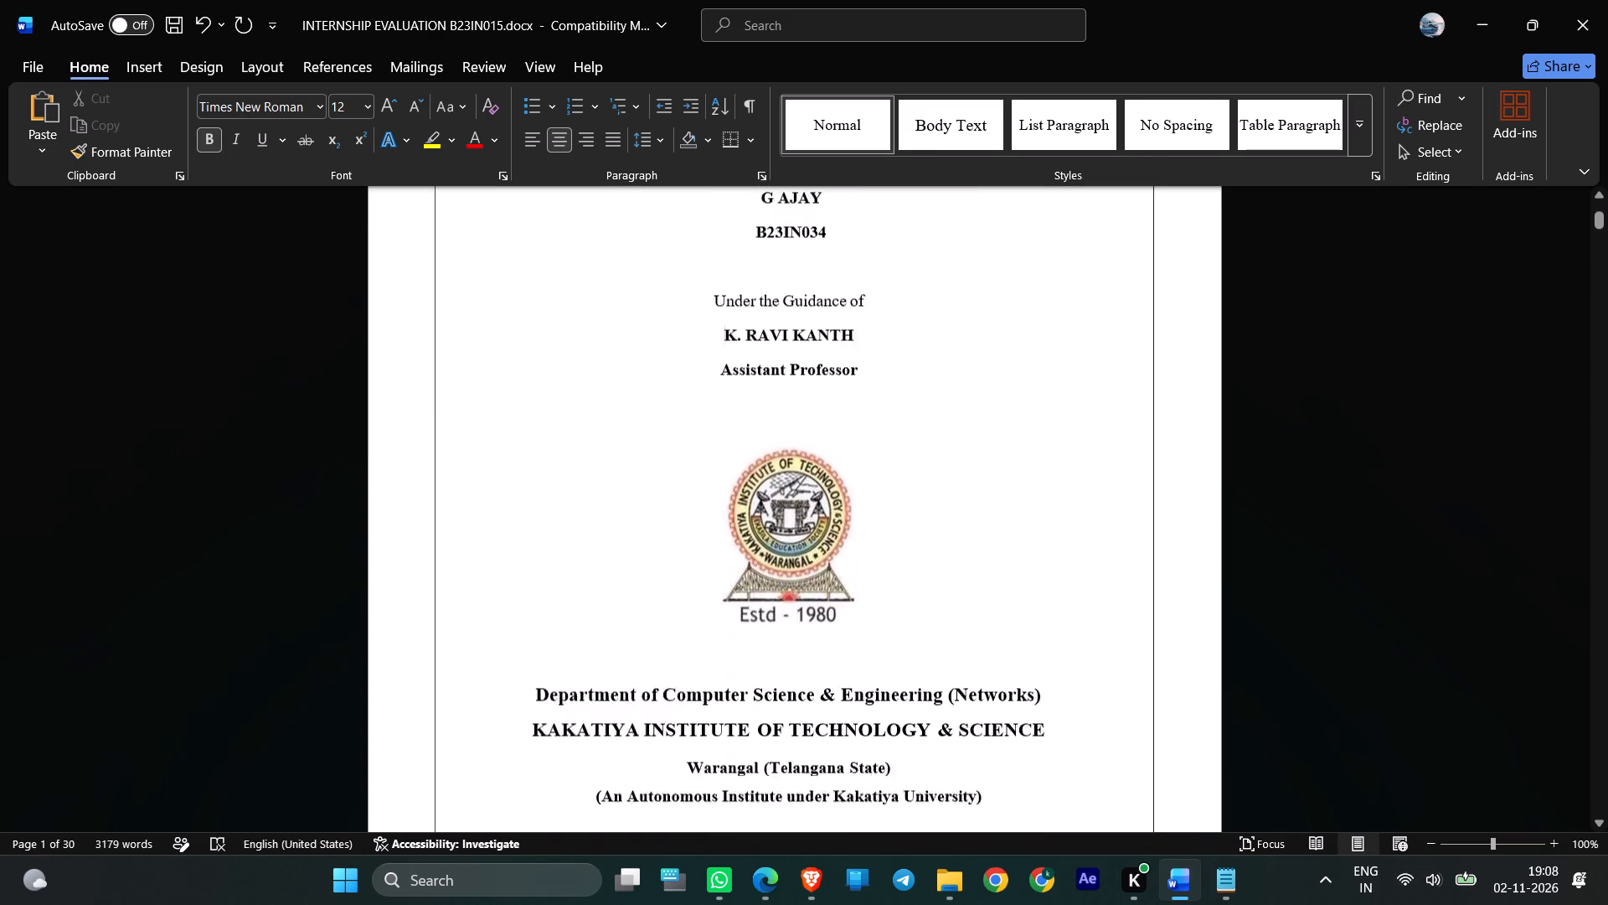
scroll(739, 525, down, 17)
scroll(735, 527, down, 10)
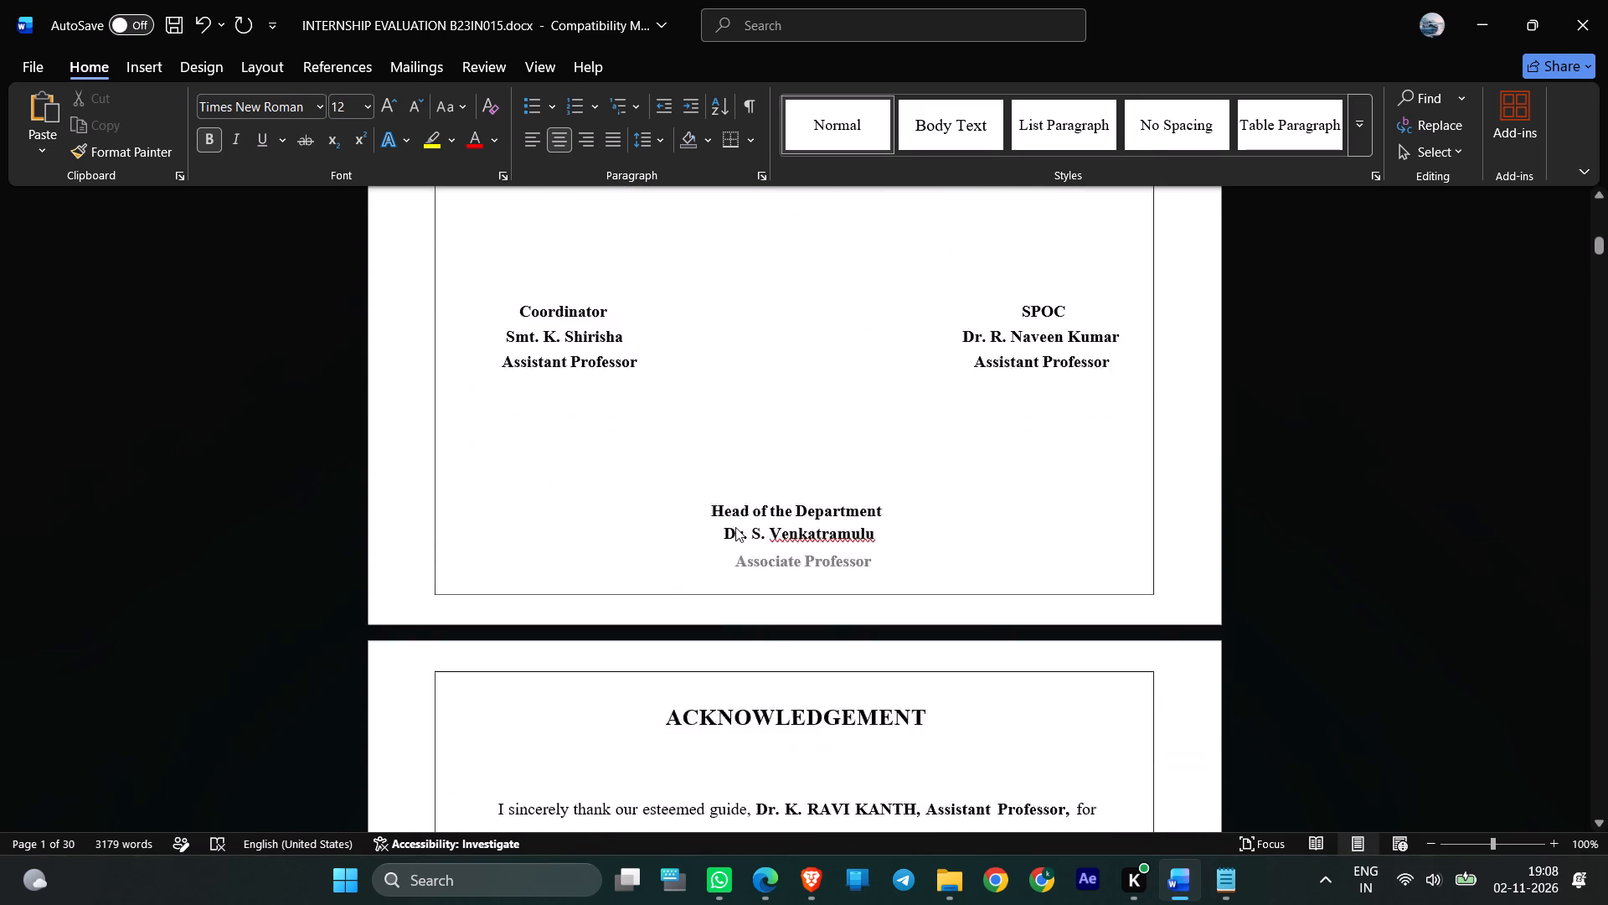
scroll(735, 527, down, 7)
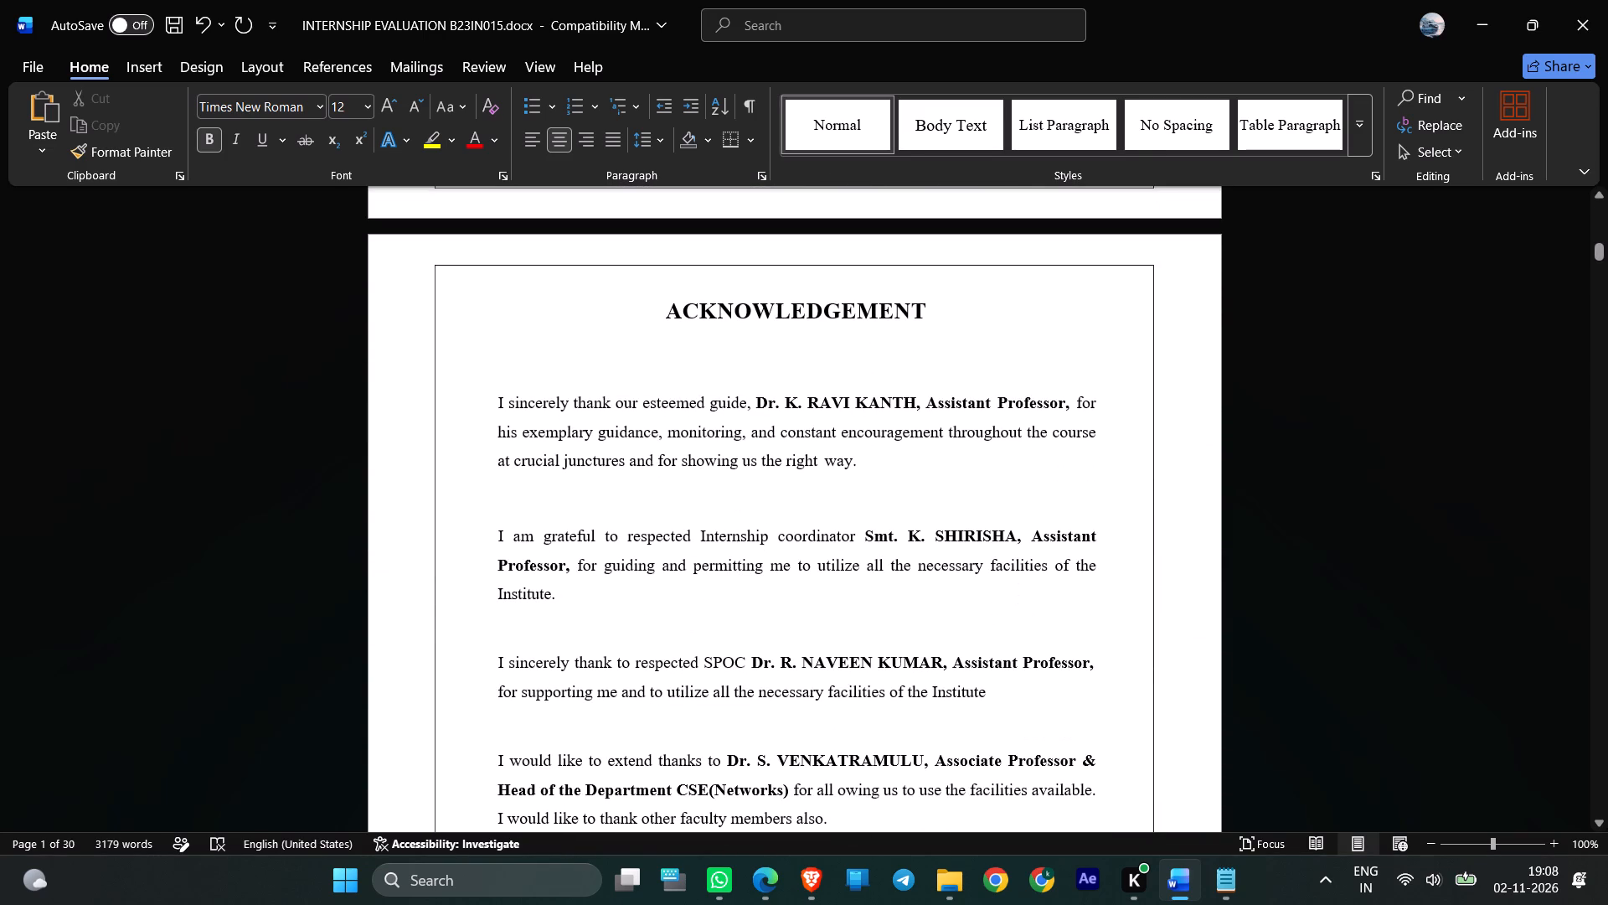
click(781, 401)
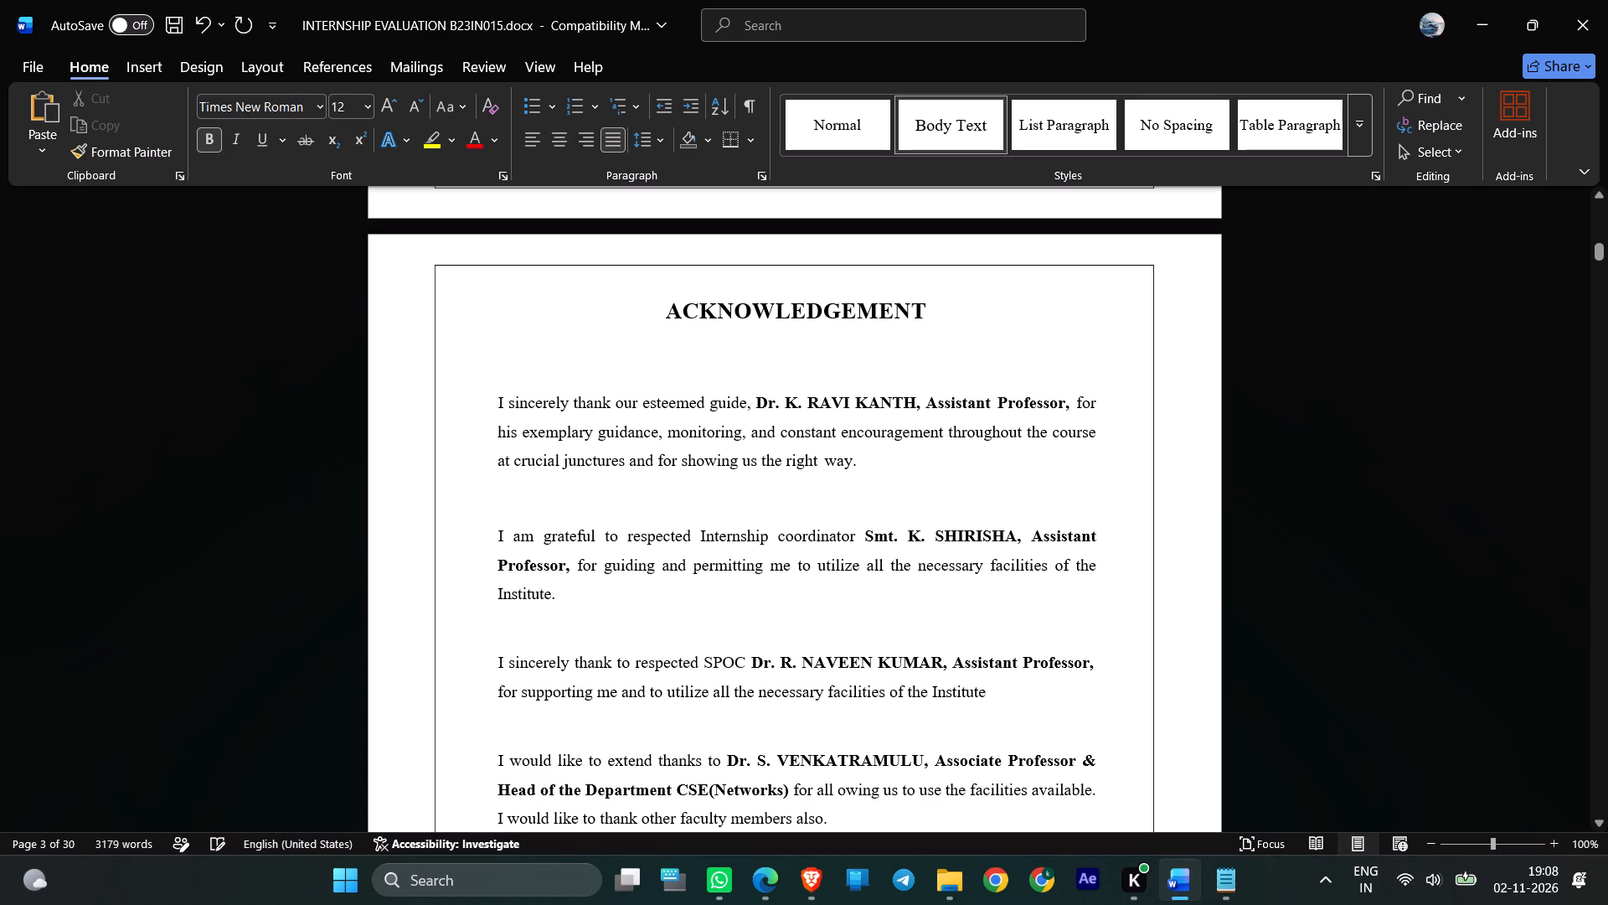
key(BackSpace)
key(BackSpace)
key(BackSpace)
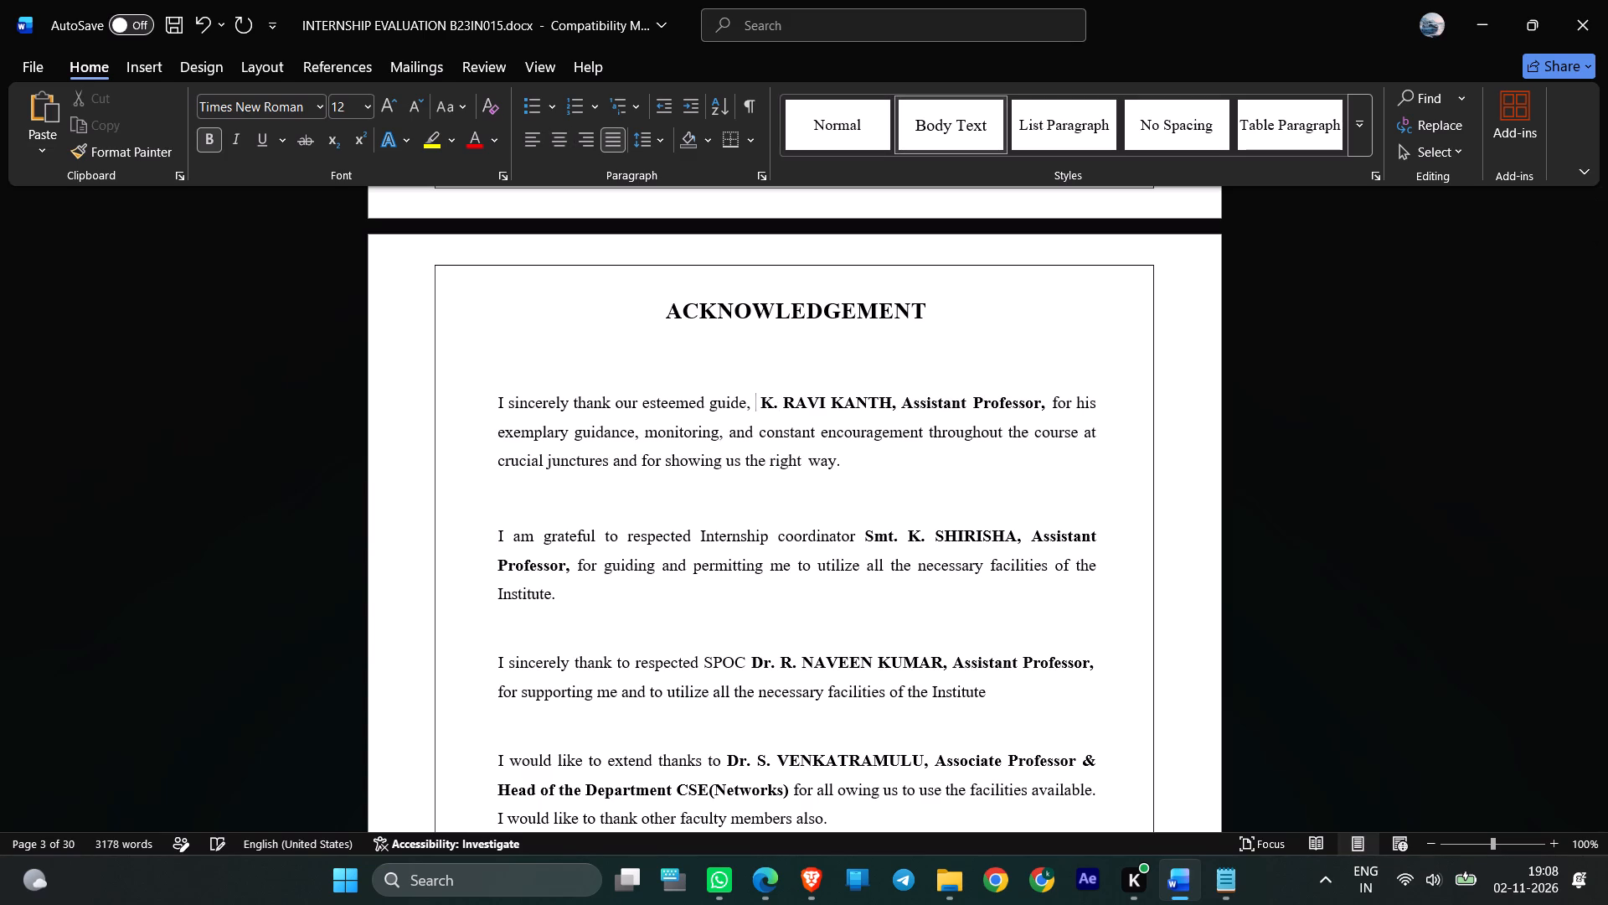
key(Right)
key(BackSpace)
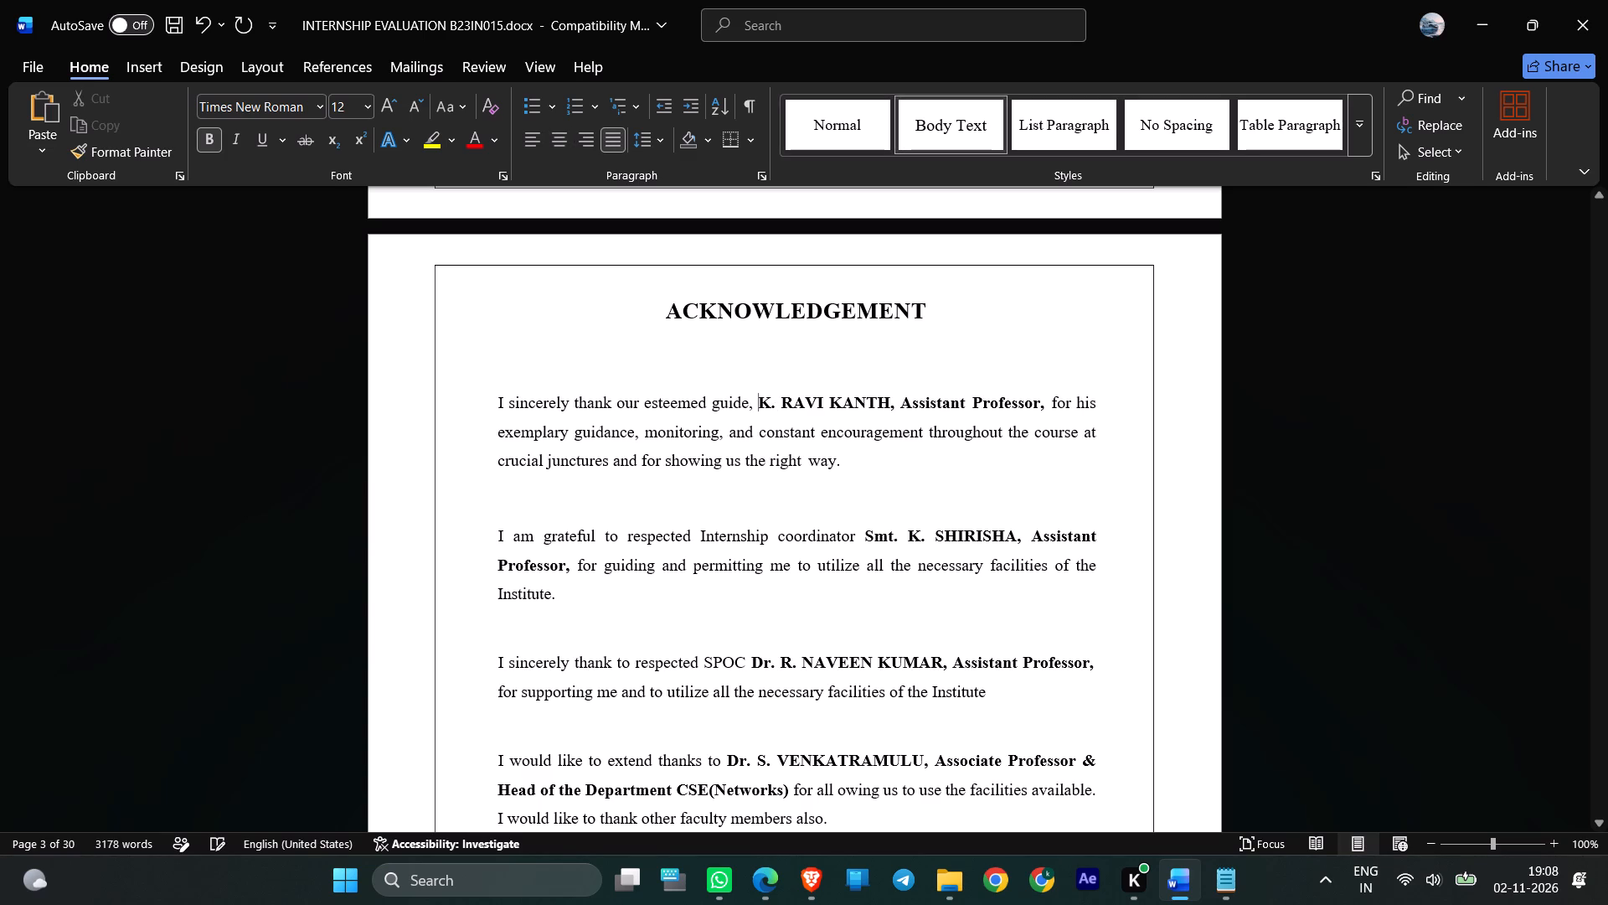
Review the remaining Acknowledgement paragraphs, the Abstract and the Contents table of the report.
scroll(789, 558, down, 7)
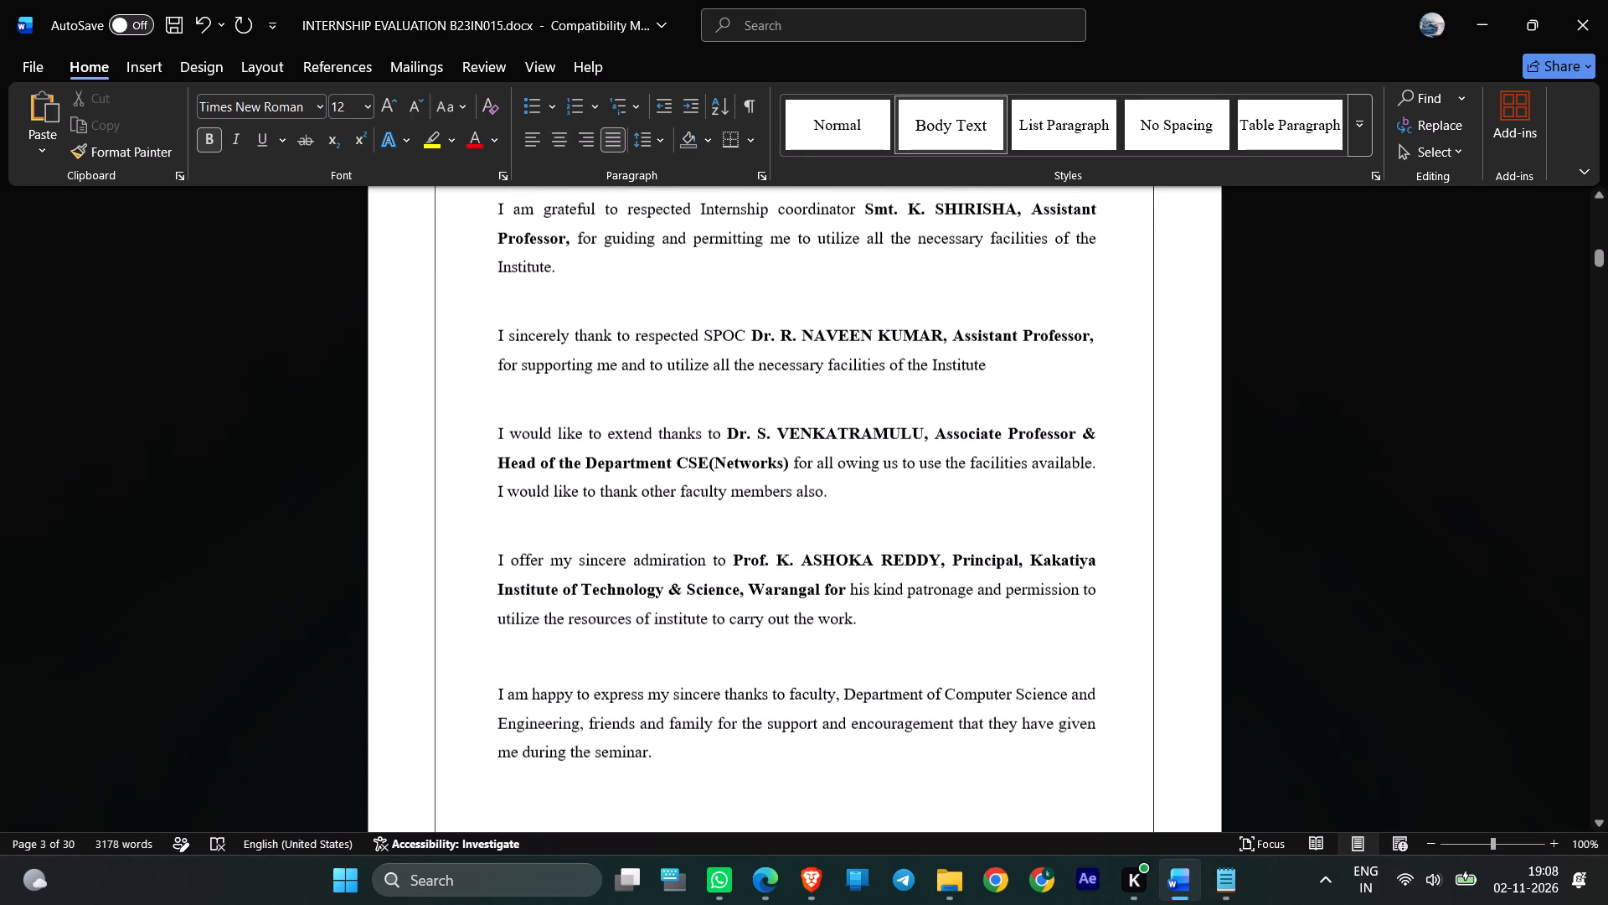
scroll(789, 558, down, 8)
scroll(789, 558, down, 13)
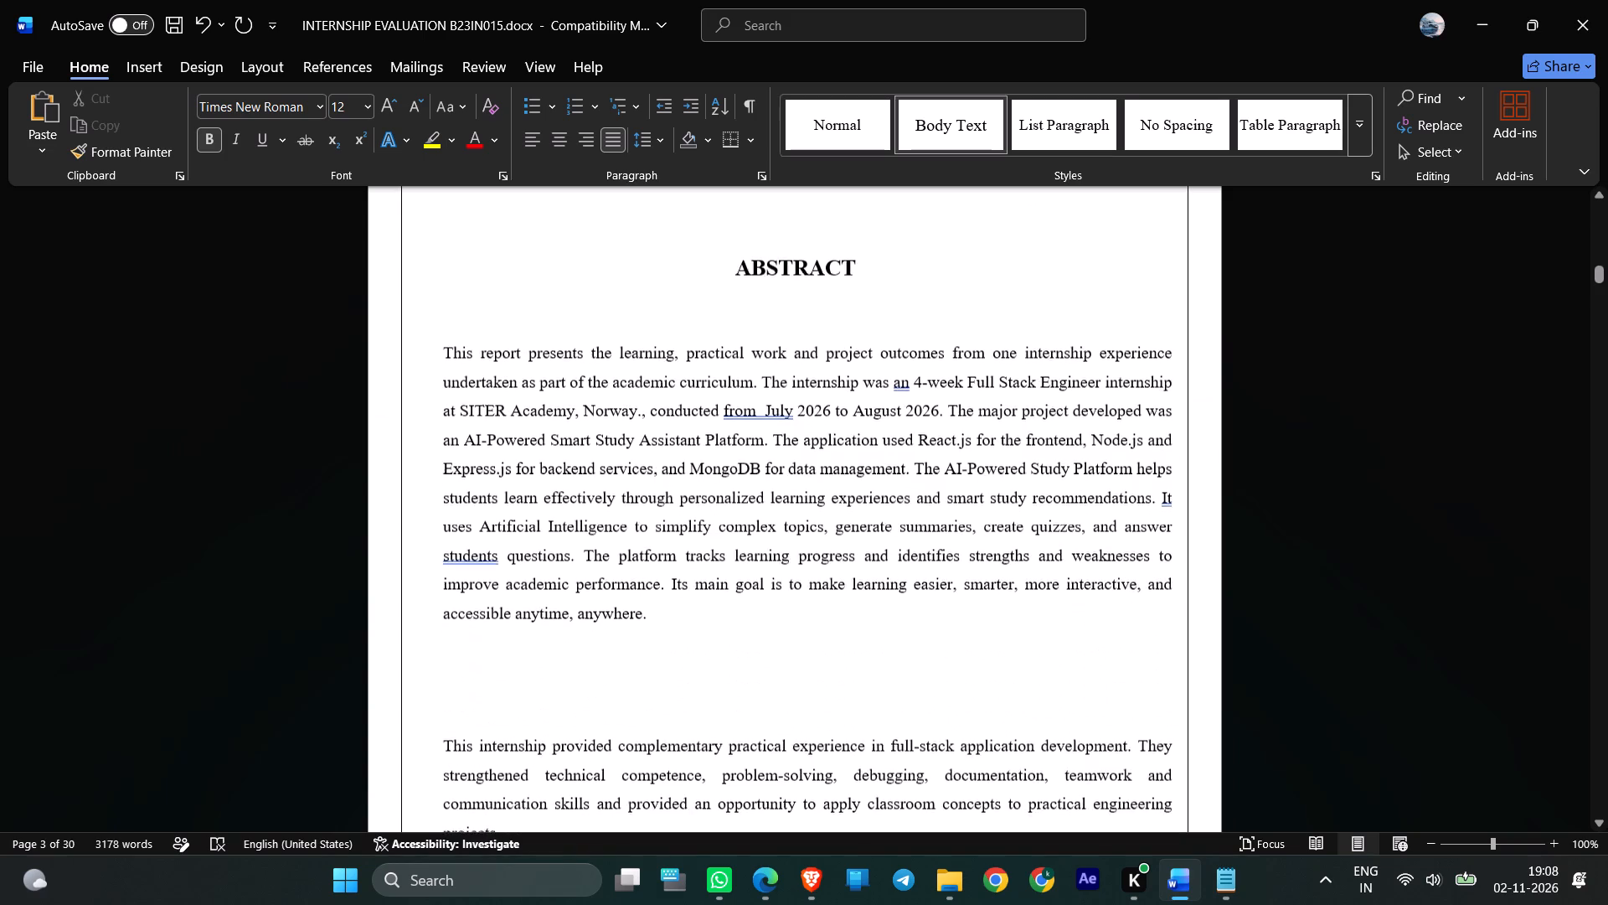
scroll(789, 558, down, 19)
scroll(789, 559, down, 3)
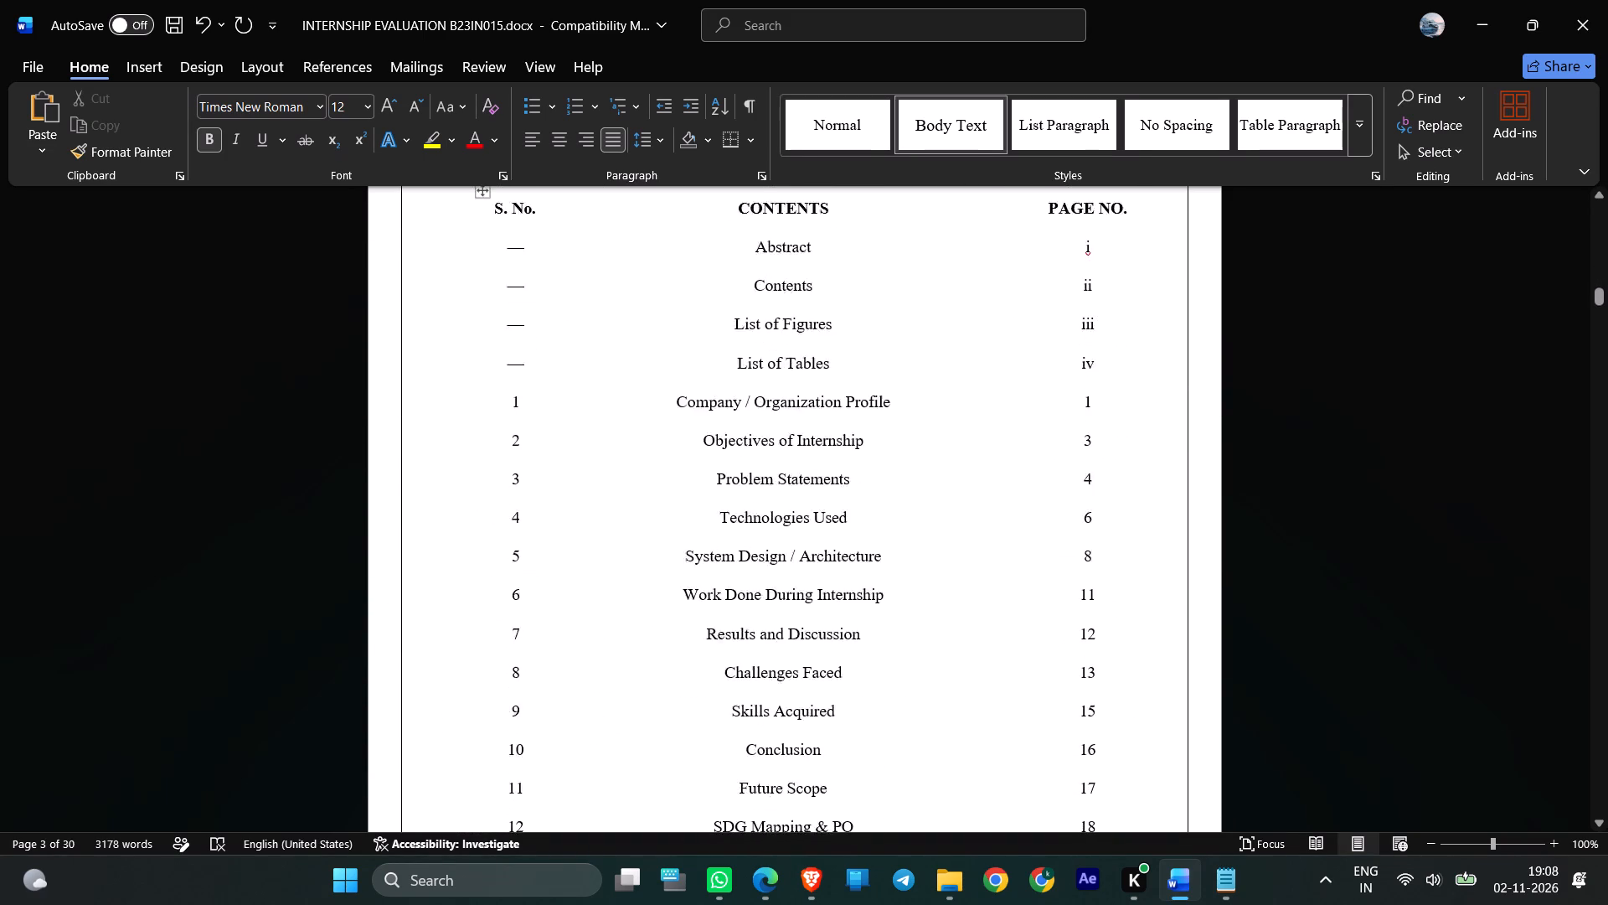